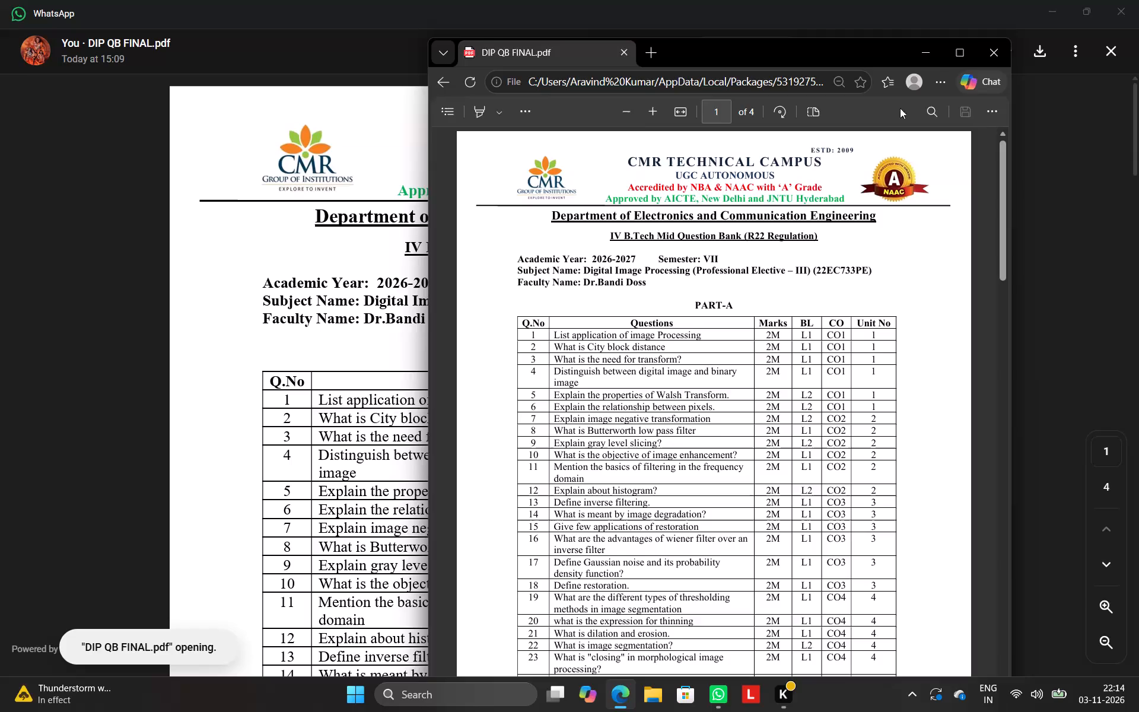
# Maximize the window showing the DIP QB FINAL.pdf question bank.
pyautogui.click(961, 56)
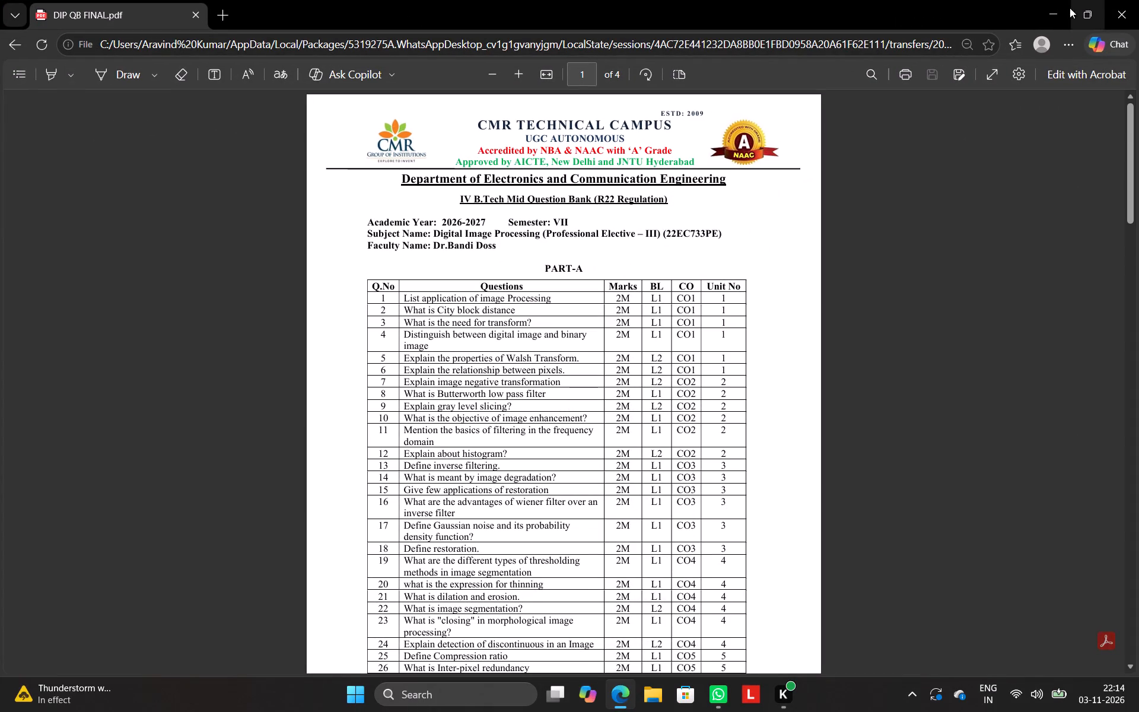
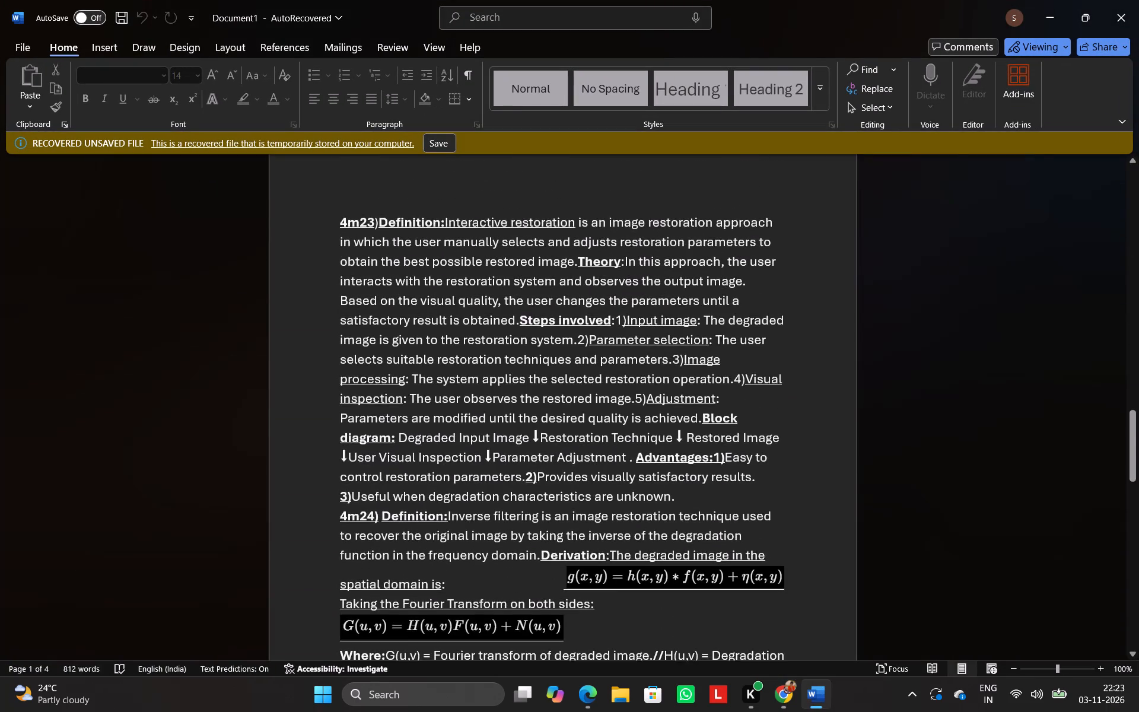
pyautogui.scroll(-5, 591, 371)
pyautogui.click(447, 284)
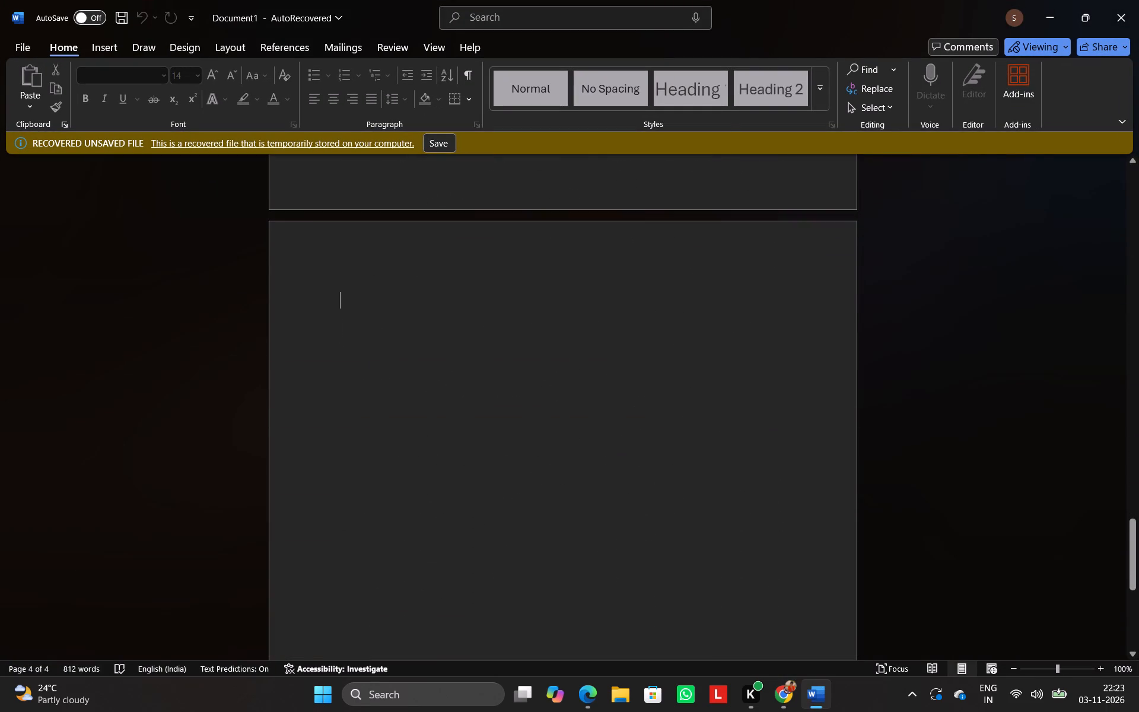
pyautogui.press('BackSpace')
pyautogui.press('BackSpace')
pyautogui.press('BackSpace')
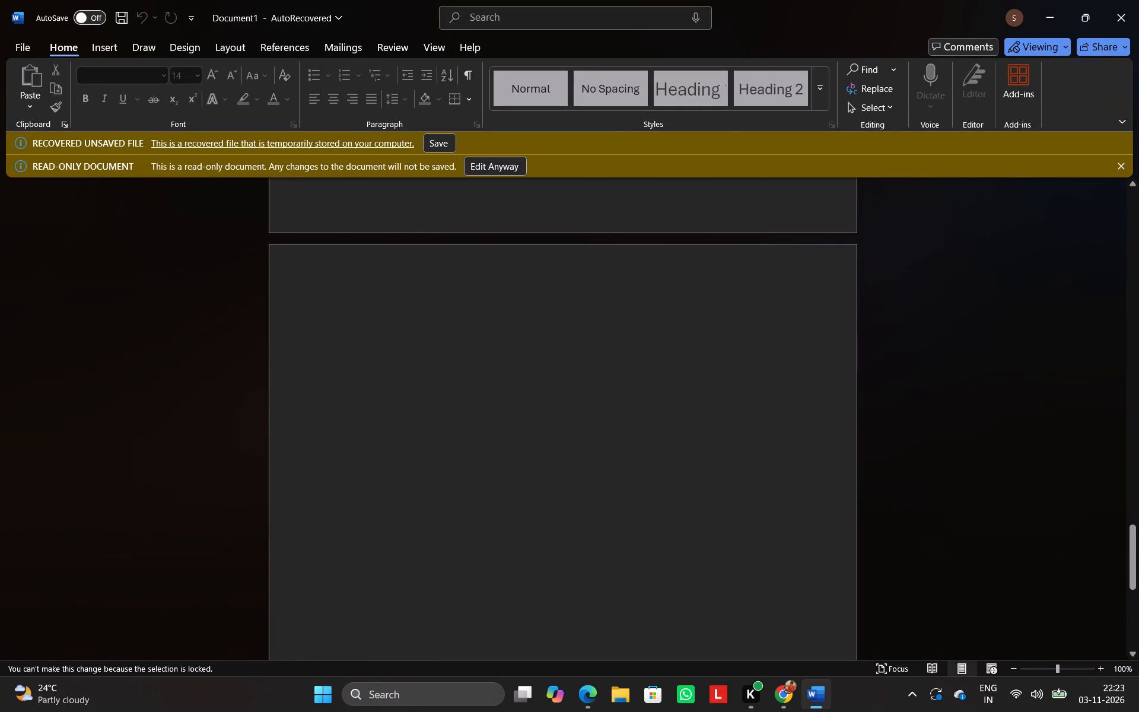
pyautogui.click(494, 171)
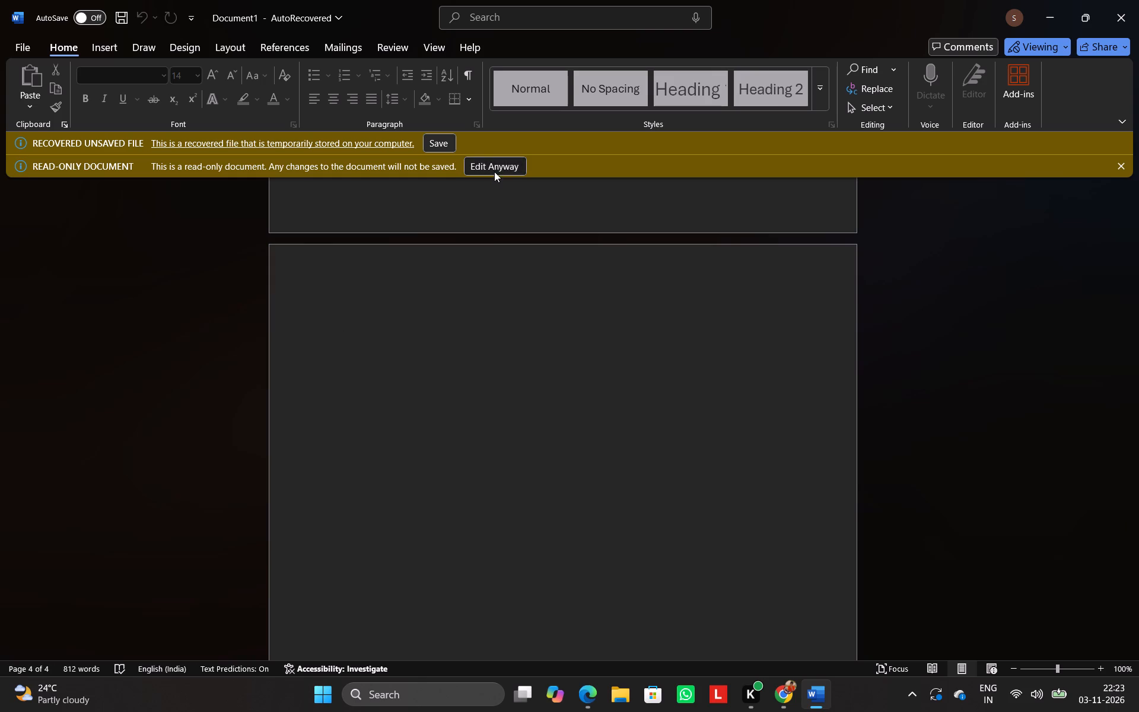
# Start a new paragraph after the 4m24 inverse filtering answer and enter the question label "8m40)".
pyautogui.scroll(5, 482, 263)
pyautogui.scroll(-1, 482, 263)
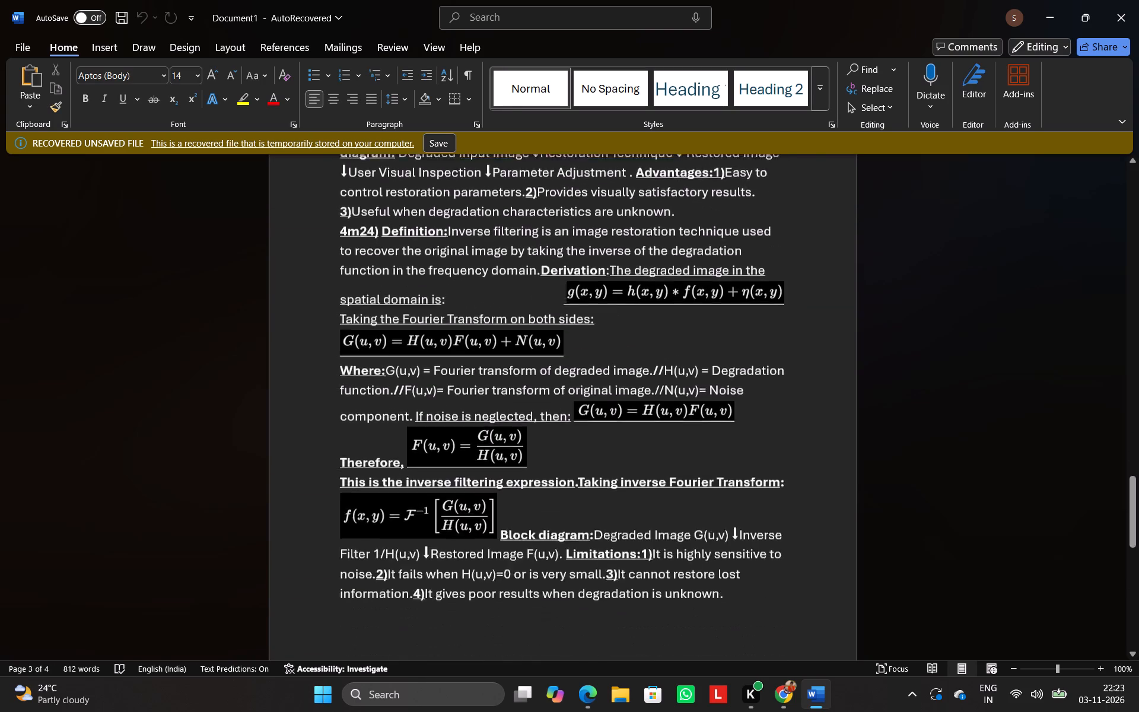
pyautogui.scroll(-1, 482, 263)
pyautogui.press('BackSpace')
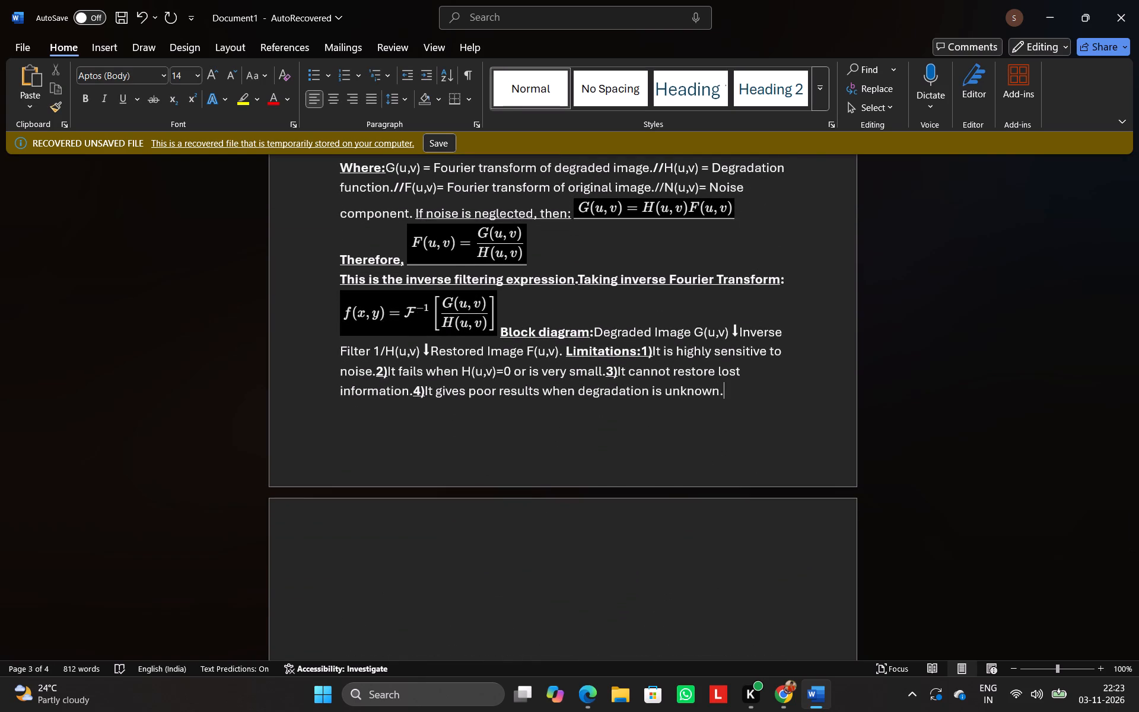
pyautogui.hotkey('shift', 'Return')
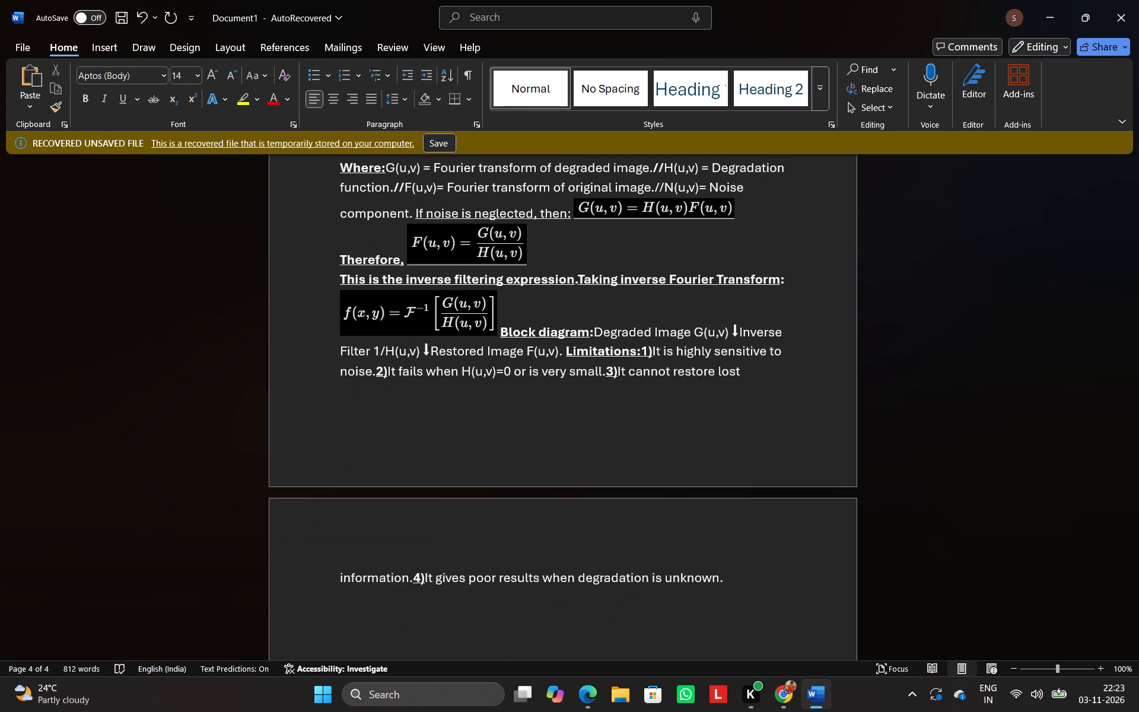
pyautogui.press('BackSpace')
pyautogui.press('Return')
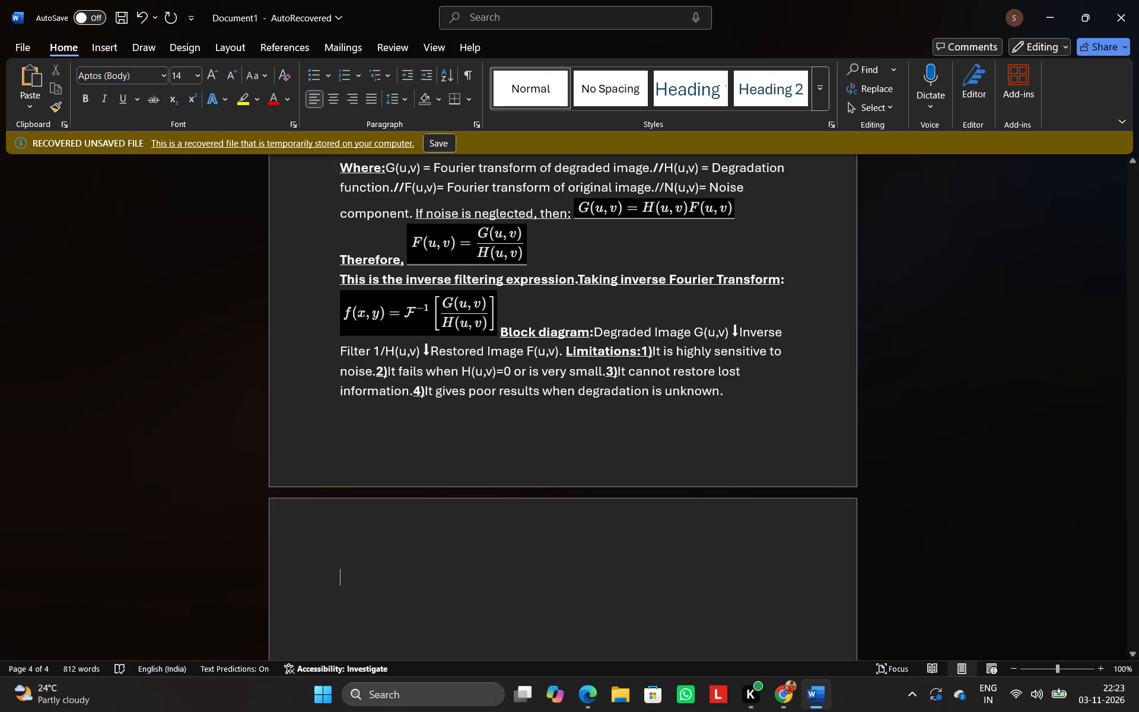
pyautogui.click(595, 697)
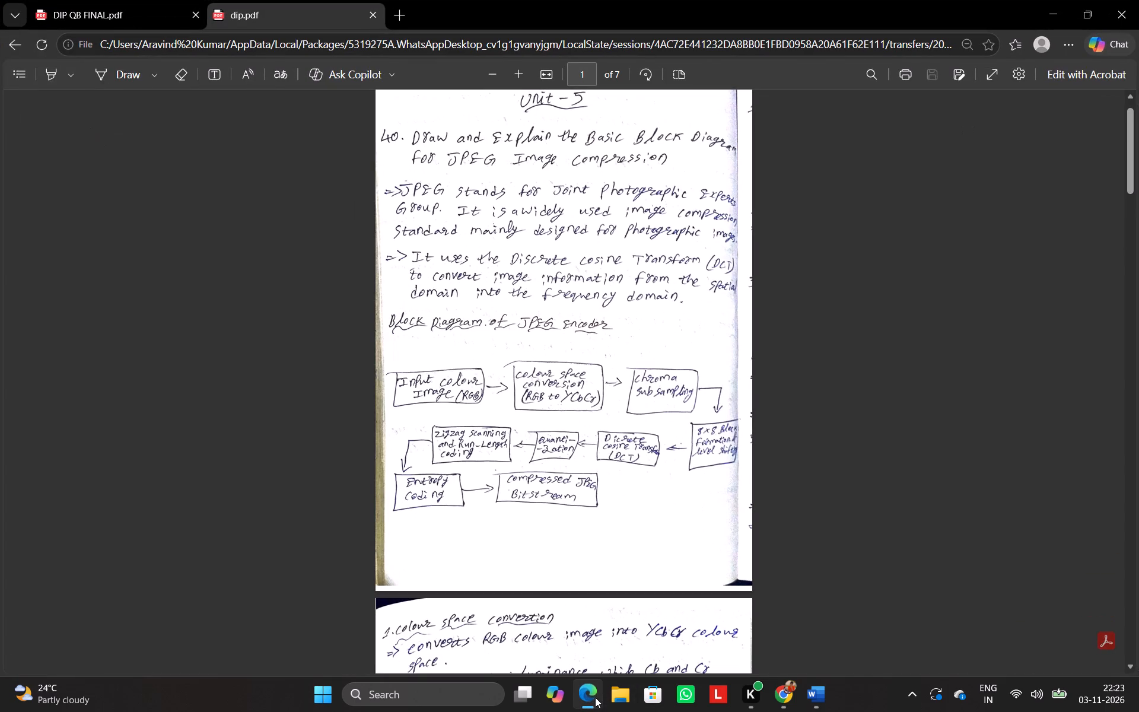
pyautogui.click(595, 697)
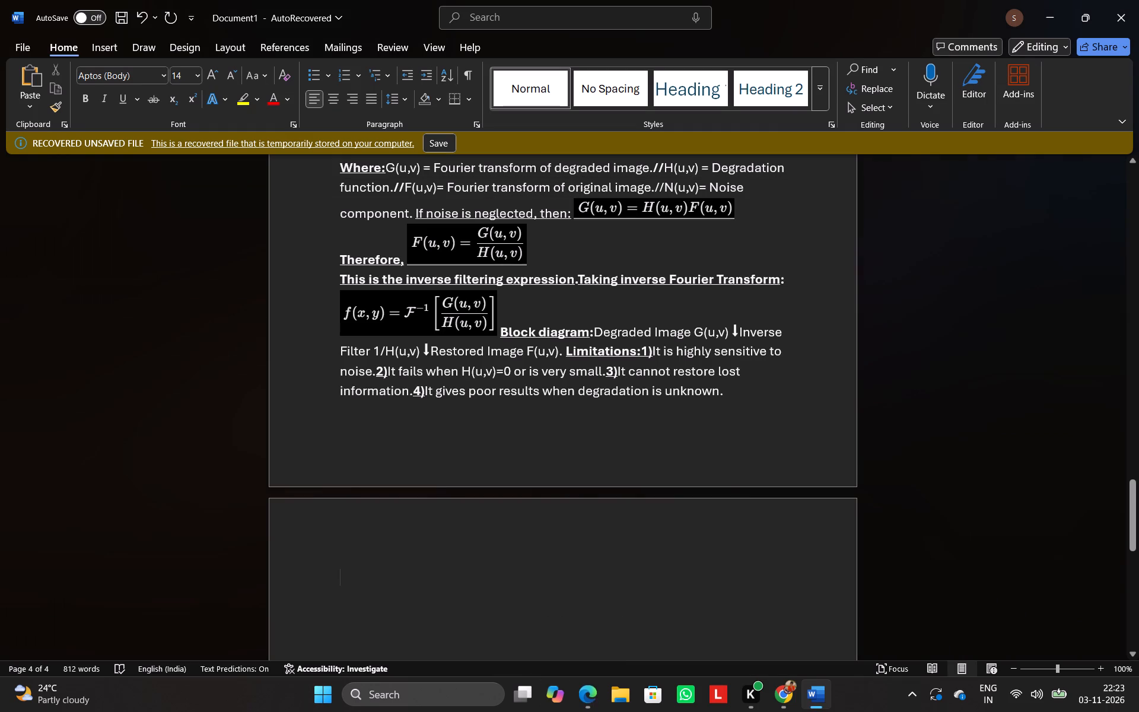
pyautogui.write('8m40')
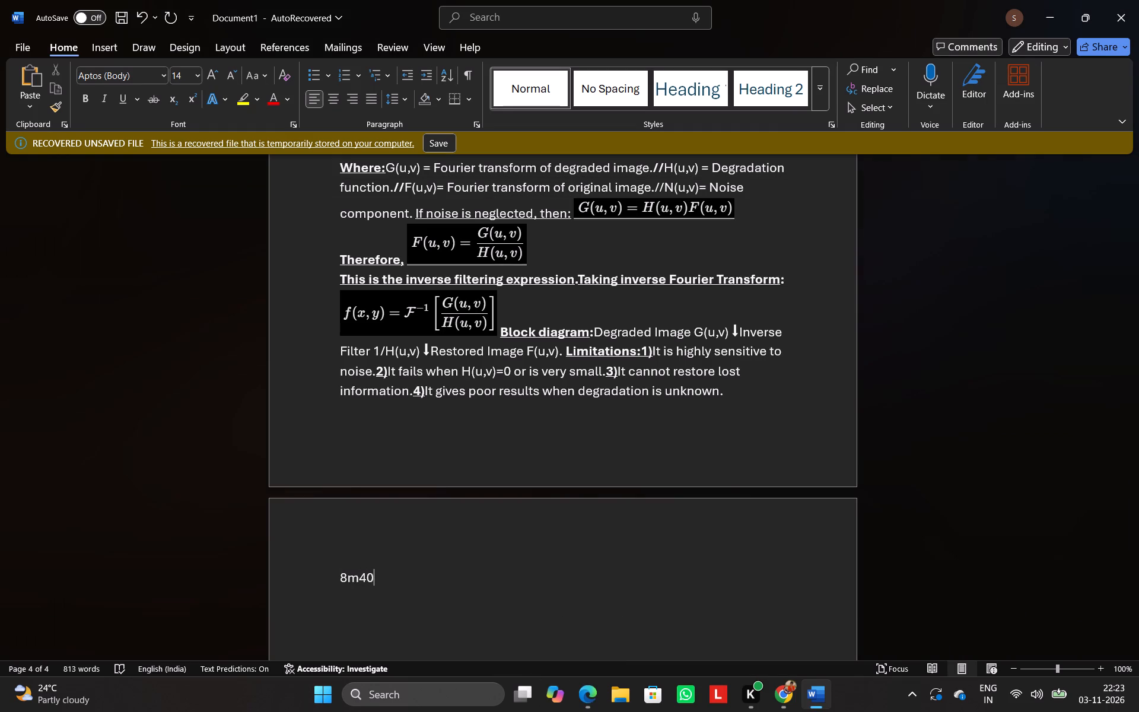
pyautogui.hotkey('shift', ')')
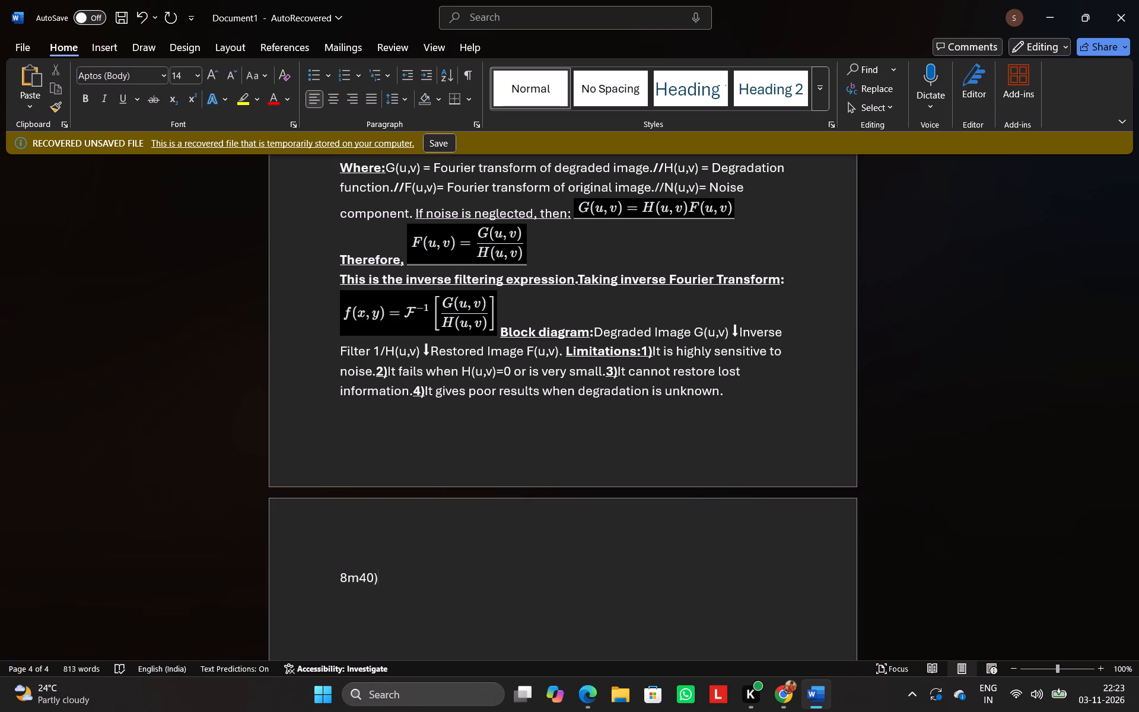
# Paste the copied JPEG heading and two bullet points directly after the "8m40)" label.
pyautogui.click(475, 609)
pyautogui.press('BackSpace')
pyautogui.hotkey('ctrl', 'v')
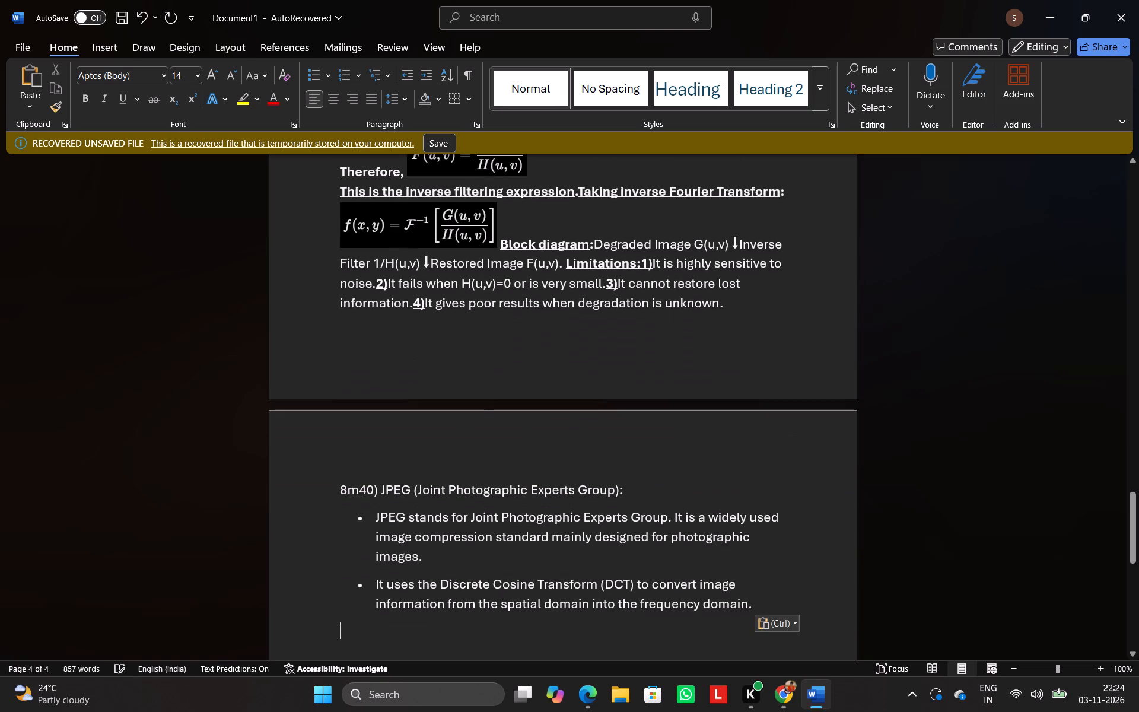
# Make the heading "JPEG (Joint Photographic Experts Group):" bold and underlined, leaving the question label plain.
pyautogui.moveTo(383, 490); pyautogui.dragTo(512, 492)
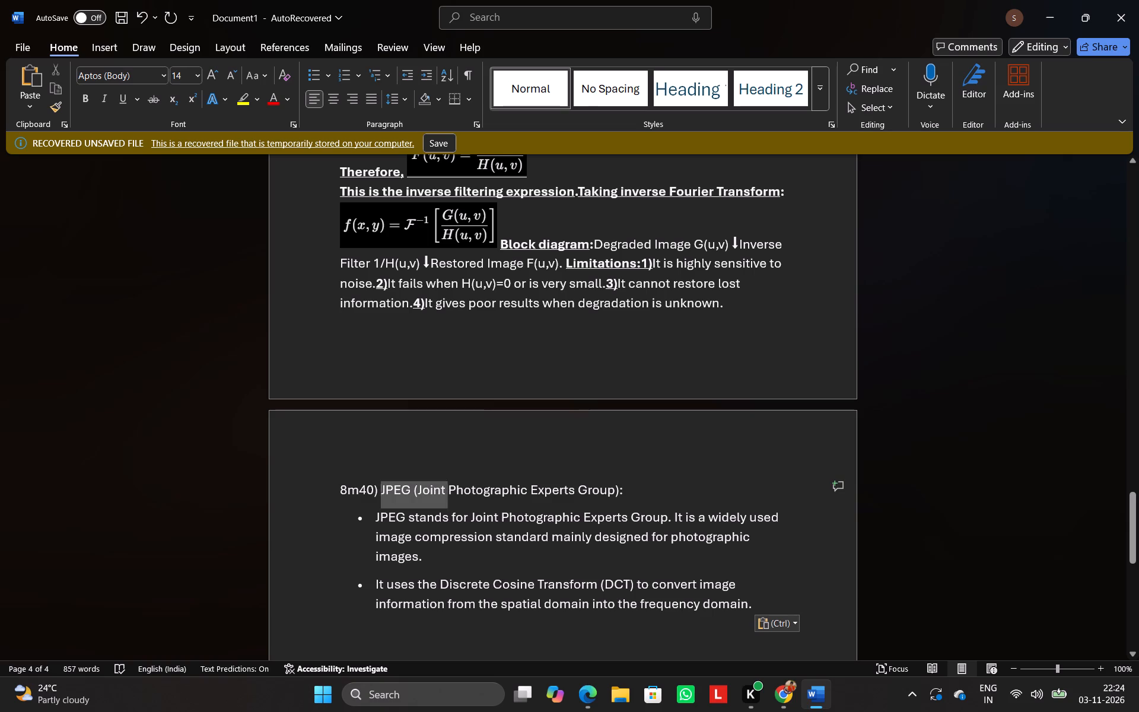
pyautogui.moveTo(512, 492); pyautogui.dragTo(624, 496)
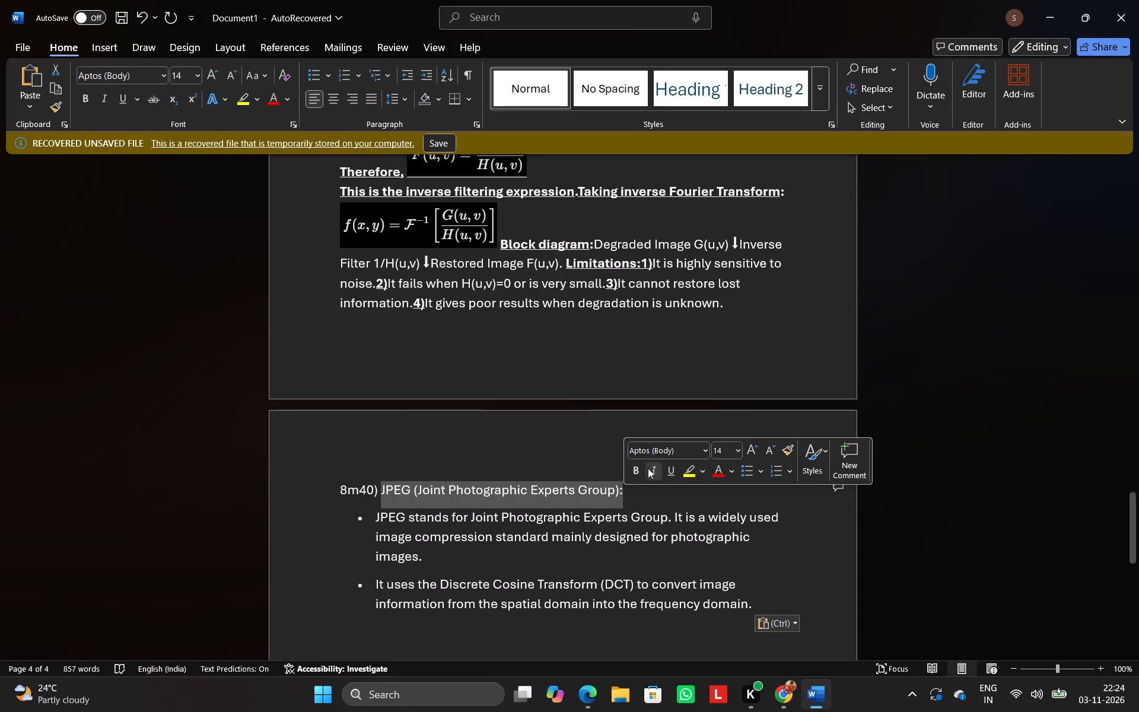
pyautogui.click(640, 470)
pyautogui.click(667, 470)
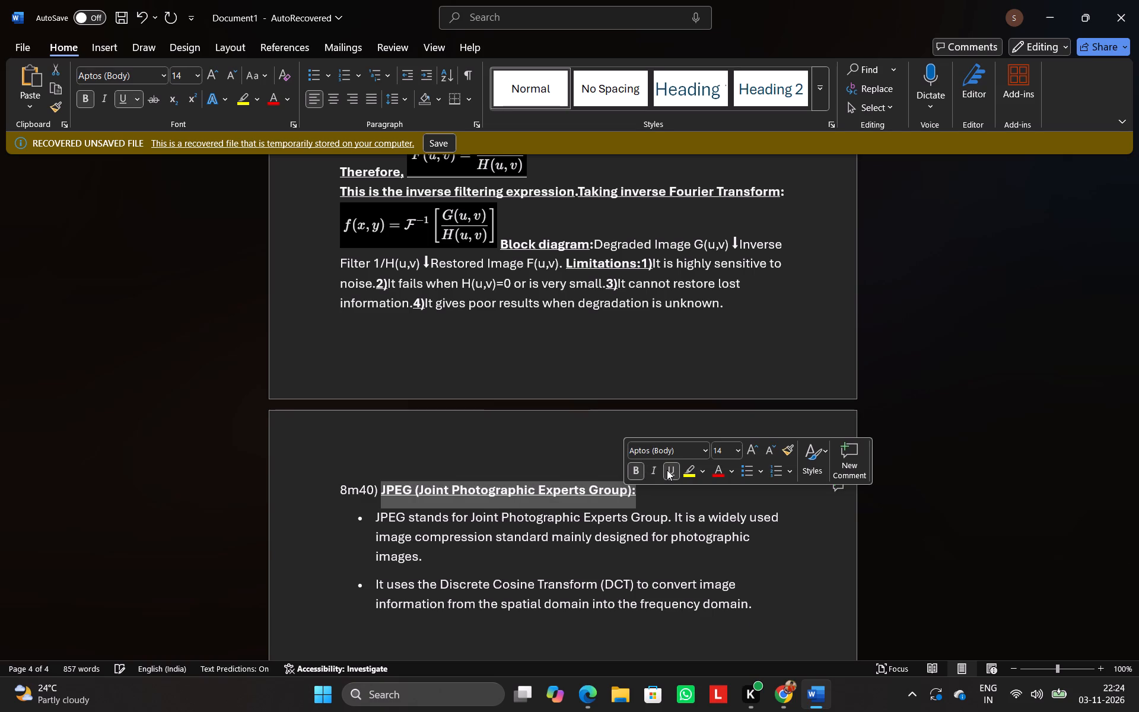
pyautogui.click(498, 454)
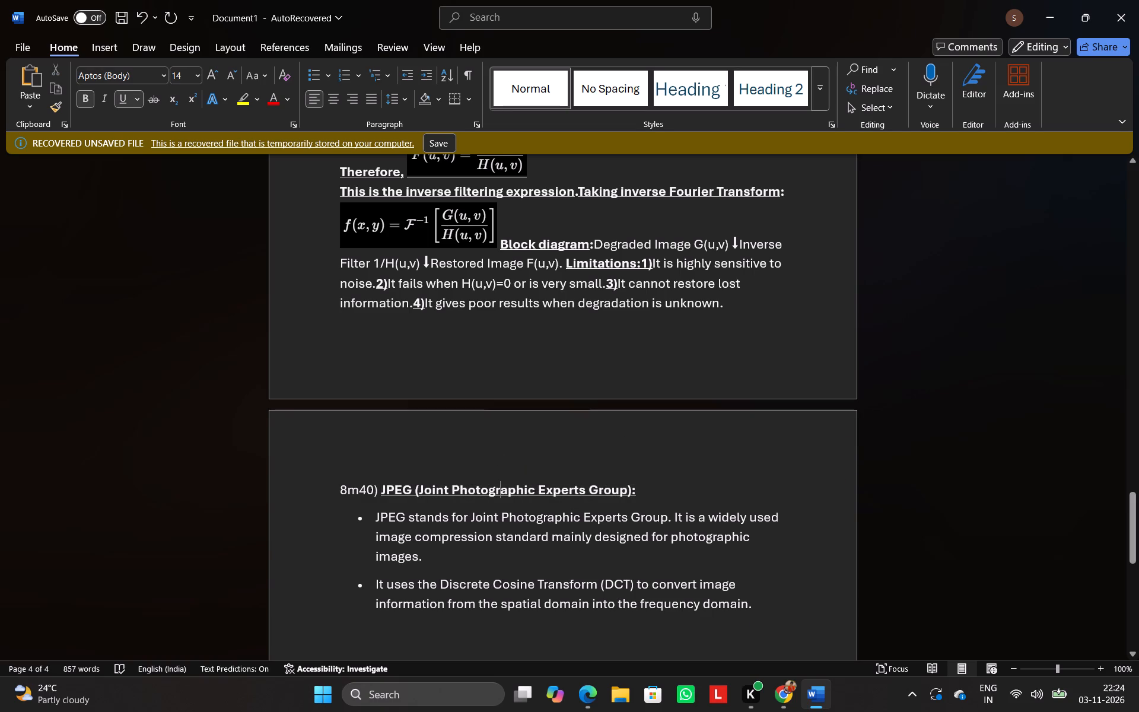
# Make the question label "8m40)" before the JPEG heading bold and underlined.
pyautogui.moveTo(380, 490); pyautogui.dragTo(343, 492)
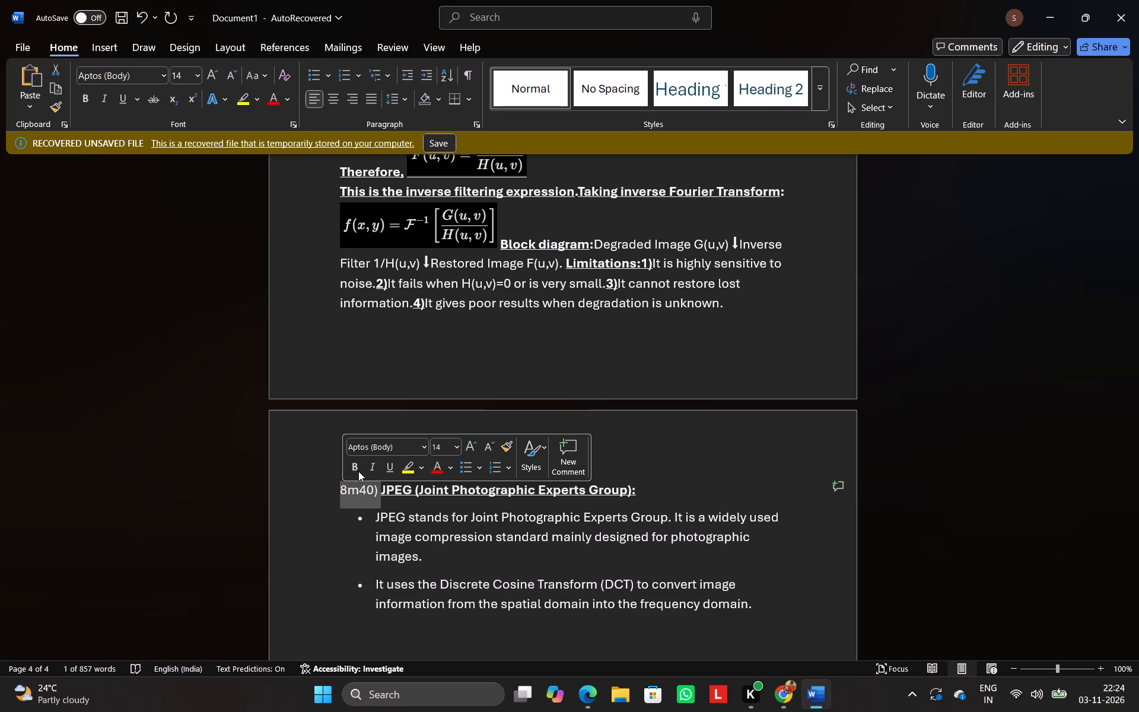
pyautogui.click(358, 471)
pyautogui.click(386, 468)
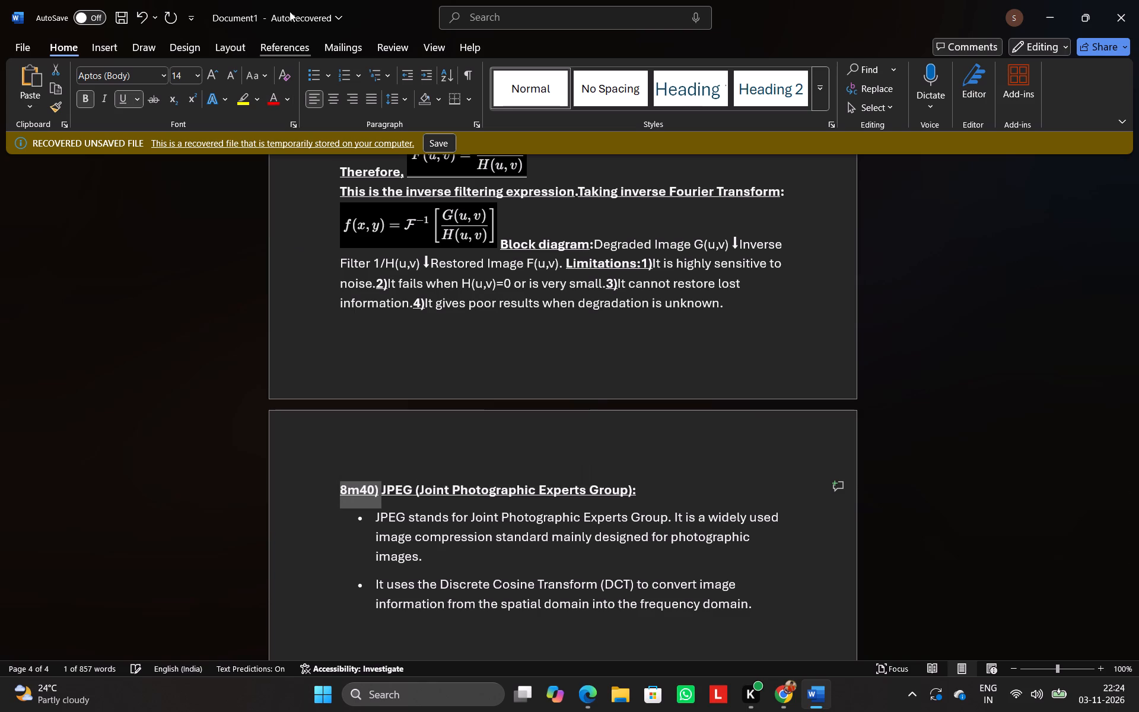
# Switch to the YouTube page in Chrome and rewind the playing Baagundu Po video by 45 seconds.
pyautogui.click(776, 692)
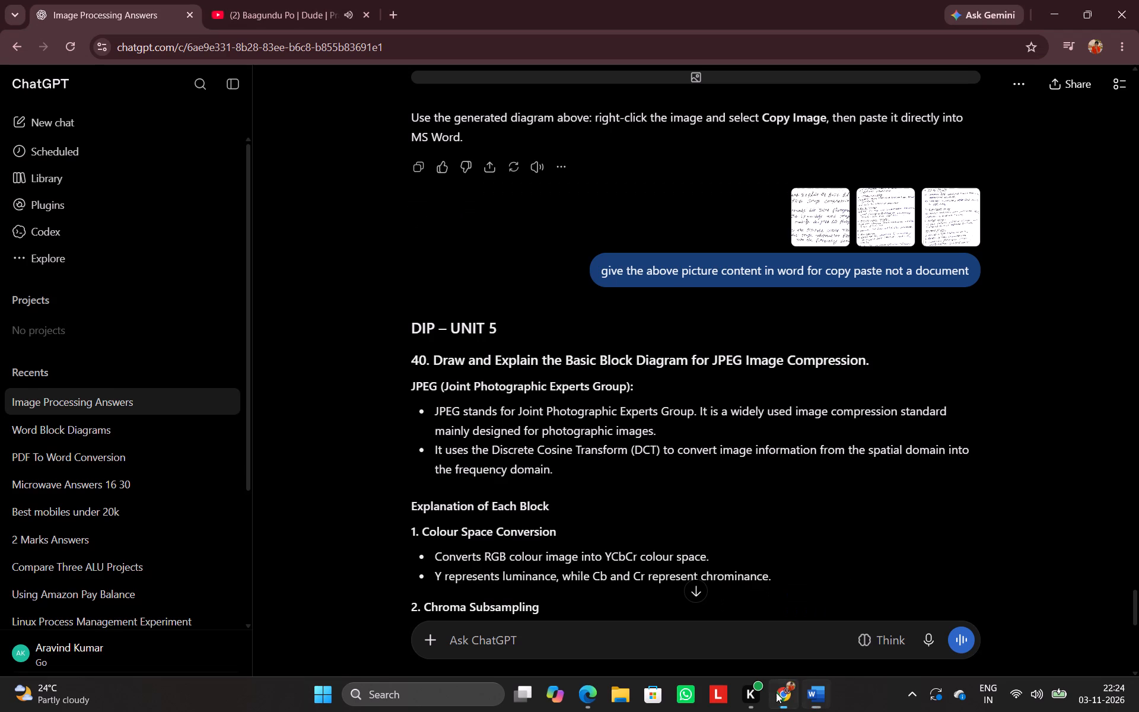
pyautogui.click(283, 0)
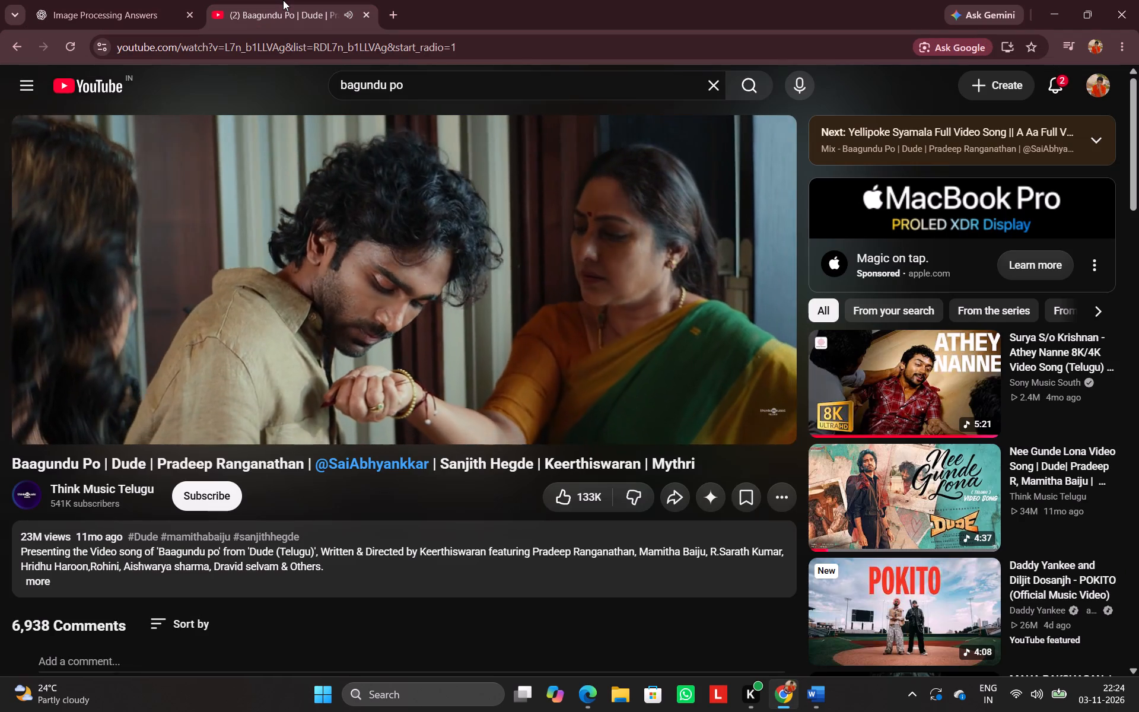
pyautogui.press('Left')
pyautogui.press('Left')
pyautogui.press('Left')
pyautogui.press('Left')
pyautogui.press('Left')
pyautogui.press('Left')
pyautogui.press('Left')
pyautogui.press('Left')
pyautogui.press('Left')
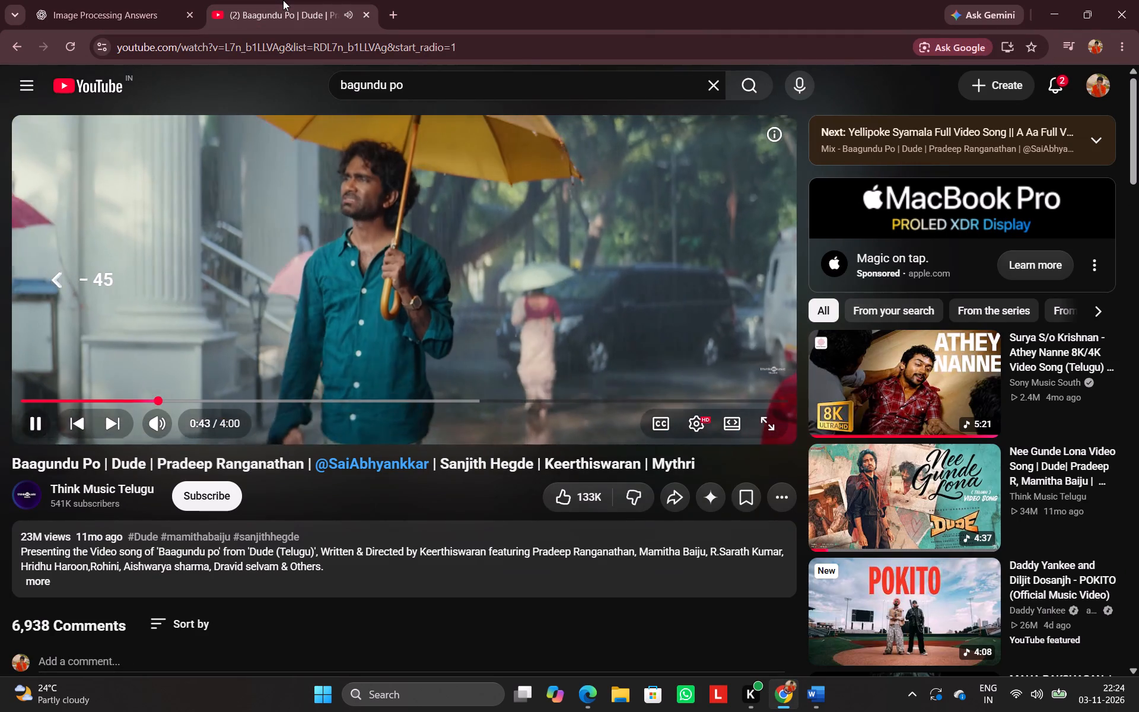
pyautogui.click(479, 86)
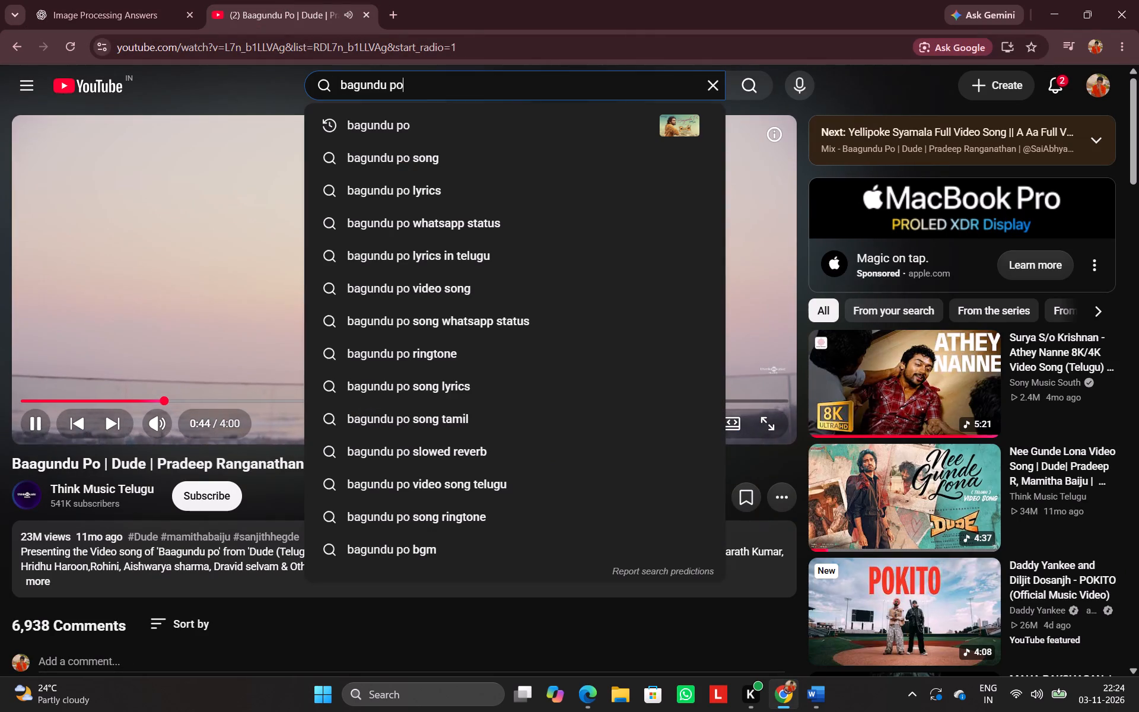
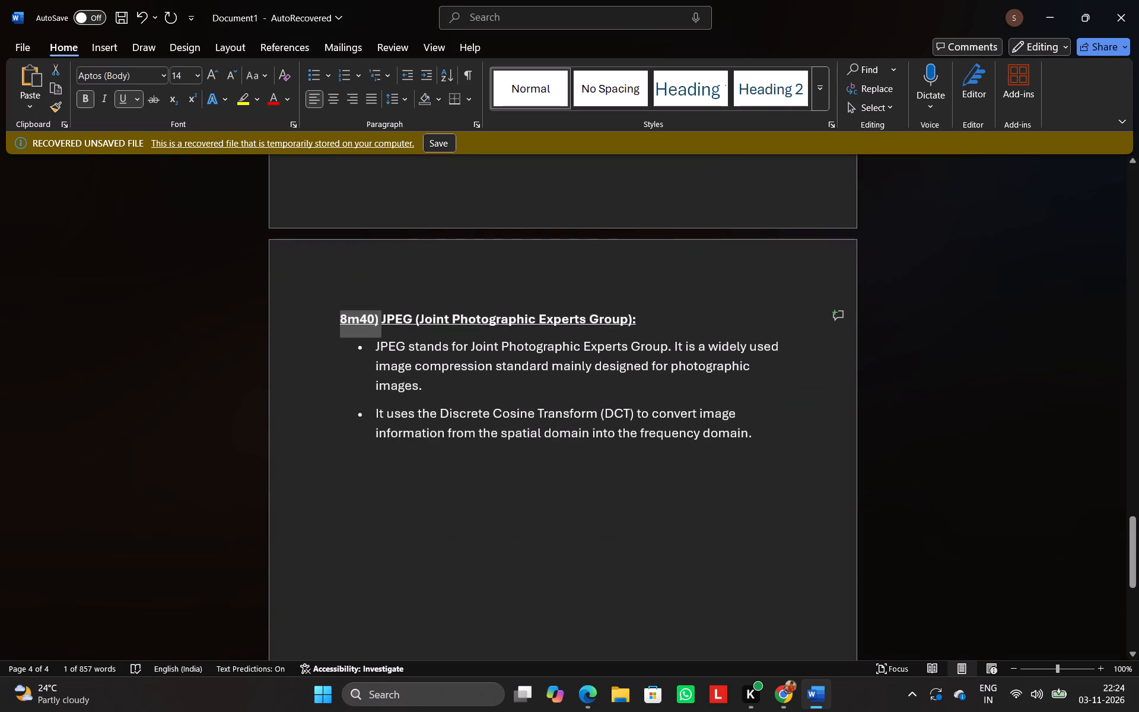
pyautogui.click(373, 348)
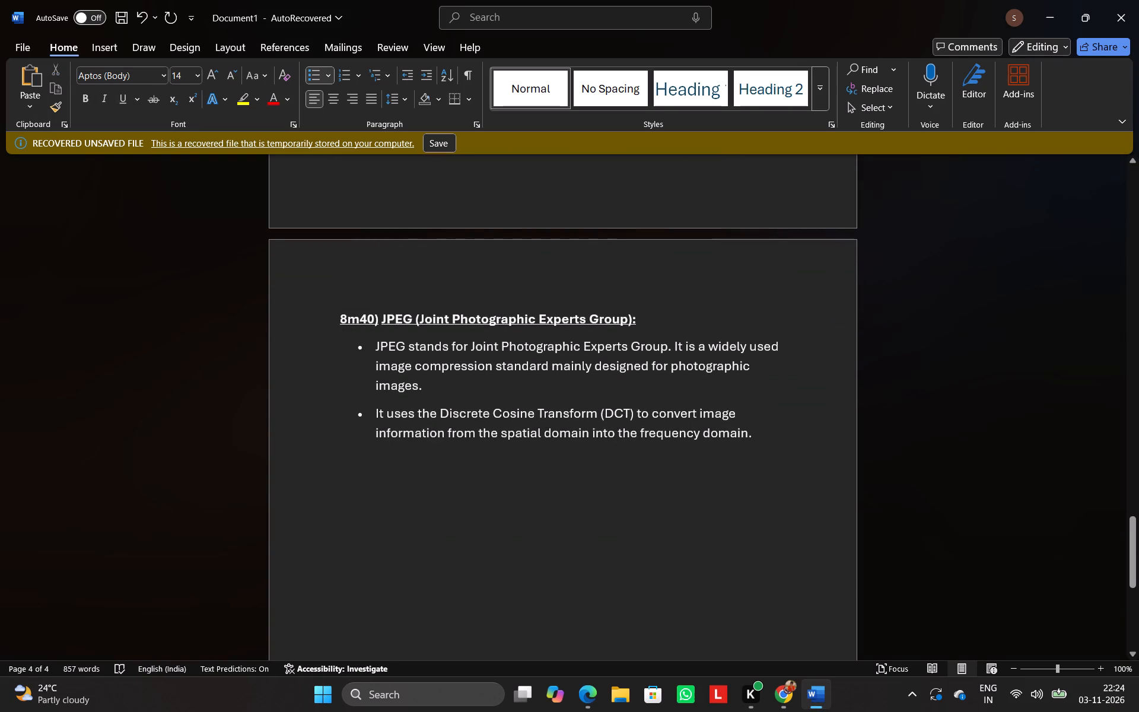
pyautogui.press('BackSpace')
pyautogui.press('BackSpace')
pyautogui.press('BackSpace')
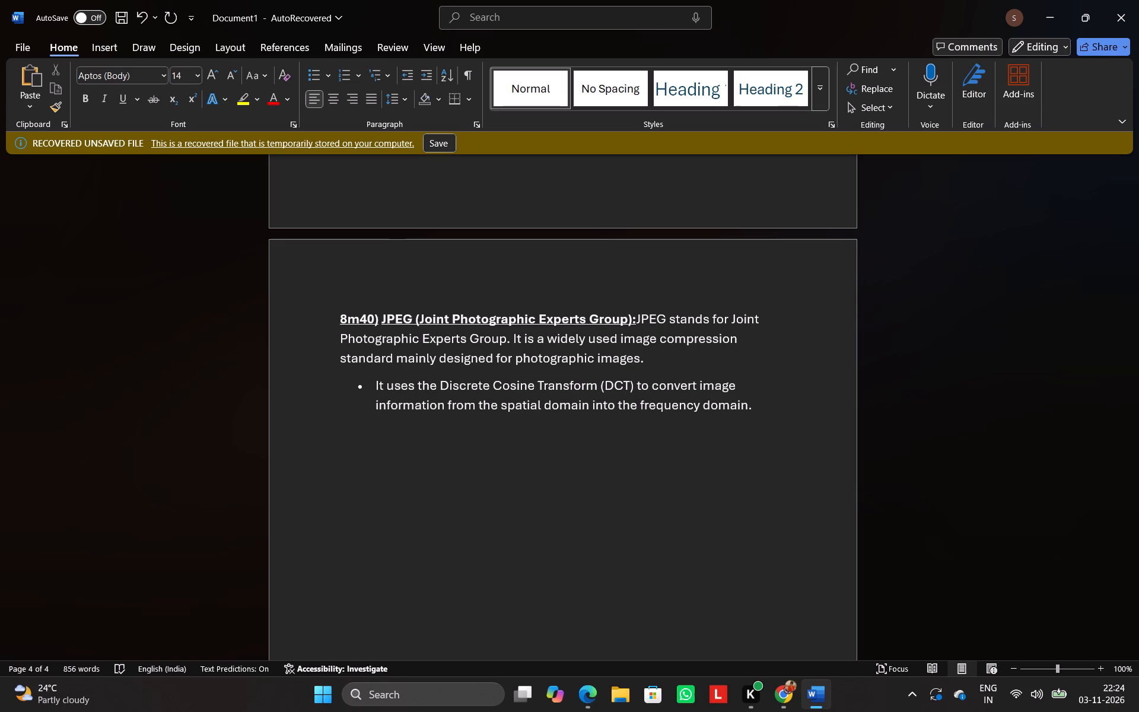
# Switch to Chrome and search Google for "arrow symbol" in a new tab.
pyautogui.click(777, 686)
pyautogui.click(403, 9)
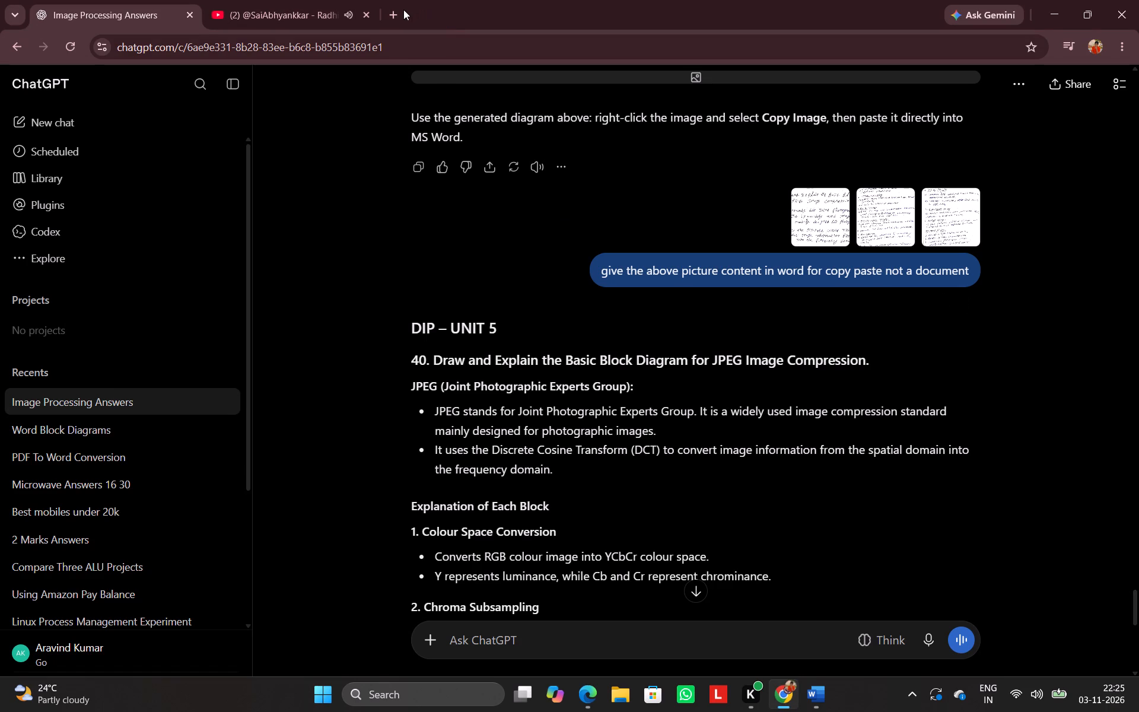
pyautogui.click(397, 11)
pyautogui.click(446, 290)
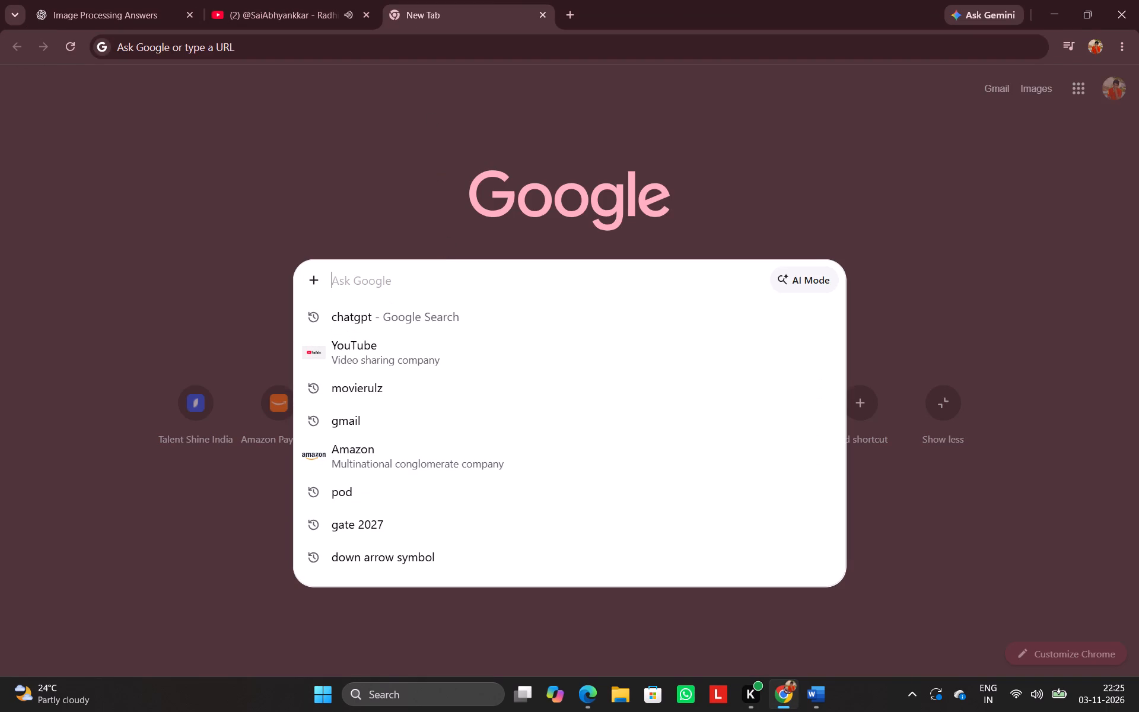
pyautogui.write('arr')
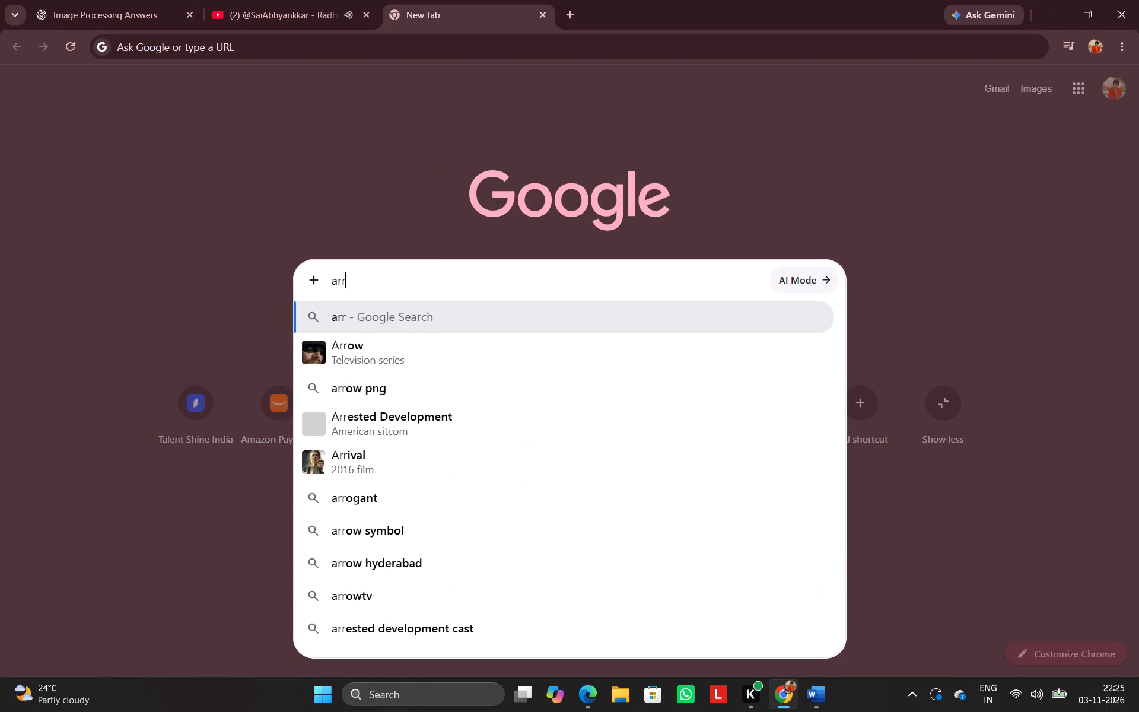
pyautogui.press('o')
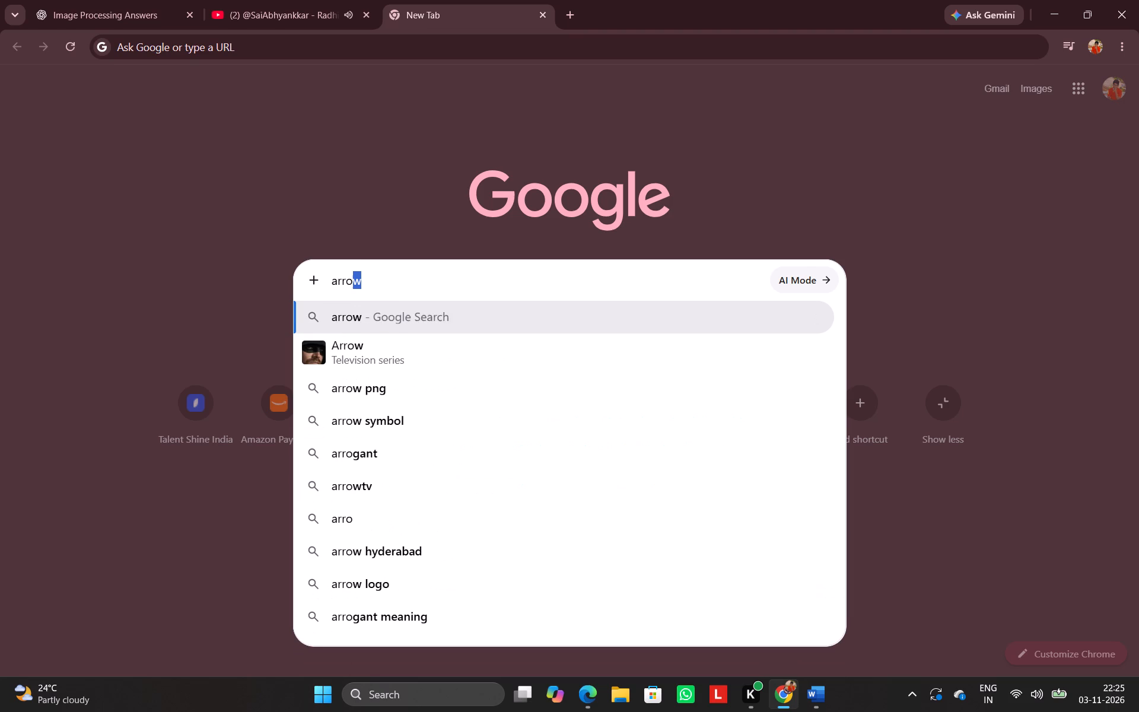
pyautogui.write('w symb')
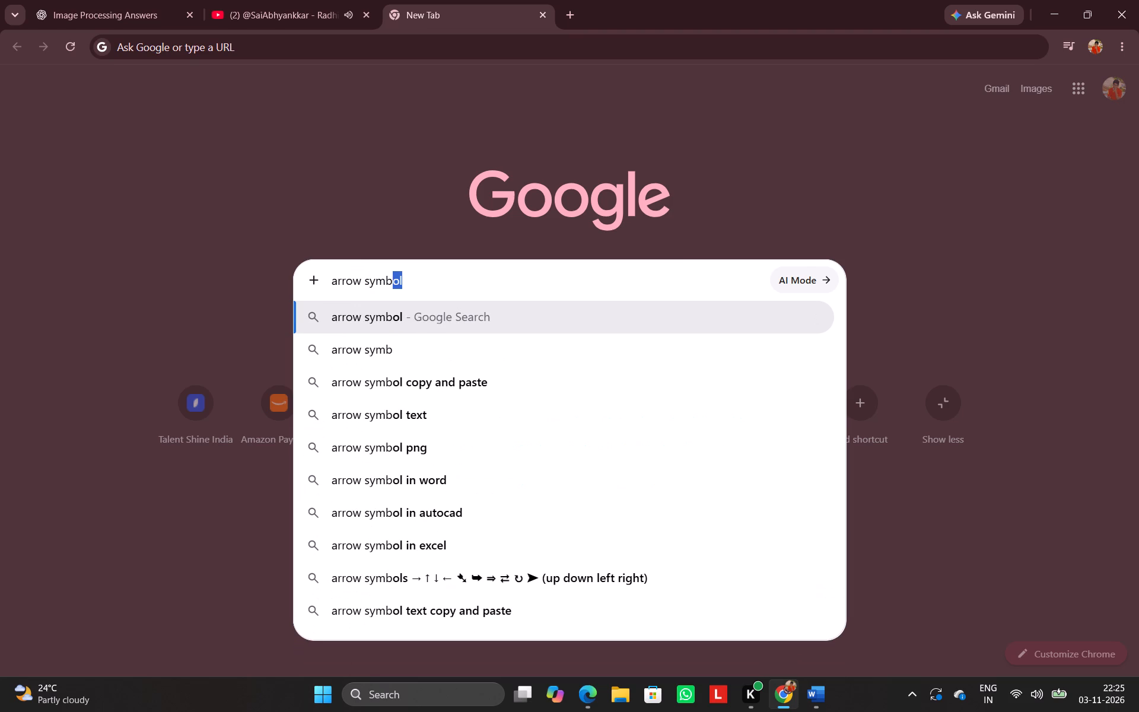
pyautogui.press('Return')
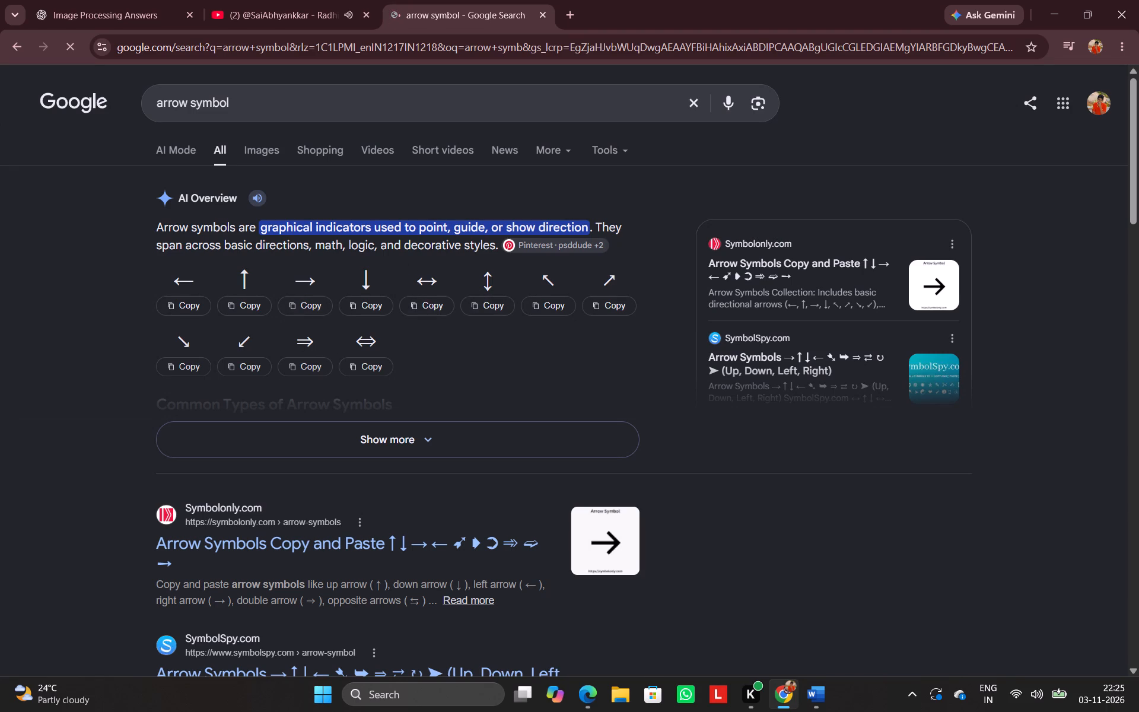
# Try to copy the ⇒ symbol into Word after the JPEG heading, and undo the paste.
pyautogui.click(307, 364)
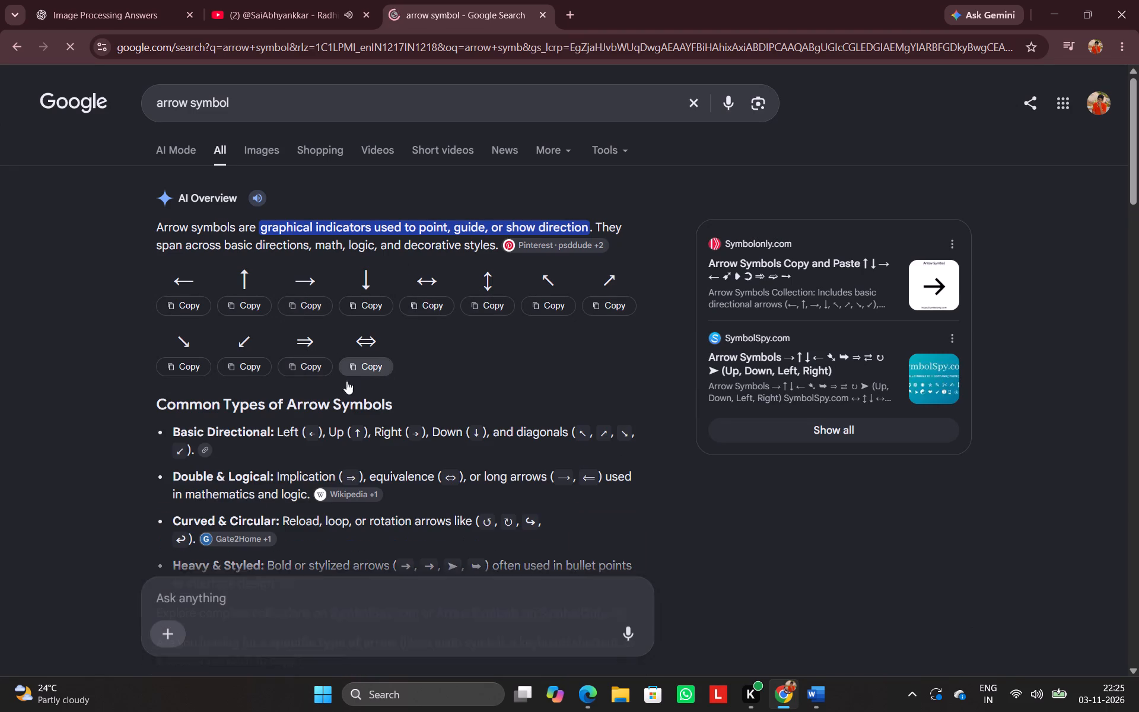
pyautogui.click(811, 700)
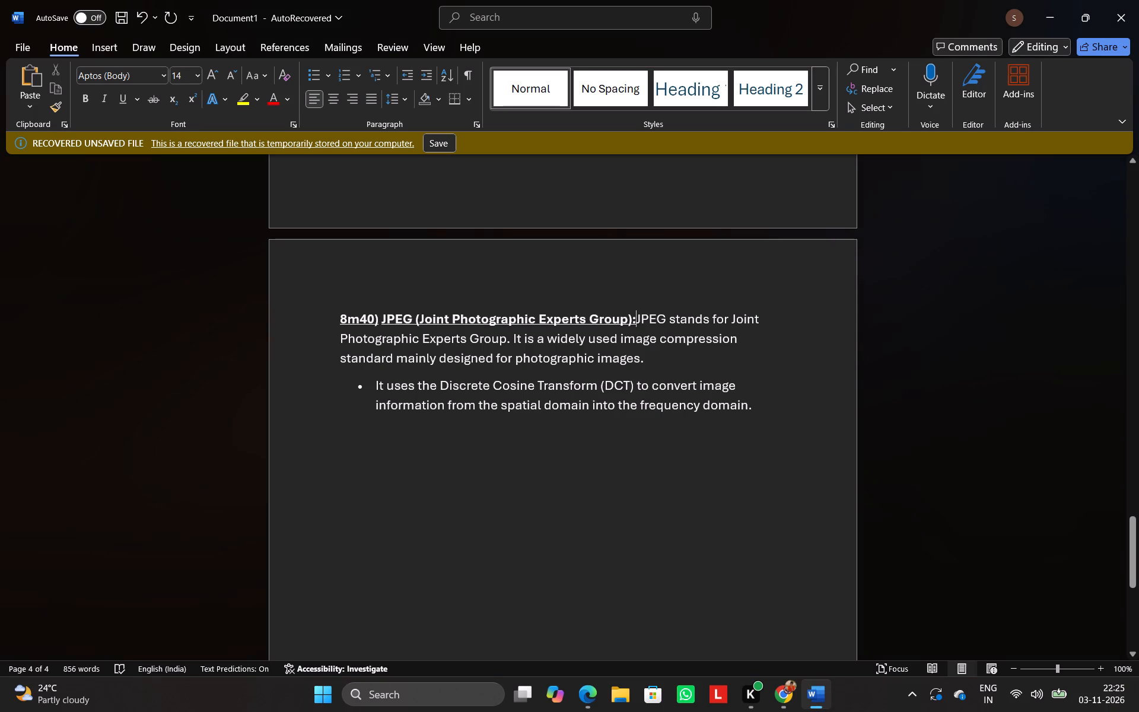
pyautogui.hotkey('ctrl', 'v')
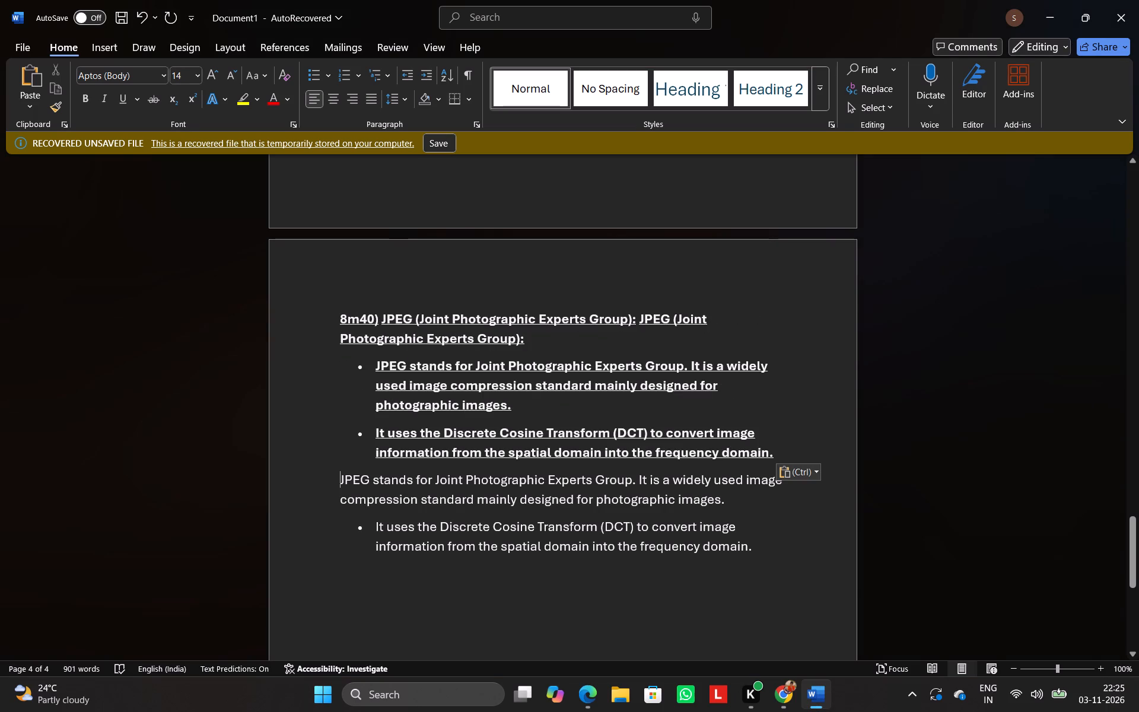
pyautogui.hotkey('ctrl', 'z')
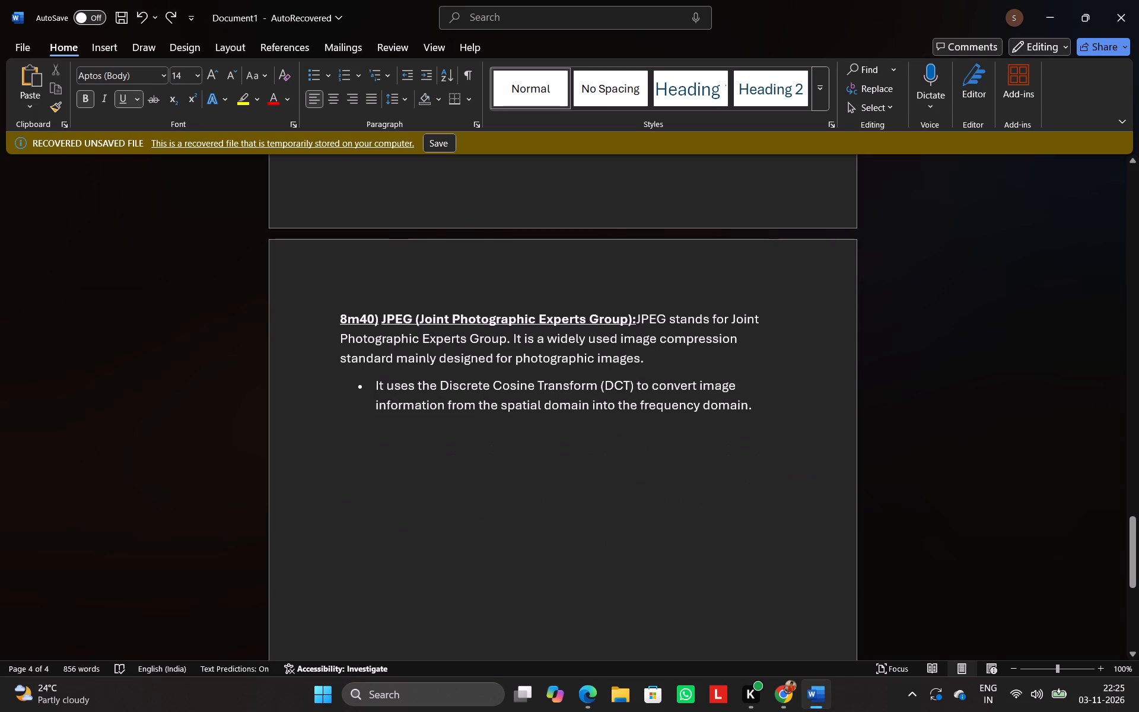
# Copy the ⇒ symbol from the Google results and paste it in Word between the JPEG heading and "JPEG stands for".
pyautogui.click(636, 320)
pyautogui.click(789, 686)
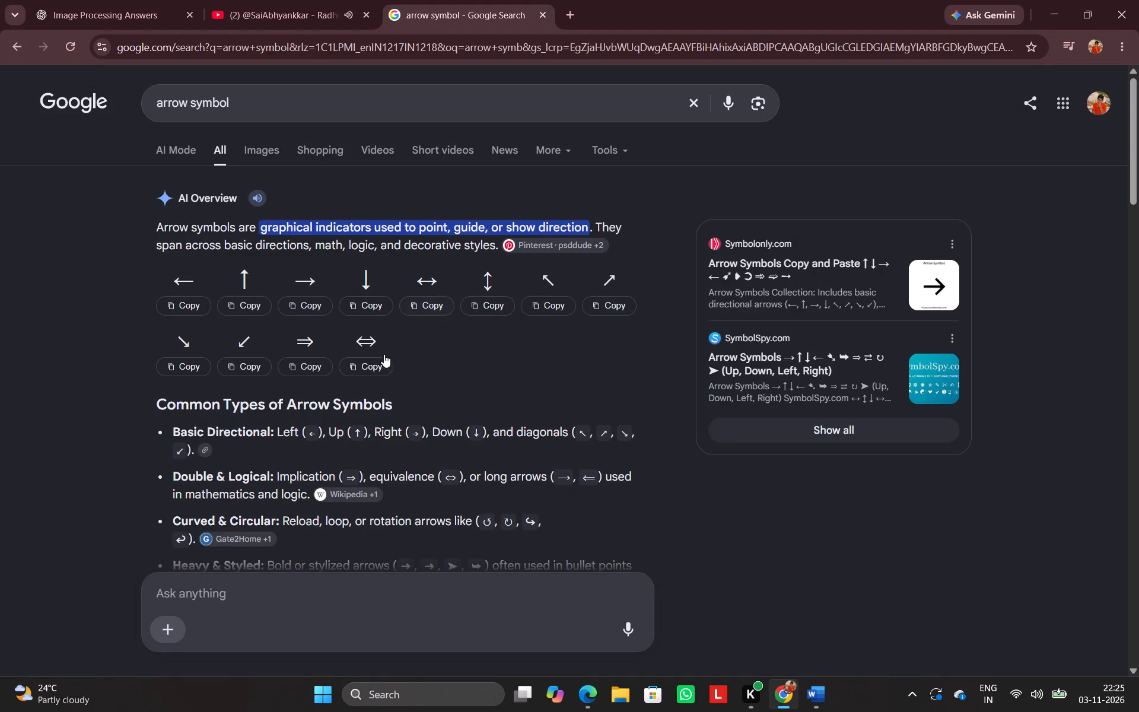
pyautogui.doubleClick(316, 370)
pyautogui.click(814, 694)
pyautogui.hotkey('ctrl', 'v')
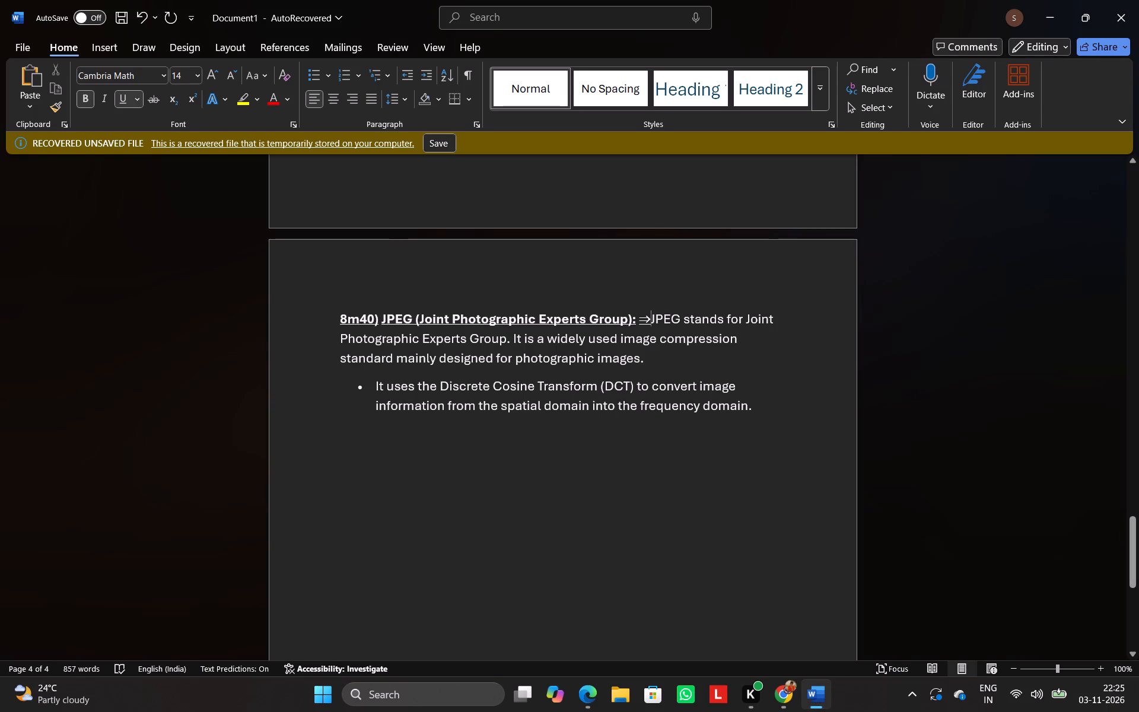
# Remove the underline from the ⇒ symbol after the JPEG heading.
pyautogui.moveTo(648, 318); pyautogui.dragTo(638, 318)
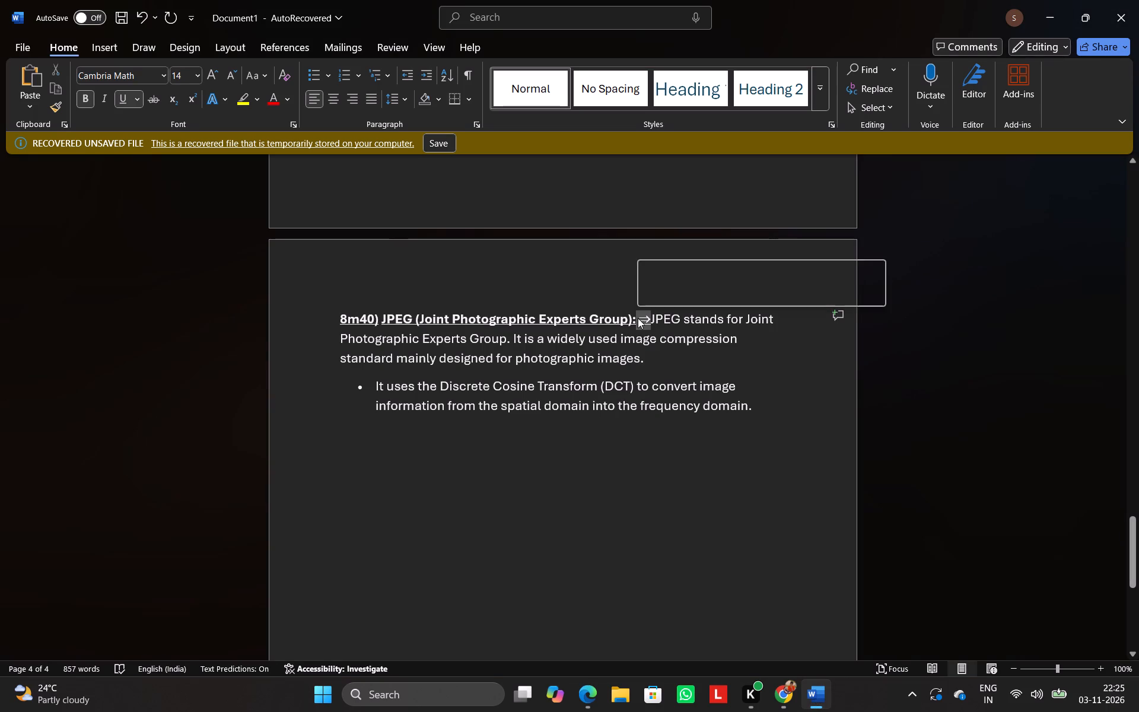
pyautogui.click(681, 297)
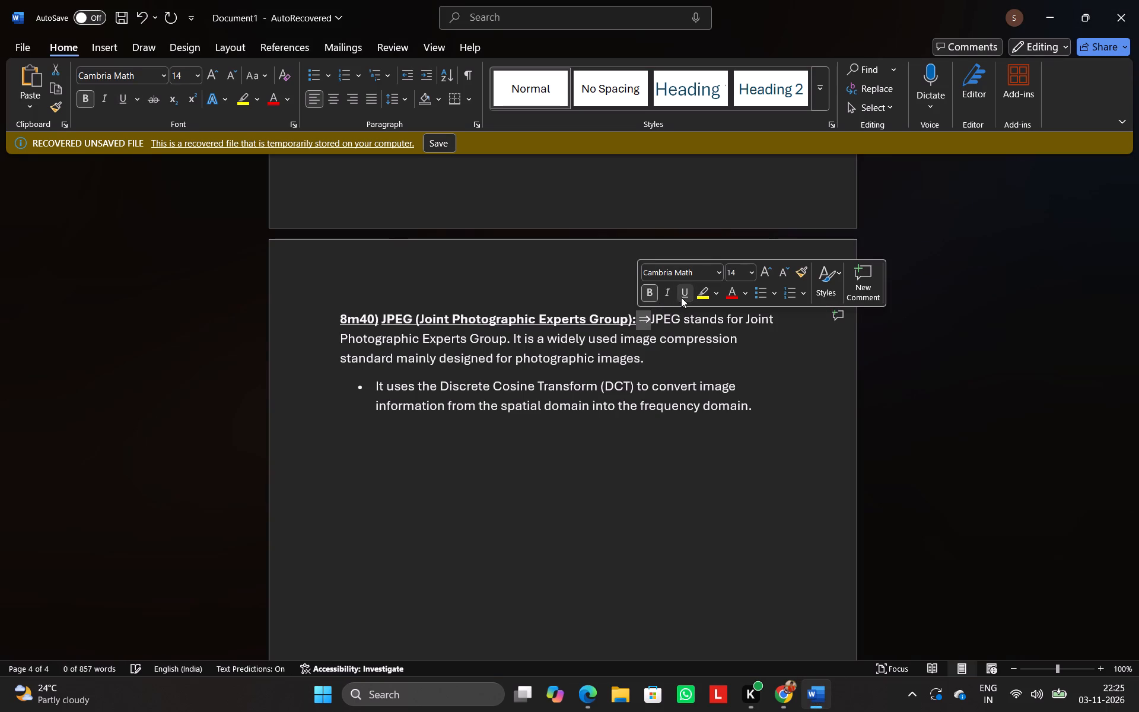
pyautogui.click(583, 308)
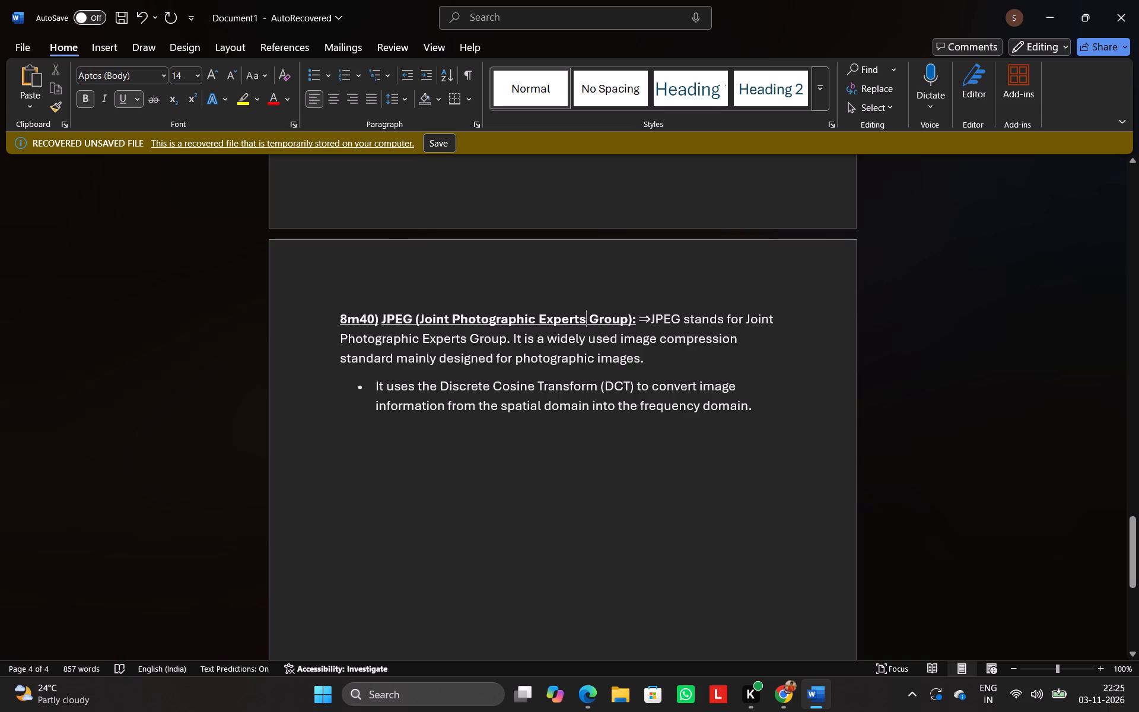
# Join the second bullet onto the JPEG paragraph without its bullet and insert ⇒ before "It uses the Discrete Cosine Transform".
pyautogui.click(372, 387)
pyautogui.press('BackSpace')
pyautogui.press('BackSpace')
pyautogui.press('BackSpace')
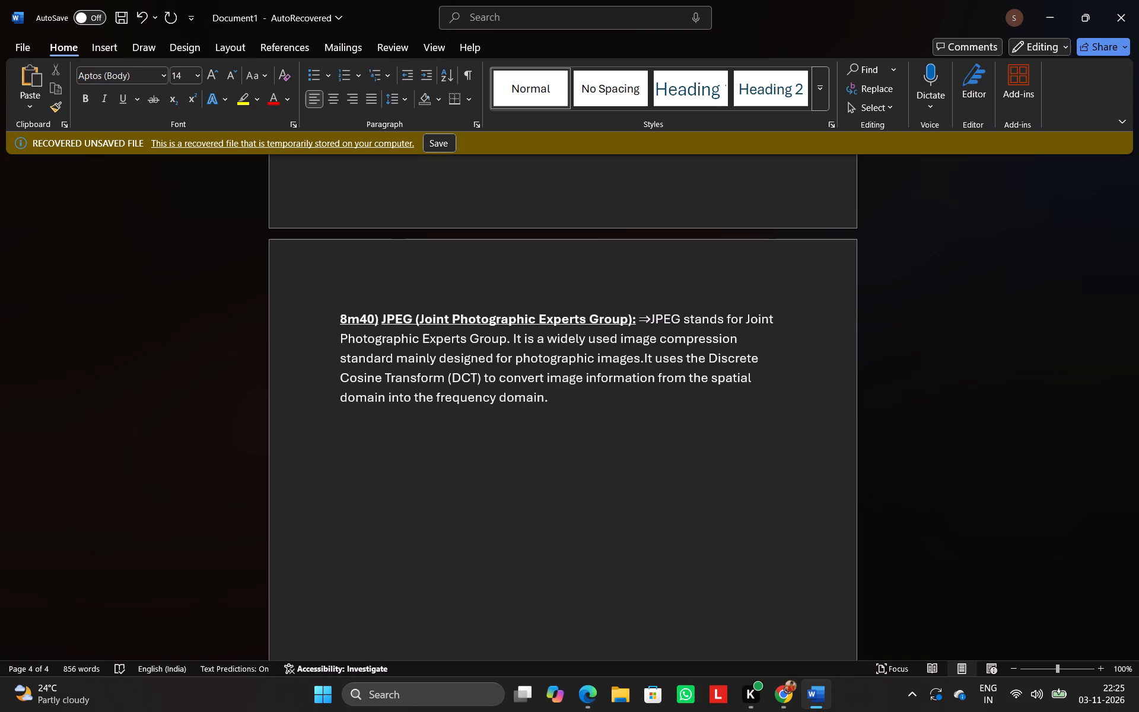
pyautogui.hotkey('ctrl', 'v')
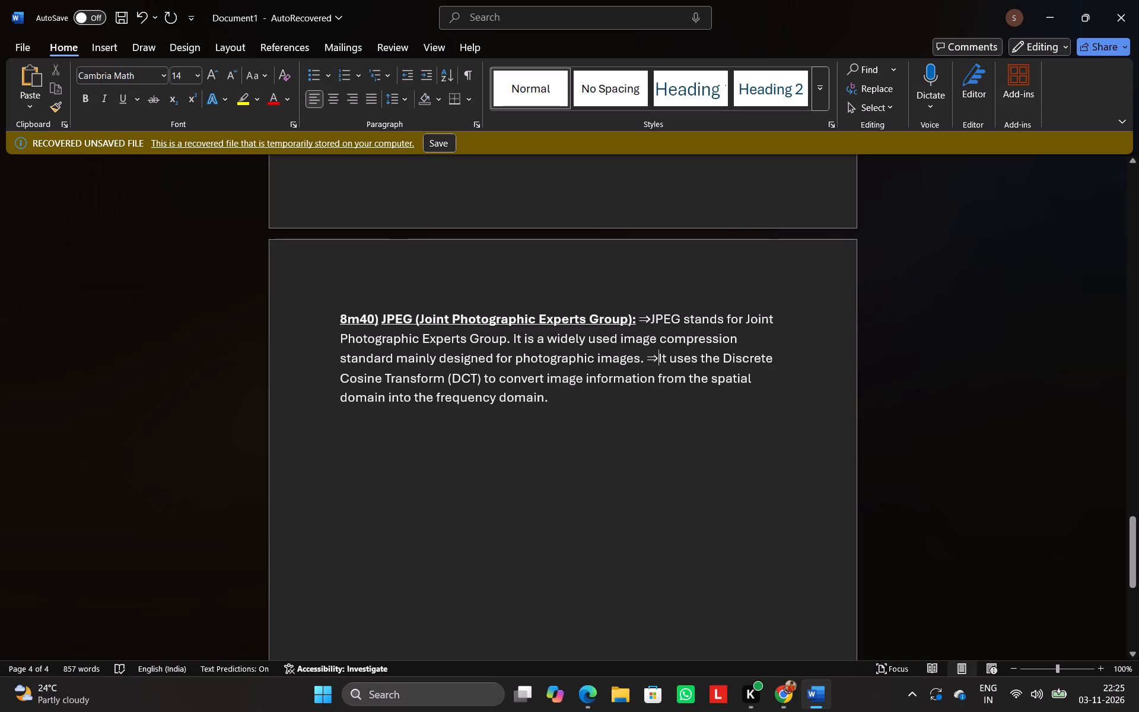
pyautogui.click(546, 406)
pyautogui.press('Right')
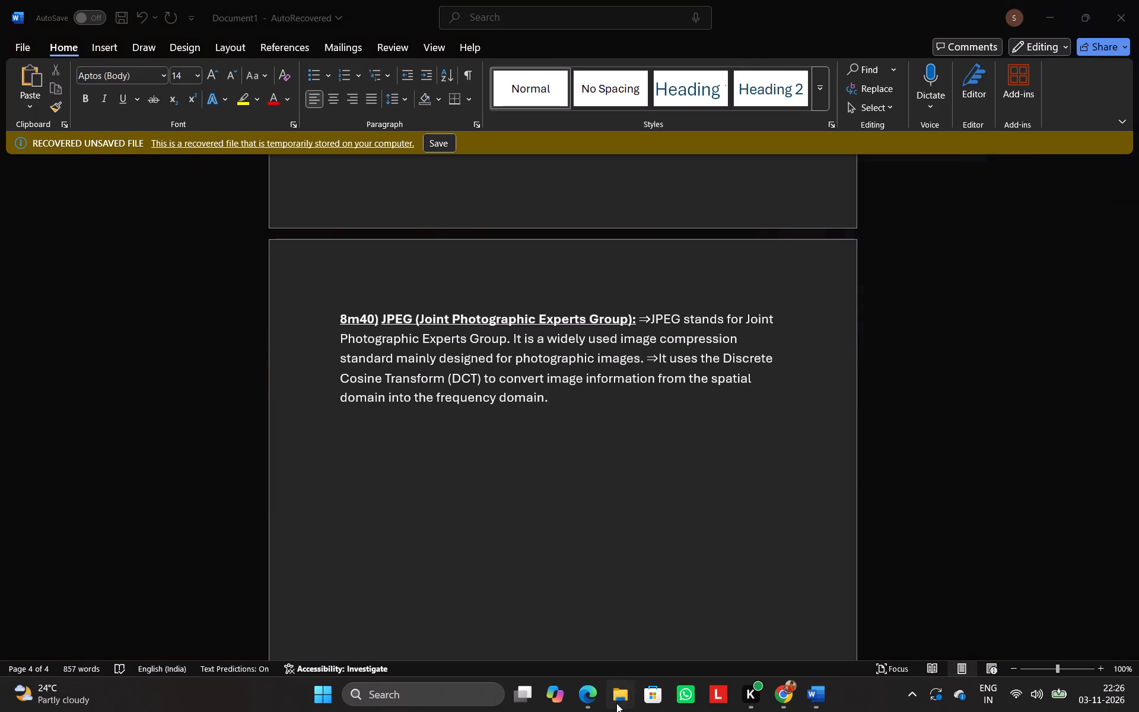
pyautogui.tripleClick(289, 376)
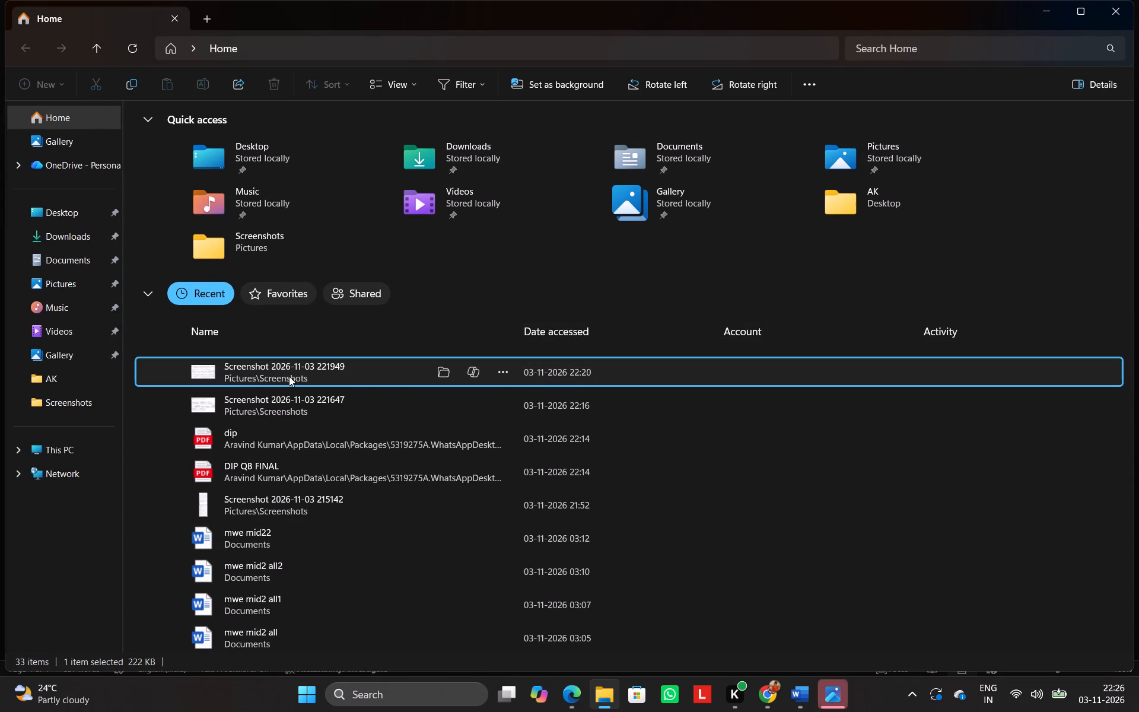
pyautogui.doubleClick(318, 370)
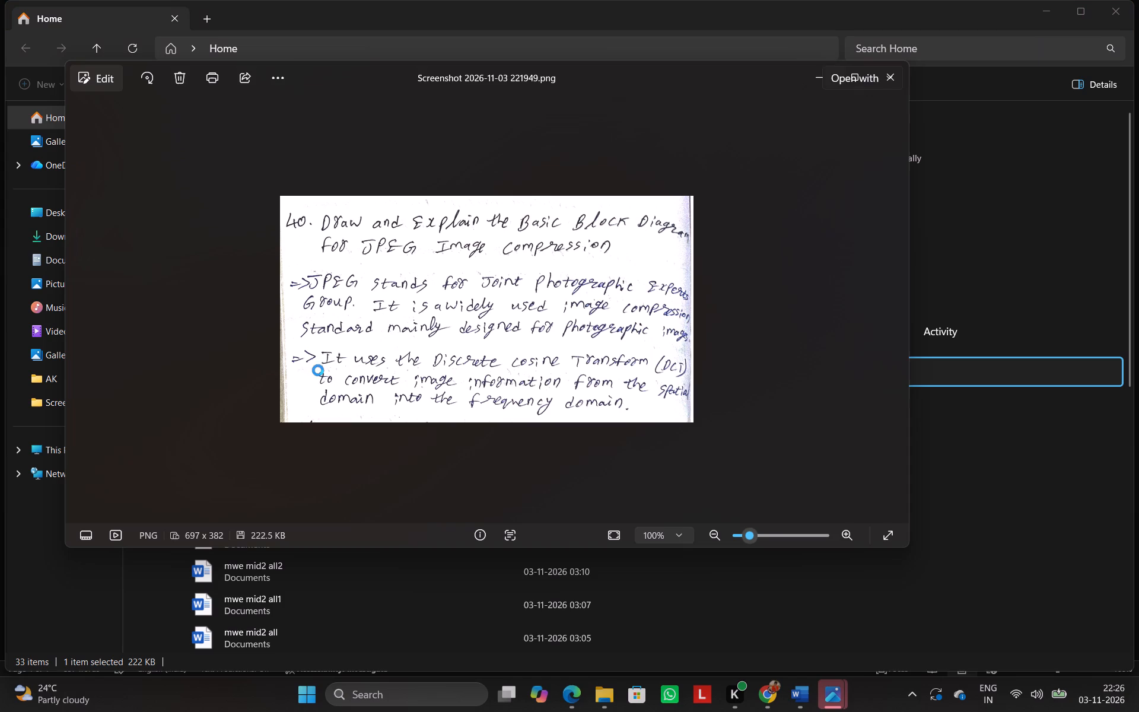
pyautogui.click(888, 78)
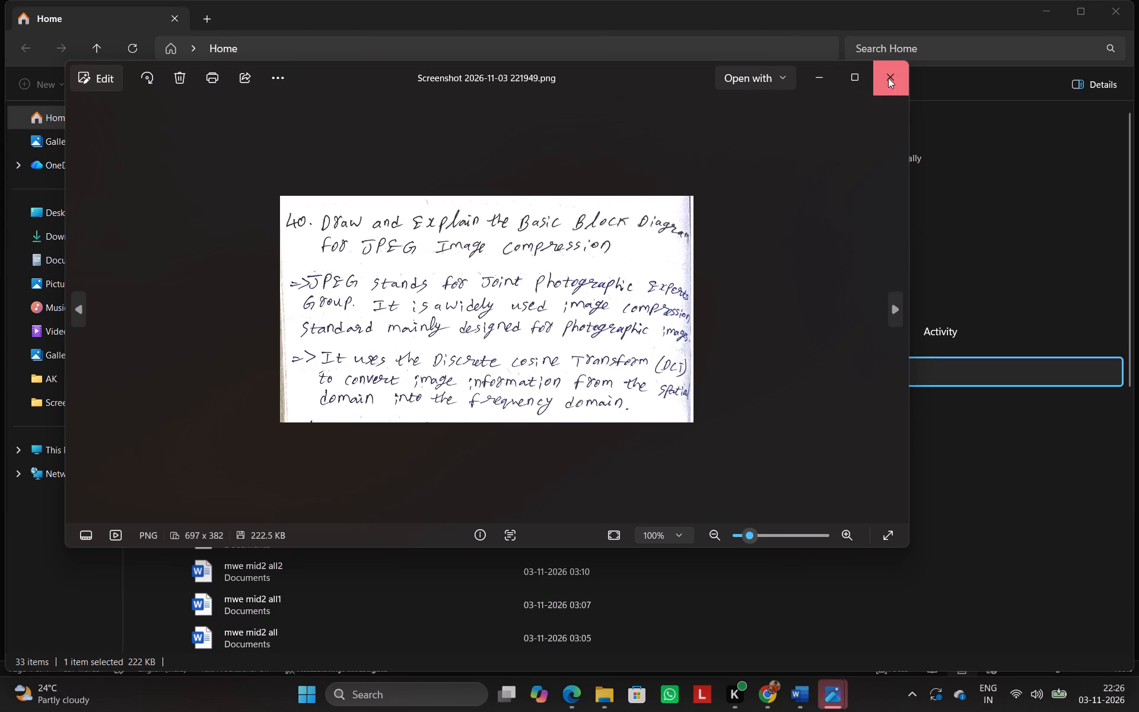
# Open the JPEG Encoder Block Diagram image from the Downloads folder, copy it to the clipboard and close its viewer.
pyautogui.click(74, 240)
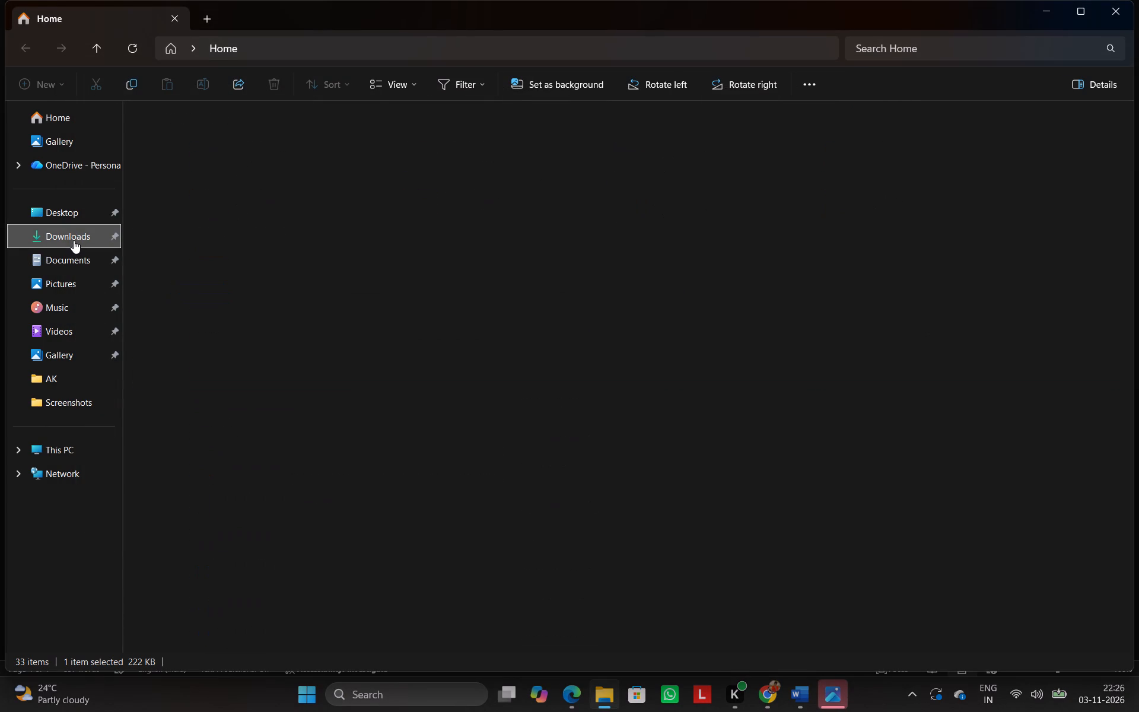
pyautogui.doubleClick(228, 154)
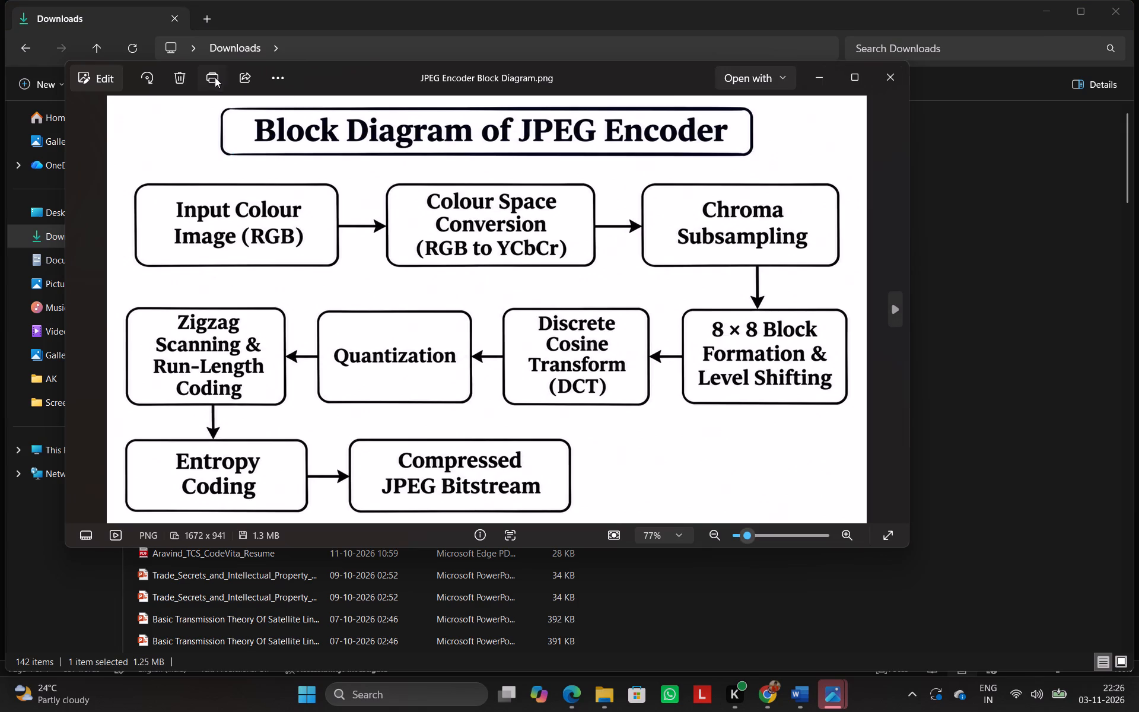
pyautogui.click(278, 75)
pyautogui.click(201, 136)
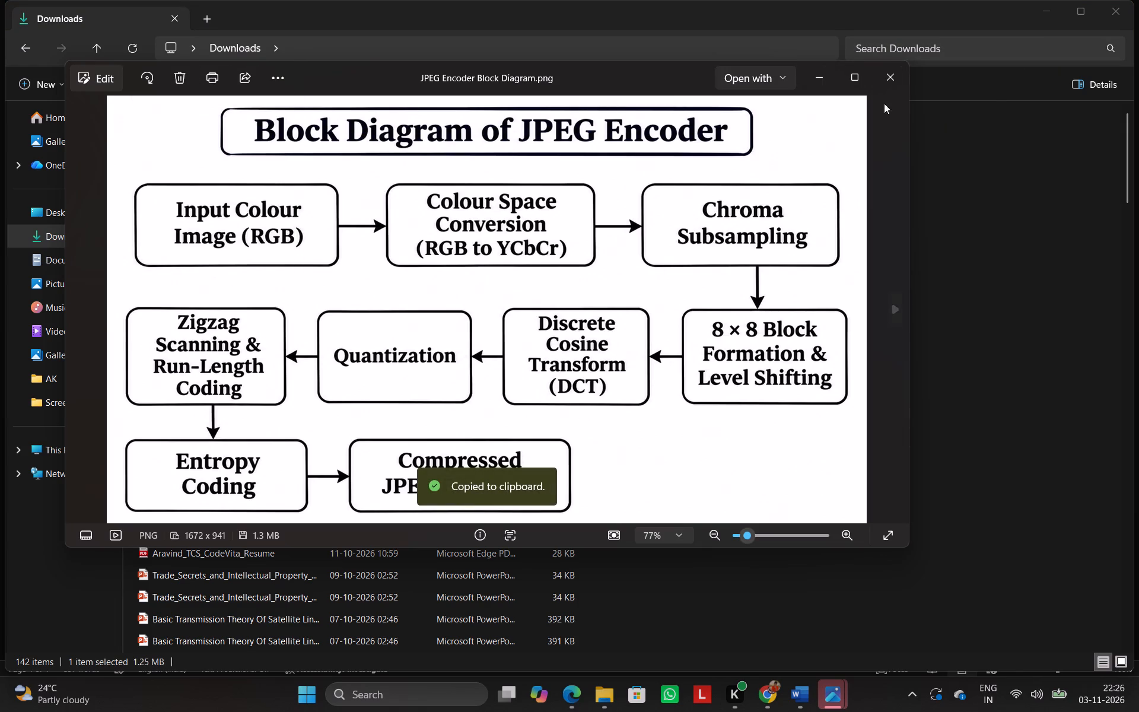
pyautogui.click(890, 87)
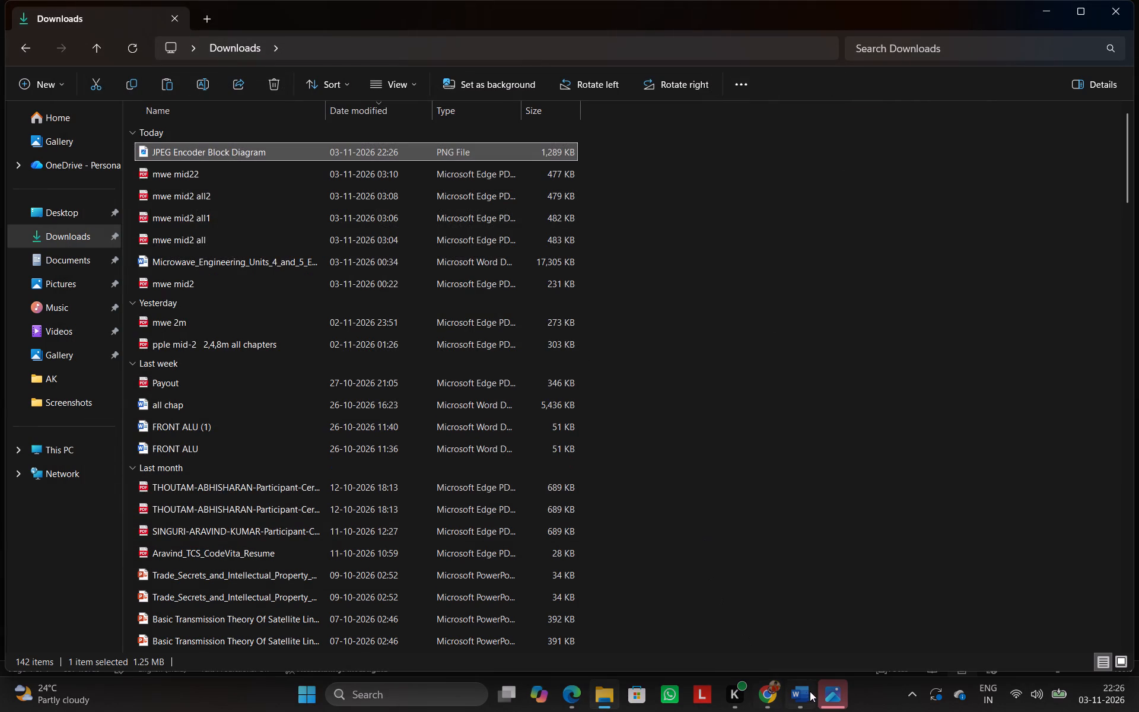
# In Word's Document1, paste the copied block diagram on a new line below the JPEG paragraph.
pyautogui.click(823, 688)
pyautogui.click(806, 691)
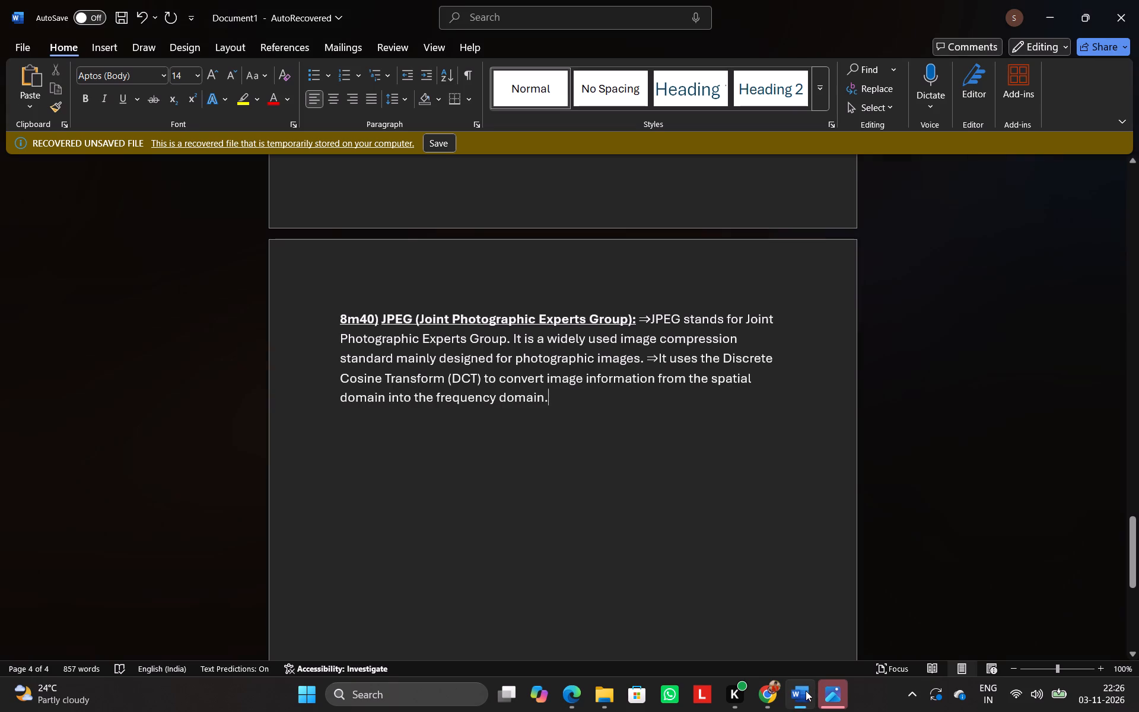
pyautogui.hotkey('shift', 'Return')
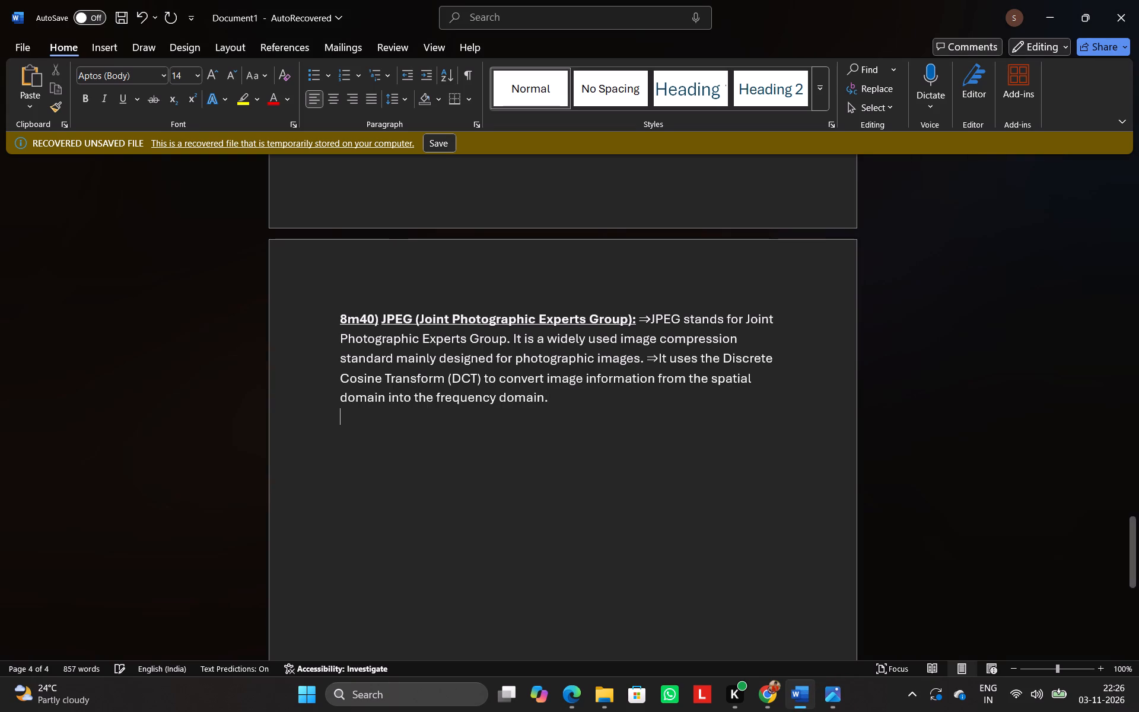
pyautogui.hotkey('ctrl', 'v')
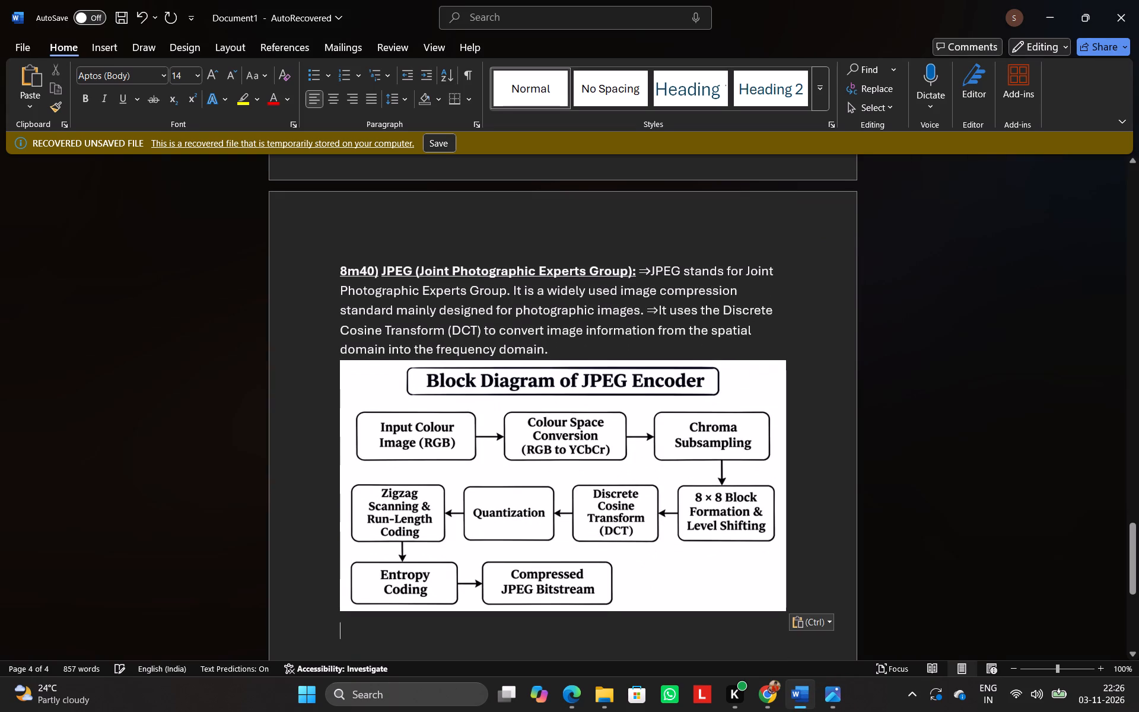
# Resize the JPEG encoder block diagram to about half its height and make it slightly wider than the text.
pyautogui.scroll(-1, 587, 436)
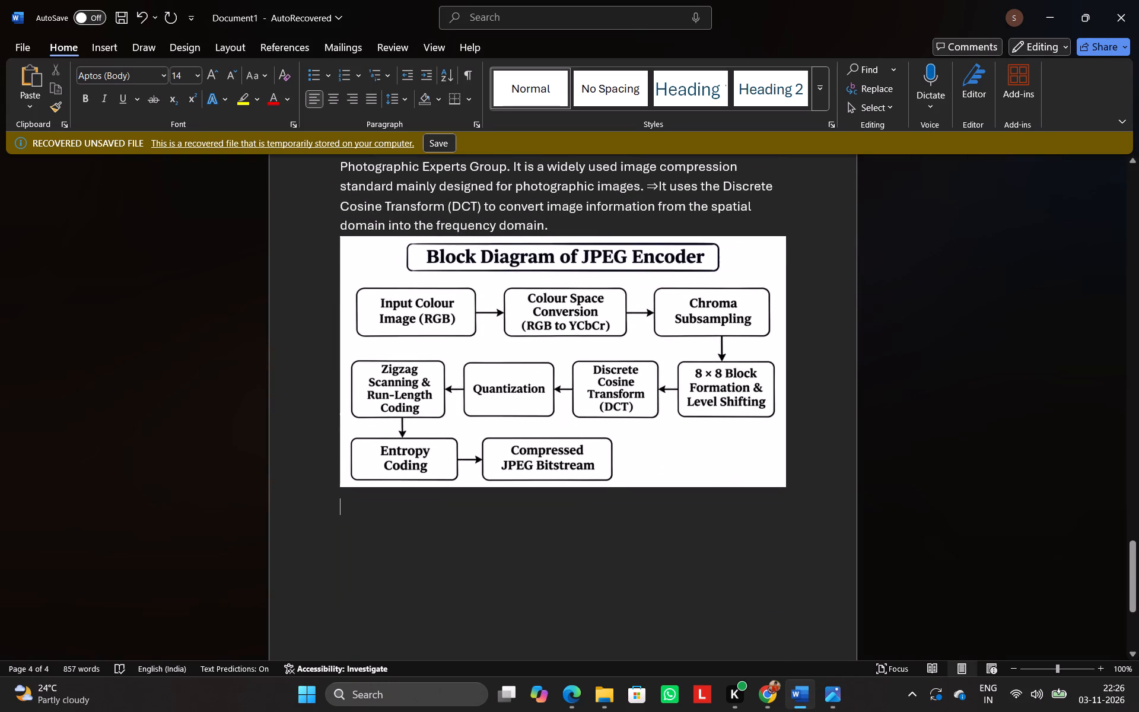
pyautogui.moveTo(552, 488); pyautogui.dragTo(562, 483)
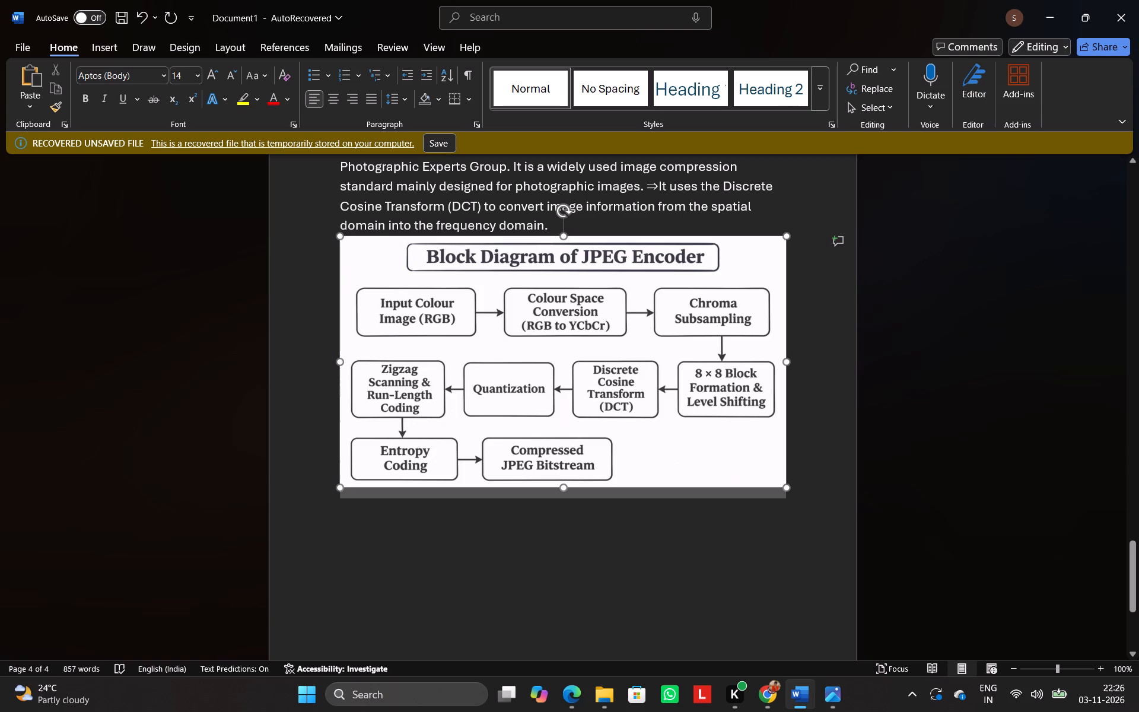
pyautogui.moveTo(562, 483); pyautogui.dragTo(562, 486)
pyautogui.moveTo(562, 486); pyautogui.dragTo(588, 378)
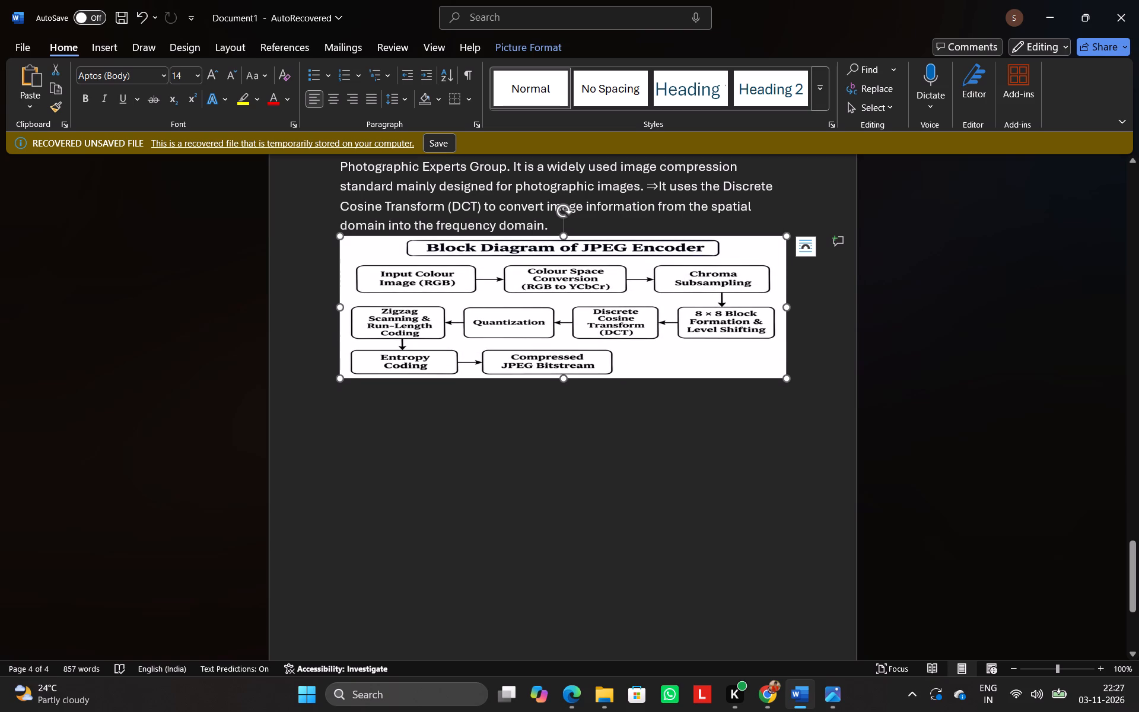
pyautogui.moveTo(786, 309); pyautogui.dragTo(794, 309)
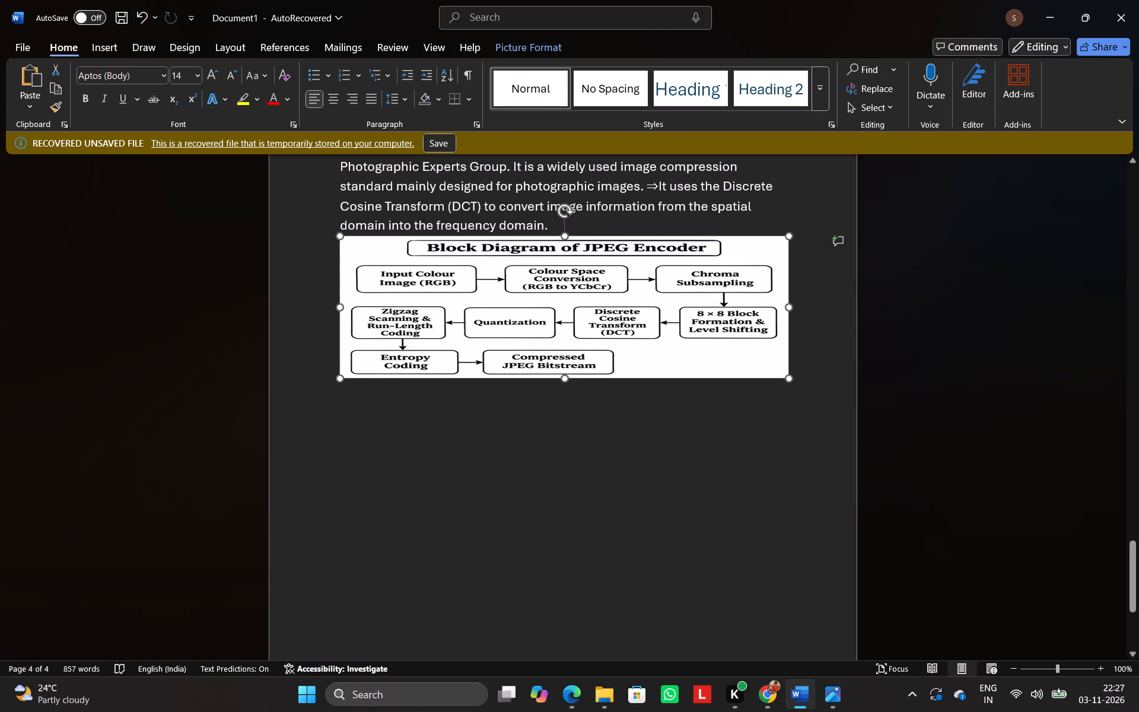
pyautogui.moveTo(794, 309); pyautogui.dragTo(811, 308)
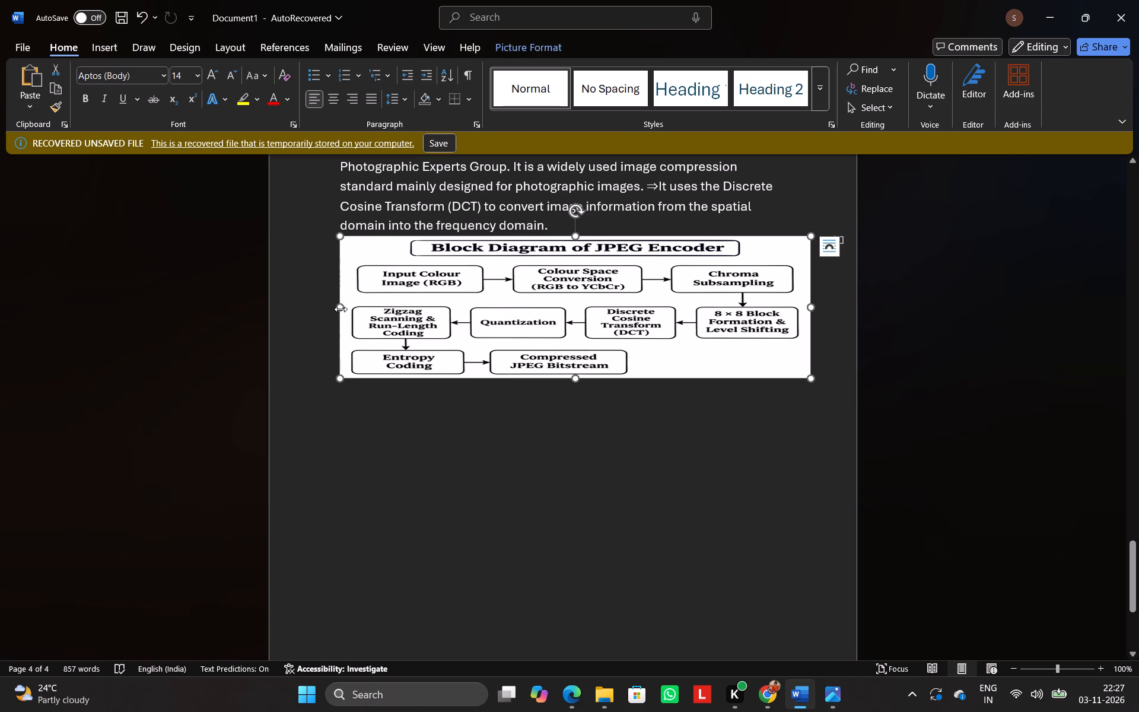
pyautogui.moveTo(341, 309); pyautogui.dragTo(345, 307)
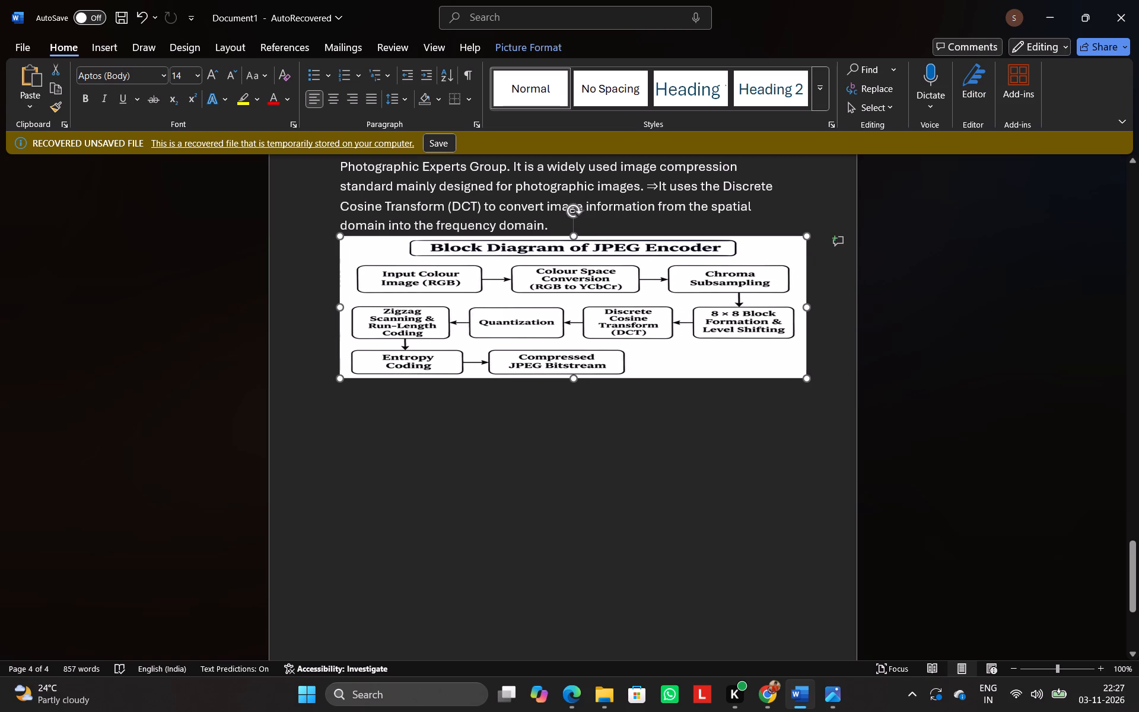
pyautogui.moveTo(345, 307); pyautogui.dragTo(357, 308)
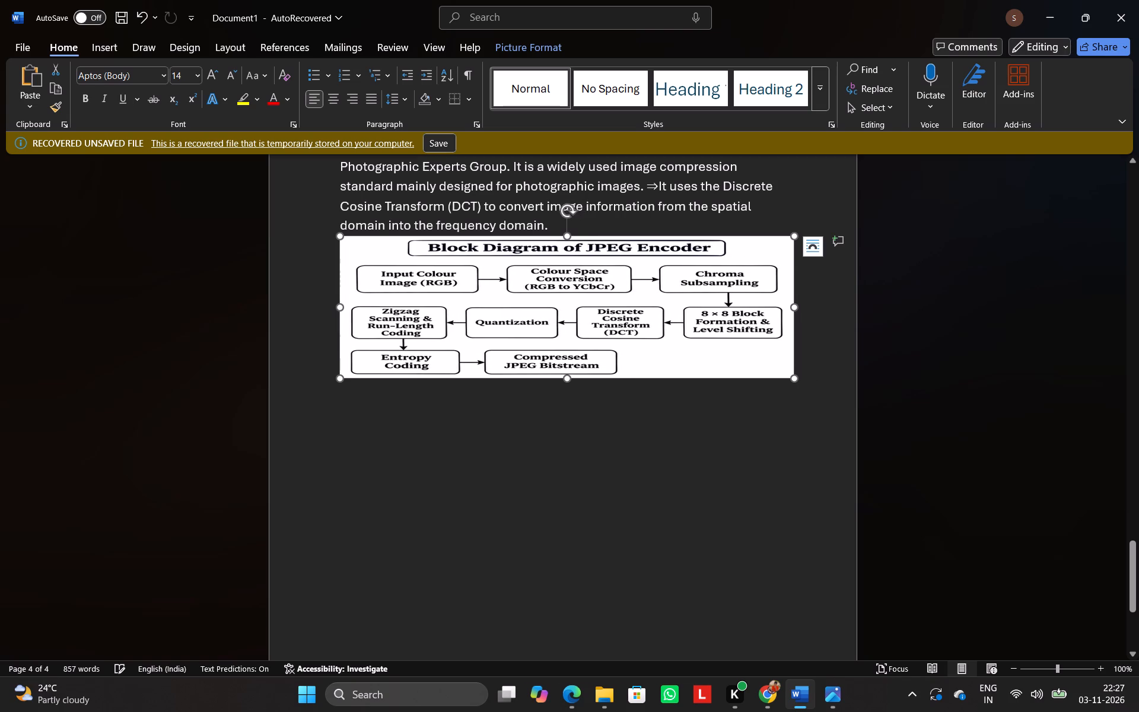
pyautogui.moveTo(567, 379); pyautogui.dragTo(571, 368)
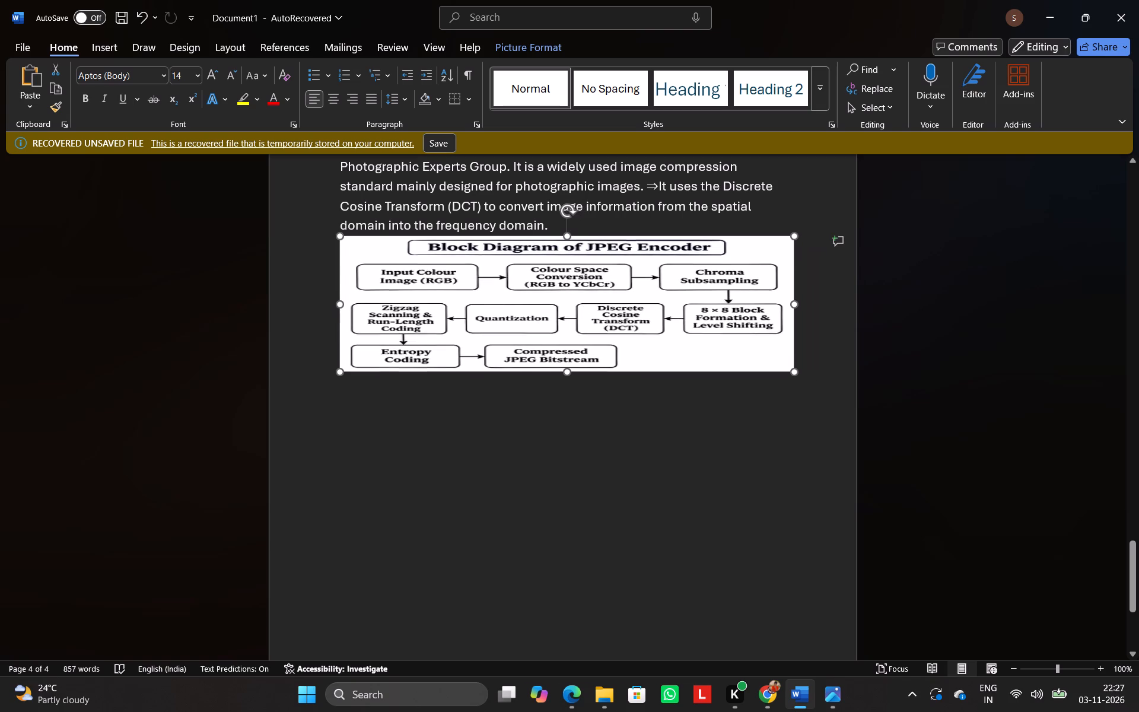
pyautogui.moveTo(571, 368); pyautogui.dragTo(571, 368)
pyautogui.click(597, 415)
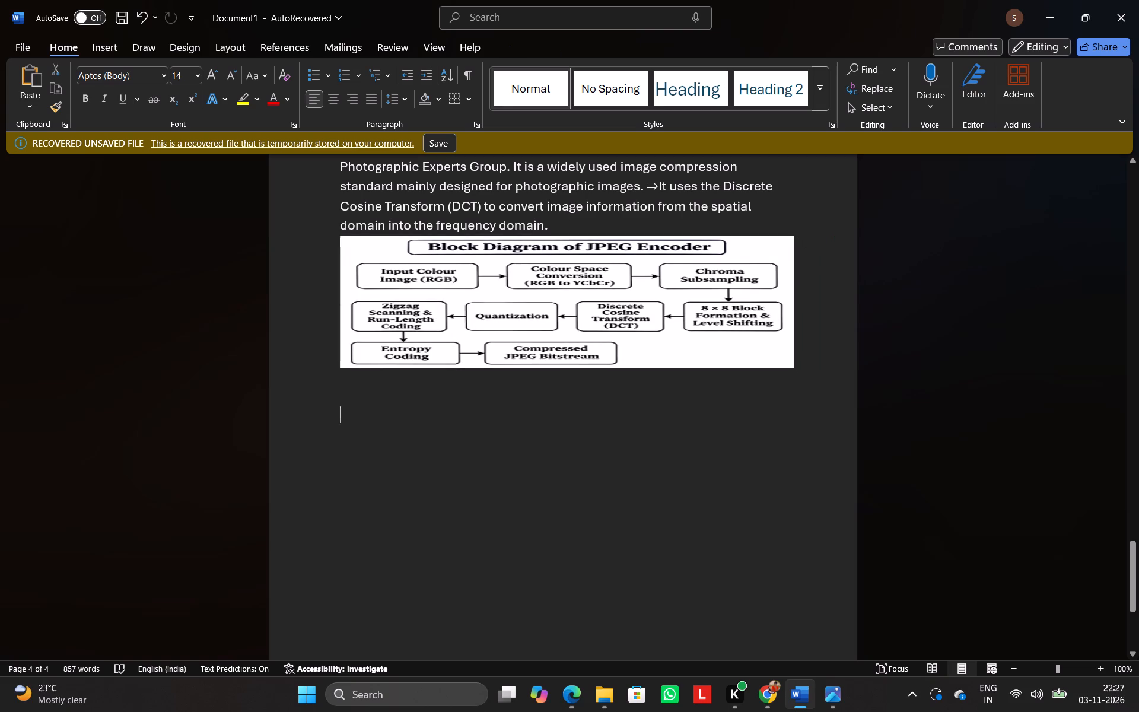
# Make the JPEG encoder block diagram slightly taller and place the cursor in the empty line below it.
pyautogui.scroll(-2, 597, 415)
pyautogui.scroll(3, 597, 415)
pyautogui.scroll(-4, 597, 415)
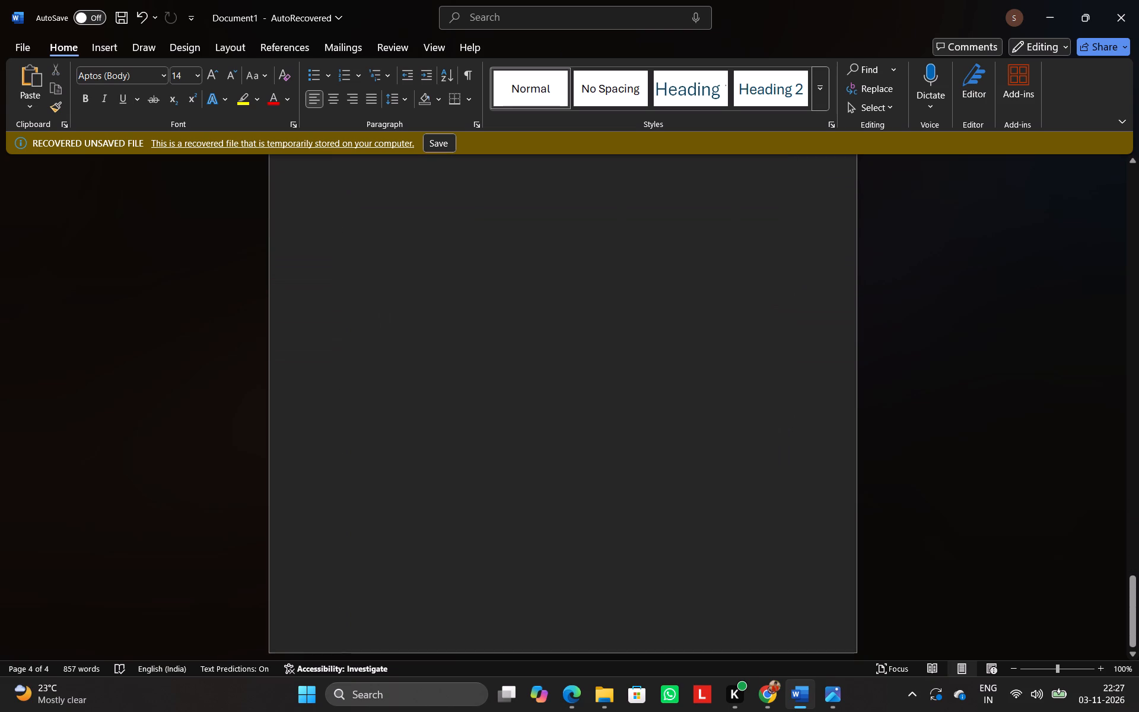
pyautogui.scroll(-3, 597, 415)
pyautogui.scroll(3, 597, 415)
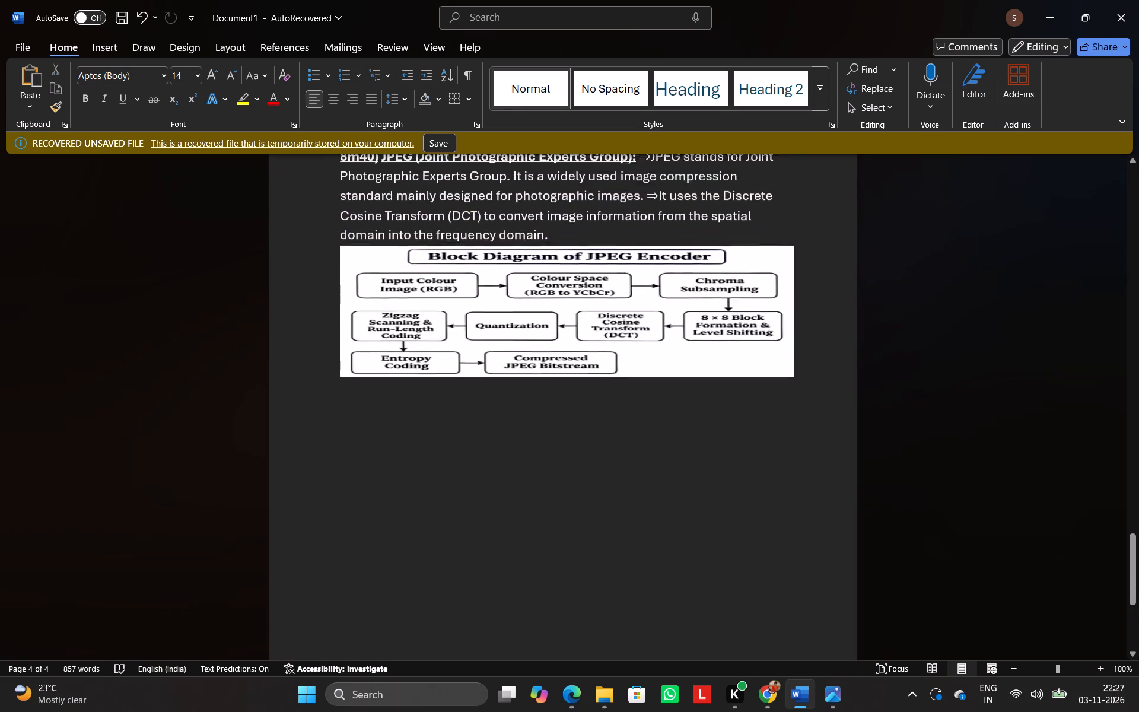
pyautogui.scroll(1, 597, 415)
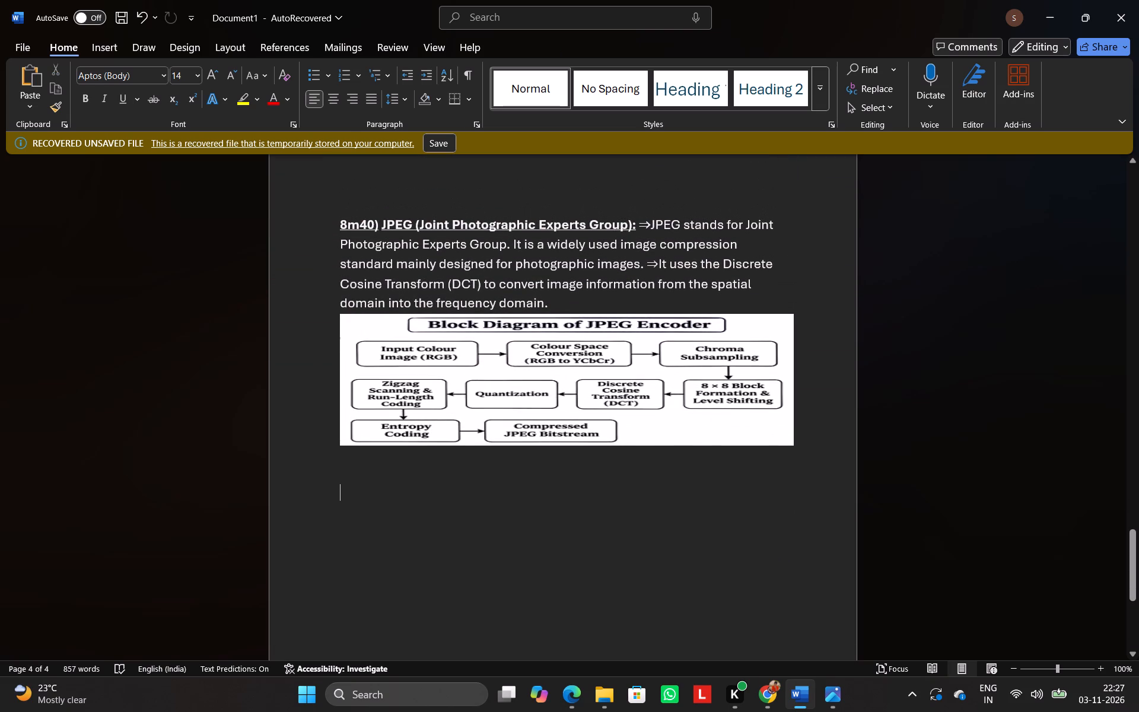
pyautogui.click(597, 415)
pyautogui.moveTo(566, 445); pyautogui.dragTo(567, 445)
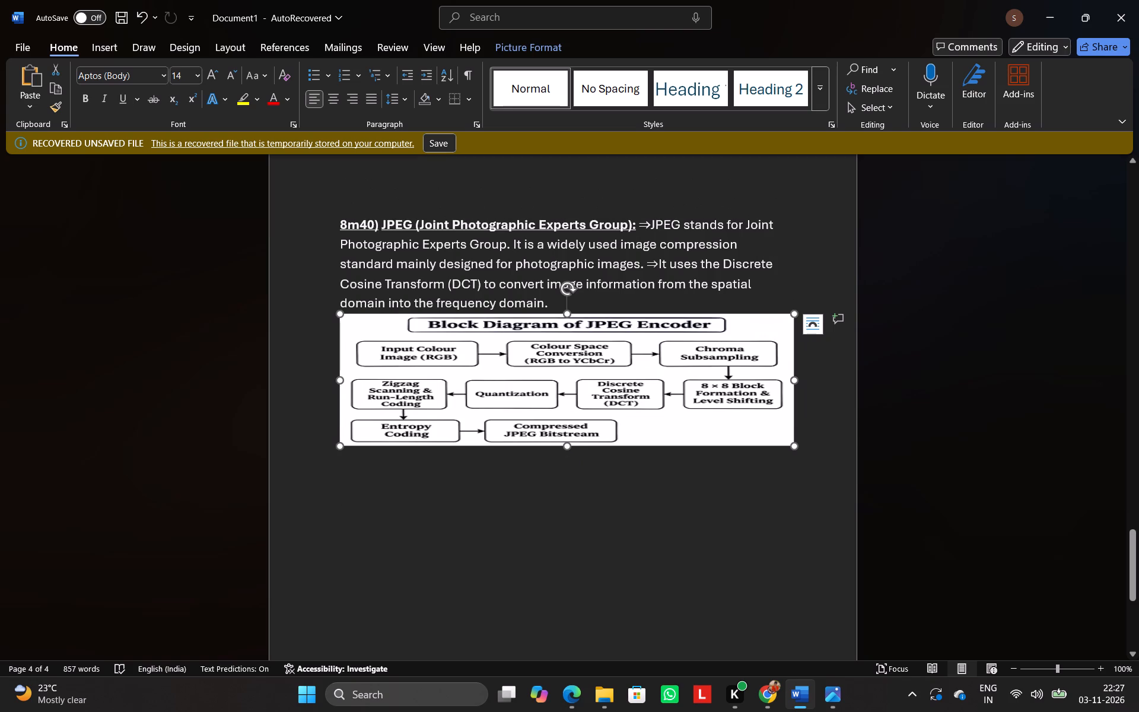
pyautogui.moveTo(567, 445); pyautogui.dragTo(570, 452)
pyautogui.click(599, 496)
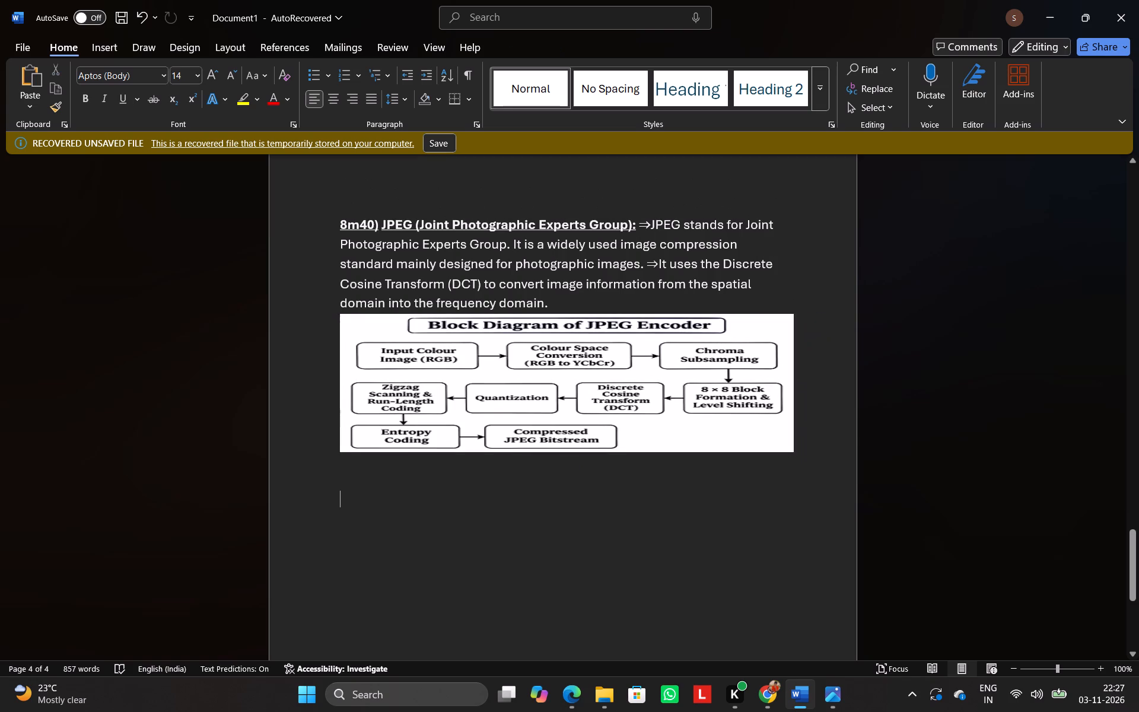
pyautogui.scroll(1, 599, 496)
pyautogui.scroll(-2, 599, 496)
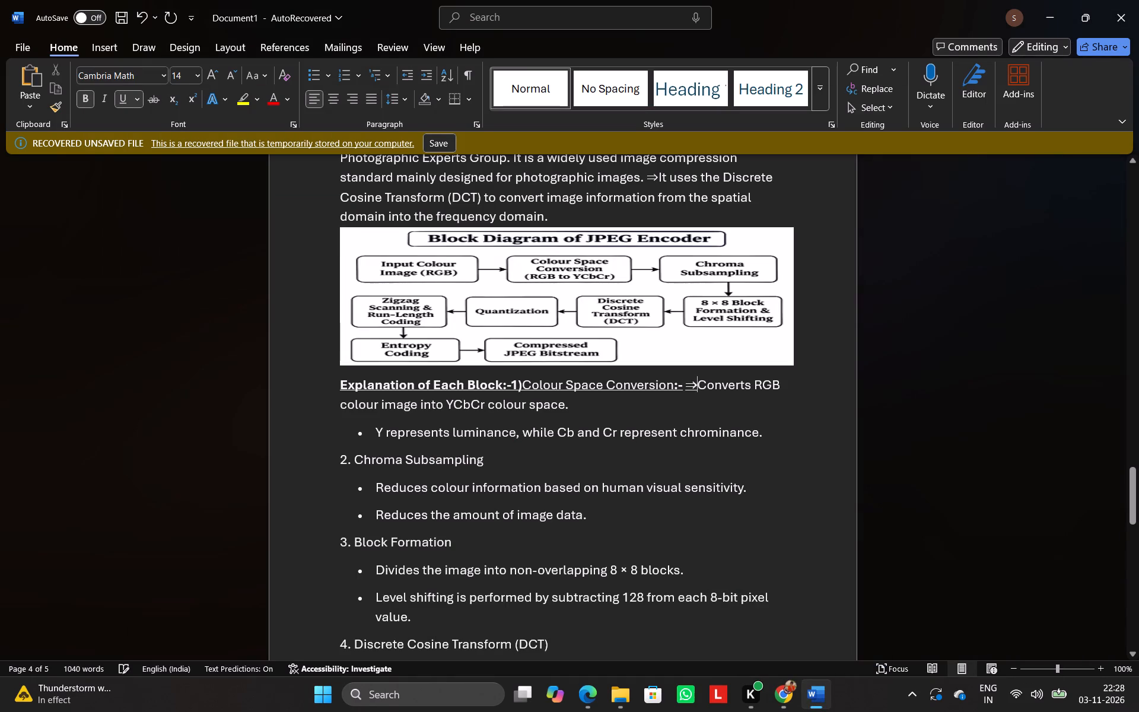
# Insert ⇒ after "YCbCr colour space." and join the unbulleted "Y represents luminance" sentence directly behind it.
pyautogui.click(571, 402)
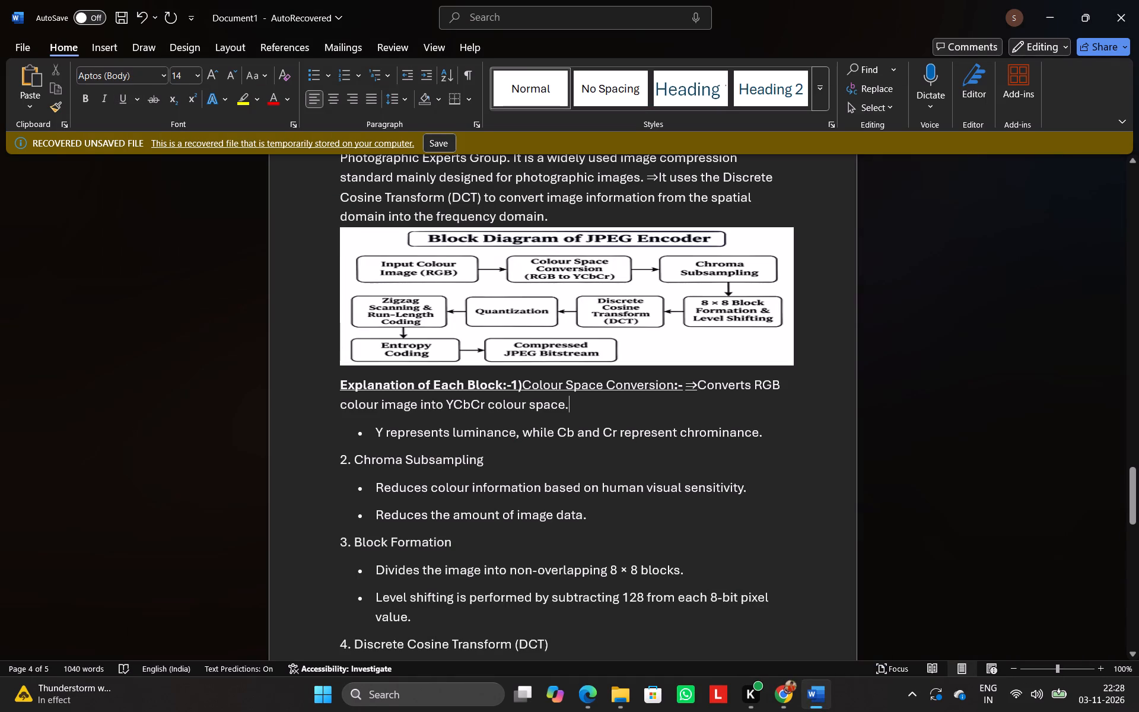
pyautogui.hotkey('ctrl', 'v')
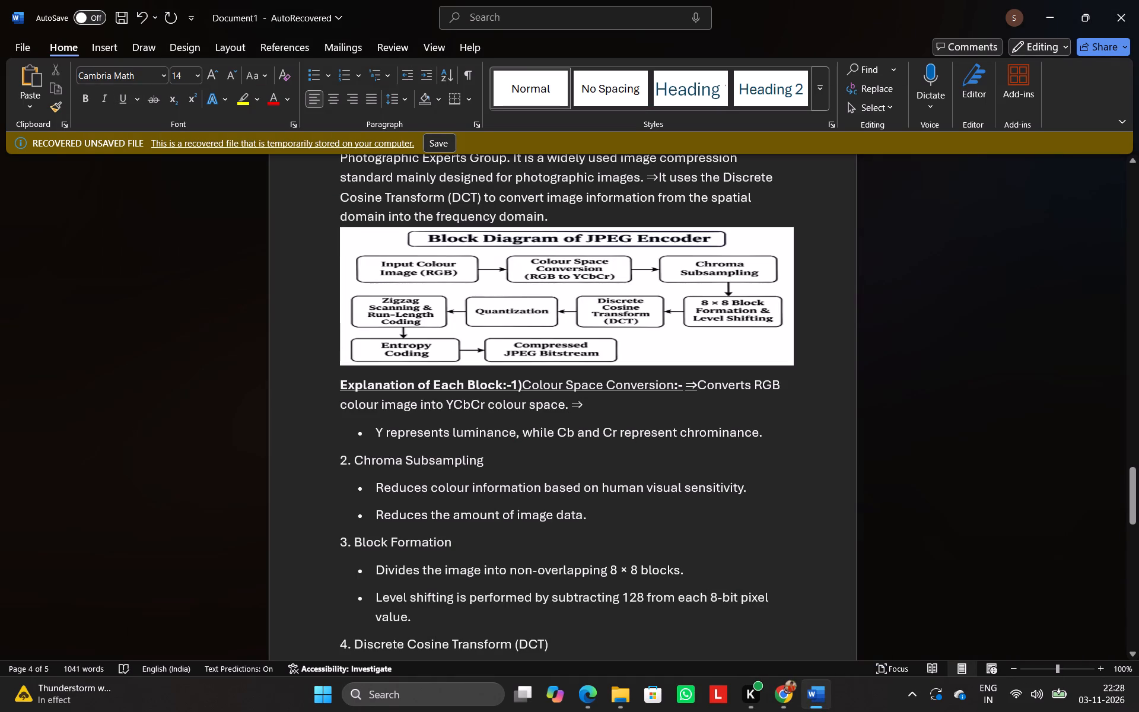
pyautogui.click(375, 434)
pyautogui.press('BackSpace')
pyautogui.press('BackSpace')
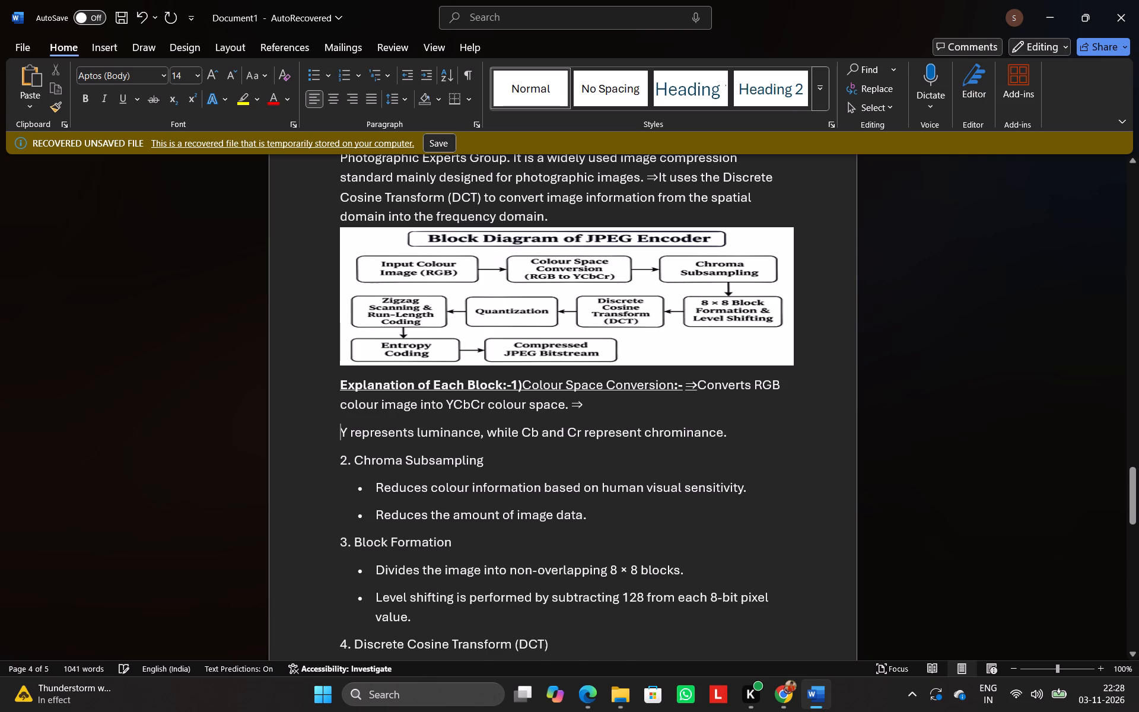
pyautogui.press('BackSpace')
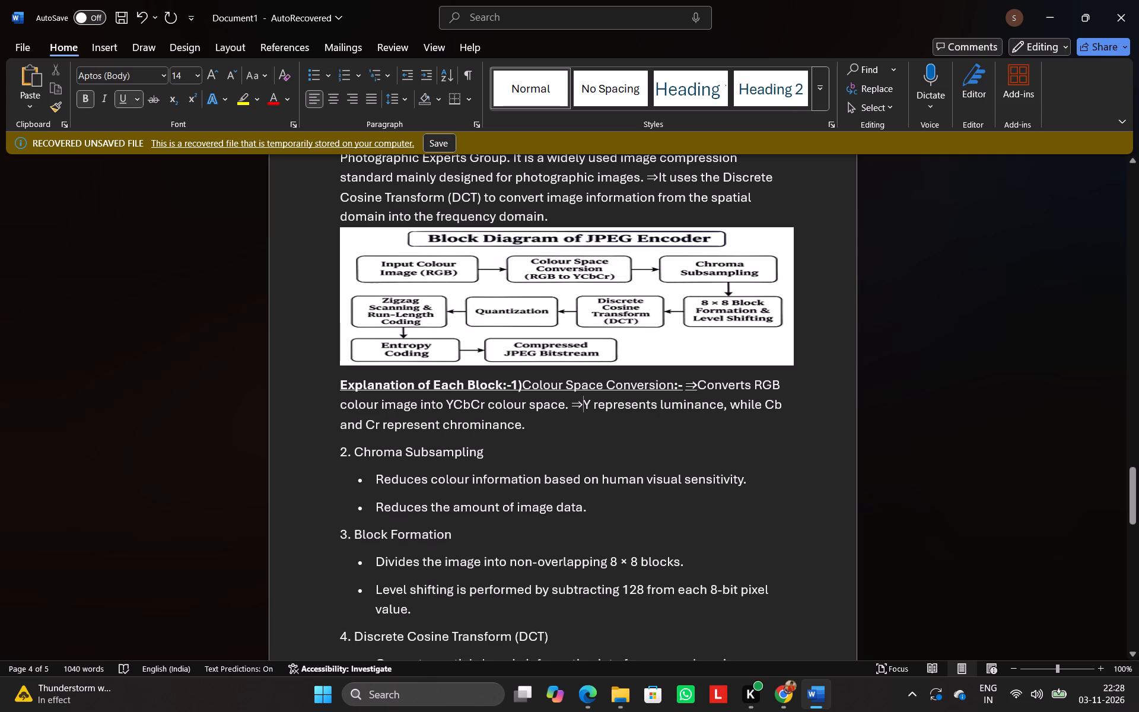
# Remove the "2." before "Chroma Subsampling" and join the heading directly after "represent chrominance.", prefixed with "2)".
pyautogui.click(343, 454)
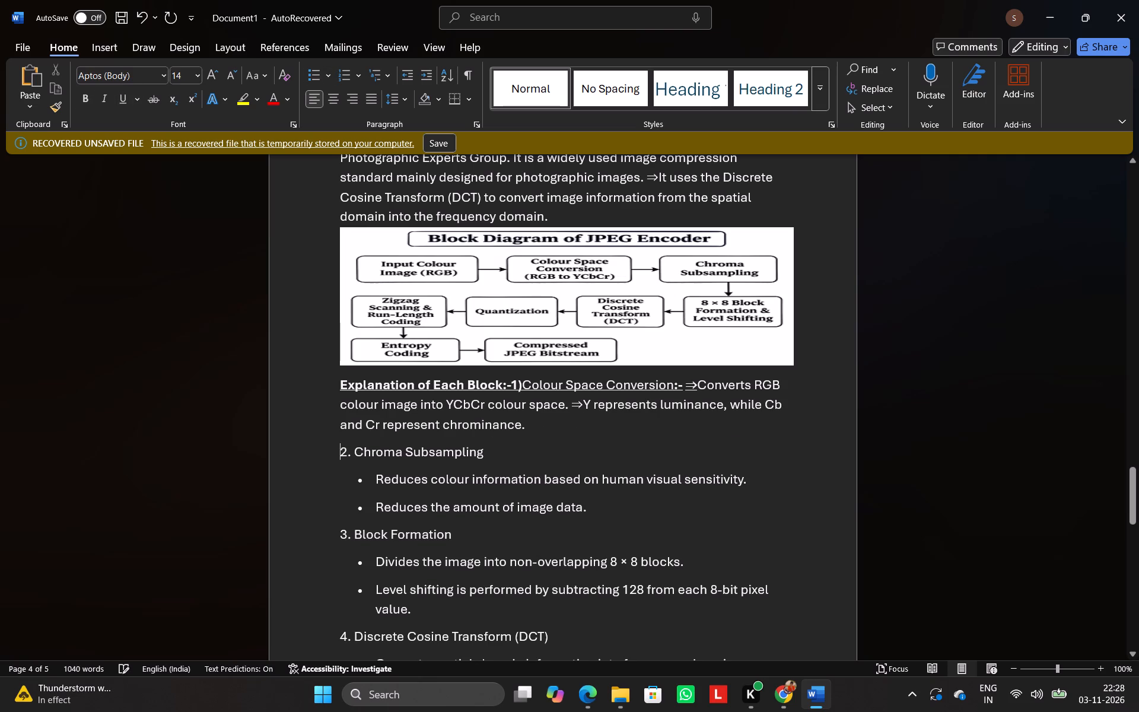
pyautogui.click(351, 453)
pyautogui.press('BackSpace')
pyautogui.press('BackSpace')
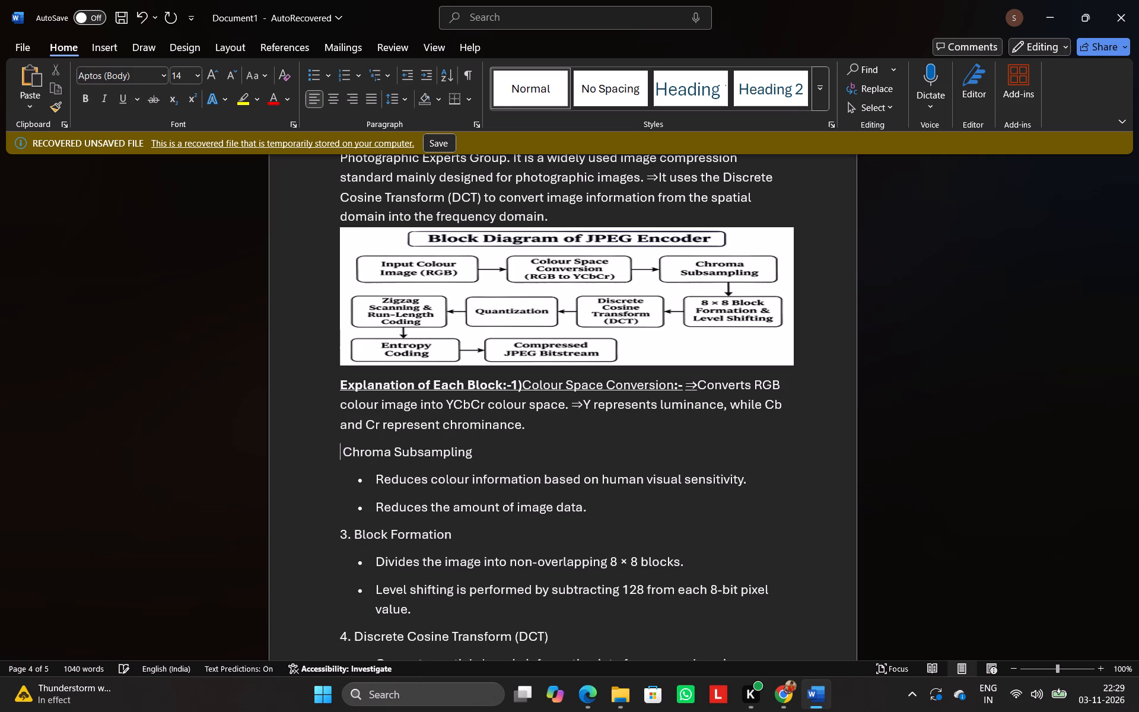
pyautogui.press('BackSpace')
pyautogui.press('Right')
pyautogui.press('BackSpace')
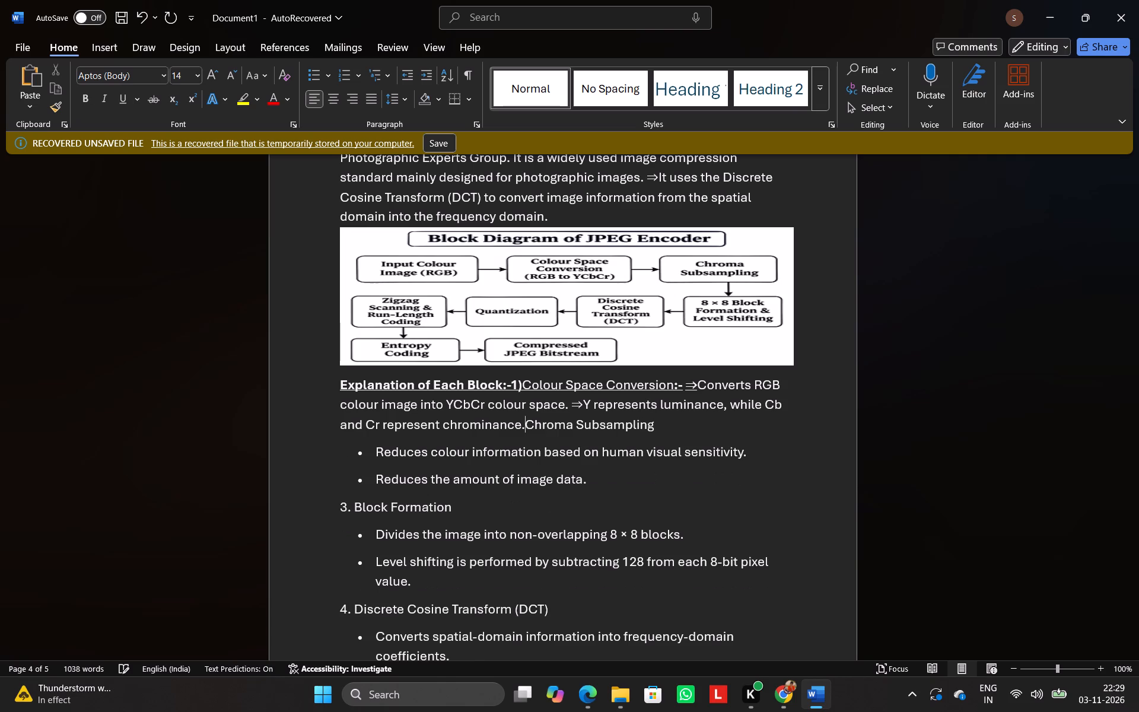
pyautogui.write('2)')
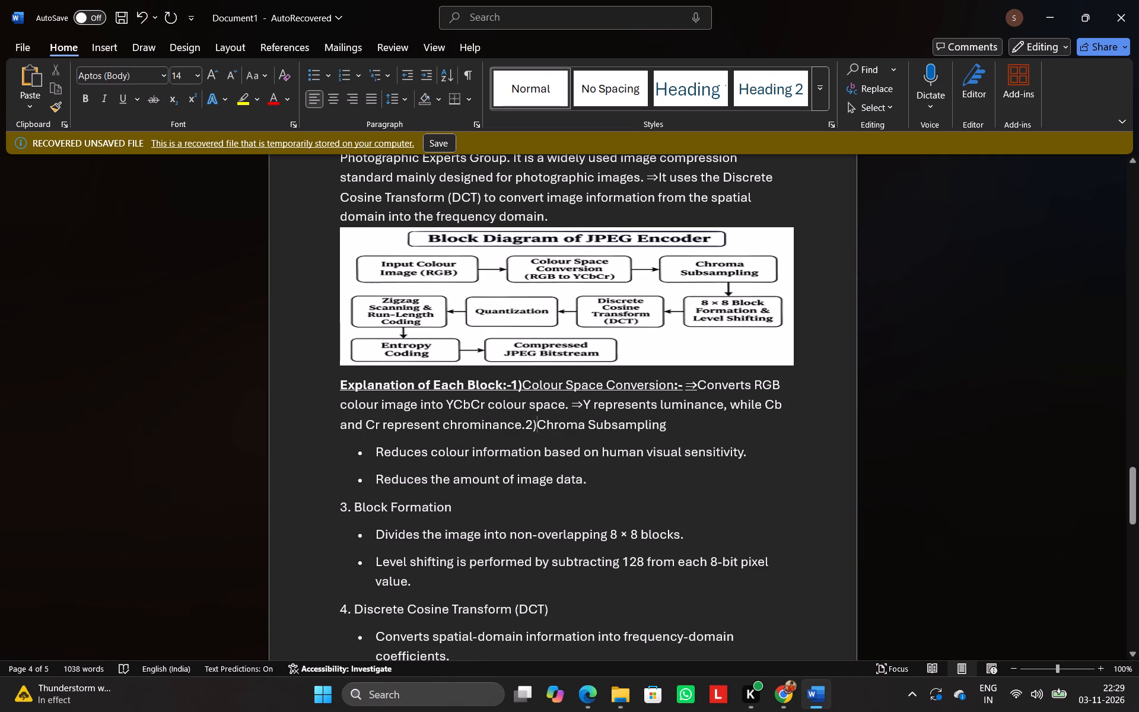
# Underline "Chroma Subsampling" and run its "Reduces colour information" bullet on after it as plain text, separated by a period and ⇒.
pyautogui.moveTo(536, 424); pyautogui.dragTo(657, 431)
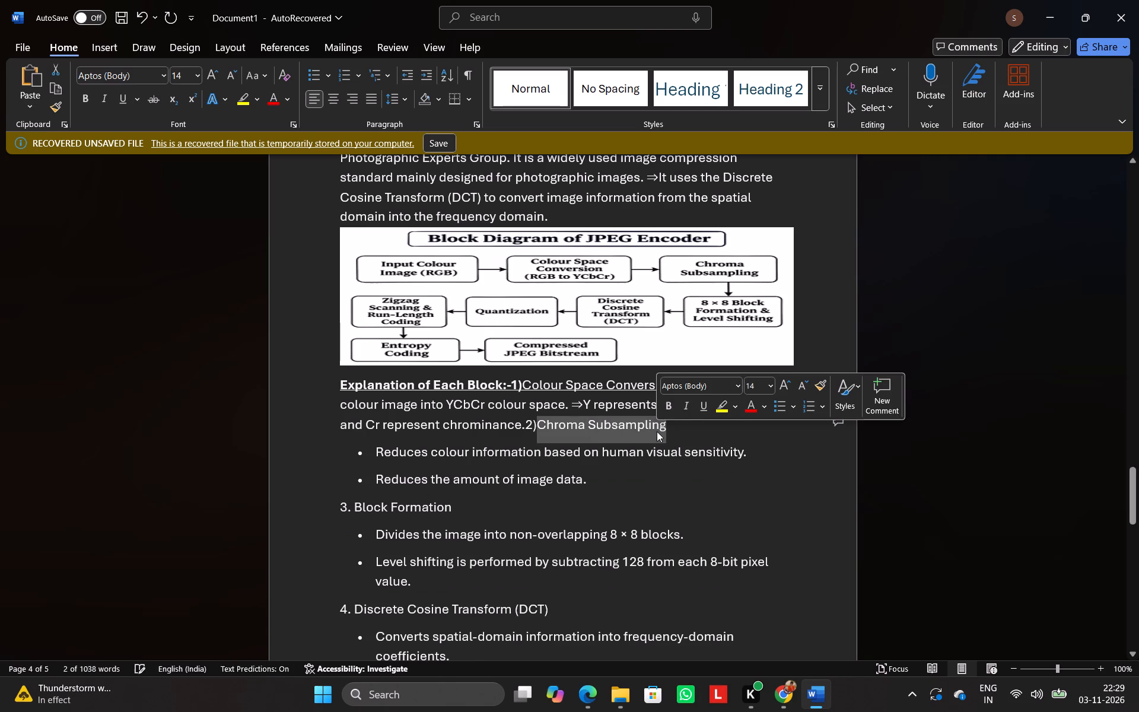
pyautogui.click(700, 406)
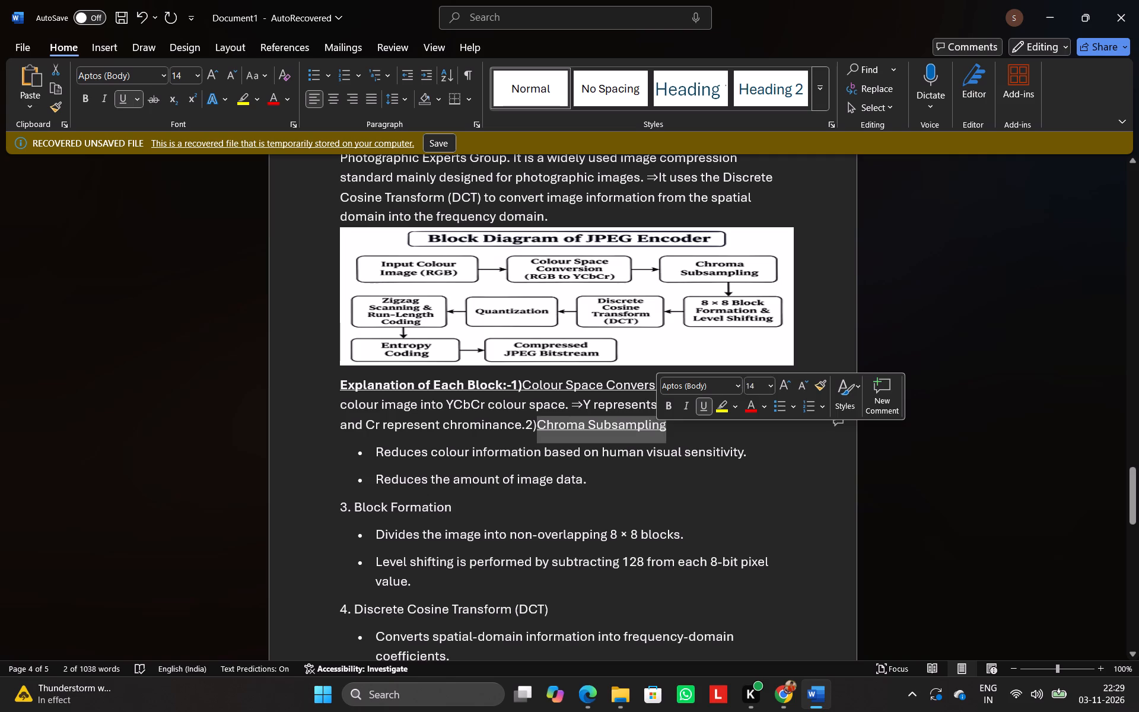
pyautogui.click(371, 453)
pyautogui.press('BackSpace')
pyautogui.press('BackSpace')
pyautogui.press('BackSpace')
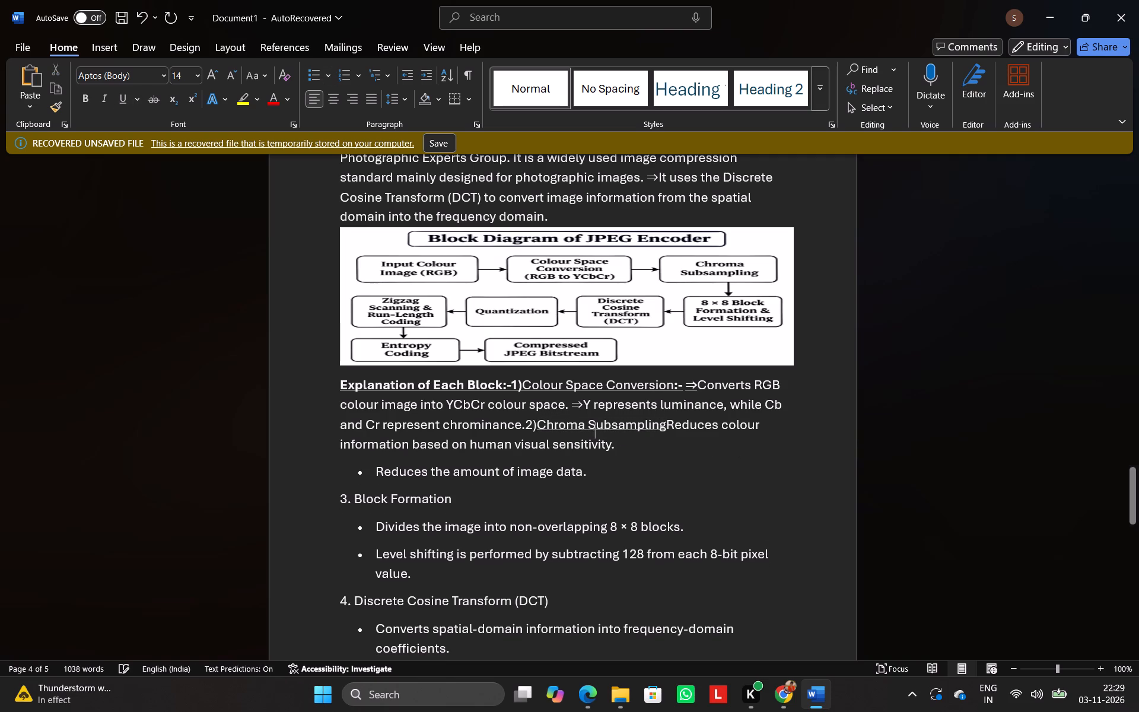
pyautogui.press('.')
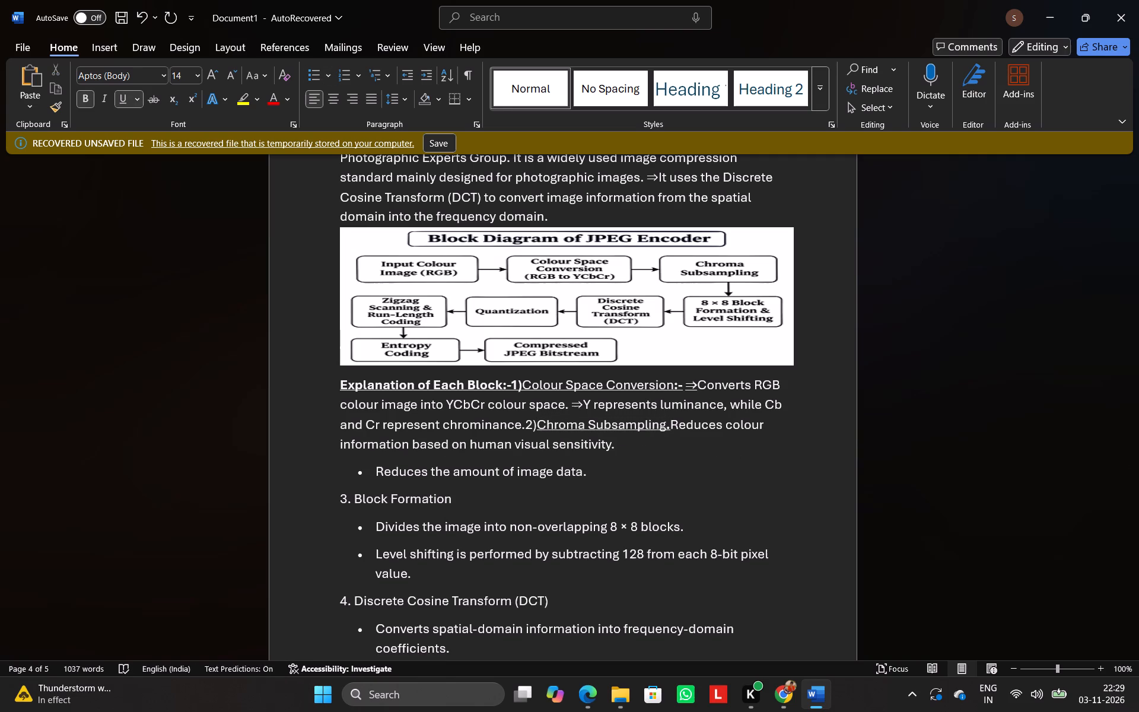
pyautogui.hotkey('ctrl', 'v')
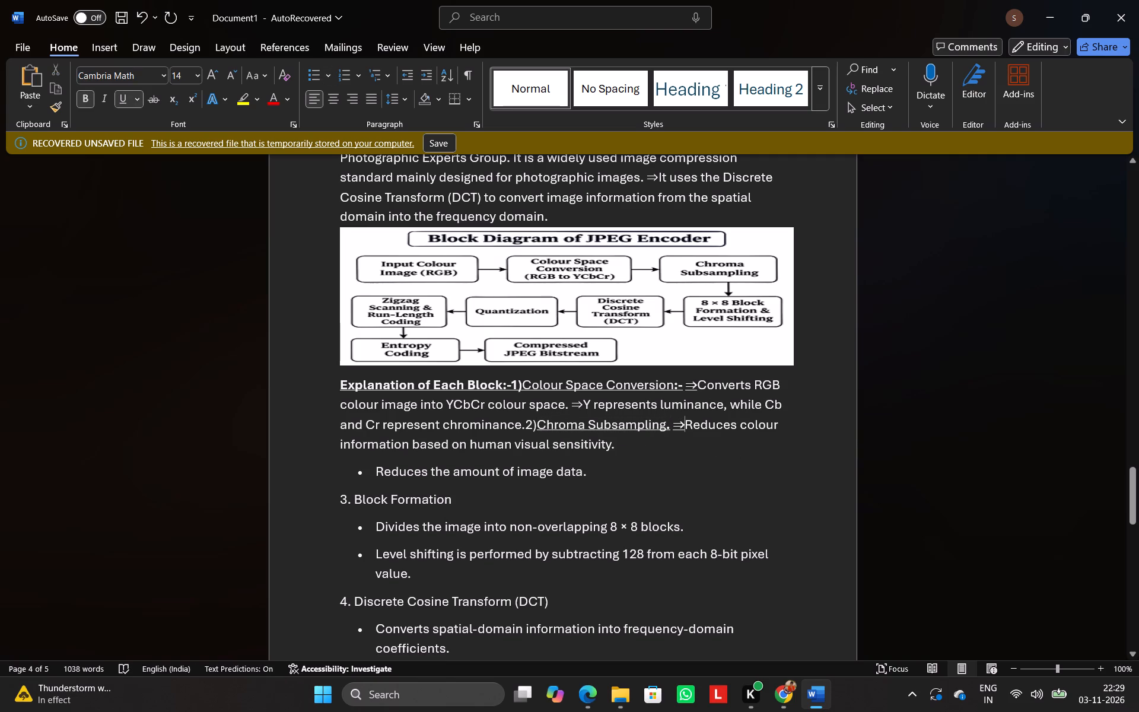
# Remove the bullet from "Reduces the amount of image data." and join it after "human visual sensitivity." with a ⇒ before it.
pyautogui.click(376, 470)
pyautogui.press('BackSpace')
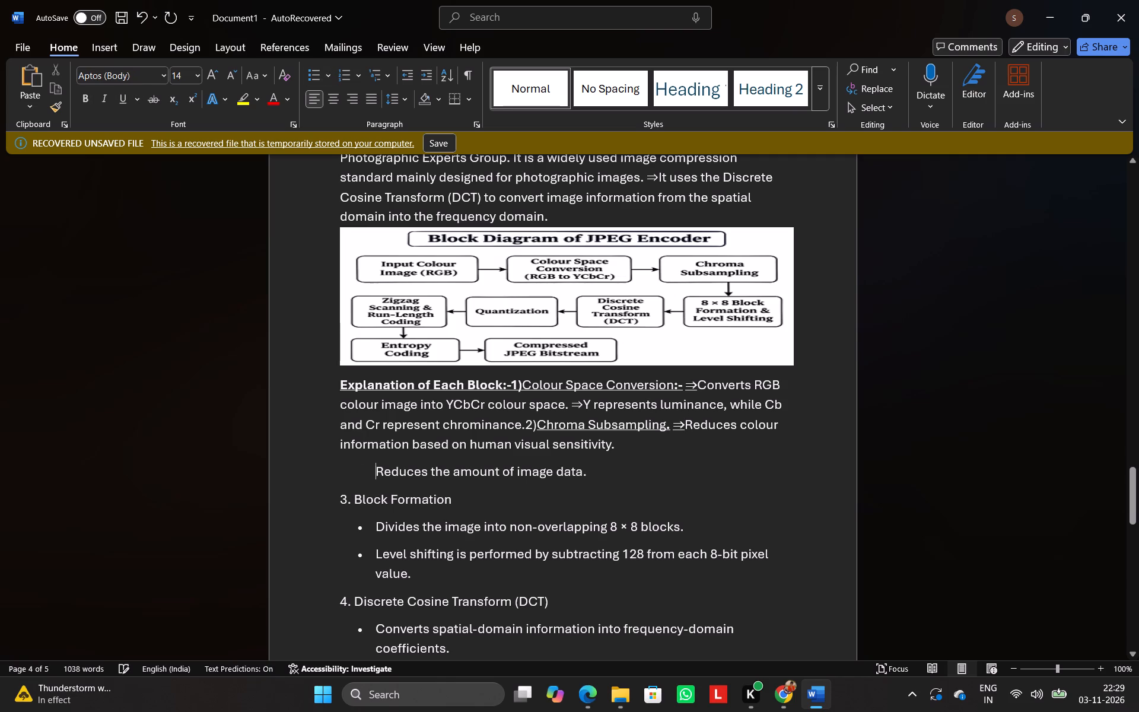
pyautogui.press('BackSpace')
pyautogui.press('BackSpace')
pyautogui.hotkey('ctrl', 'v')
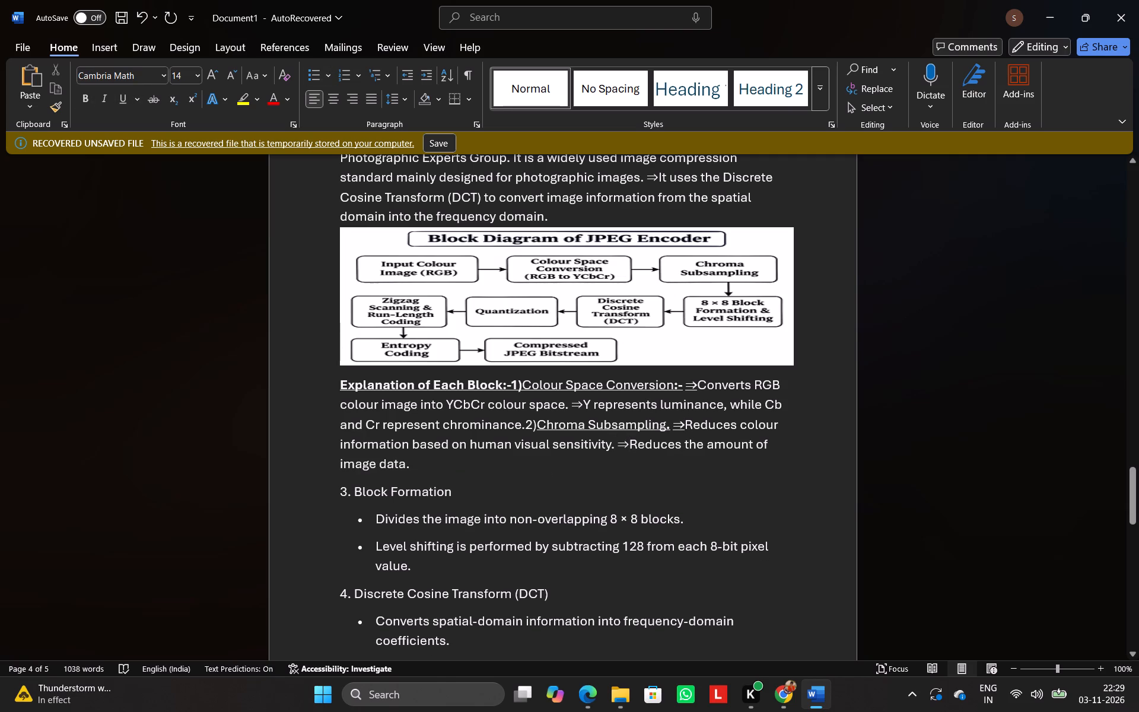
# Remove the "3." before "Block Formation" and join the heading directly after "image data.", prefixed with "3)".
pyautogui.click(355, 491)
pyautogui.press('BackSpace')
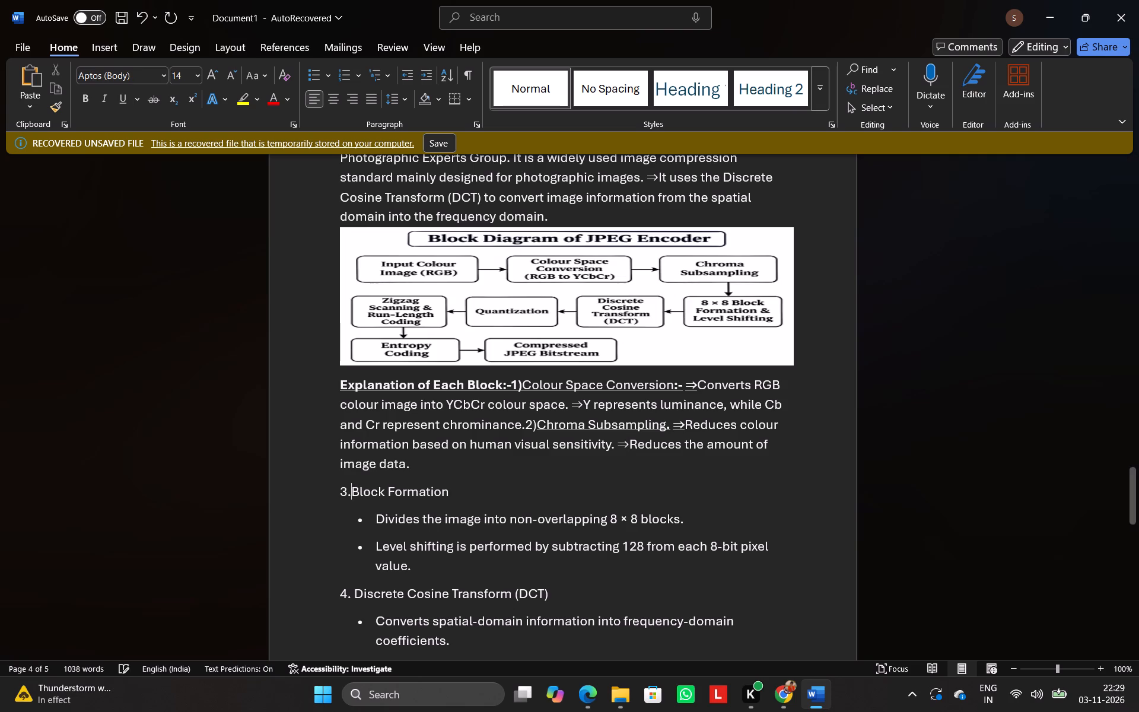
pyautogui.press('BackSpace')
pyautogui.press('BackSpace')
pyautogui.press('BackSpace')
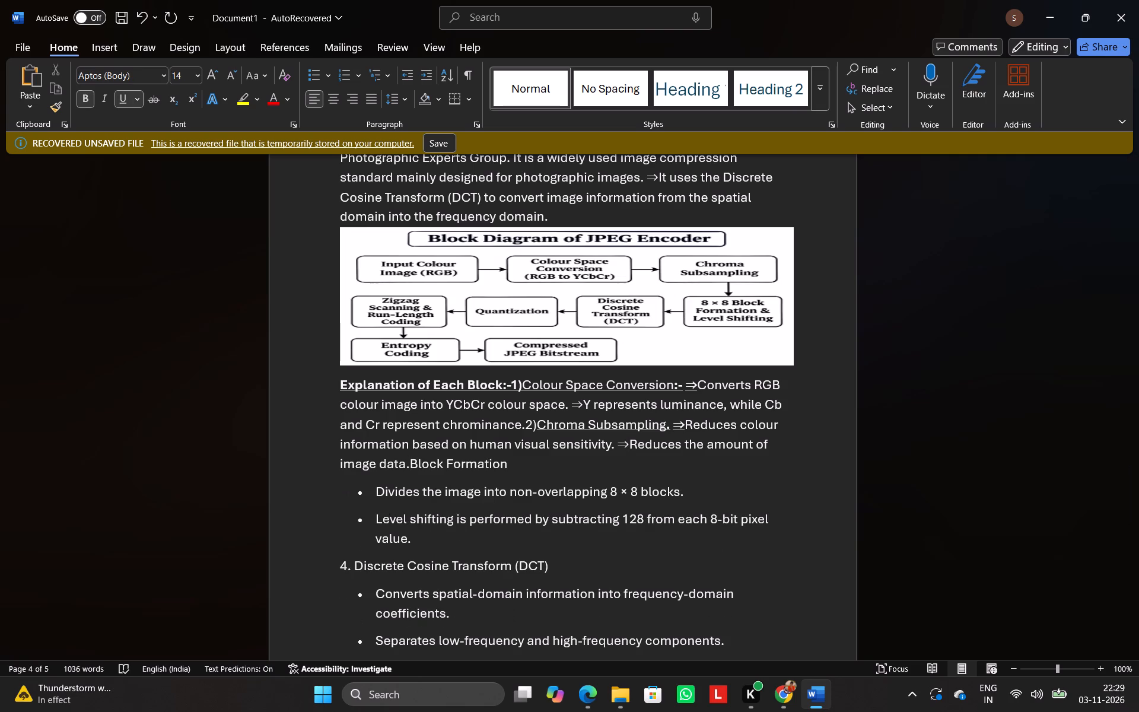
pyautogui.write('3)')
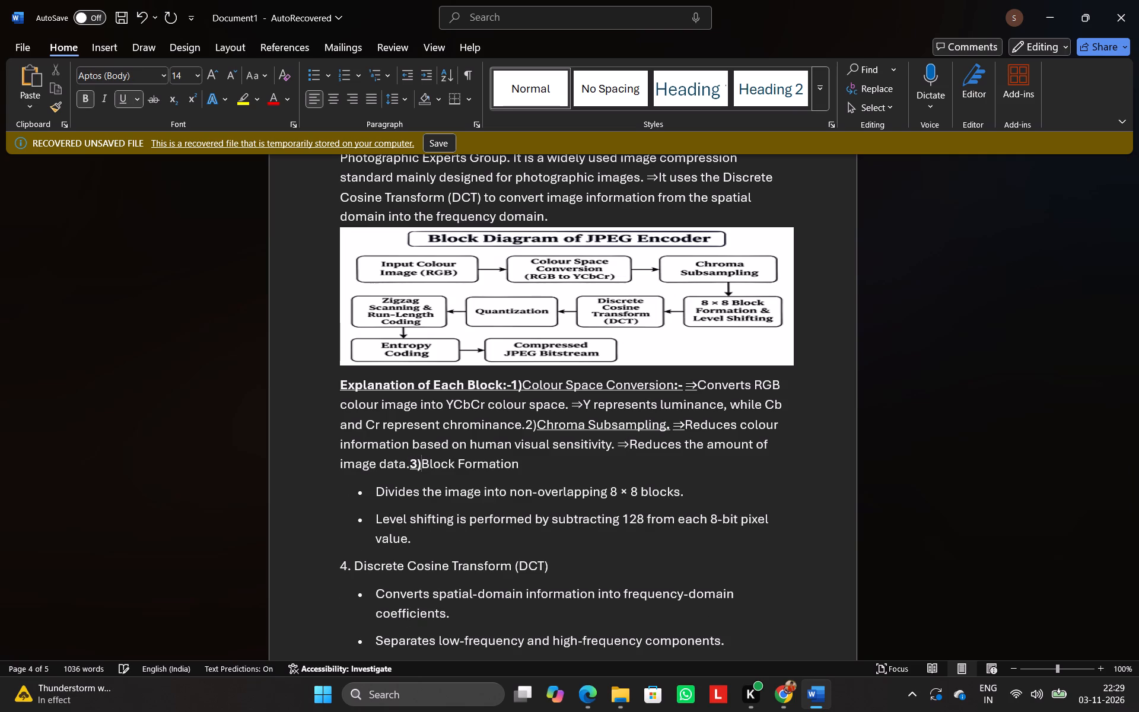
# Underline "Block Formation", add ⇒ after it, and run its "Divides the image" bullet on directly behind the arrow.
pyautogui.moveTo(425, 463); pyautogui.dragTo(478, 468)
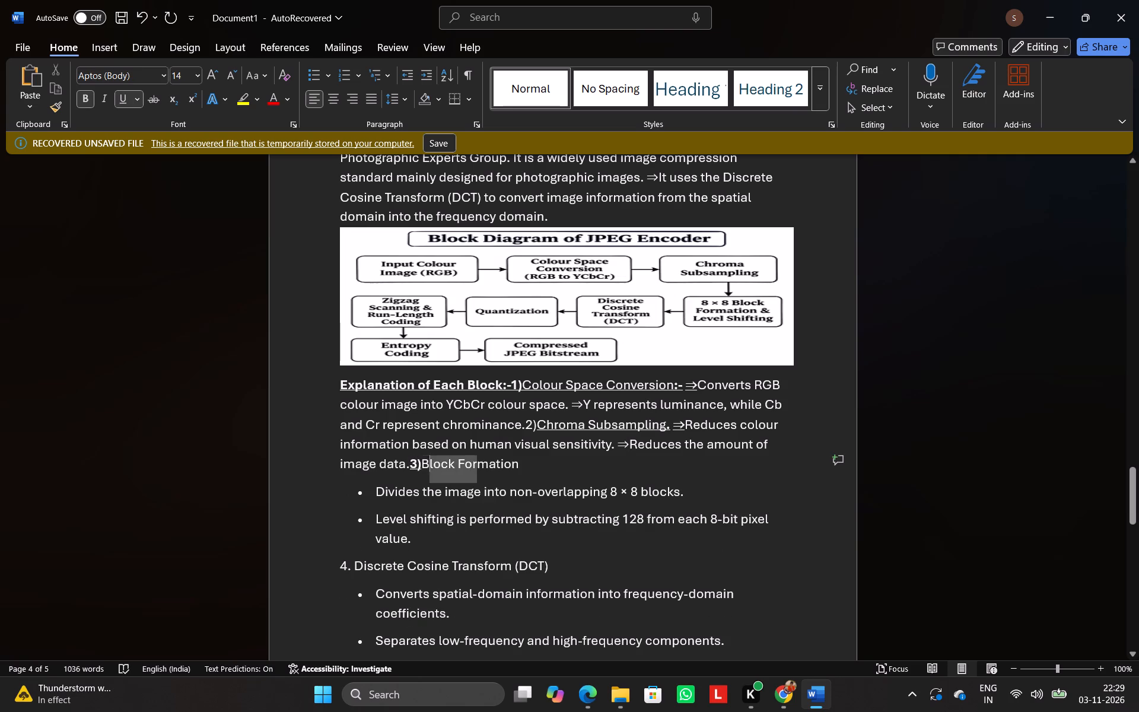
pyautogui.moveTo(478, 468); pyautogui.dragTo(516, 471)
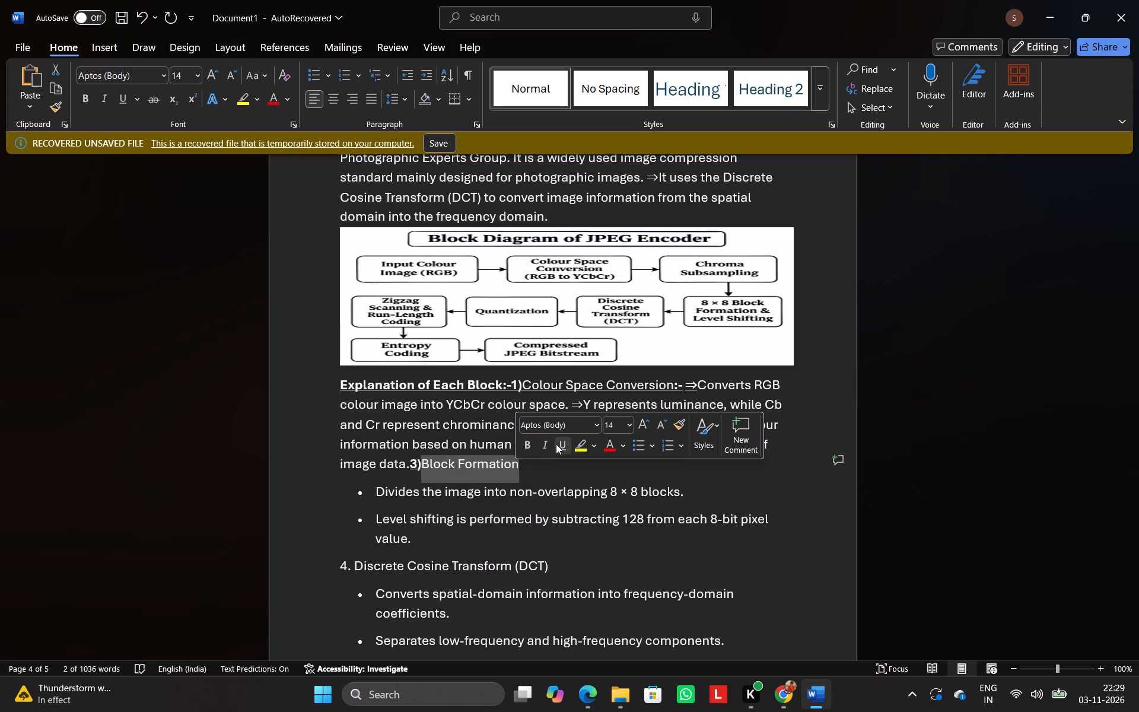
pyautogui.click(556, 444)
pyautogui.click(556, 444)
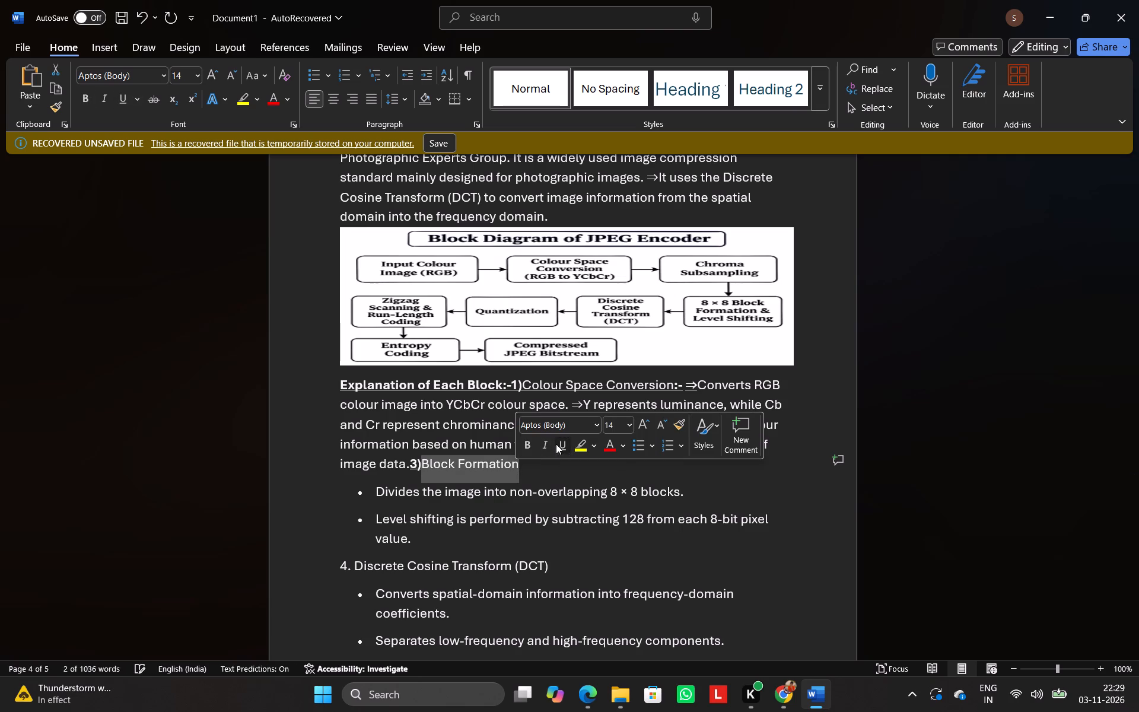
pyautogui.click(556, 444)
pyautogui.click(553, 469)
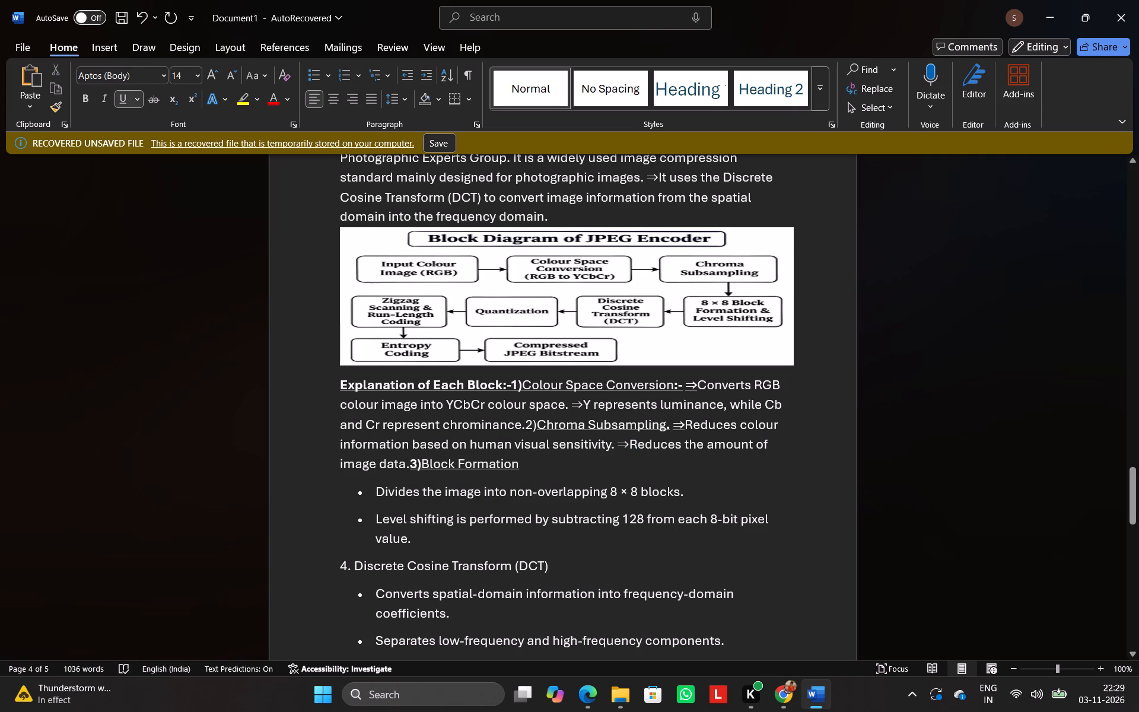
pyautogui.hotkey('ctrl', 'v')
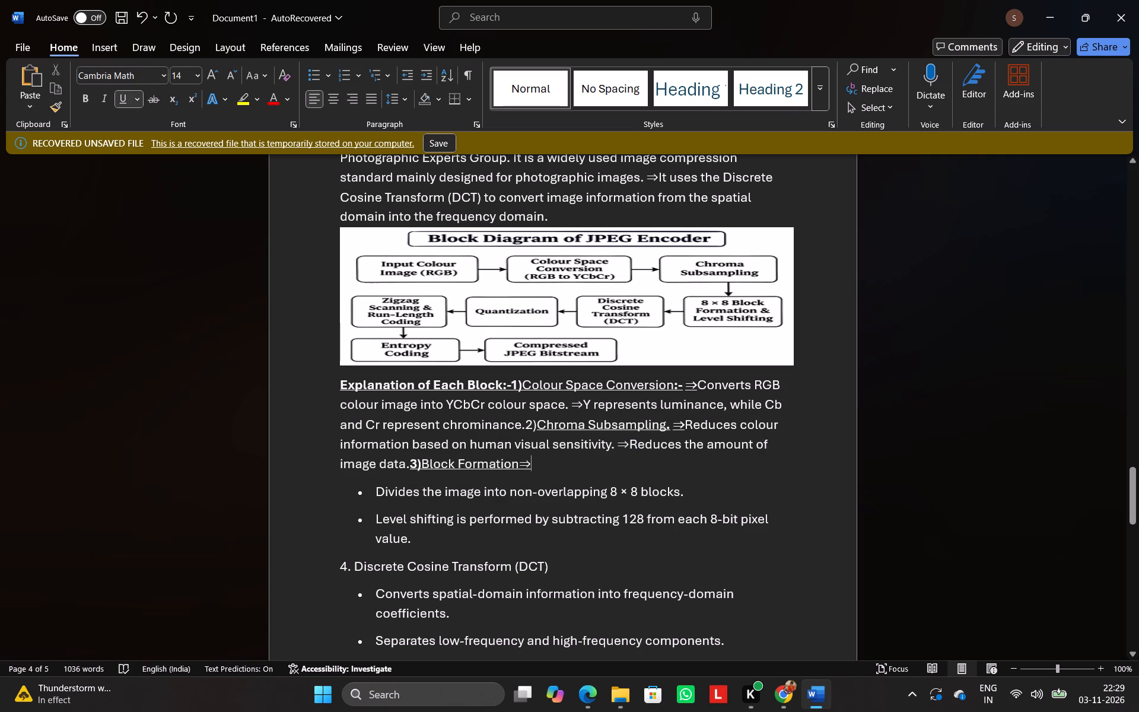
pyautogui.click(374, 497)
pyautogui.press('BackSpace')
pyautogui.press('BackSpace')
pyautogui.press('BackSpace')
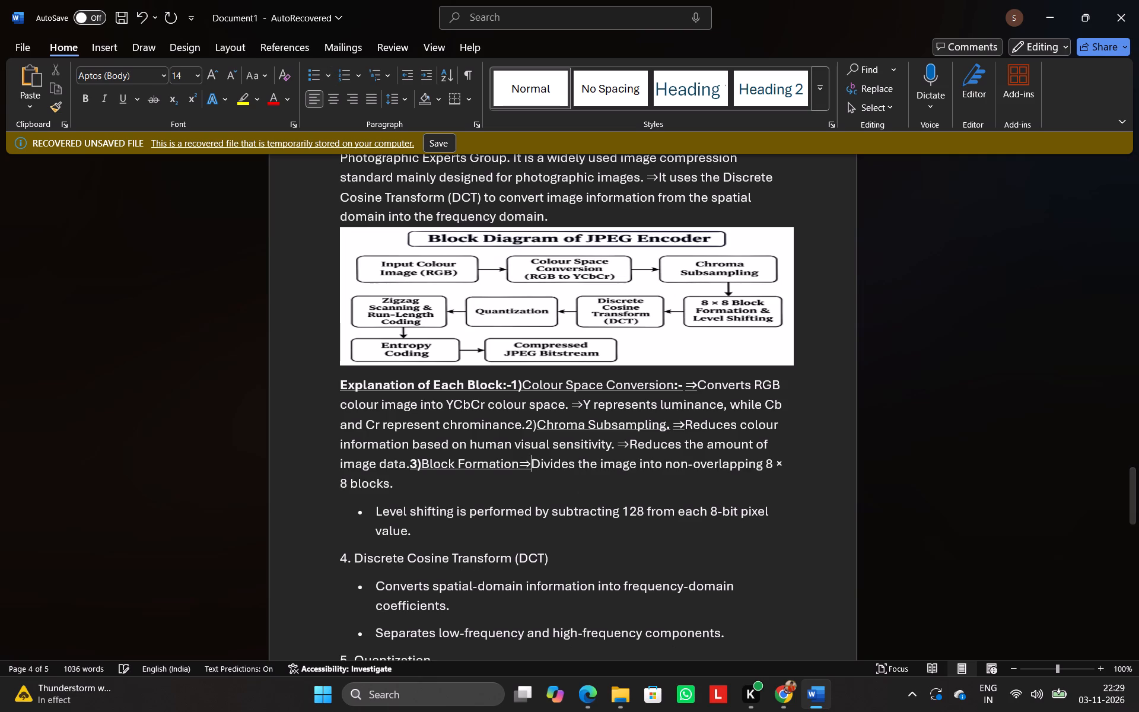
# Remove the bullet from the "Level shifting" sentence and join it after "8 × 8 blocks." with a ⇒ before it.
pyautogui.press('Down')
pyautogui.press('Down')
pyautogui.press('Down')
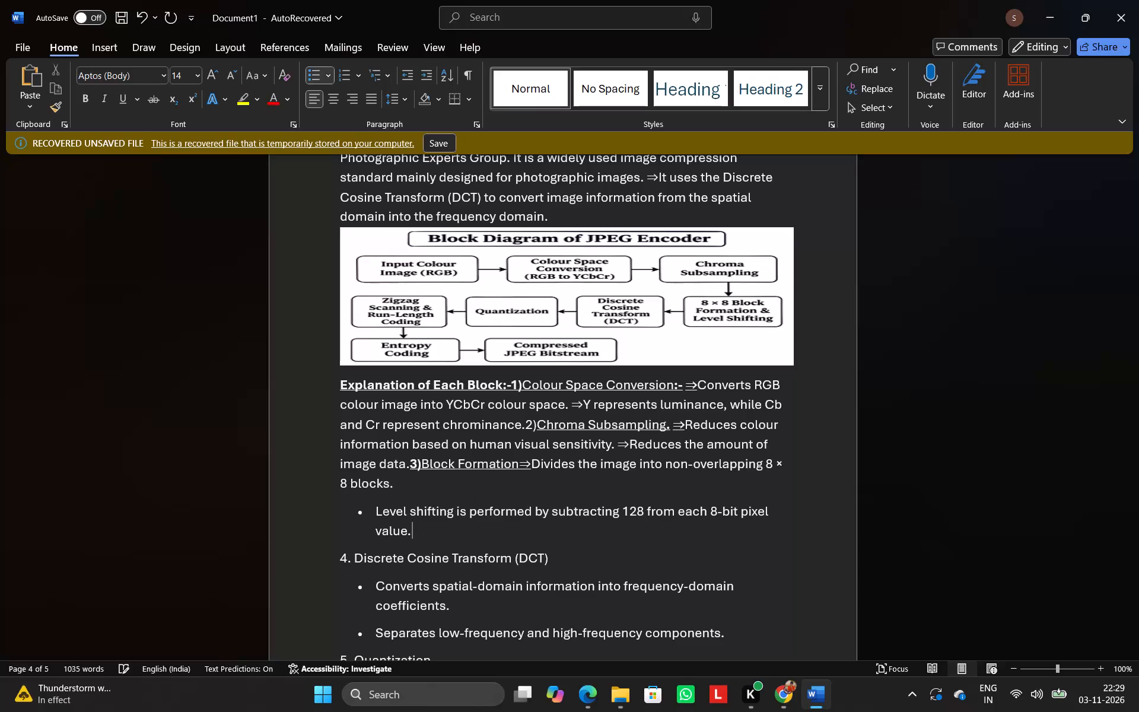
pyautogui.press('Up')
pyautogui.press('Left')
pyautogui.press('Left')
pyautogui.press('Left')
pyautogui.press('Left')
pyautogui.press('Left')
pyautogui.press('Left')
pyautogui.press('Left')
pyautogui.press('Left')
pyautogui.press('Left')
pyautogui.press('Left')
pyautogui.press('Left')
pyautogui.press('Left')
pyautogui.press('Left')
pyautogui.press('Left')
pyautogui.press('Left')
pyautogui.press('Left')
pyautogui.press('Left')
pyautogui.press('Left')
pyautogui.press('Left')
pyautogui.press('Left')
pyautogui.press('Left')
pyautogui.press('Left')
pyautogui.press('Left')
pyautogui.press('Left')
pyautogui.press('BackSpace')
pyautogui.press('BackSpace')
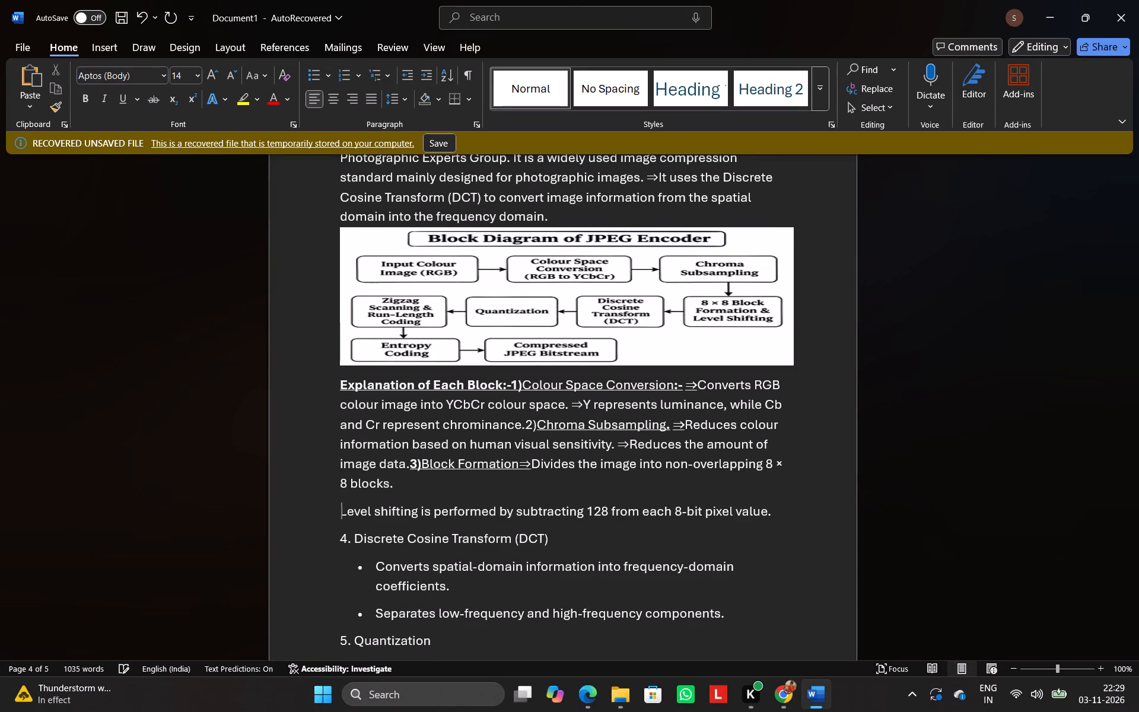
pyautogui.press('BackSpace')
pyautogui.press('BackSpace')
pyautogui.press('.')
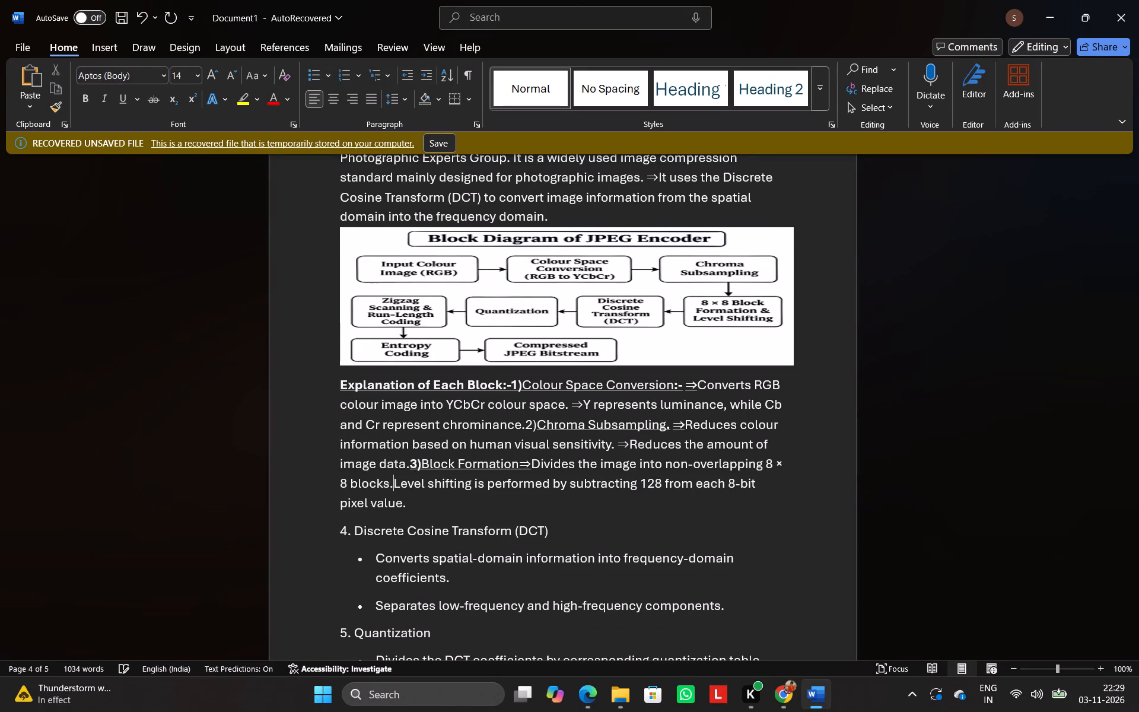
pyautogui.hotkey('ctrl', 'v')
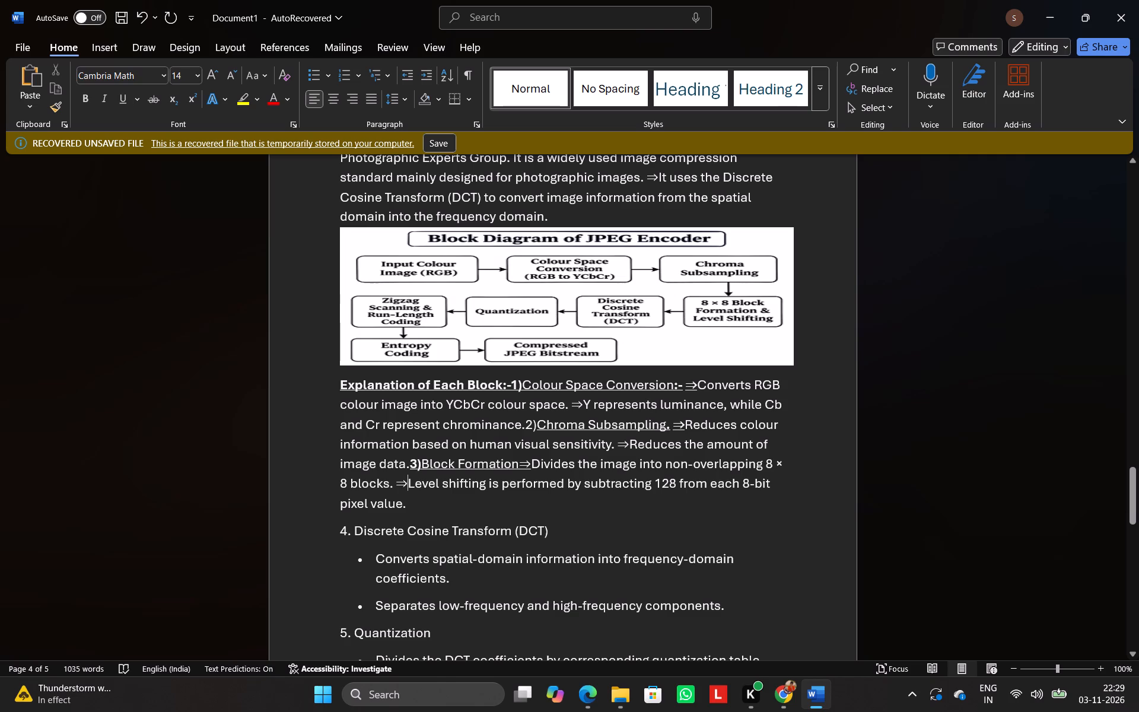
pyautogui.click(416, 513)
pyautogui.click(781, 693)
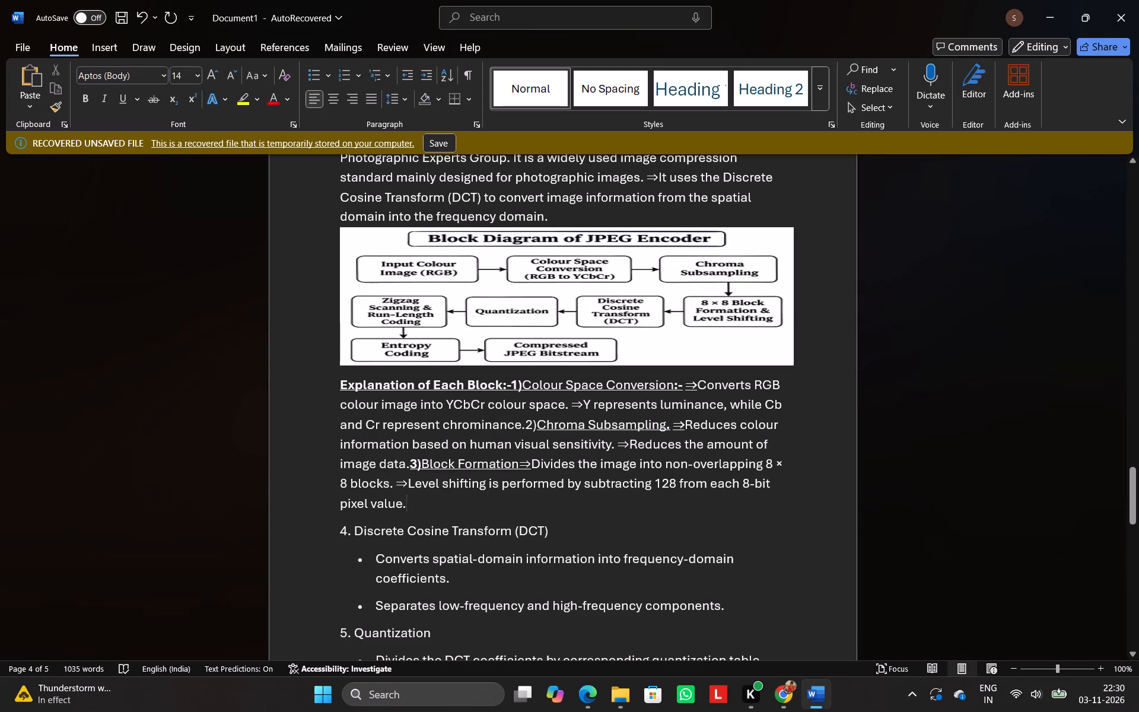
# Remove the "4." before "Discrete Cosine Transform (DCT)" and join the heading directly after "pixel value.", prefixed with "4)".
pyautogui.scroll(-4, 472, 498)
pyautogui.scroll(1, 472, 498)
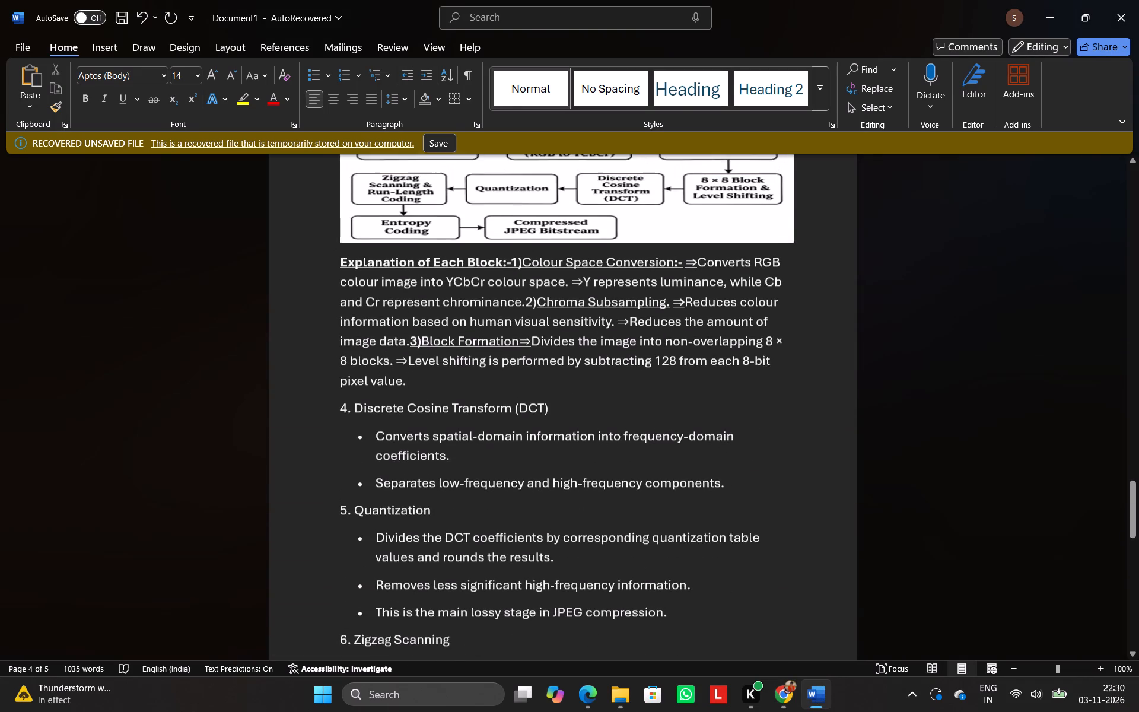
pyautogui.click(352, 415)
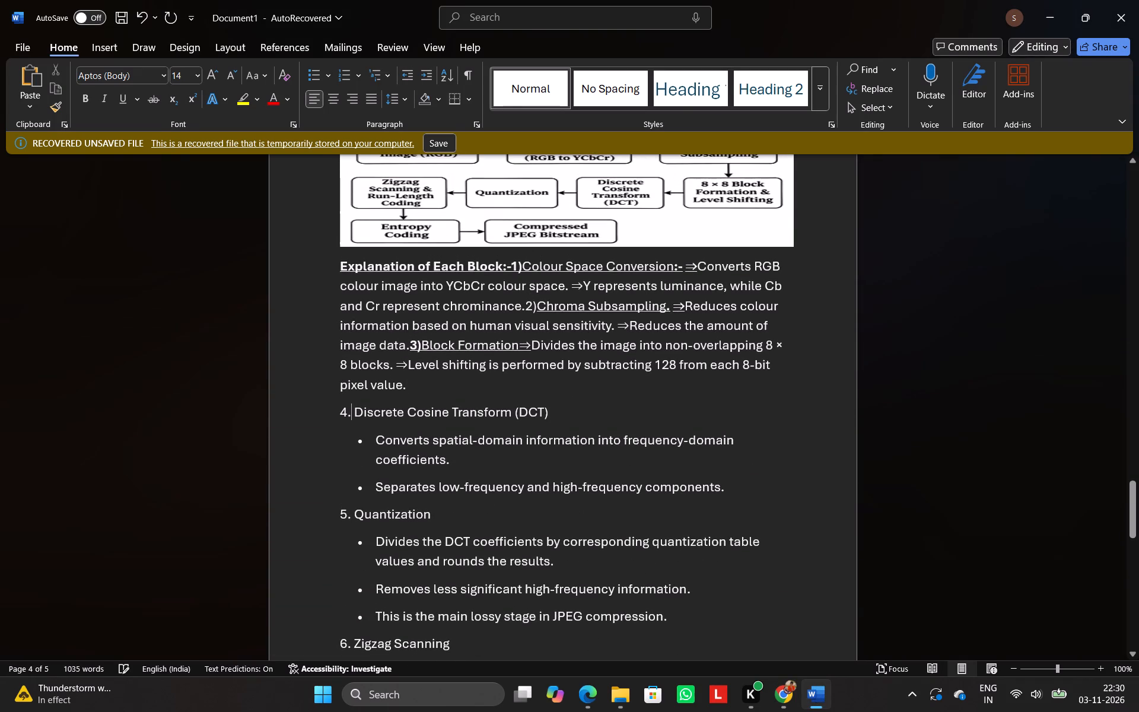
pyautogui.press('Right')
pyautogui.press('BackSpace')
pyautogui.press('BackSpace')
pyautogui.press('BackSpace')
pyautogui.press('BackSpace')
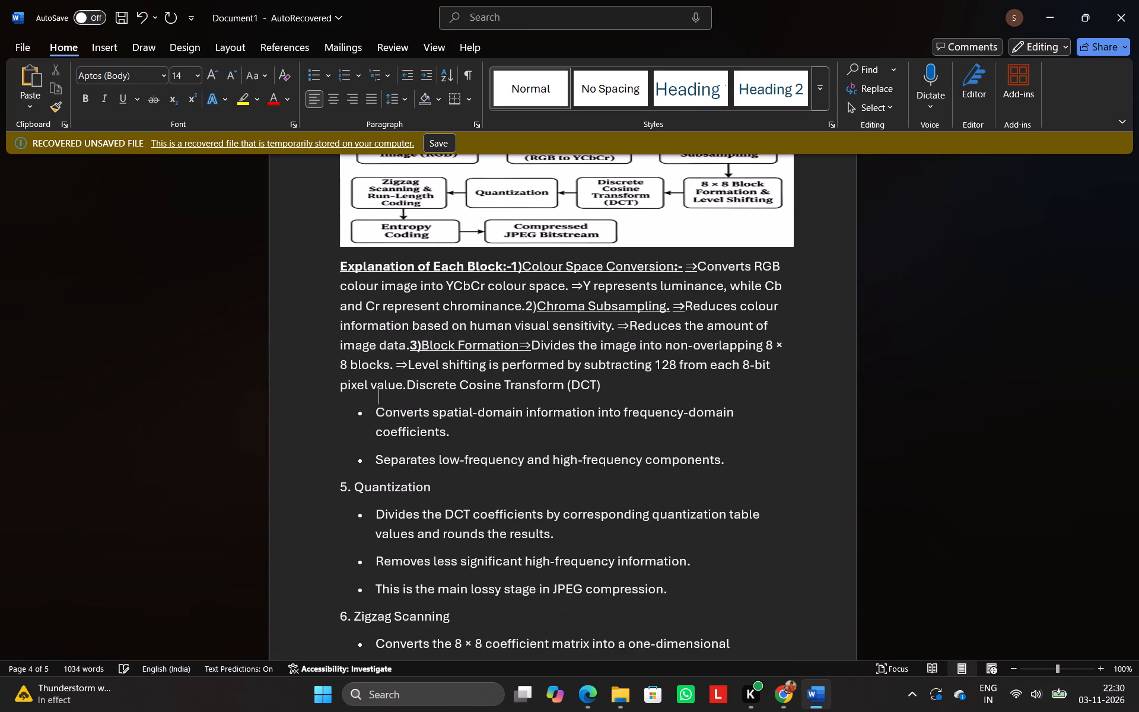
pyautogui.write('4)')
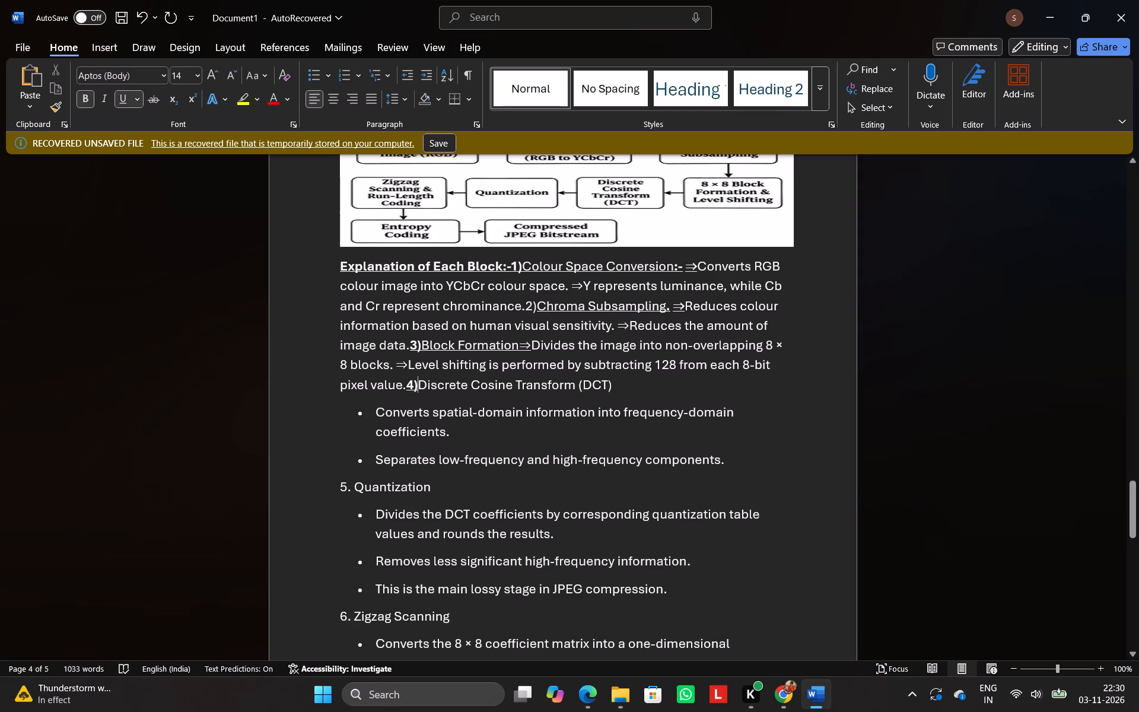
# Underline "Discrete Cosine Transform (DCT)", add ⇒ after it, and run its "Converts spatial-domain information" bullet on directly behind the arrow.
pyautogui.moveTo(418, 388); pyautogui.dragTo(612, 386)
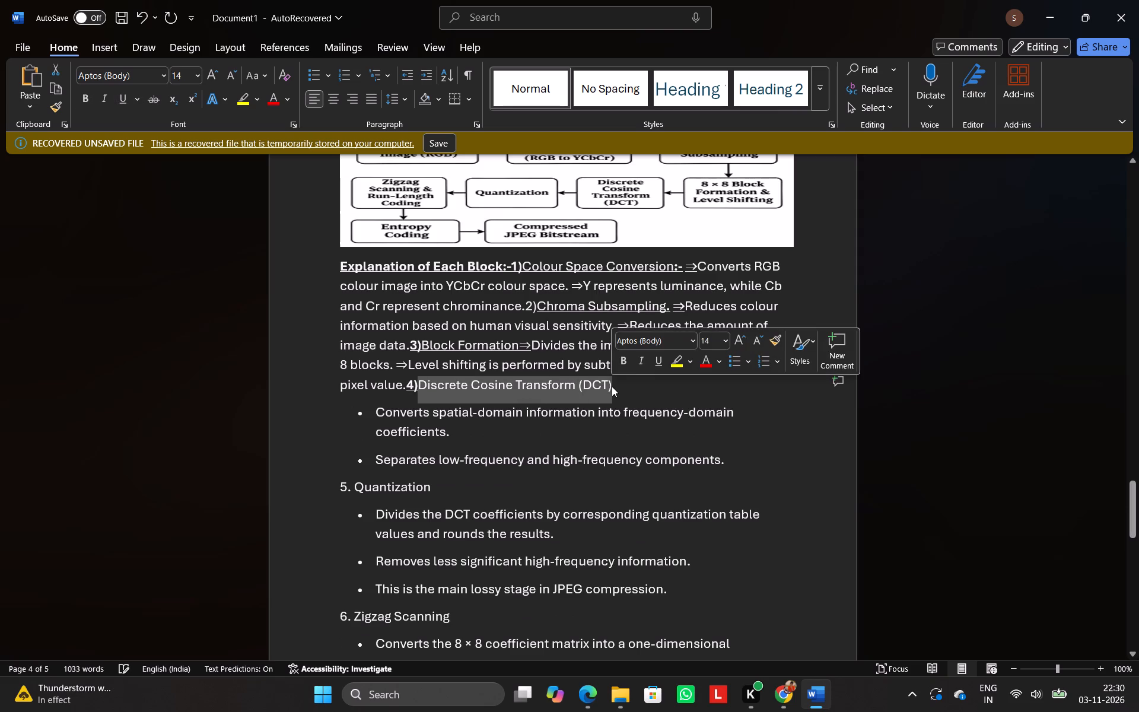
pyautogui.click(658, 365)
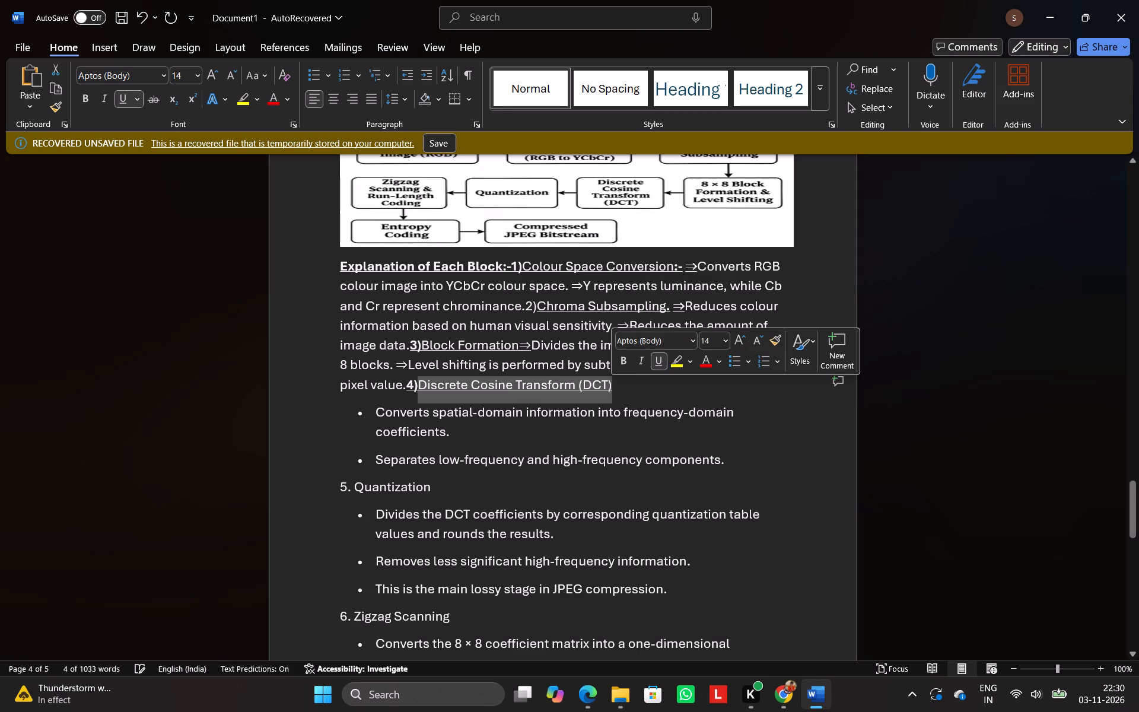
pyautogui.click(623, 387)
pyautogui.hotkey('ctrl', 'v')
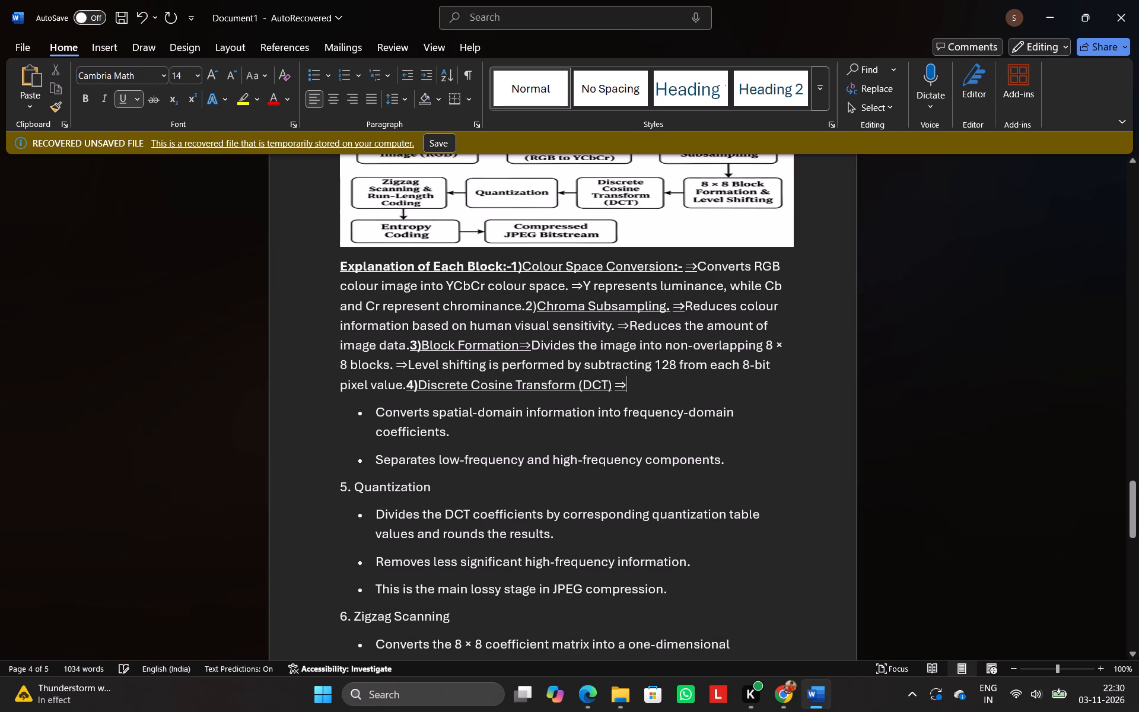
pyautogui.click(375, 411)
pyautogui.press('BackSpace')
pyautogui.press('BackSpace')
pyautogui.press('BackSpace')
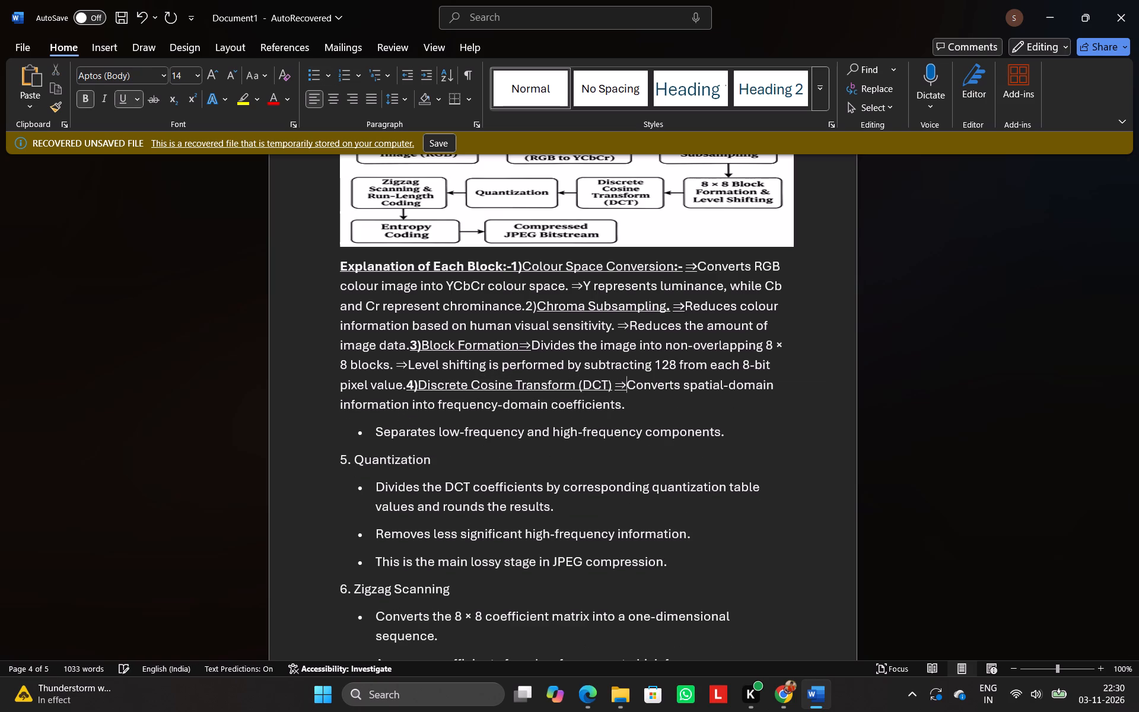
# Add ⇒ after "frequency-domain coefficients." and join the unbulleted "Separates low-frequency and high-frequency components." sentence behind it.
pyautogui.press('Down')
pyautogui.hotkey('ctrl', 'v')
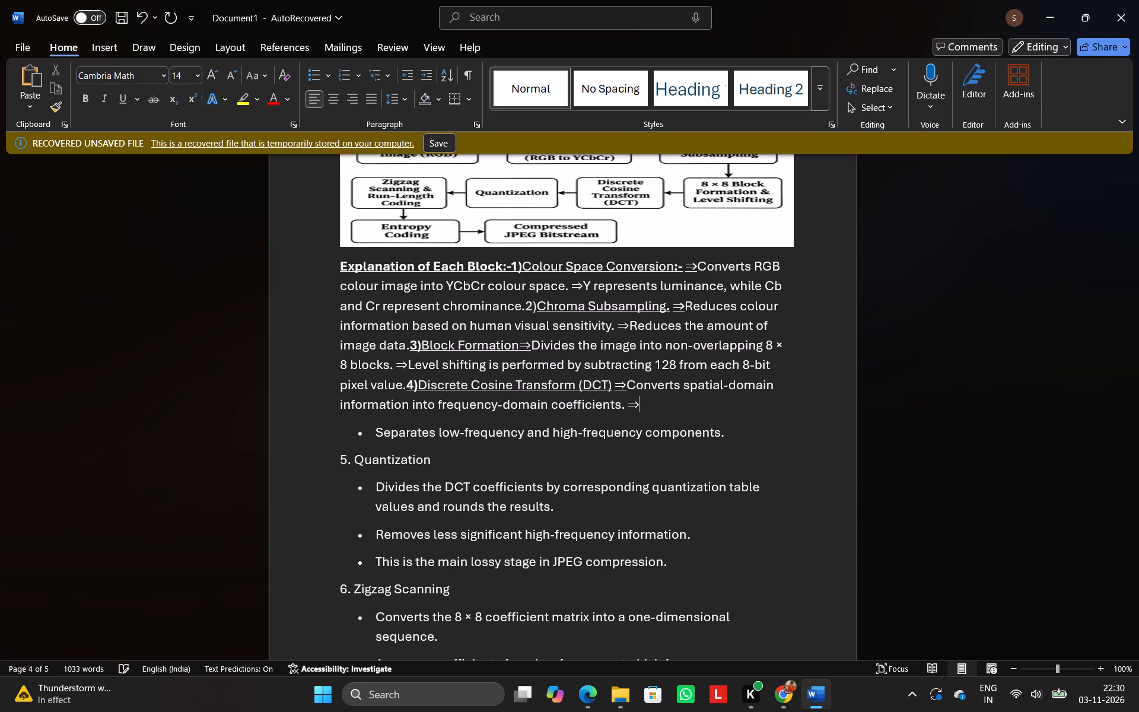
pyautogui.click(380, 436)
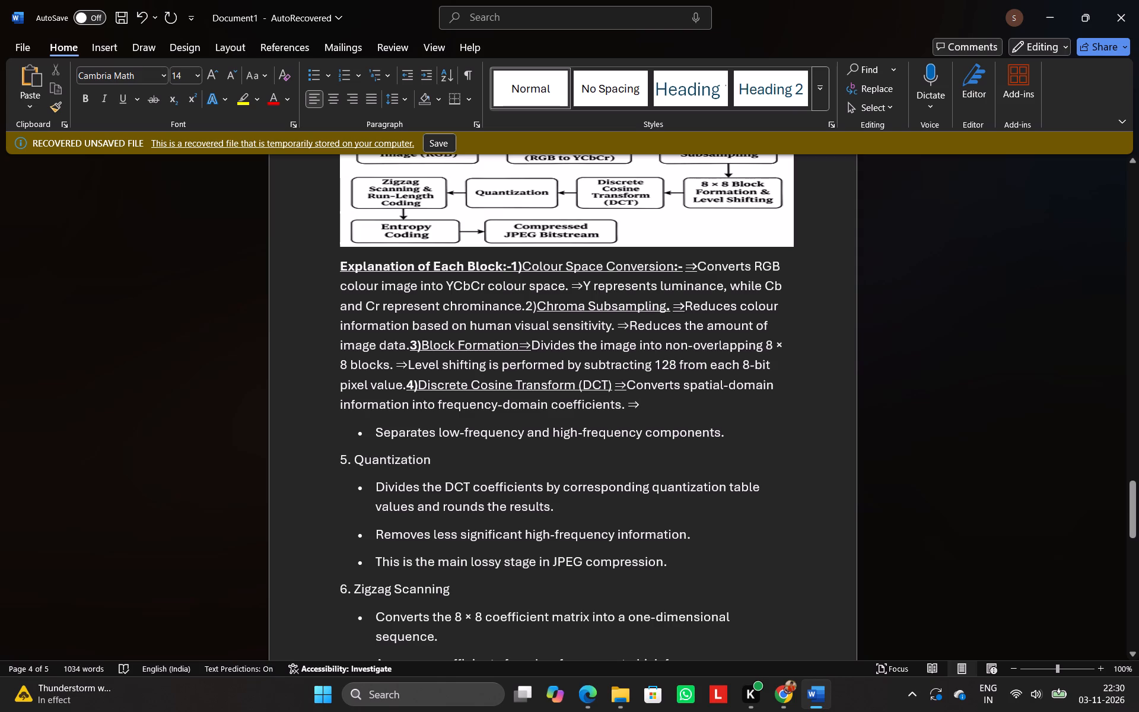
pyautogui.press('Left')
pyautogui.press('BackSpace')
pyautogui.press('BackSpace')
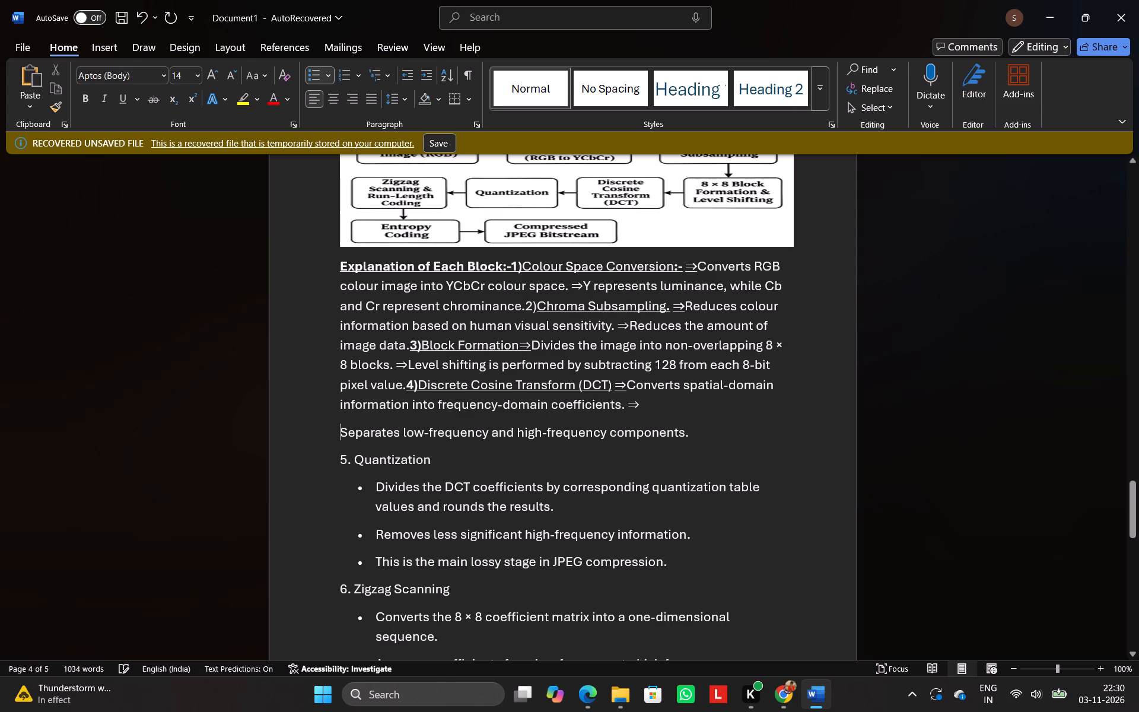
pyautogui.press('BackSpace')
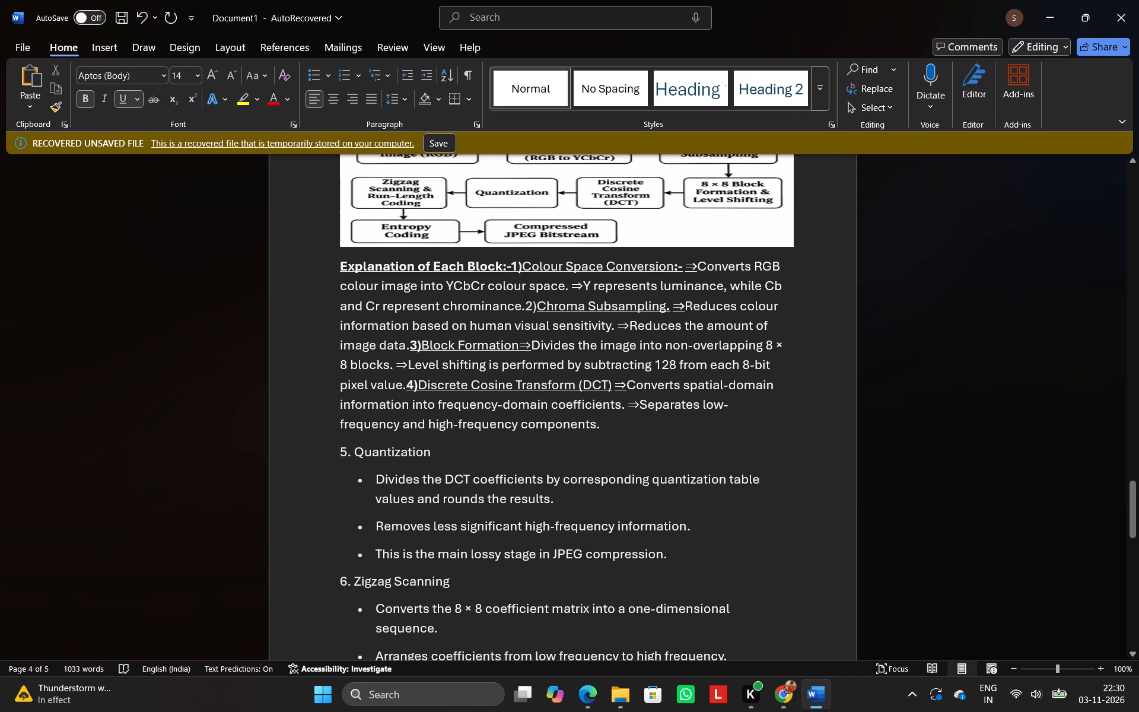
# Remove the "5." before "Quantization" and join the heading directly after "high-frequency components.", prefixed with "5)".
pyautogui.click(354, 452)
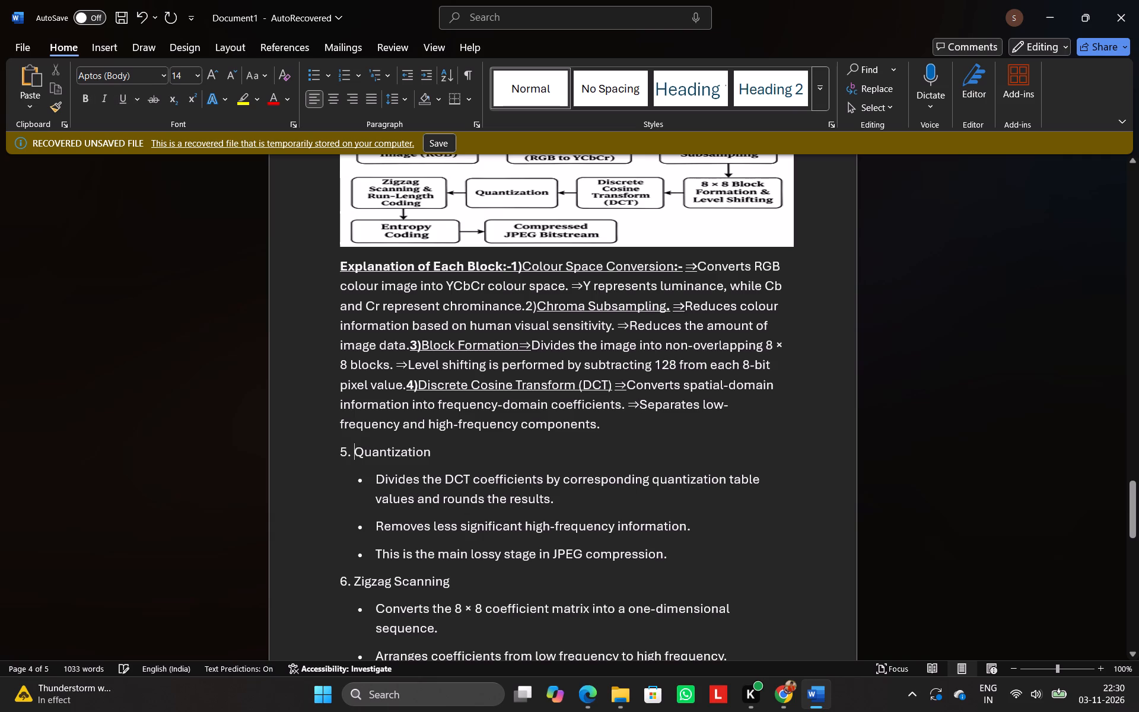
pyautogui.press('BackSpace')
pyautogui.press('BackSpace')
pyautogui.press('BackSpace')
pyautogui.press('BackSpace')
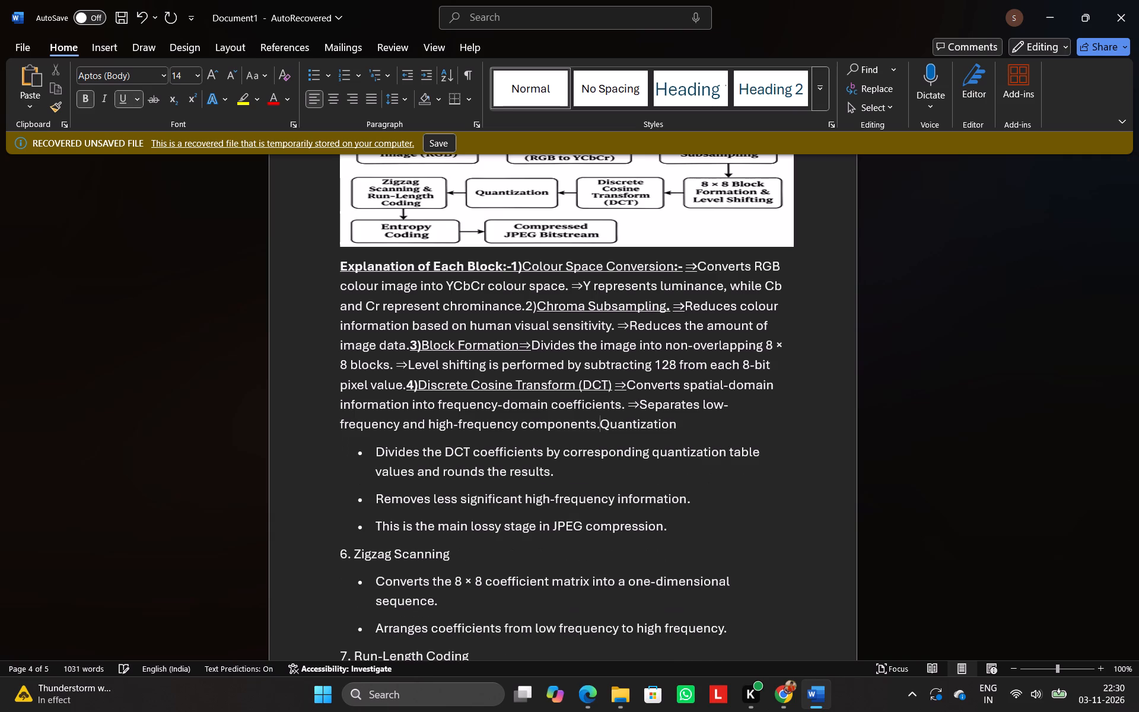
pyautogui.write('5)')
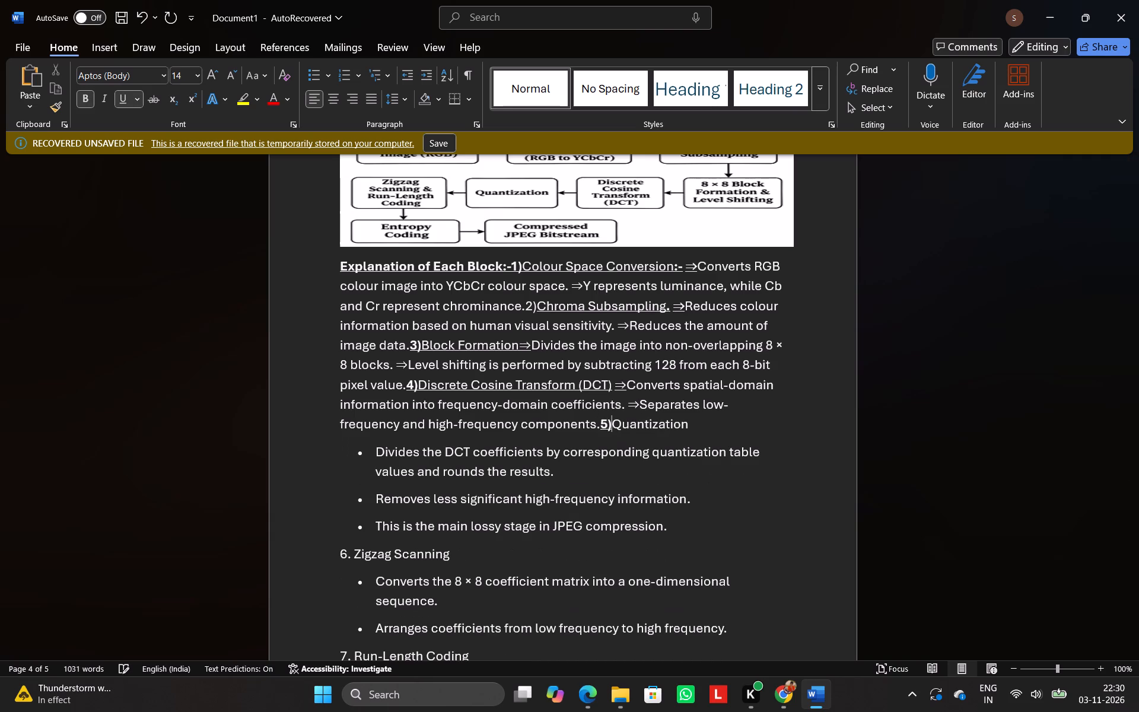
# Underline "Quantization", add a space and ⇒ after it, and run its "Divides the DCT coefficients" bullet on directly behind the arrow.
pyautogui.moveTo(614, 428); pyautogui.dragTo(704, 427)
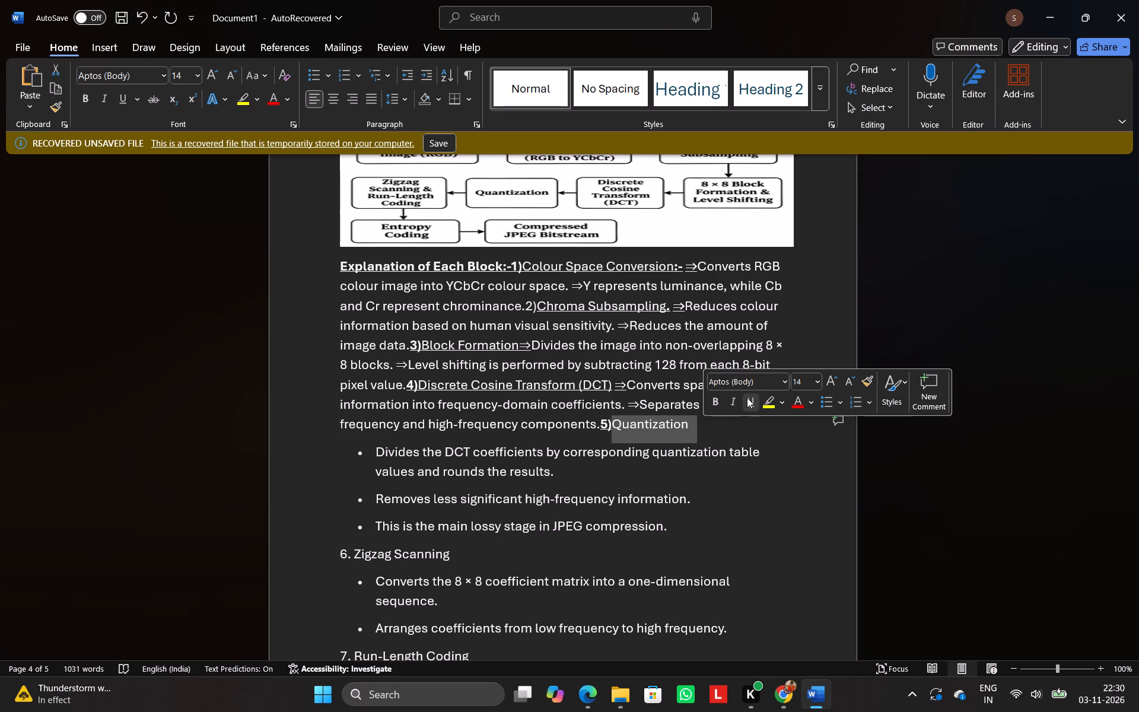
pyautogui.click(747, 398)
pyautogui.click(704, 430)
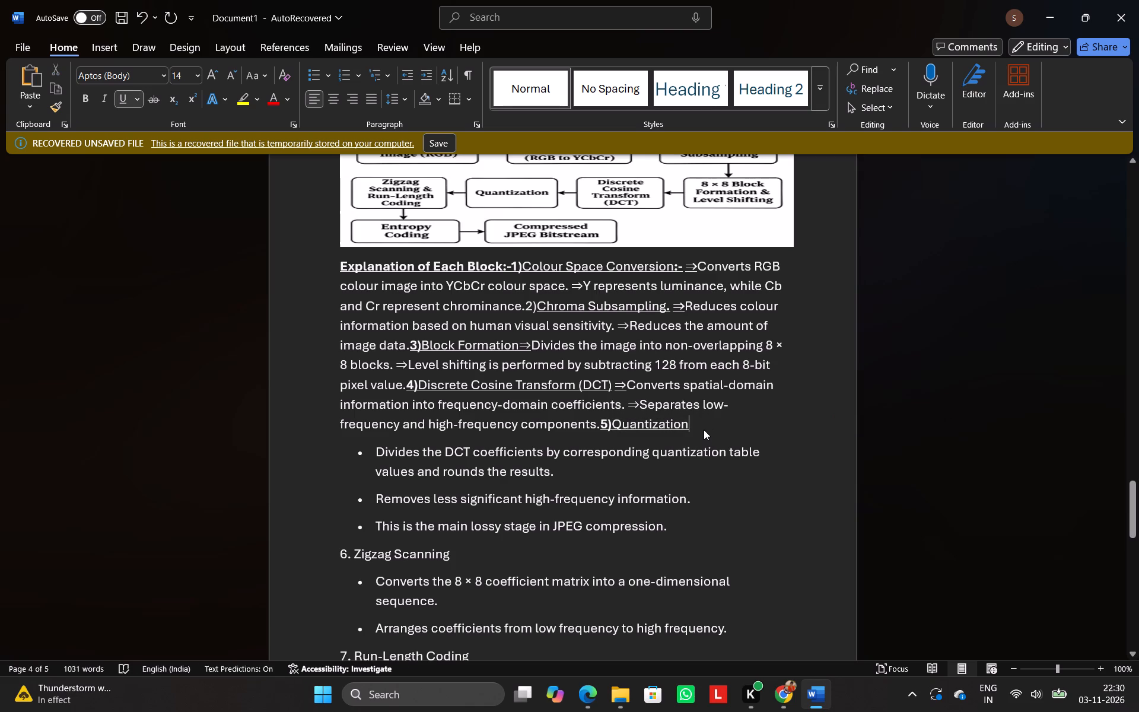
pyautogui.press('space')
pyautogui.hotkey('ctrl', 'v')
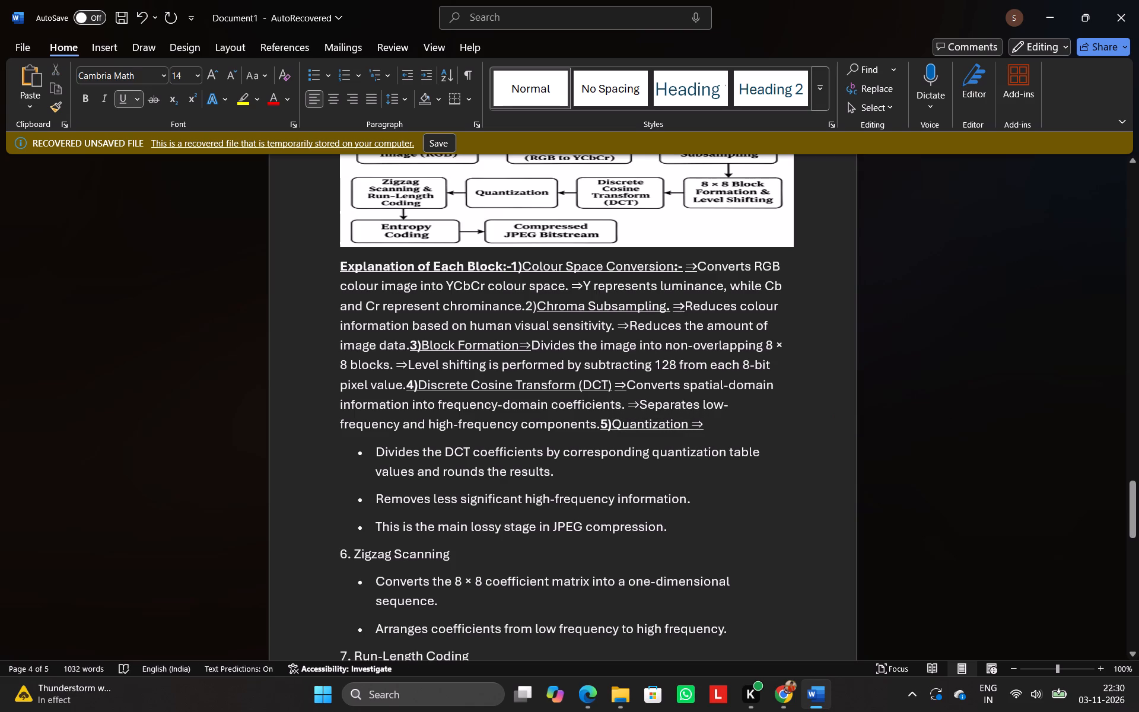
pyautogui.click(376, 450)
pyautogui.press('BackSpace')
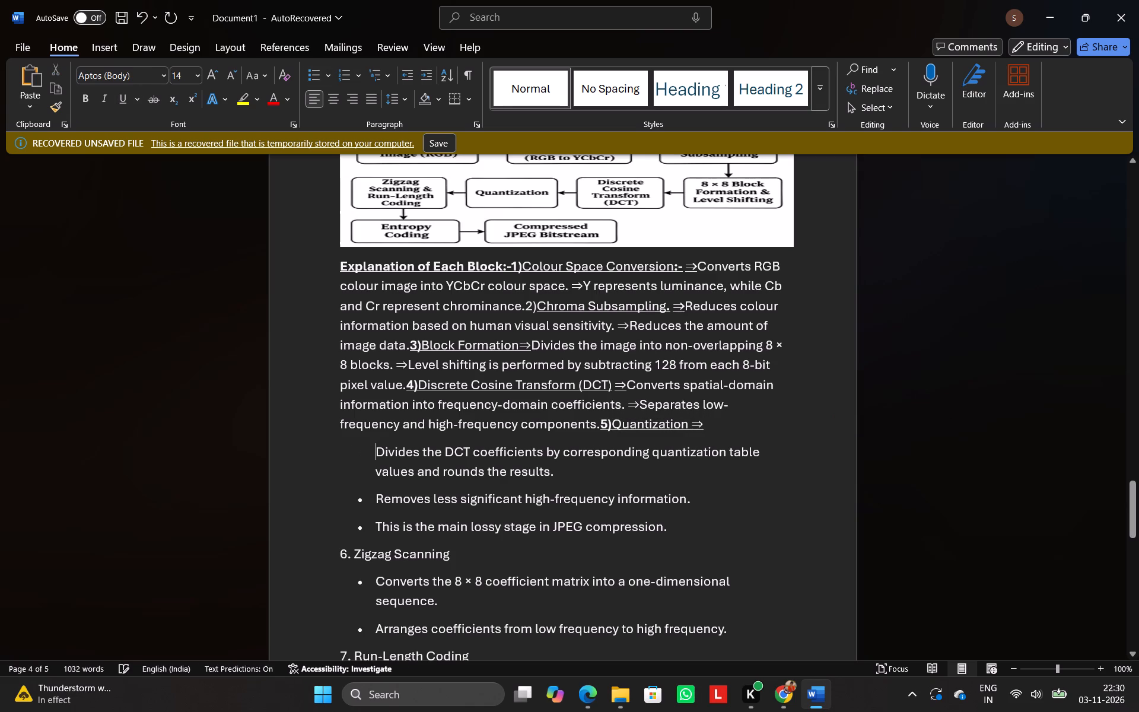
pyautogui.press('BackSpace')
pyautogui.press('BackSpace')
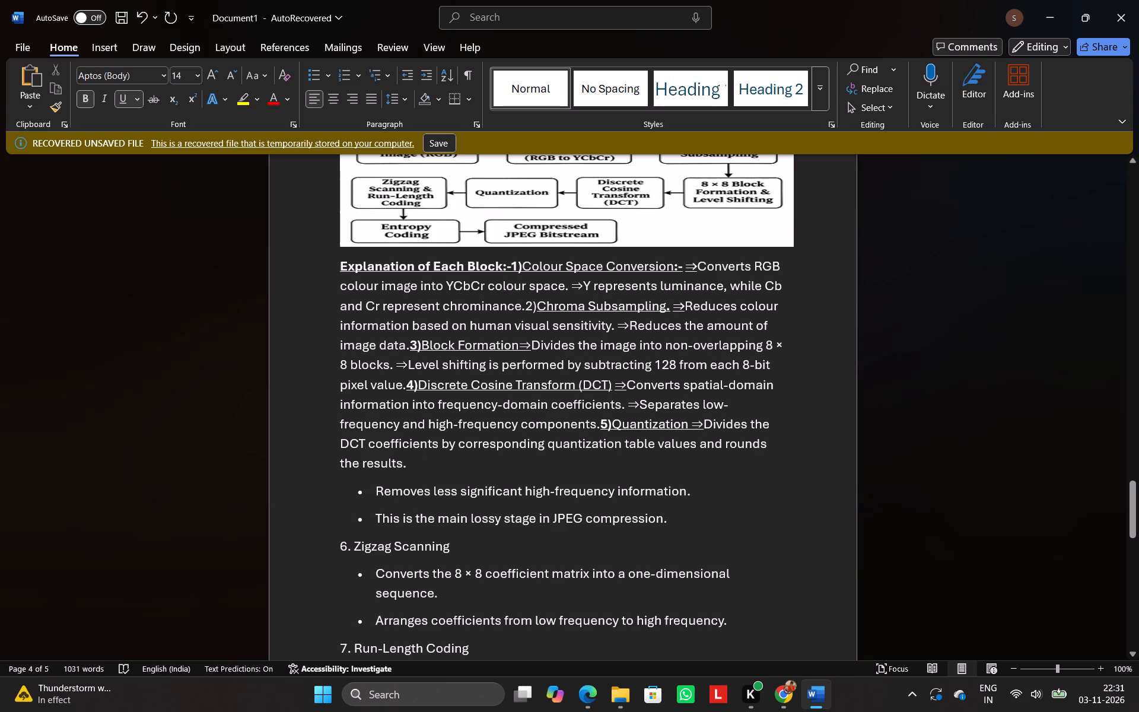
# Add ⇒ after "rounds the results." and join the unbulleted "Removes less significant high-frequency information." sentence behind it.
pyautogui.click(404, 472)
pyautogui.press('Right')
pyautogui.hotkey('ctrl', 'v')
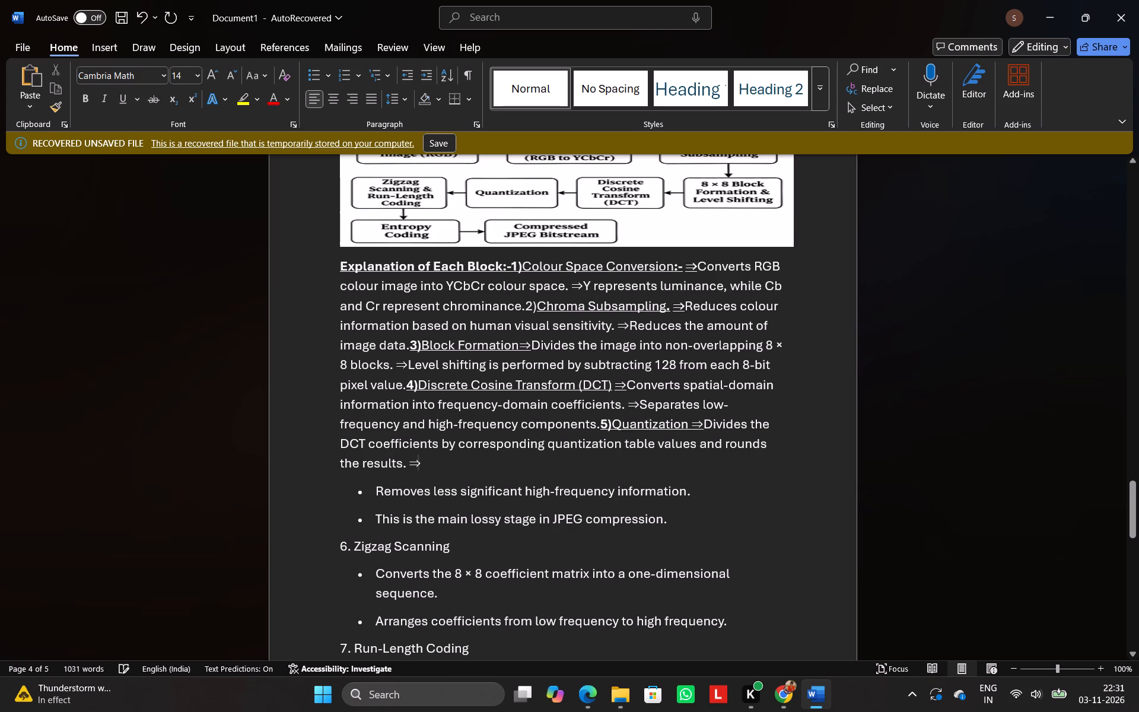
pyautogui.click(377, 491)
pyautogui.press('BackSpace')
pyautogui.press('BackSpace')
pyautogui.press('BackSpace')
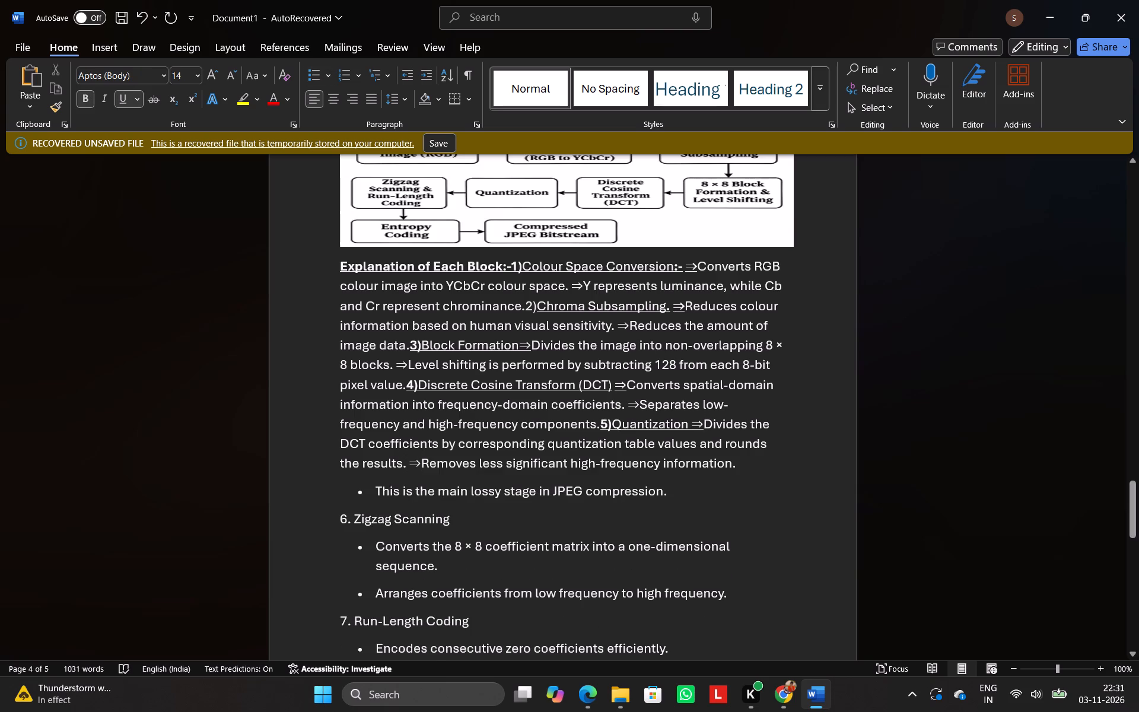
# Add ⇒ after "high-frequency information." and join the unbulleted "This is the main lossy stage in JPEG compression." sentence behind it.
pyautogui.click(737, 461)
pyautogui.hotkey('ctrl', 'v')
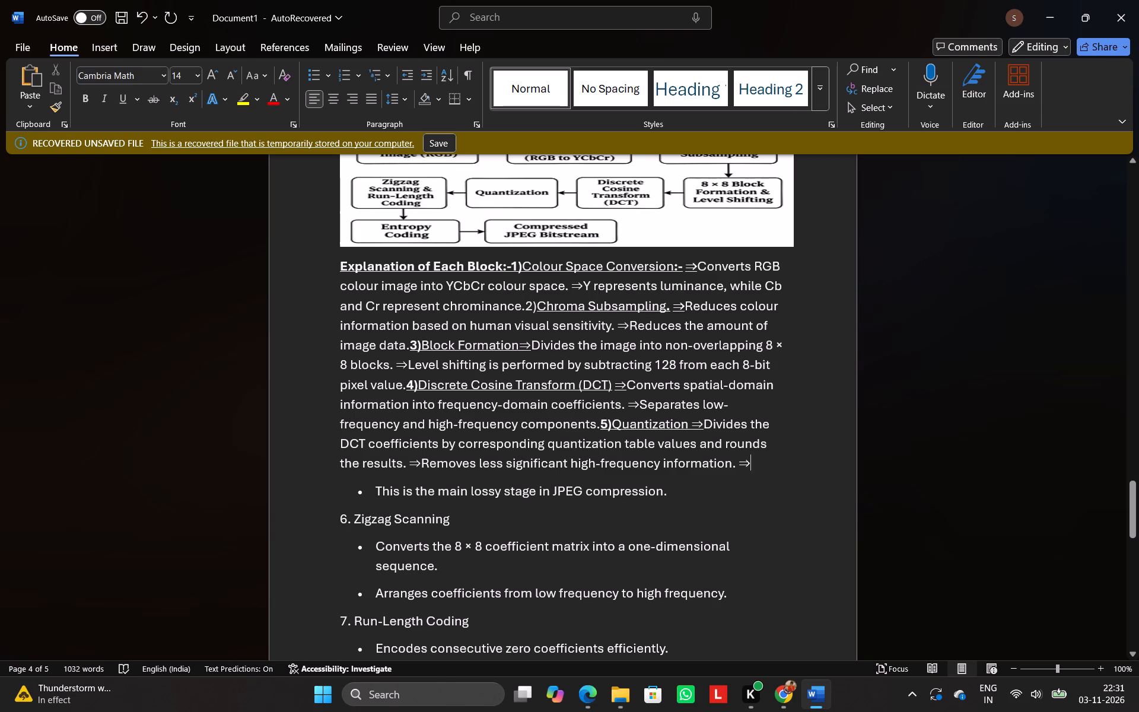
pyautogui.click(378, 492)
pyautogui.press('BackSpace')
pyautogui.press('BackSpace')
pyautogui.press('BackSpace')
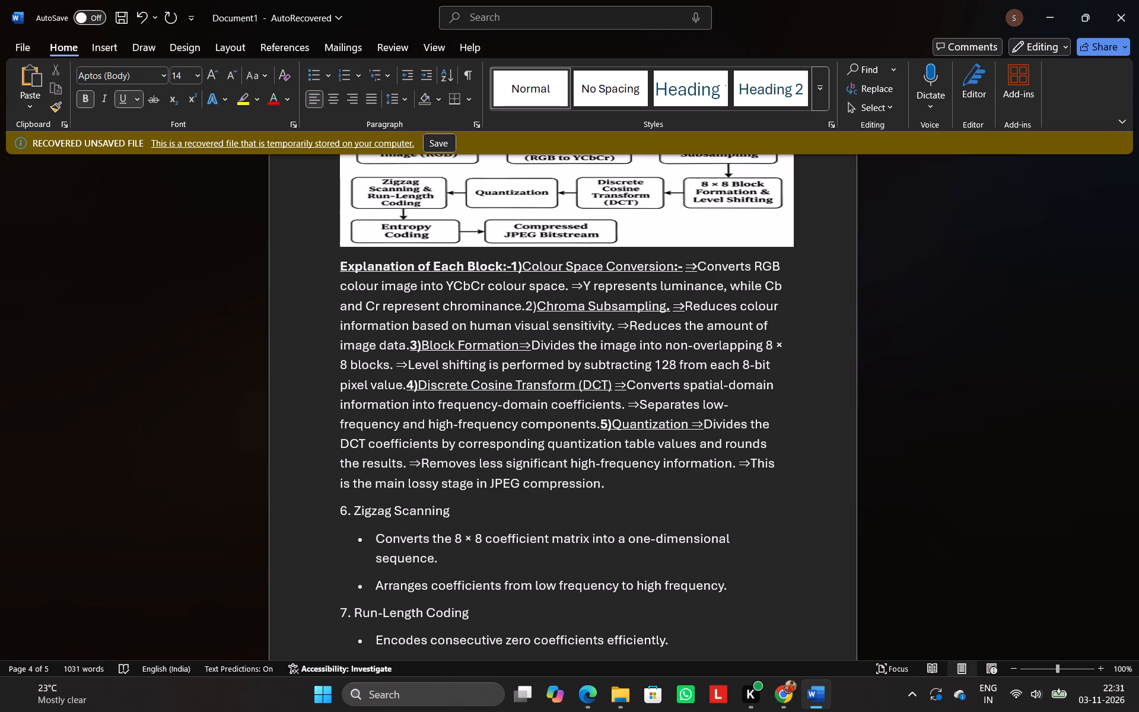
# Remove the "6." before "Zigzag Scanning" and join the heading after "JPEG compression.", prefixed with "6)".
pyautogui.click(351, 513)
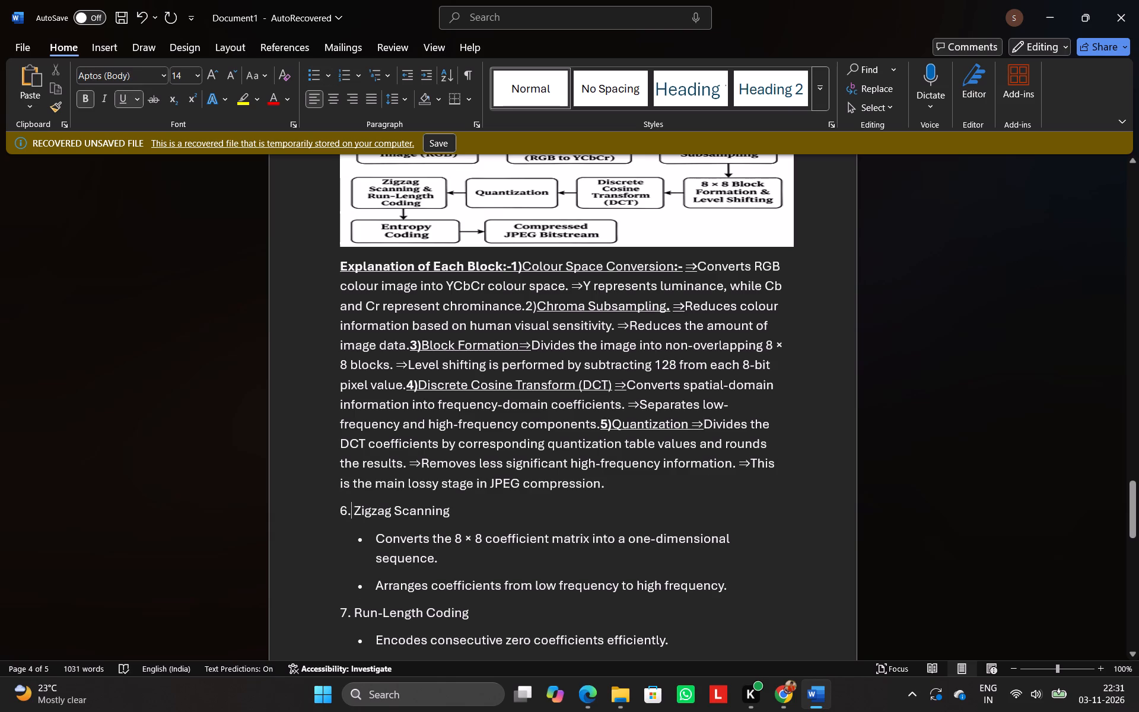
pyautogui.press('BackSpace')
pyautogui.press('BackSpace')
pyautogui.press('BackSpace')
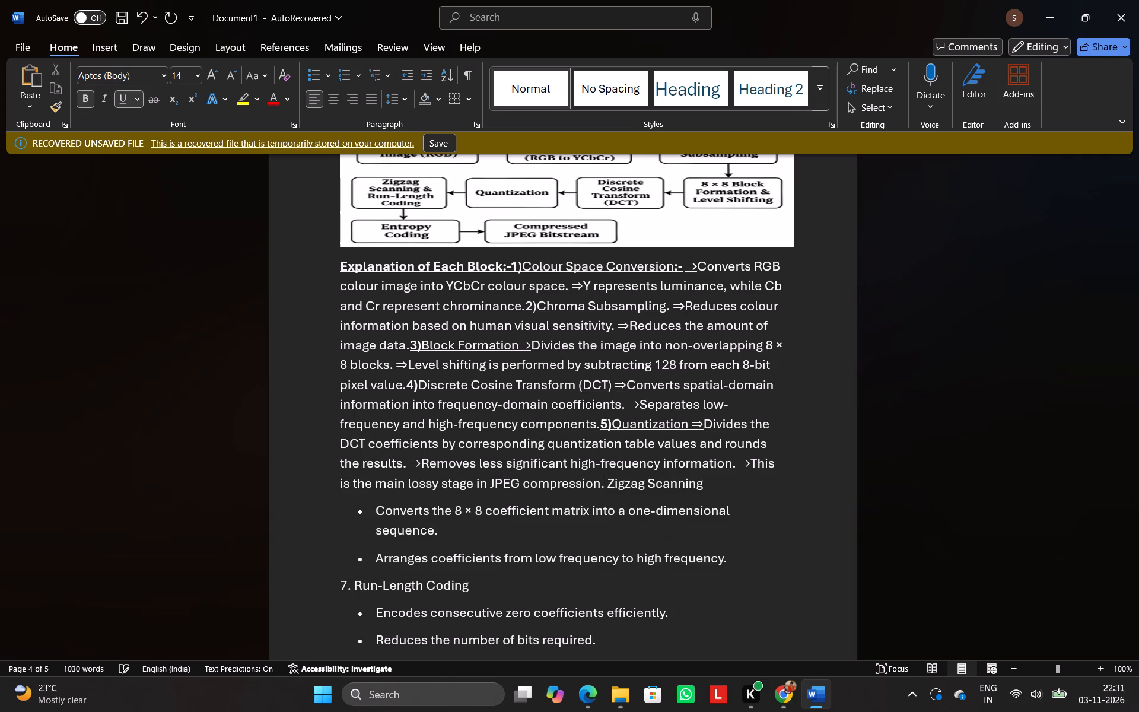
pyautogui.press('Right')
pyautogui.write('6)')
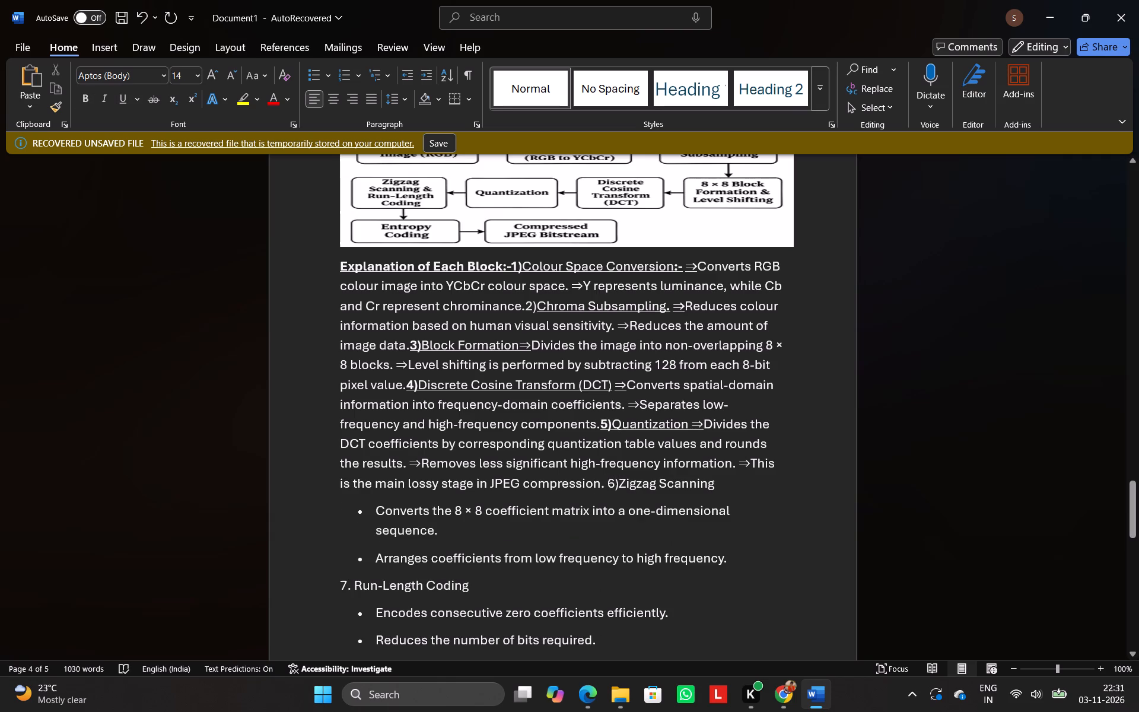
# Underline "Zigzag Scanning", add a space and ⇒ after it, and run its "Converts the 8 × 8 coefficient matrix" bullet on behind the arrow.
pyautogui.moveTo(619, 480); pyautogui.dragTo(724, 490)
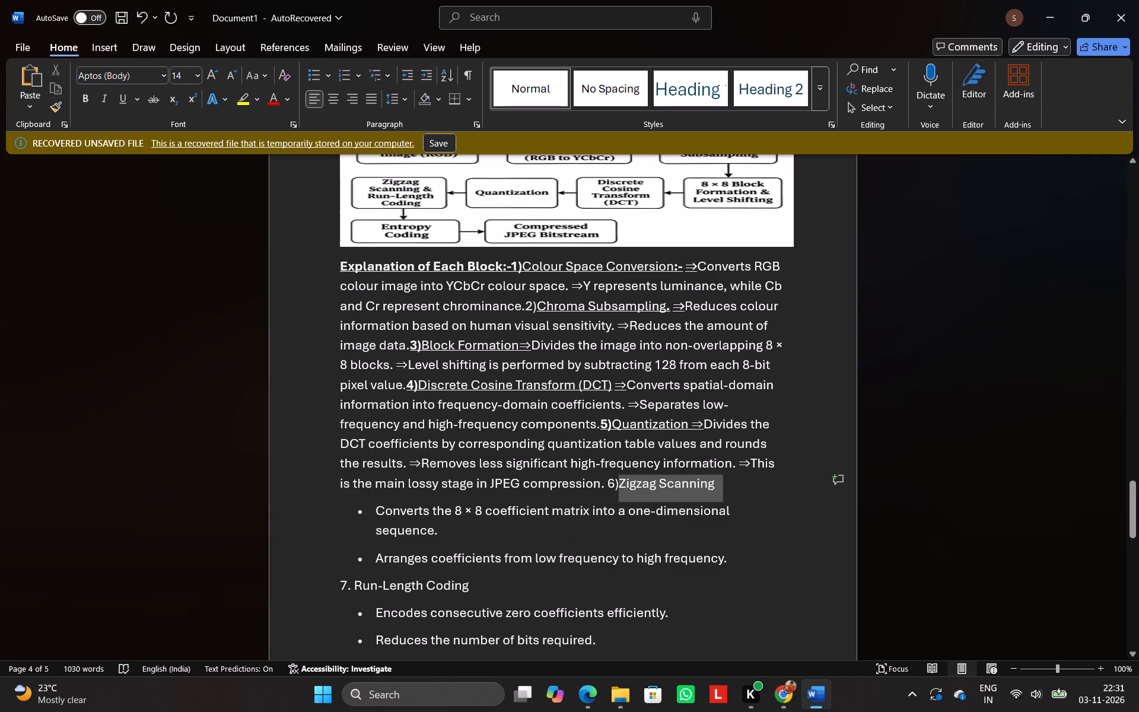
pyautogui.moveTo(724, 490); pyautogui.dragTo(720, 490)
pyautogui.click(763, 461)
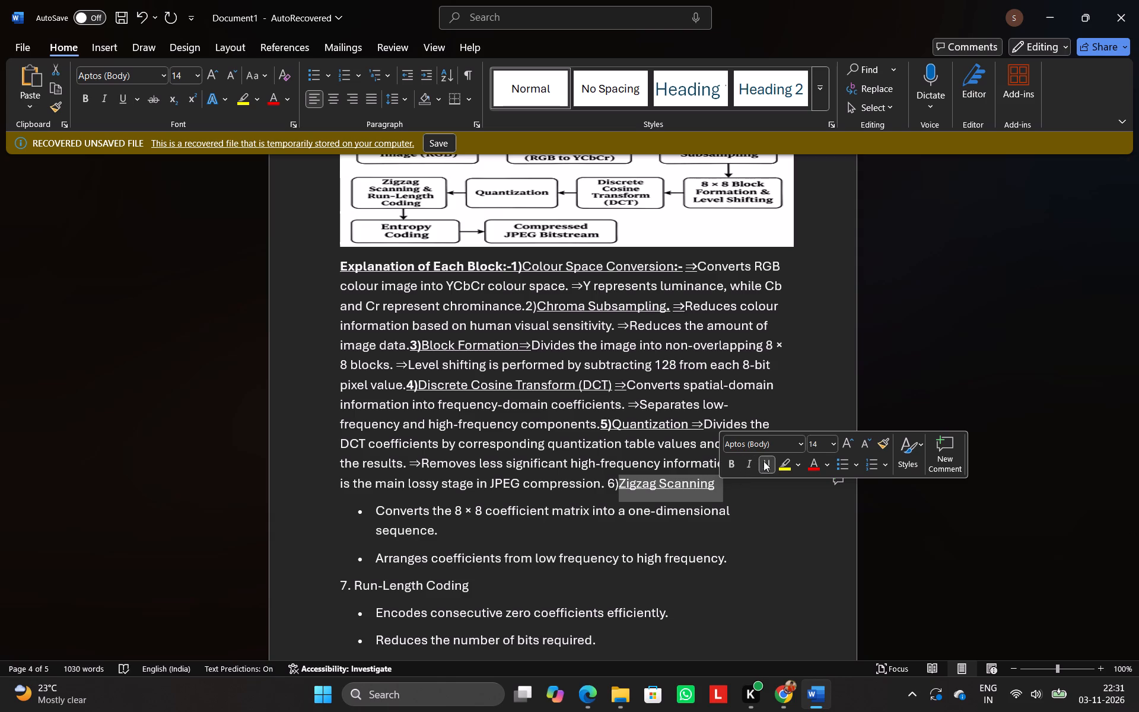
pyautogui.click(728, 489)
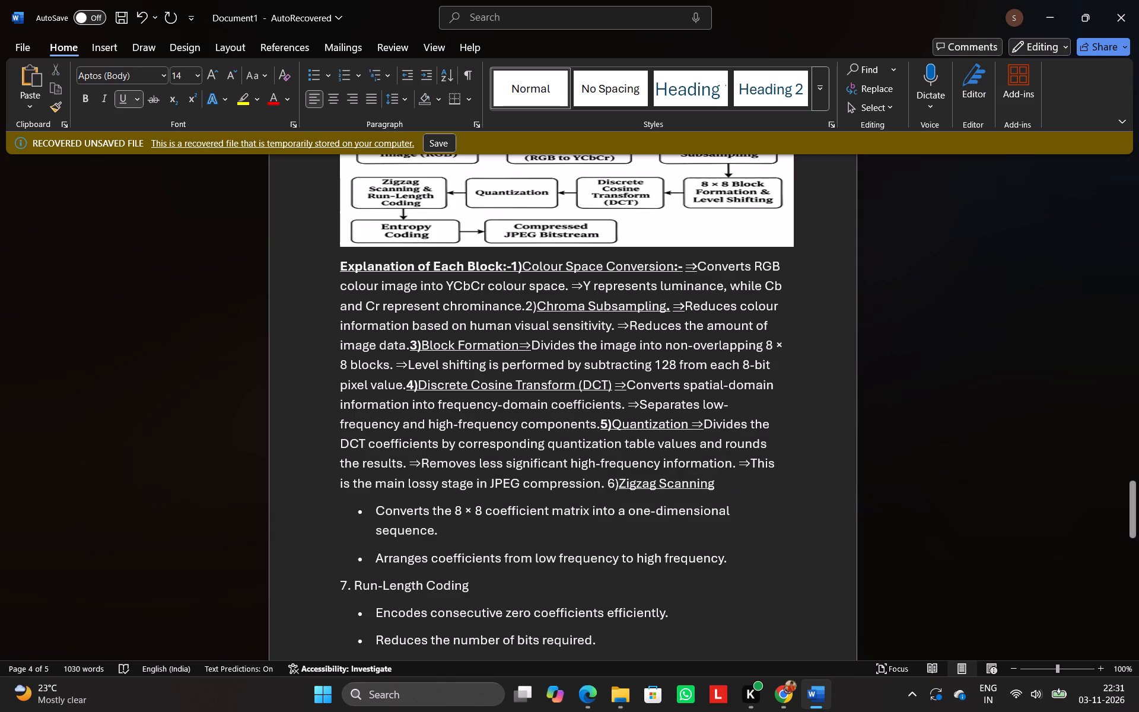
pyautogui.press('space')
pyautogui.hotkey('ctrl', 'v')
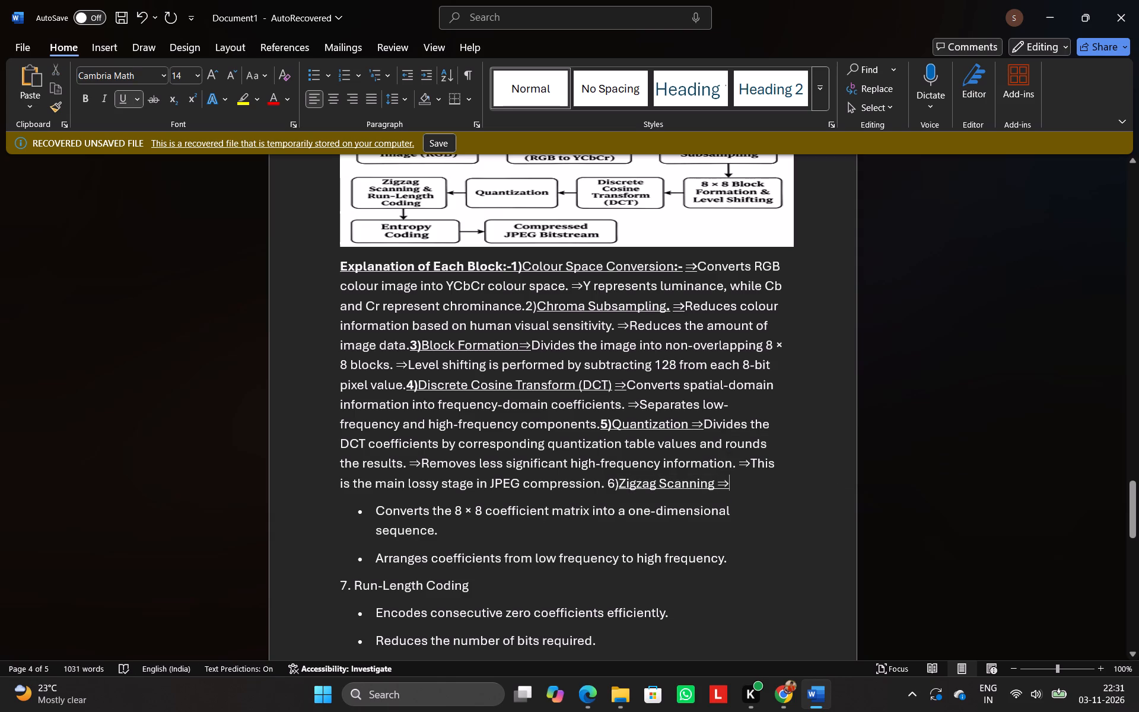
pyautogui.click(374, 511)
pyautogui.press('BackSpace')
pyautogui.press('BackSpace')
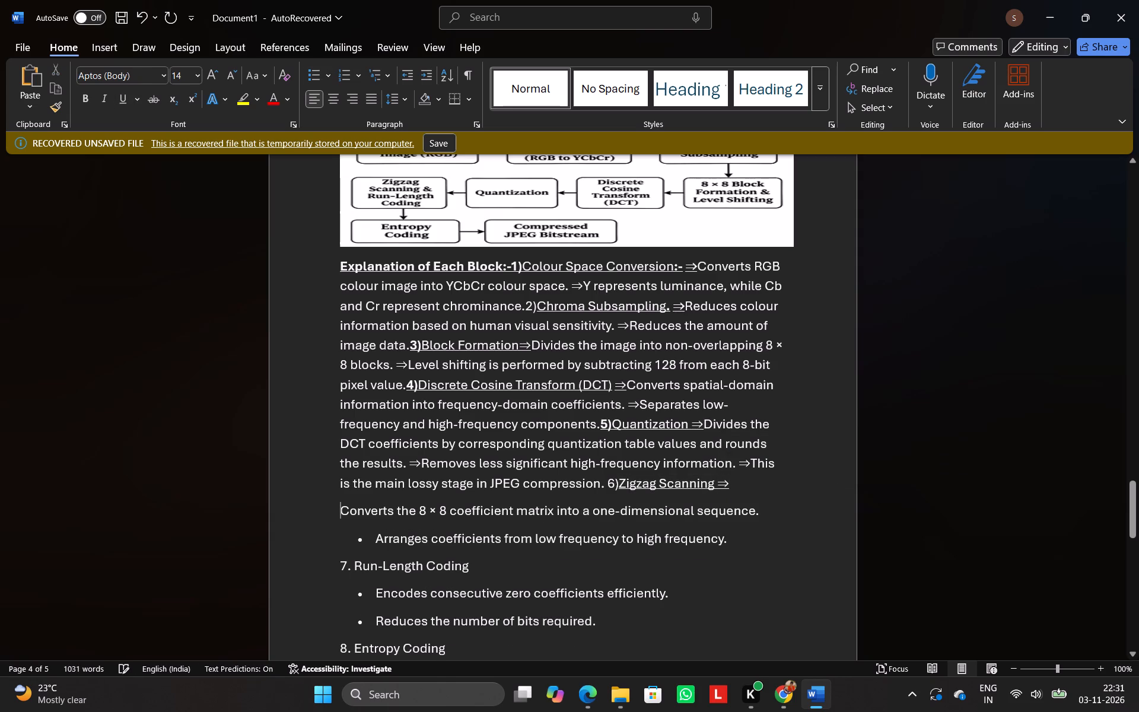
pyautogui.press('BackSpace')
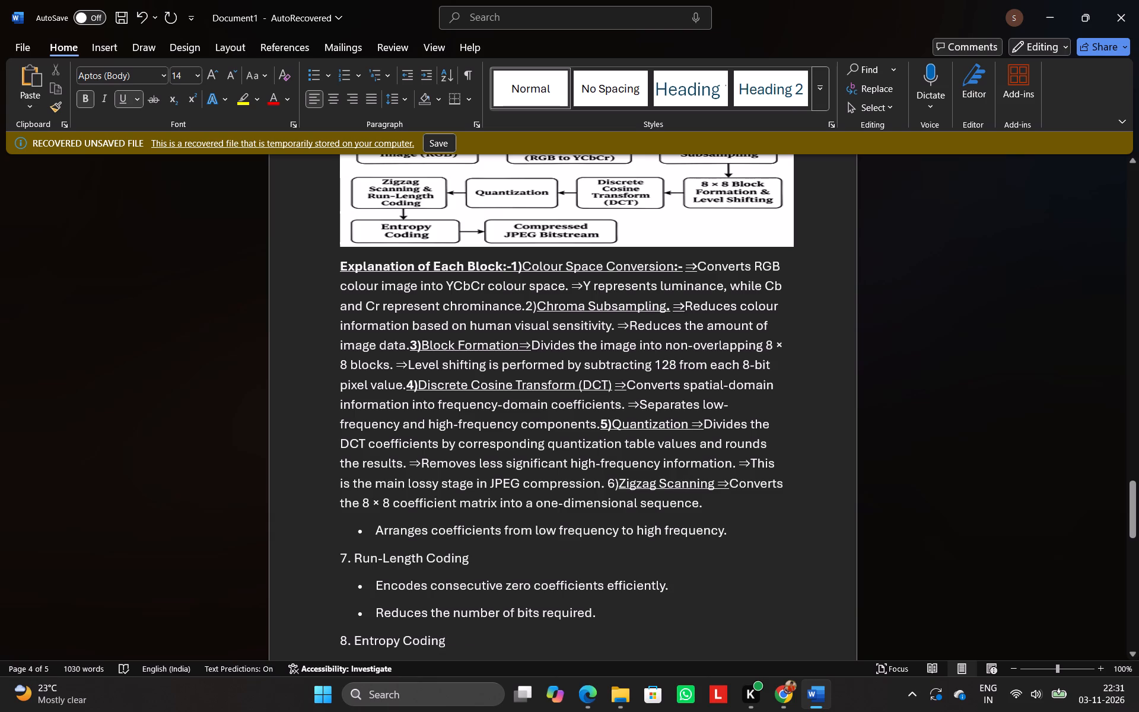
# Join the "Arranges coefficients from low frequency to high frequency." bullet after "one-dimensional sequence.", with ⇒ in front of it.
pyautogui.click(375, 536)
pyautogui.press('BackSpace')
pyautogui.press('BackSpace')
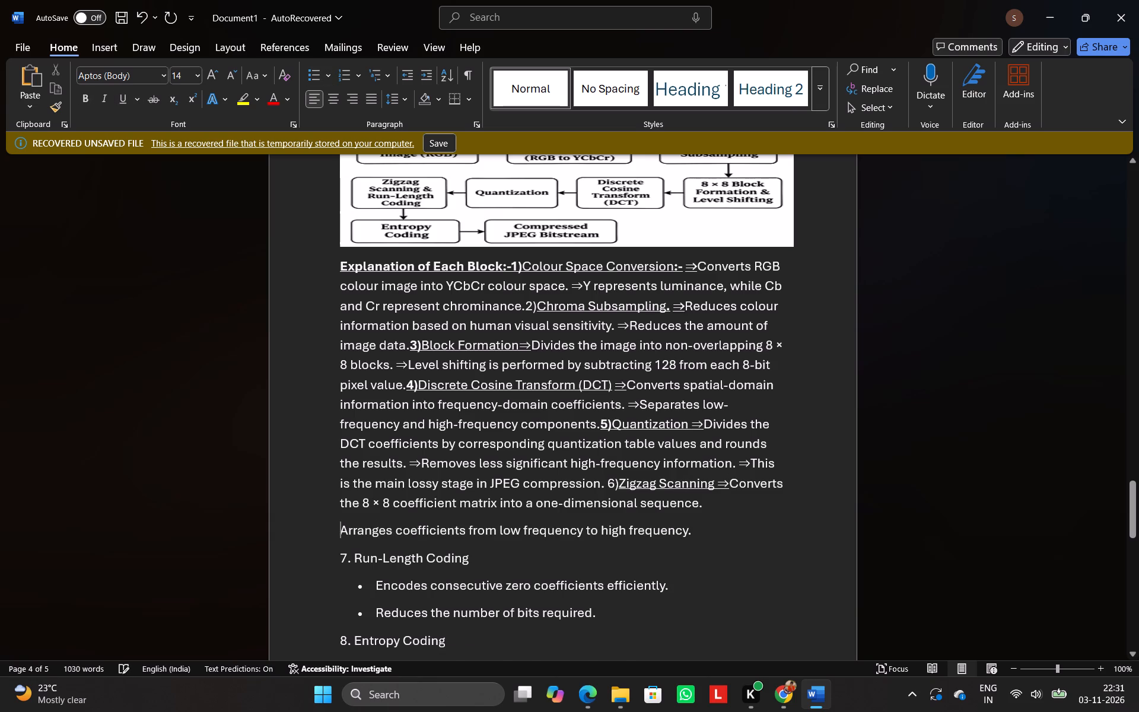
pyautogui.press('BackSpace')
pyautogui.hotkey('ctrl', 'v')
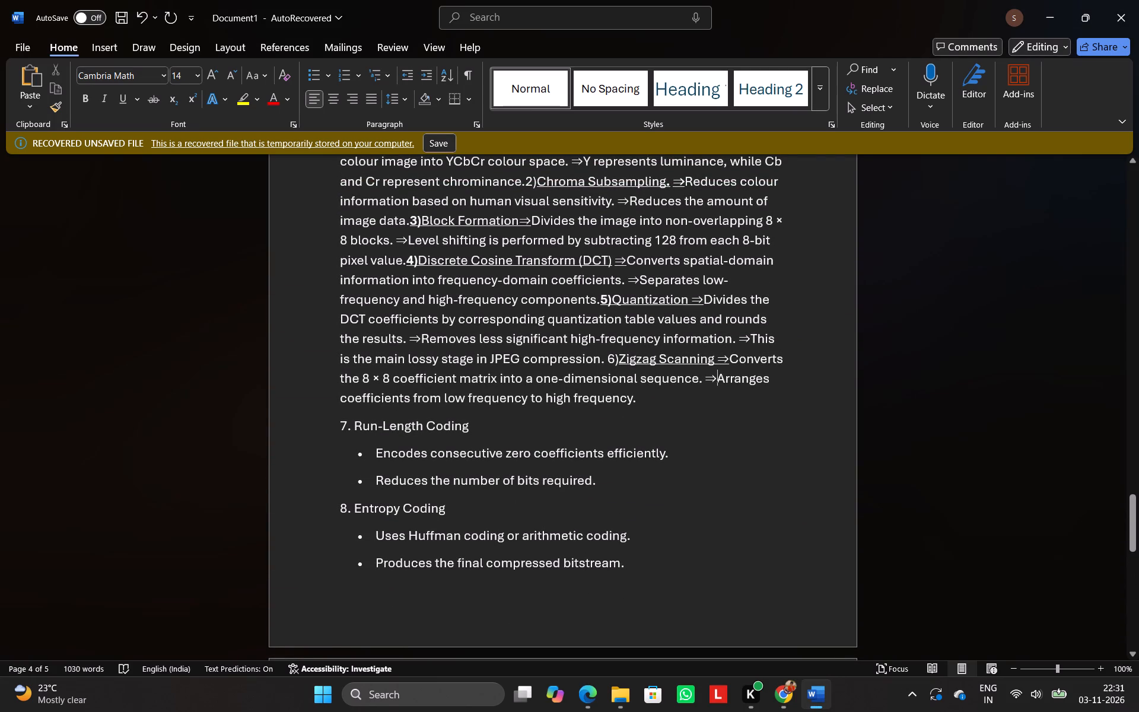
pyautogui.click(357, 422)
pyautogui.press('BackSpace')
pyautogui.press('BackSpace')
pyautogui.press('BackSpace')
pyautogui.press('BackSpace')
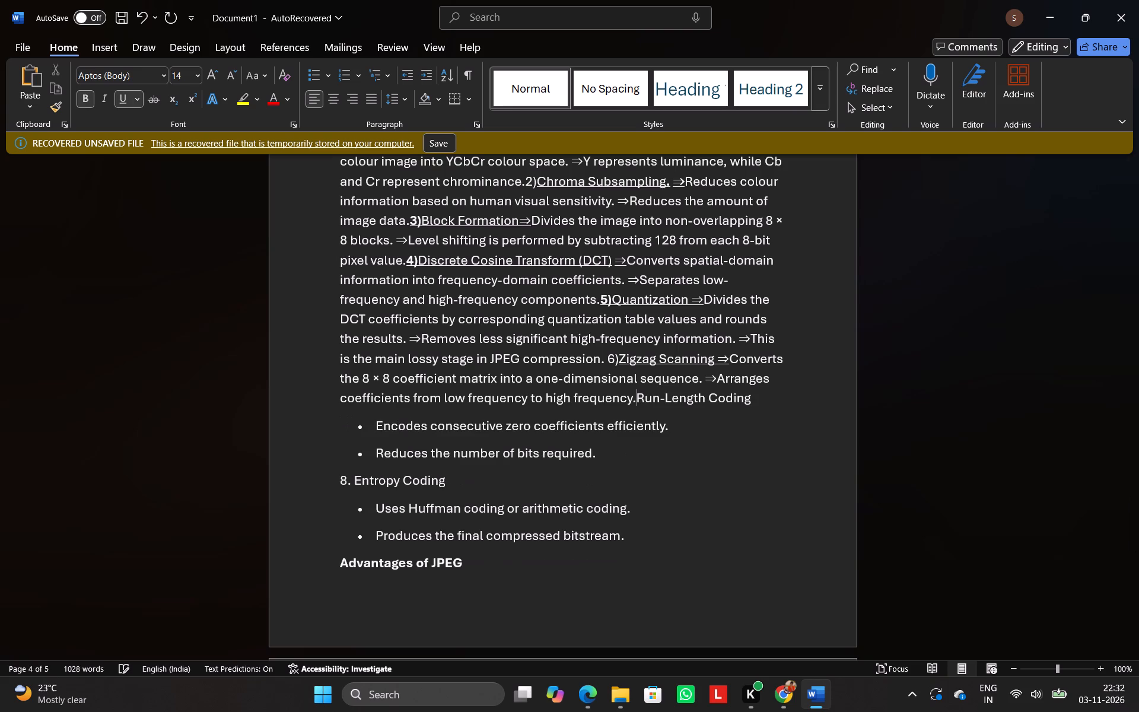
pyautogui.write('7)')
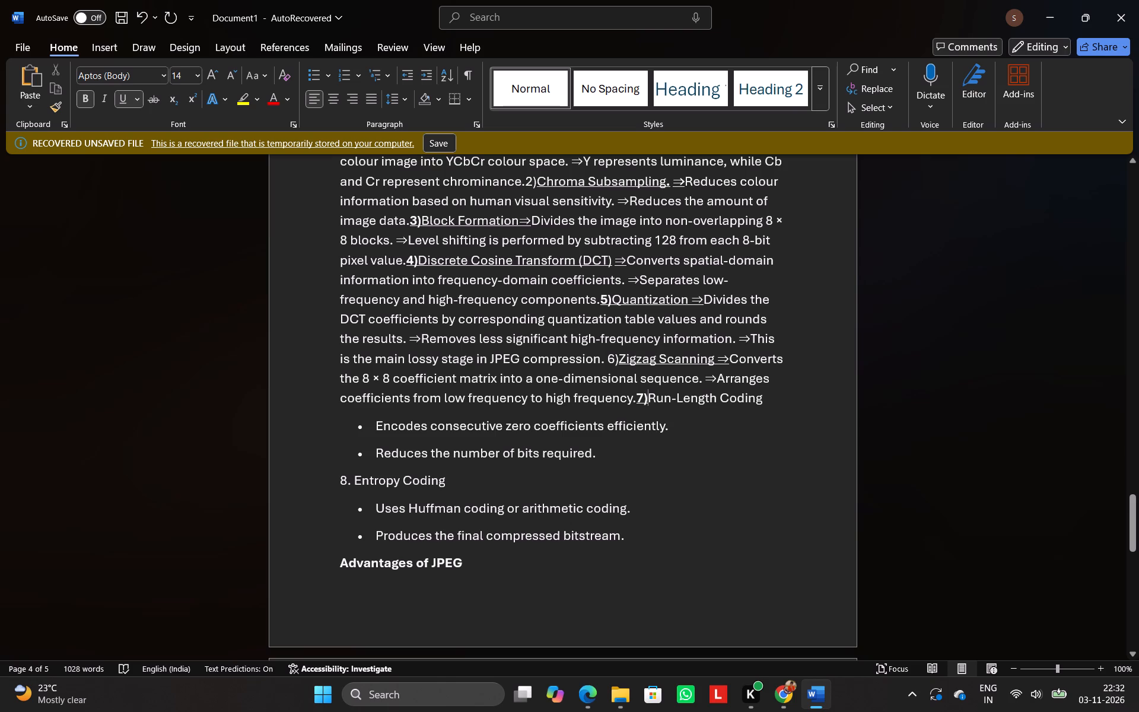
# Underline "Run-Length Coding", add ⇒ after it, and run its "Encodes consecutive zero coefficients efficiently." bullet on directly behind the arrow.
pyautogui.moveTo(647, 396); pyautogui.dragTo(755, 406)
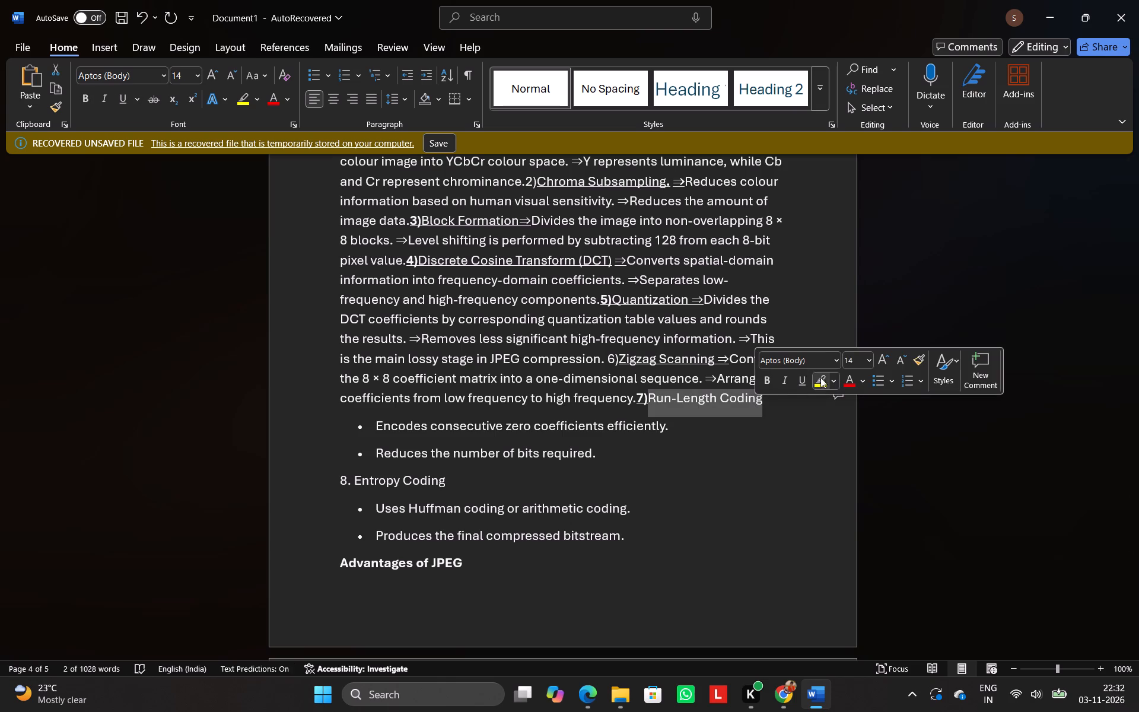
pyautogui.click(801, 380)
pyautogui.click(768, 409)
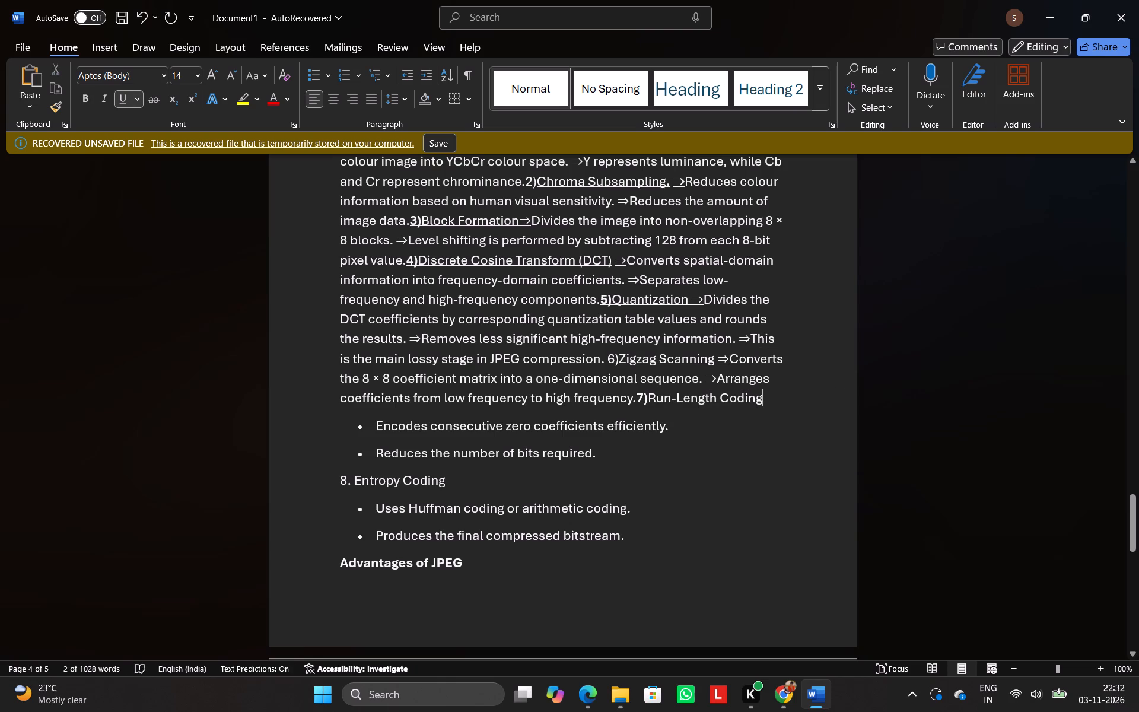
pyautogui.hotkey('ctrl', 'v')
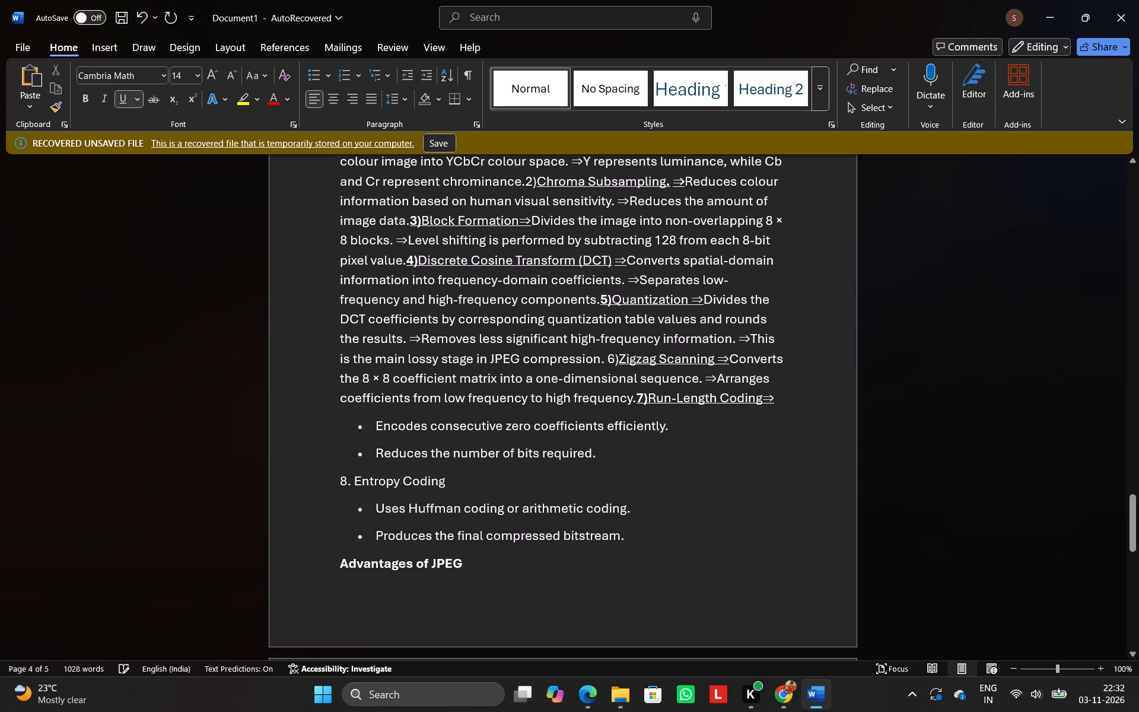
pyautogui.click(378, 421)
pyautogui.press('BackSpace')
pyautogui.press('BackSpace')
pyautogui.press('BackSpace')
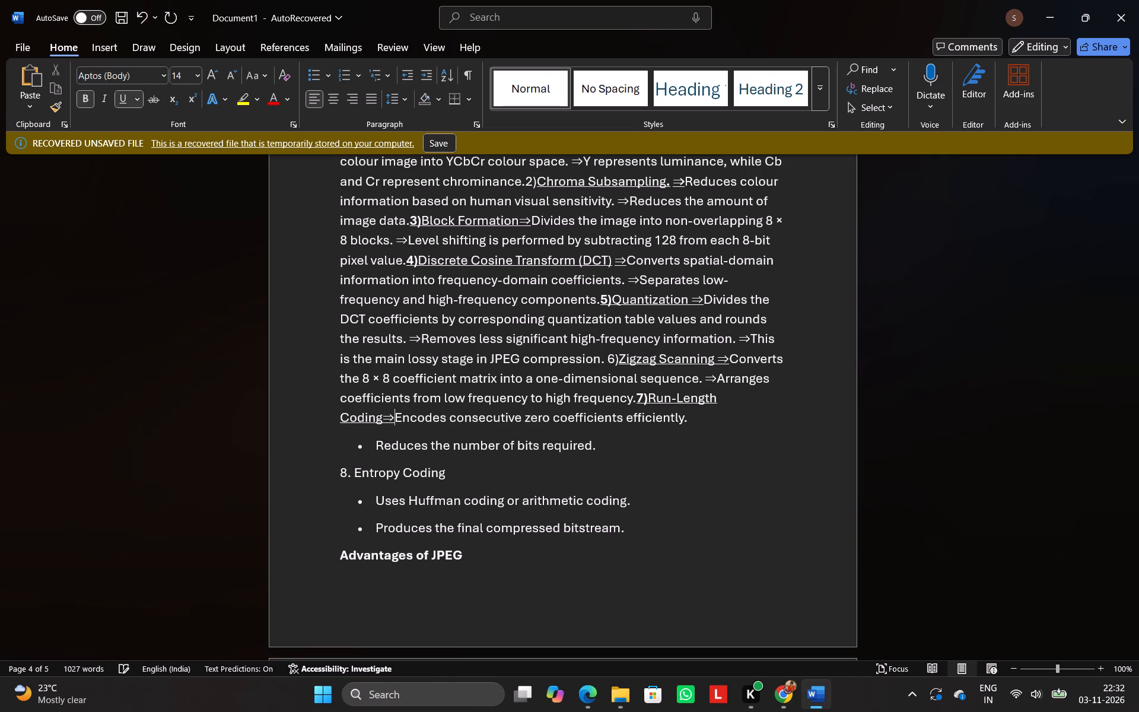
# Join the "Reduces the number of bits required." bullet after "coefficients efficiently.", with ⇒ in front of it.
pyautogui.click(374, 447)
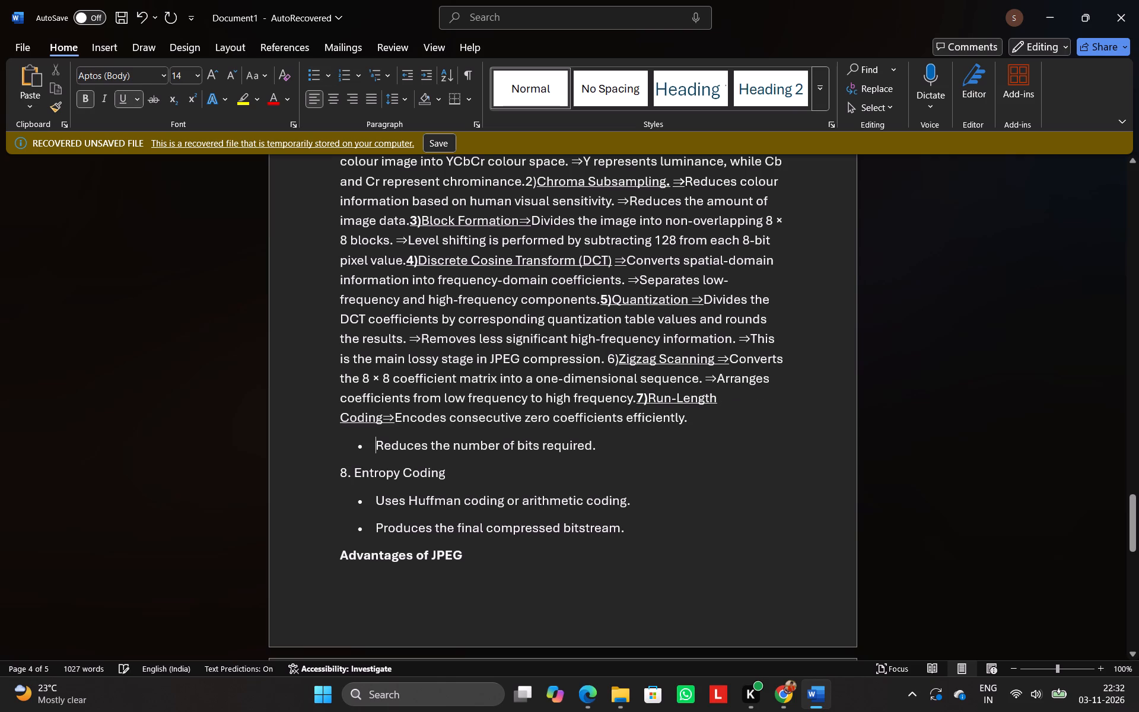
pyautogui.press('BackSpace')
pyautogui.press('BackSpace')
pyautogui.press('BackSpace')
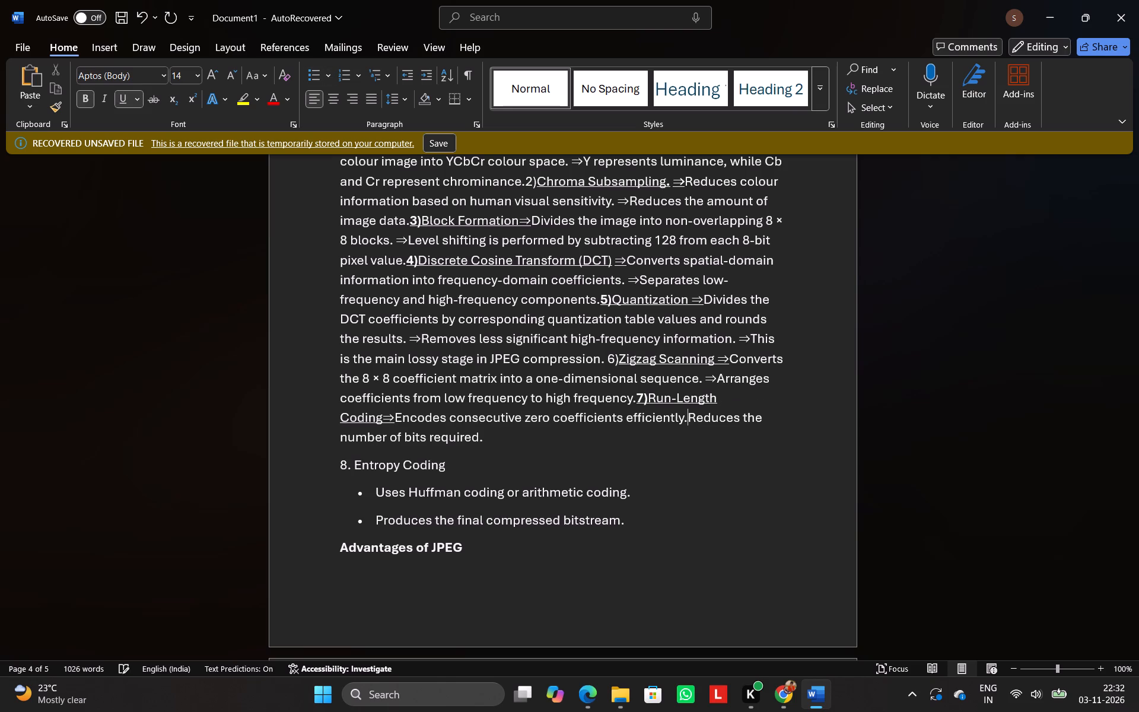
pyautogui.hotkey('ctrl', 'v')
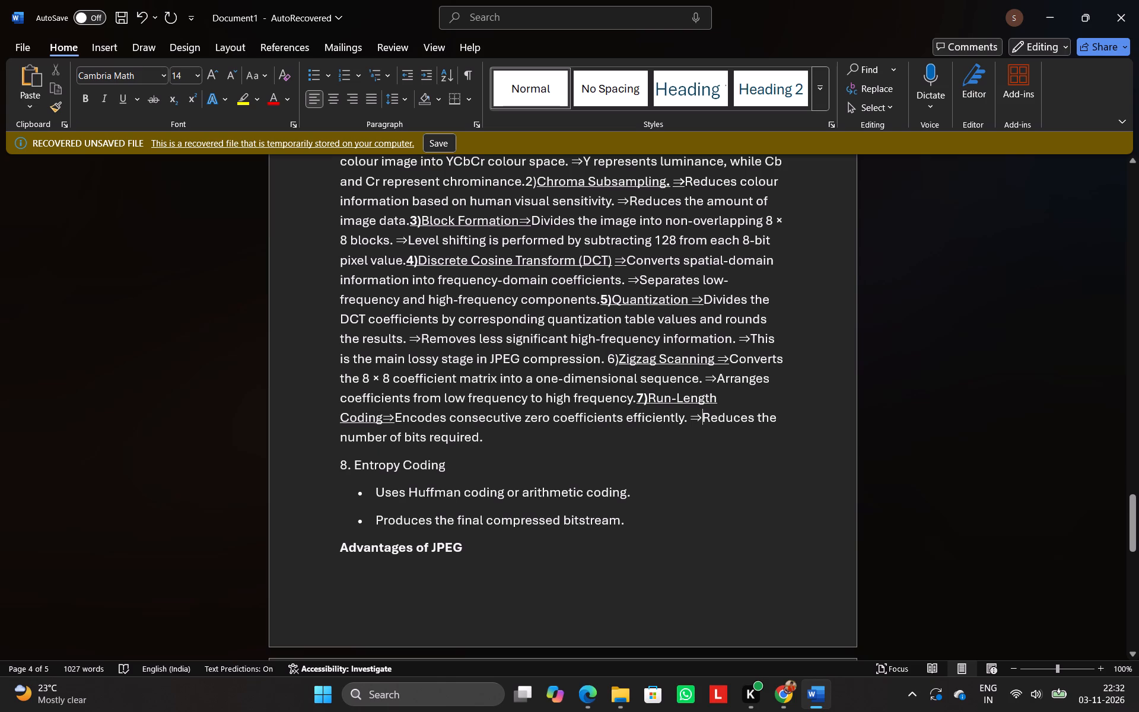
# Join the "Entropy Coding" heading after "bits required." and change its number prefix to "8)" with no space following.
pyautogui.click(335, 465)
pyautogui.press('BackSpace')
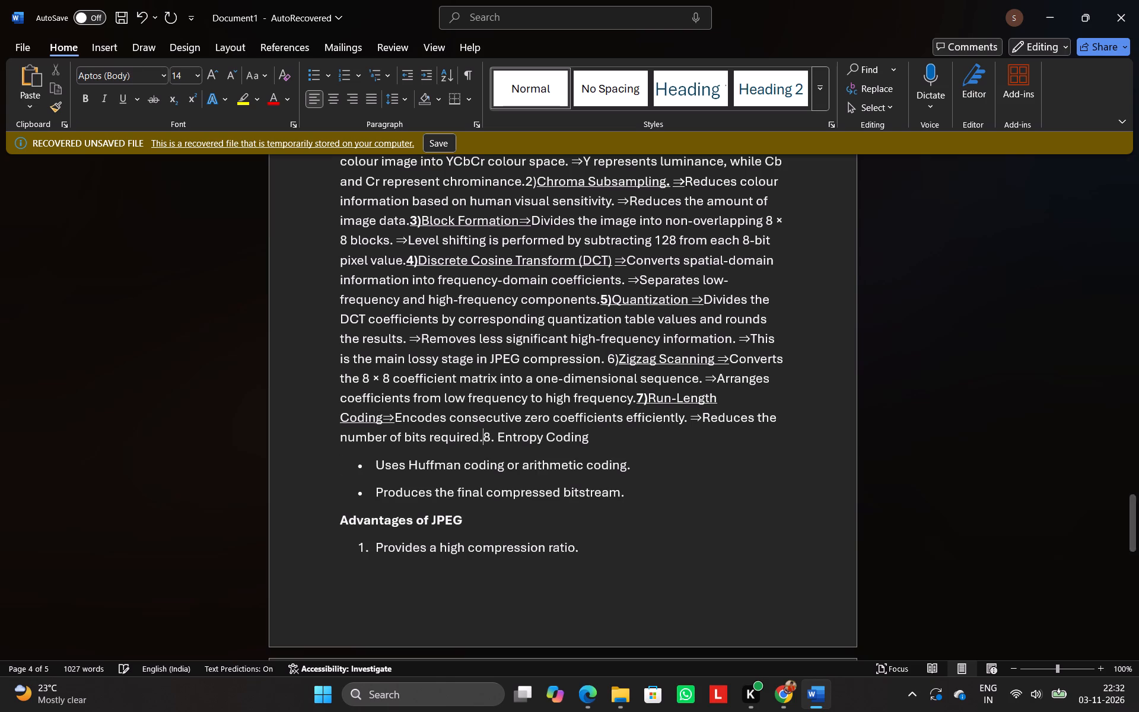
pyautogui.press('Right')
pyautogui.press('Right')
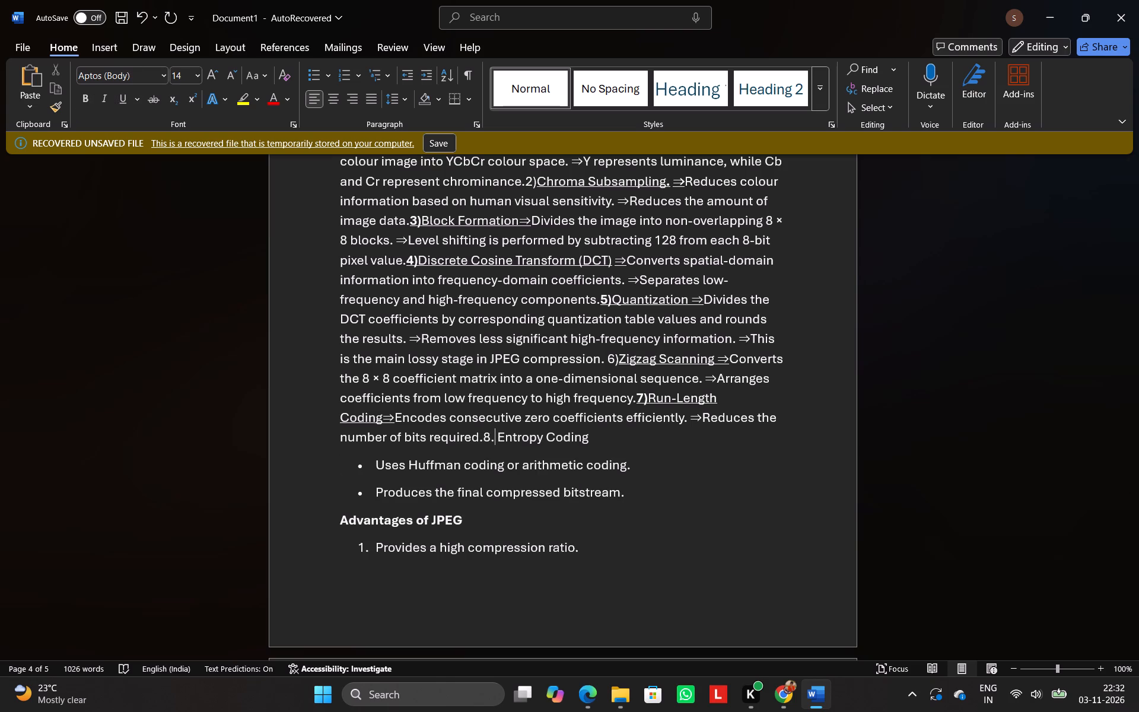
pyautogui.press('Right')
pyautogui.press('BackSpace')
pyautogui.press('BackSpace')
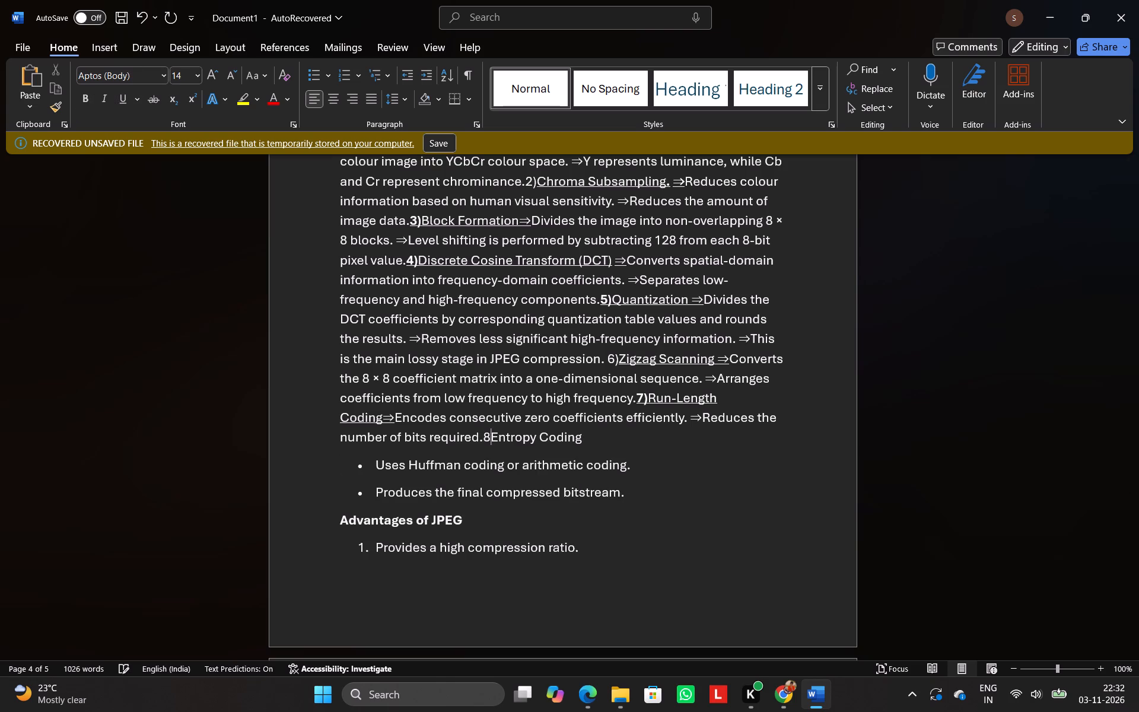
pyautogui.hotkey('shift', ')')
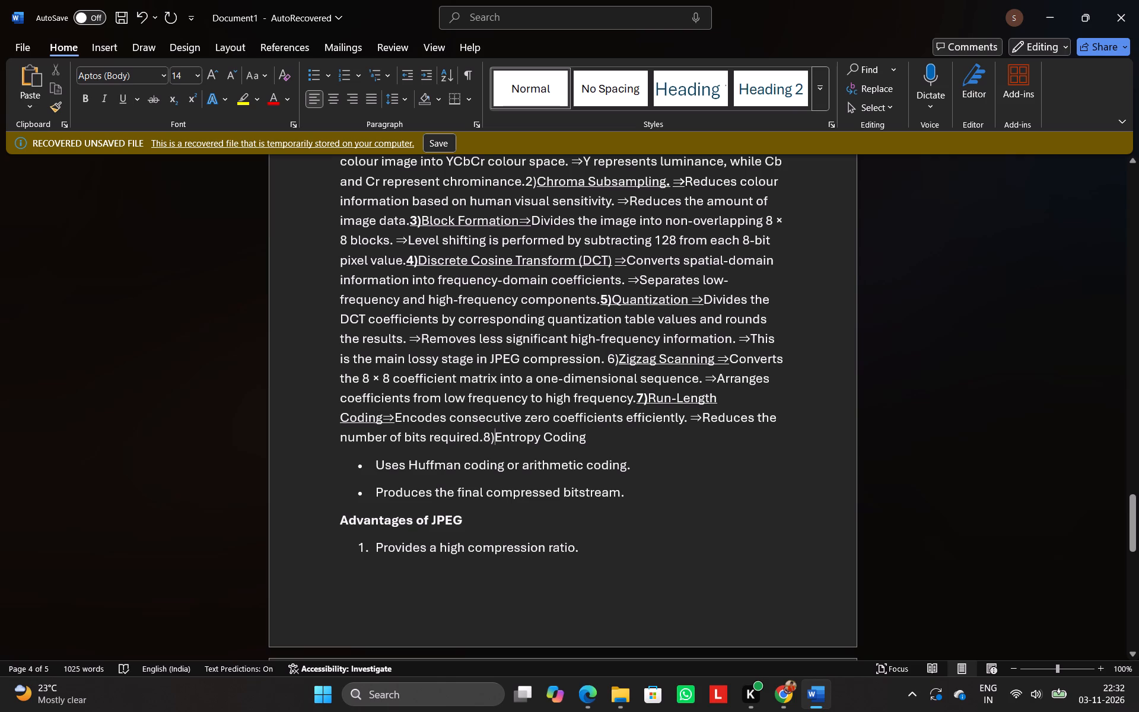
# Underline "Entropy Coding", add ⇒ after it, and run its "Uses Huffman coding or arithmetic coding." bullet on directly behind the arrow.
pyautogui.moveTo(495, 437); pyautogui.dragTo(588, 439)
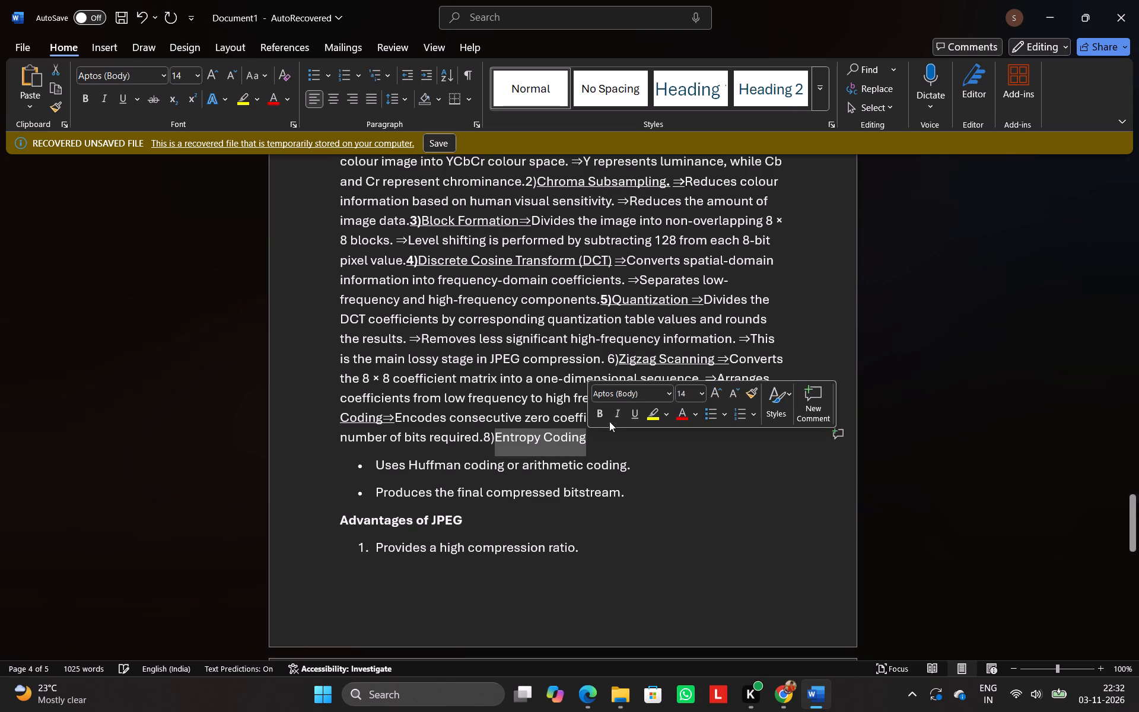
pyautogui.click(629, 409)
pyautogui.click(604, 435)
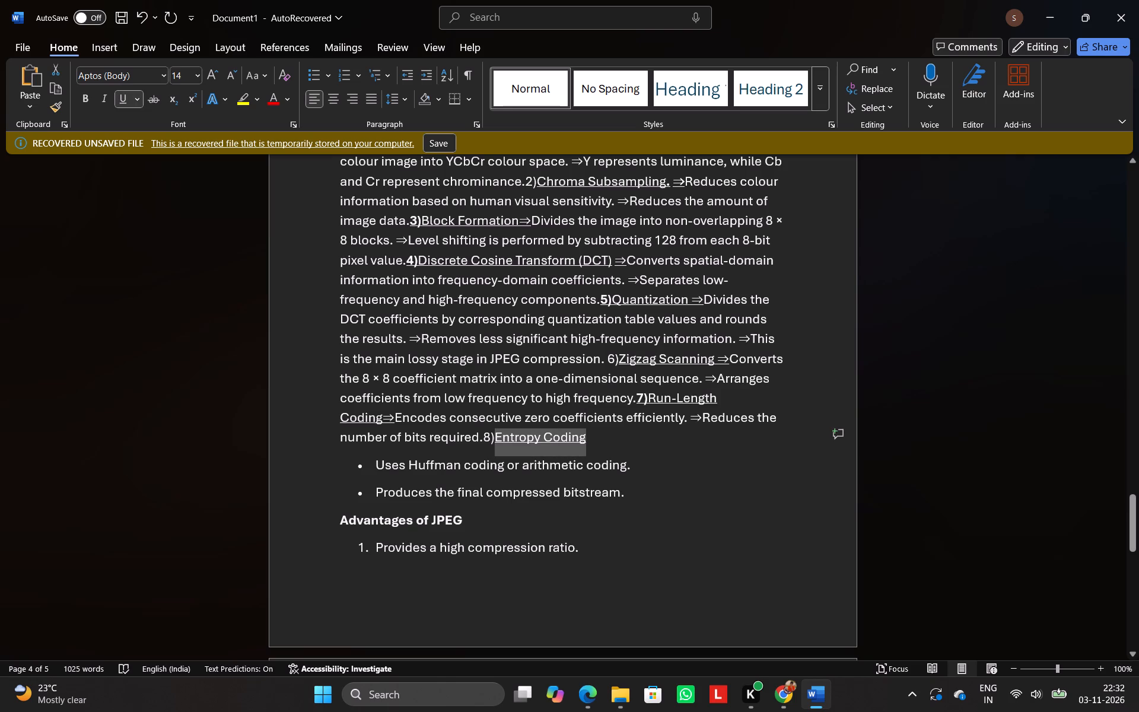
pyautogui.hotkey('ctrl', 'v')
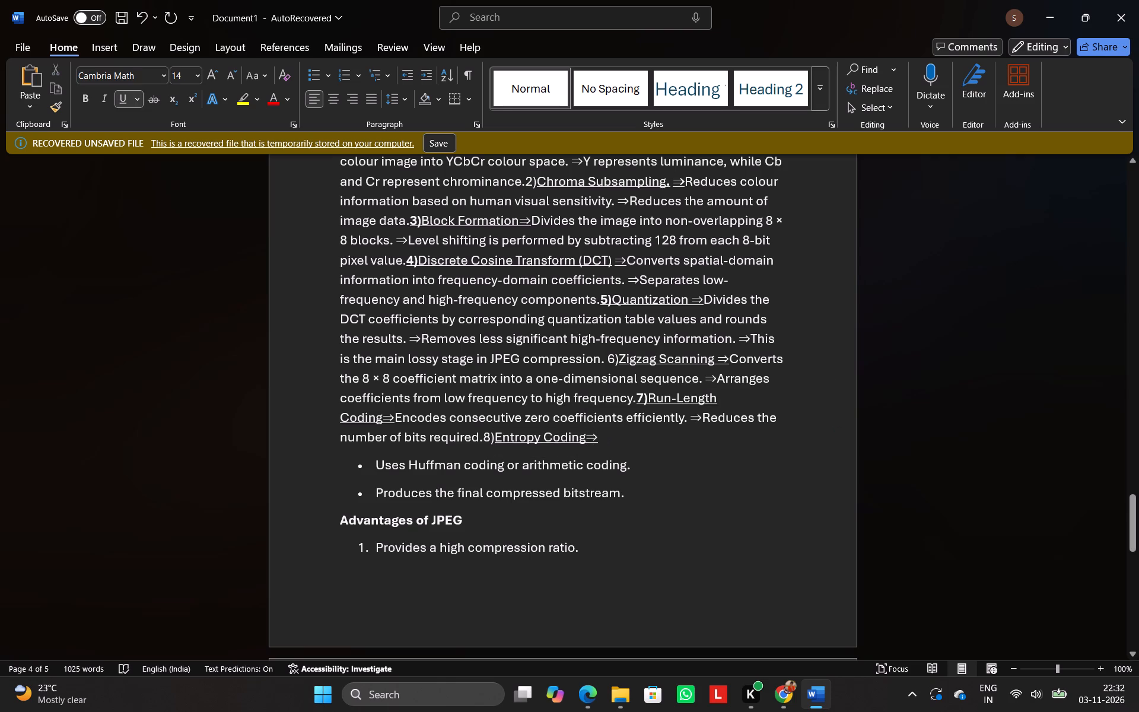
pyautogui.click(374, 465)
pyautogui.press('BackSpace')
pyautogui.press('BackSpace')
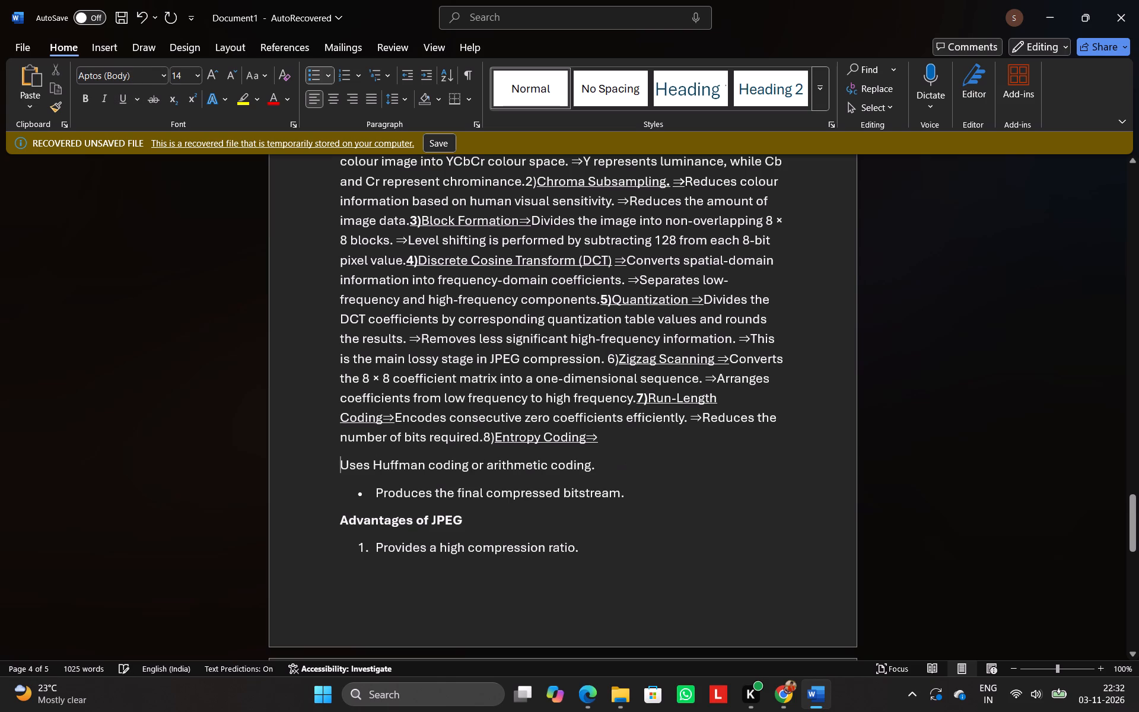
pyautogui.press('BackSpace')
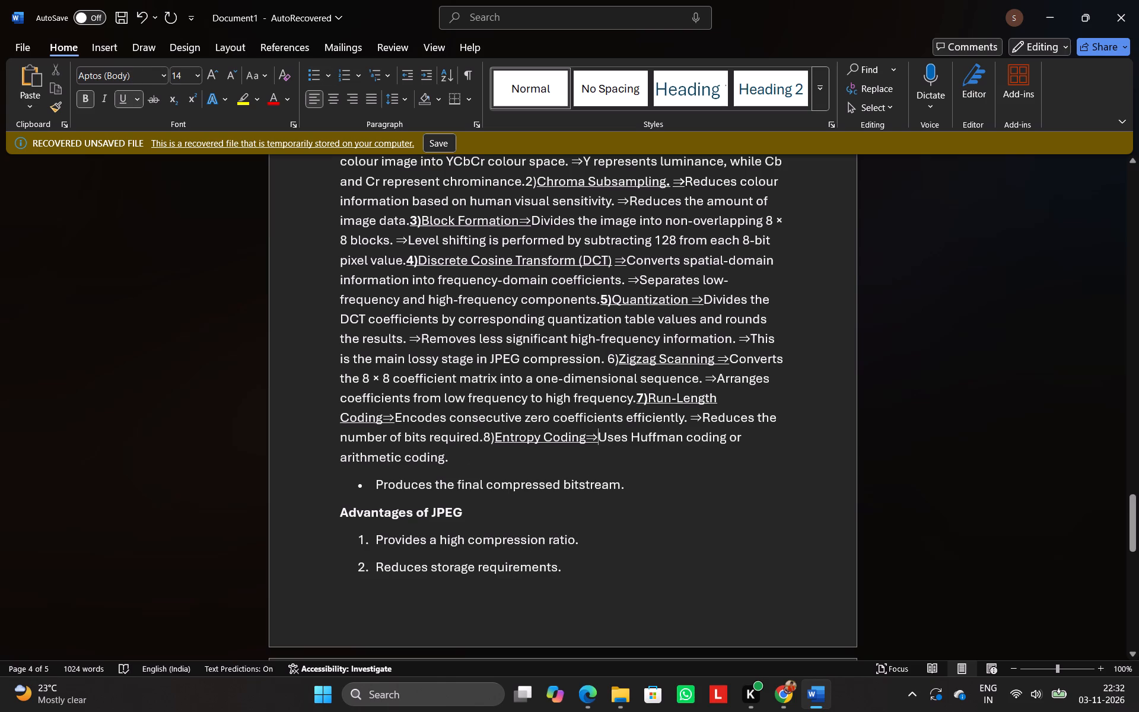
# Join the "Produces the final compressed bitstream." bullet after "arithmetic coding.", with ⇒ in front of it.
pyautogui.click(365, 487)
pyautogui.press('BackSpace')
pyautogui.press('BackSpace')
pyautogui.press('BackSpace')
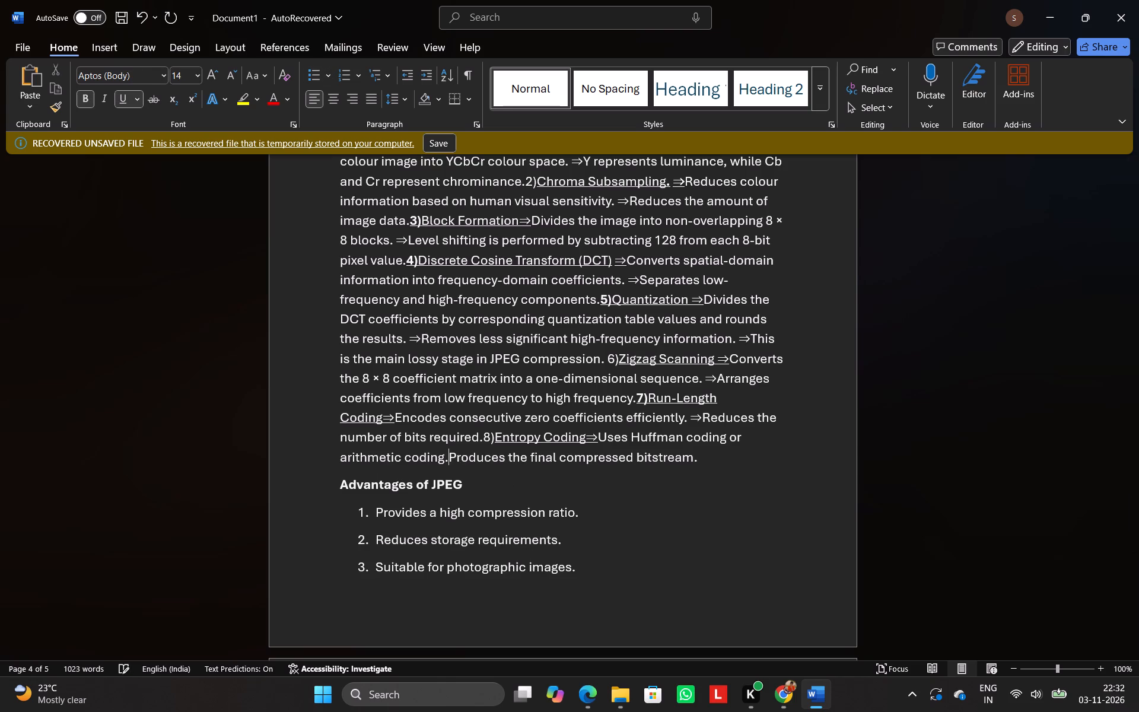
pyautogui.hotkey('ctrl', 'v')
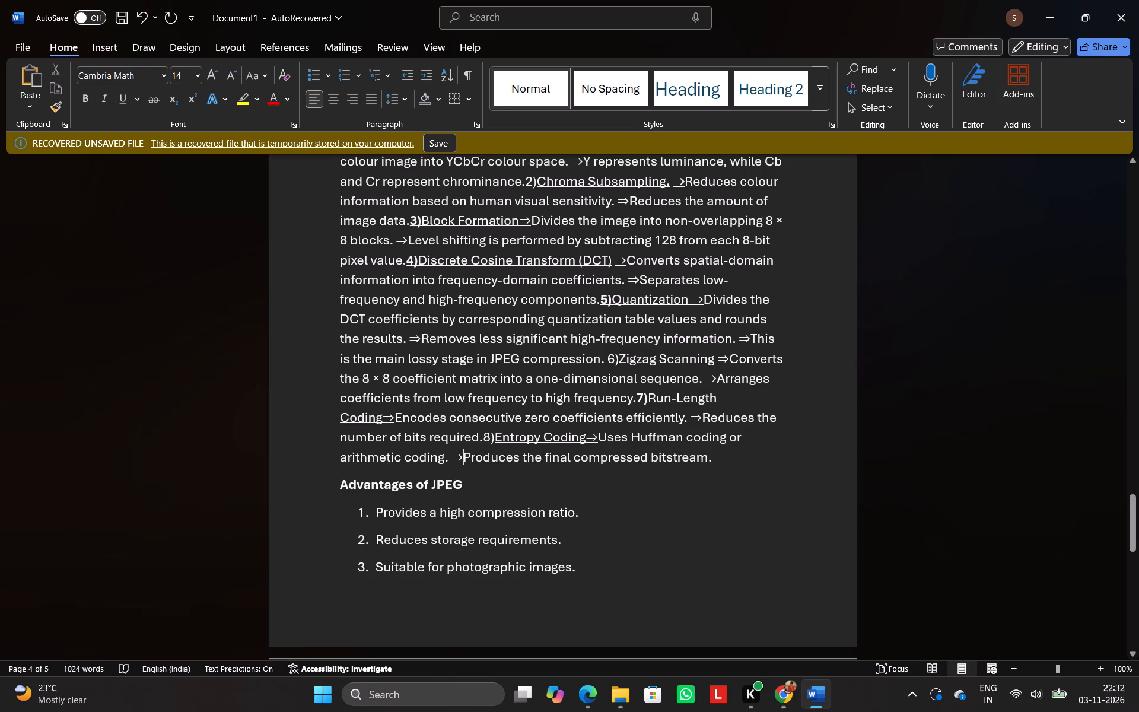
# Turn the first "Advantages of JPEG" list item into an unindented line directly under the heading, prefixed with "1)".
pyautogui.scroll(-2, 565, 516)
pyautogui.scroll(1, 460, 338)
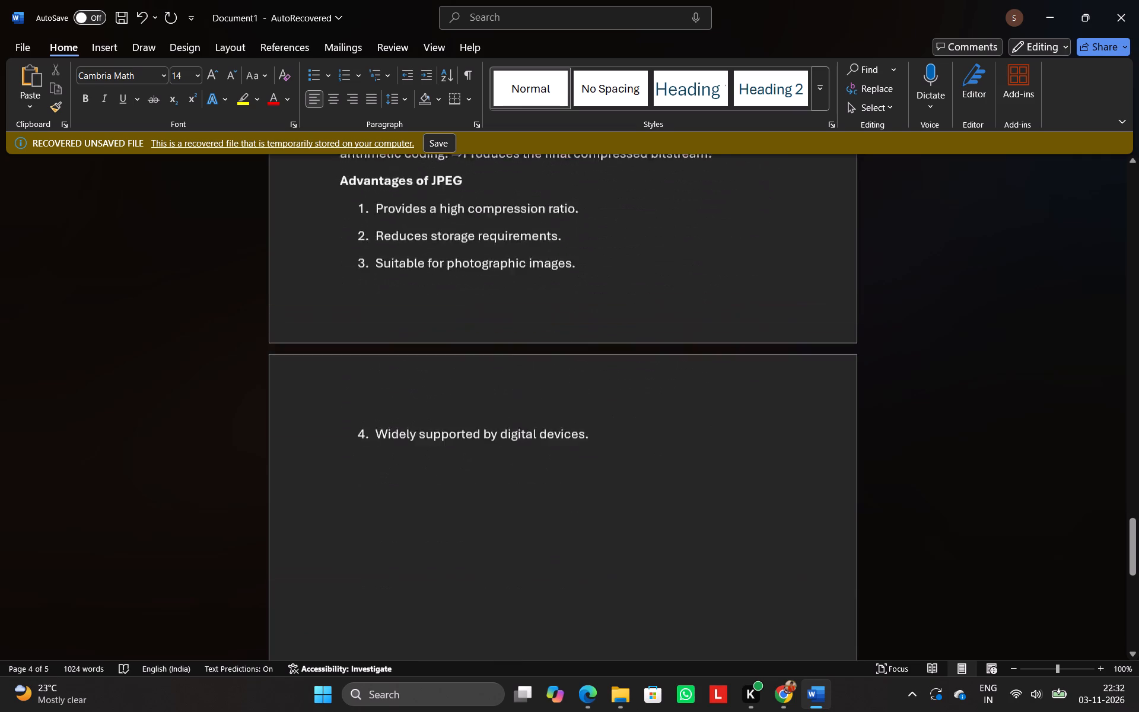
pyautogui.scroll(1, 460, 338)
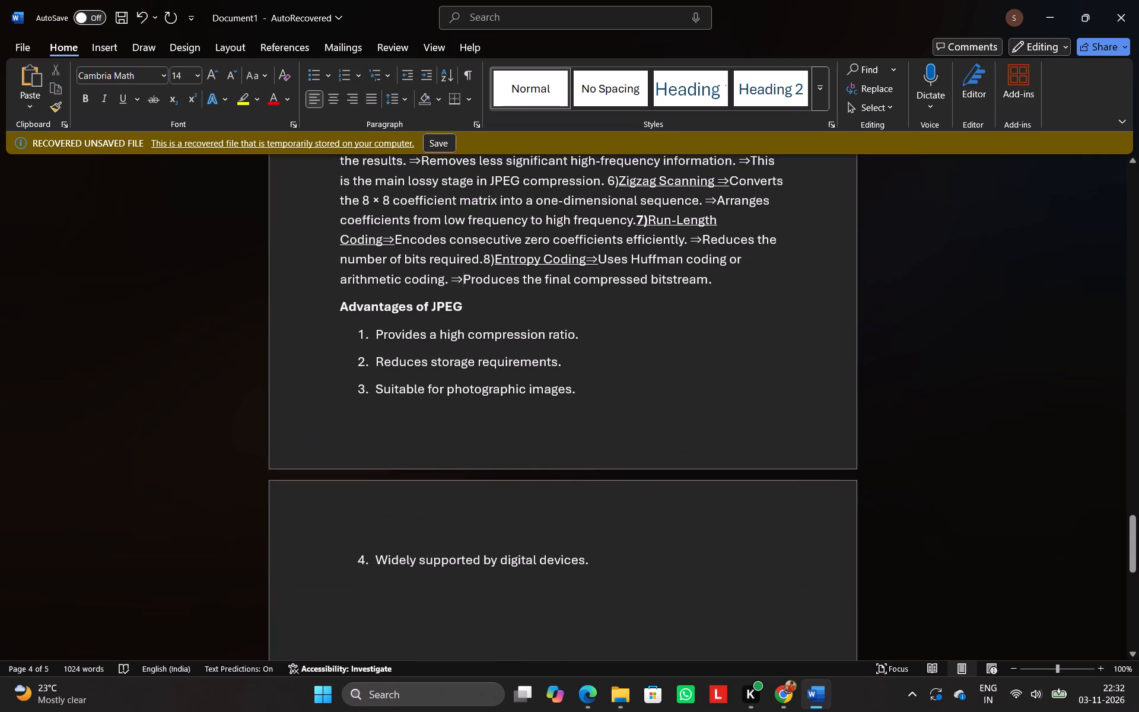
pyautogui.click(358, 339)
pyautogui.press('BackSpace')
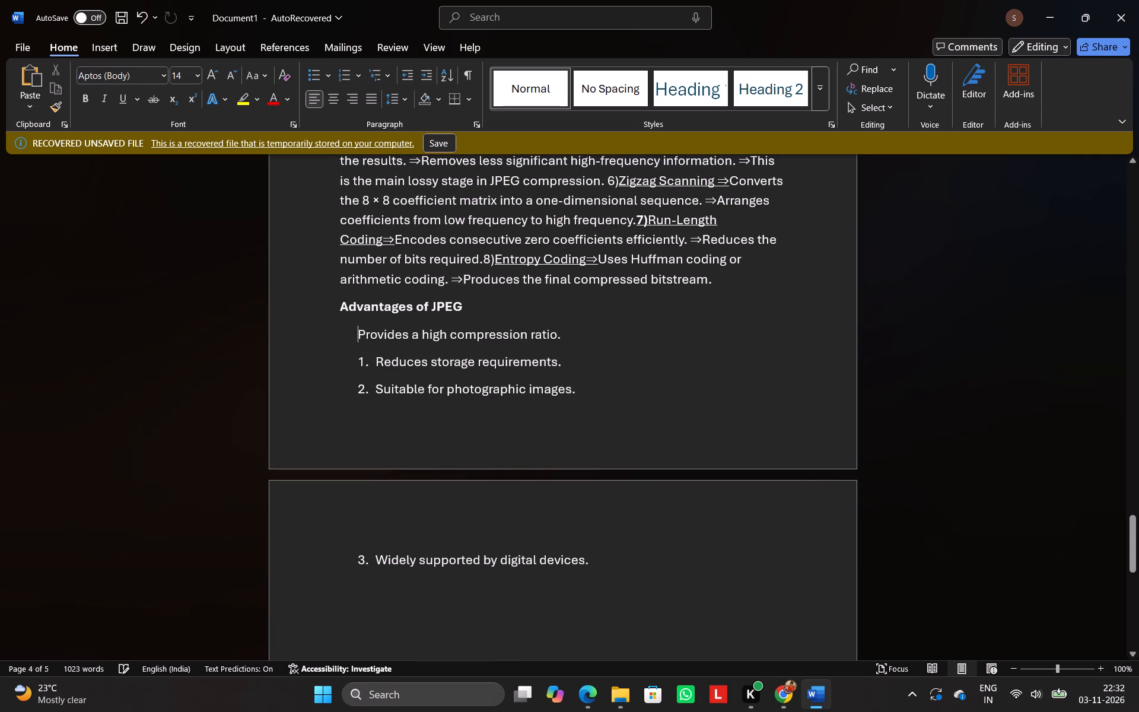
pyautogui.press('BackSpace')
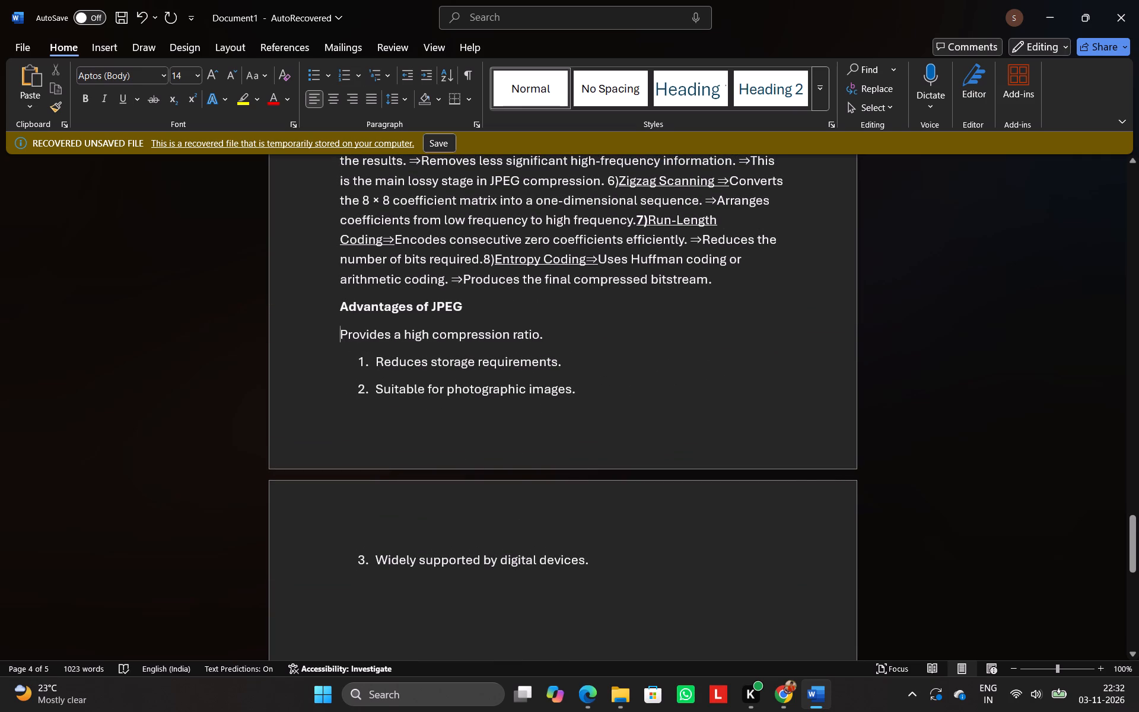
pyautogui.press('BackSpace')
pyautogui.hotkey('shift', 'Return')
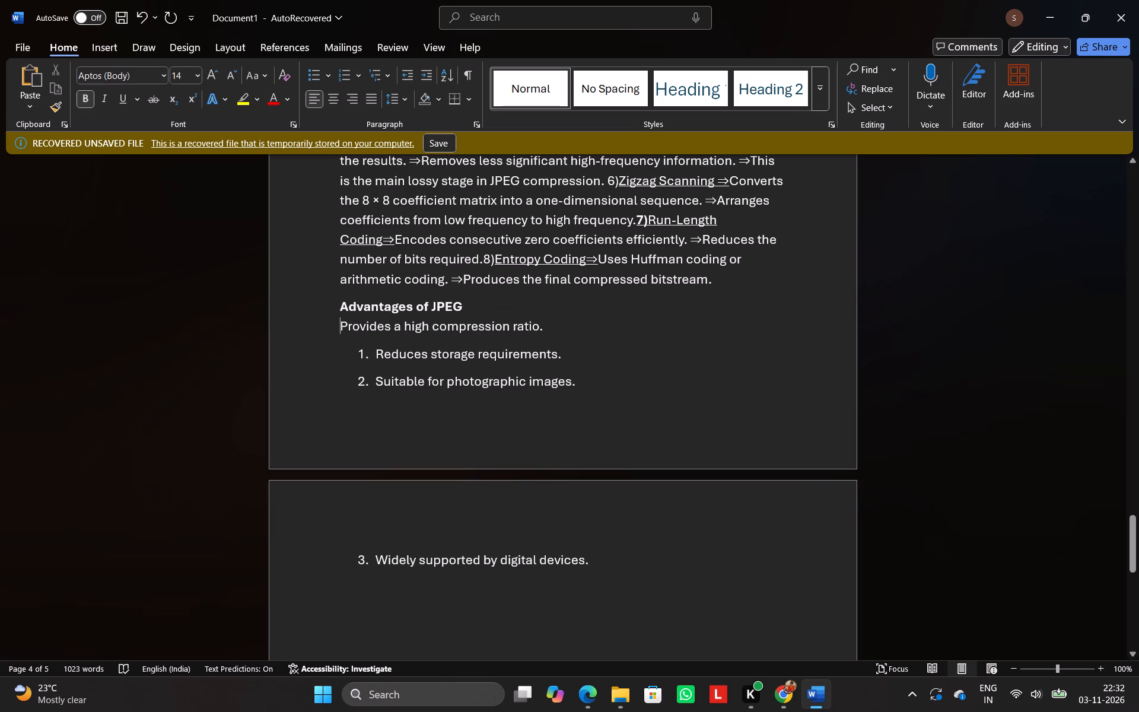
pyautogui.write('1)')
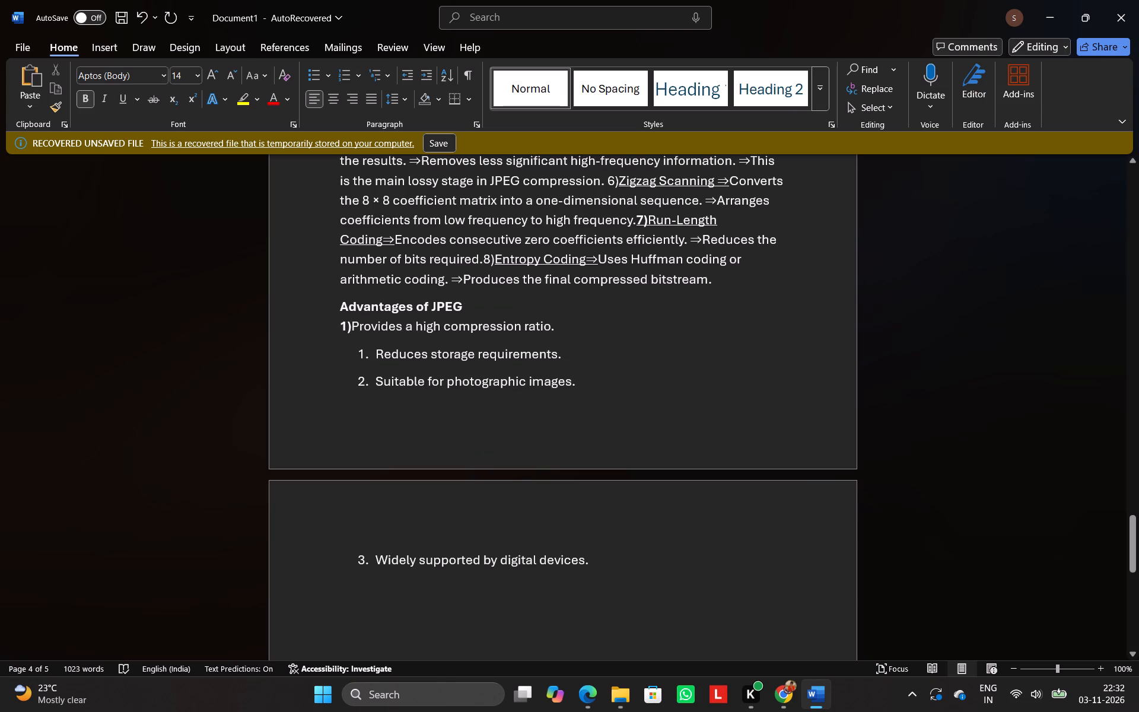
# Replace the list numbering of "Reduces storage requirements." with "2)" and set it on its own line directly beneath advantage 1).
pyautogui.click(374, 361)
pyautogui.press('BackSpace')
pyautogui.press('BackSpace')
pyautogui.press('BackSpace')
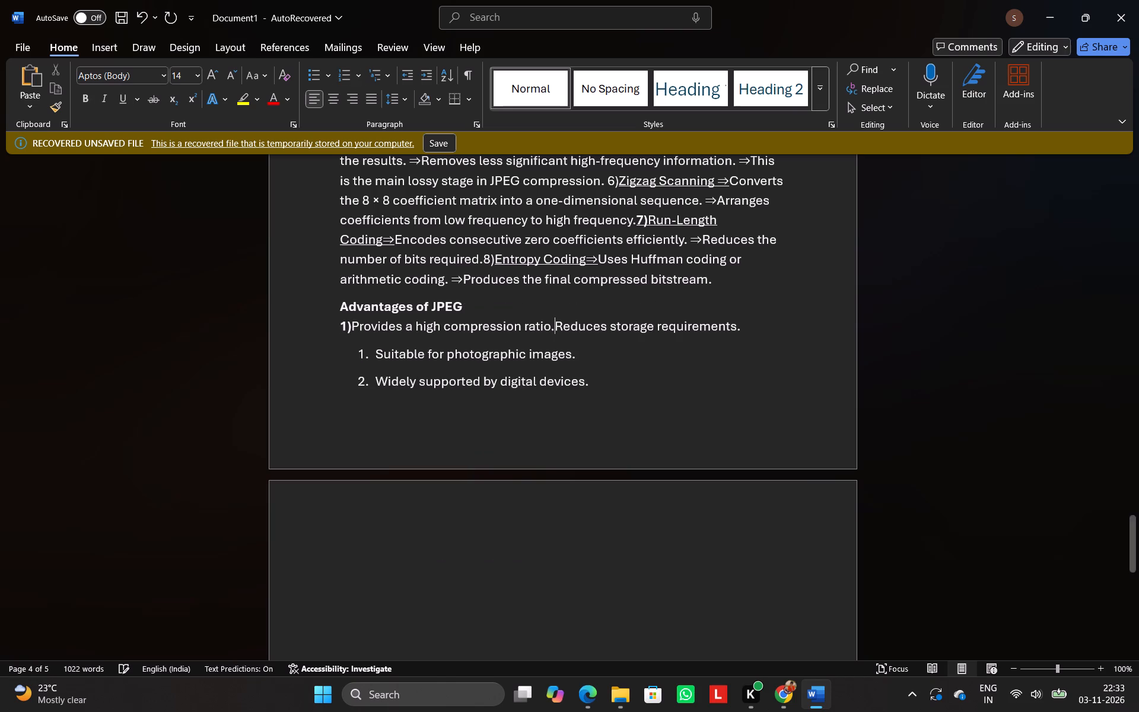
pyautogui.hotkey('shift', 'Return')
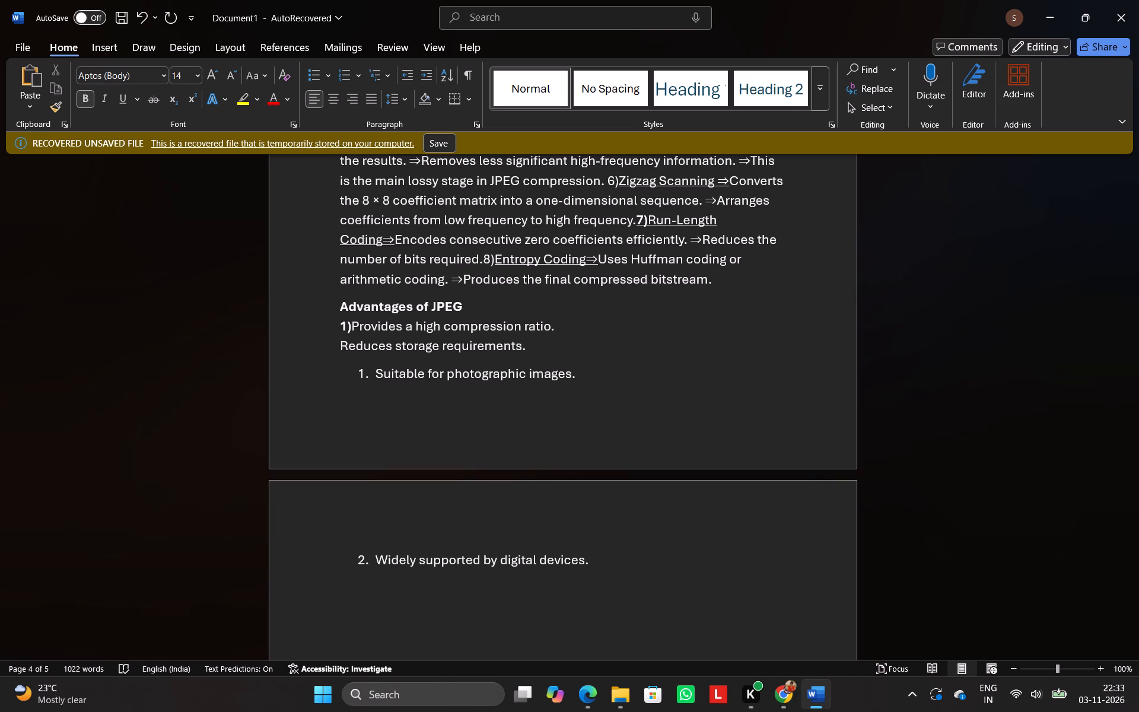
pyautogui.write('2)')
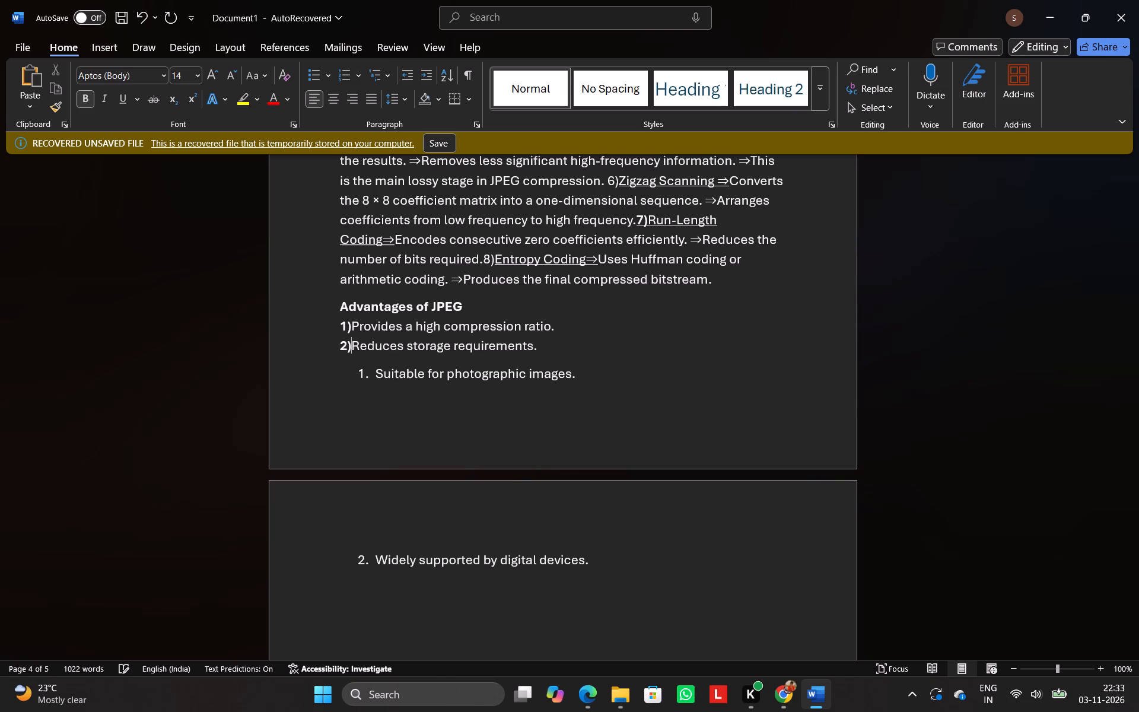
# Replace the list numbering of "Suitable for photographic images." with "3)" and set it on its own line directly beneath advantage 2).
pyautogui.click(374, 369)
pyautogui.press('BackSpace')
pyautogui.press('BackSpace')
pyautogui.press('BackSpace')
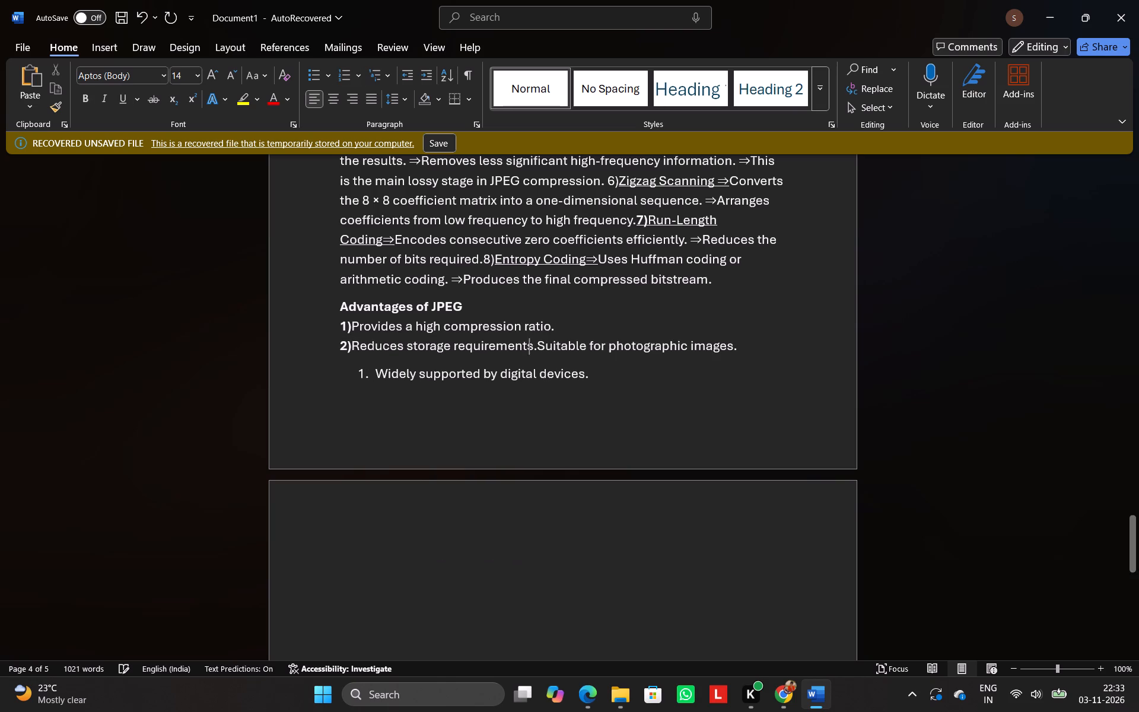
pyautogui.write('3)')
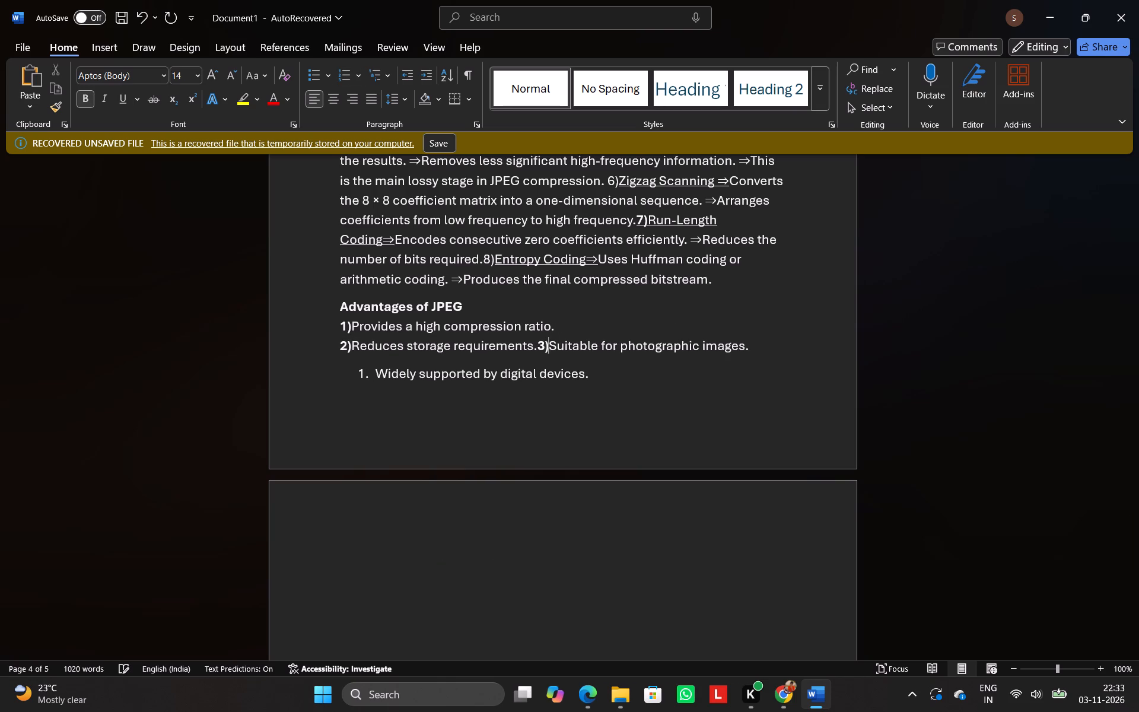
pyautogui.press('Left')
pyautogui.press('Left')
pyautogui.hotkey('shift', 'Return')
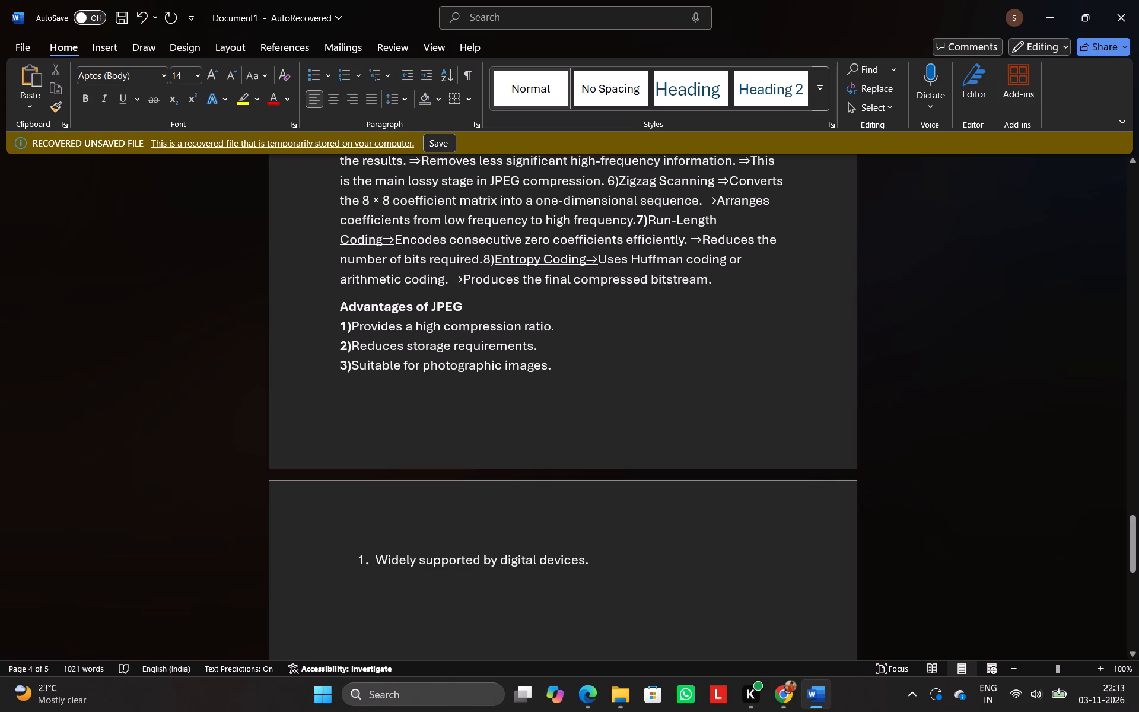
# Replace the list numbering of "Widely supported by digital devices." with "4)" and set it on its own line directly beneath advantage 3).
pyautogui.click(378, 554)
pyautogui.press('BackSpace')
pyautogui.press('BackSpace')
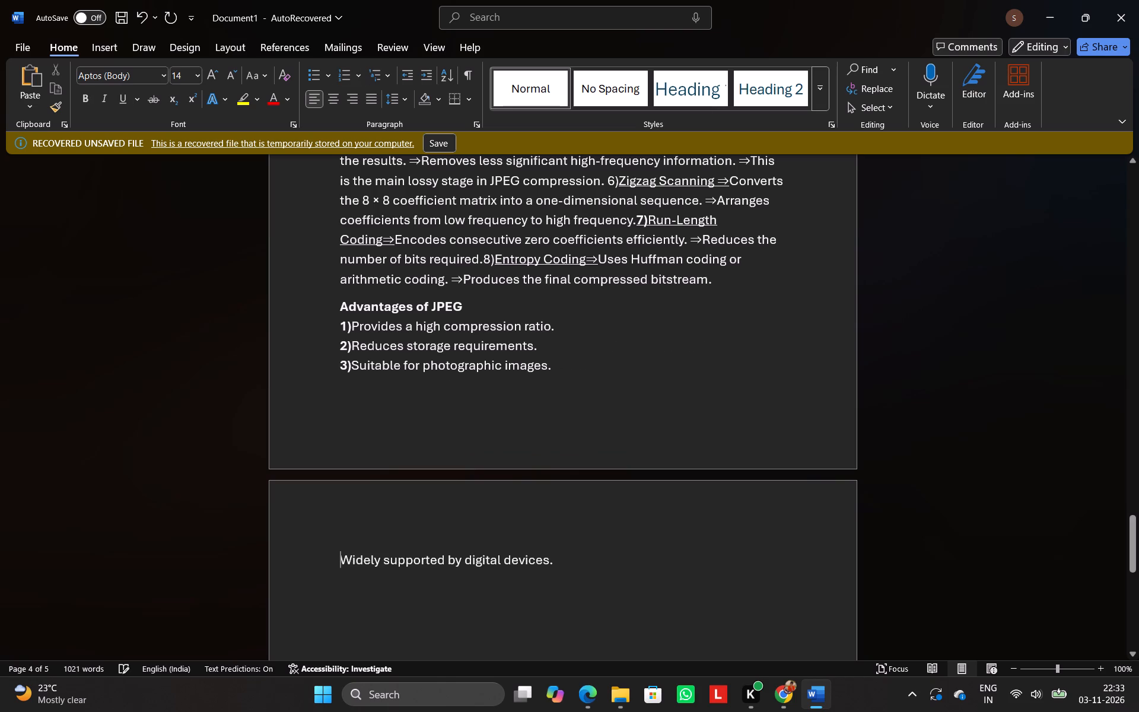
pyautogui.press('BackSpace')
pyautogui.hotkey('shift', 'Return')
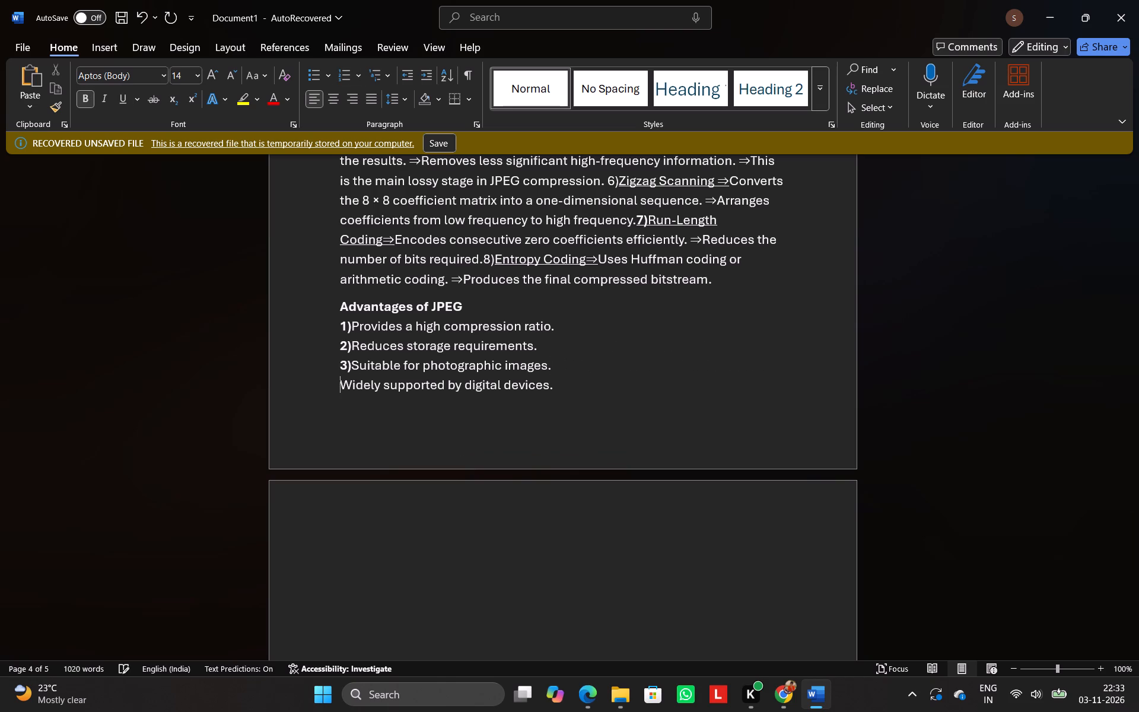
pyautogui.write('4)')
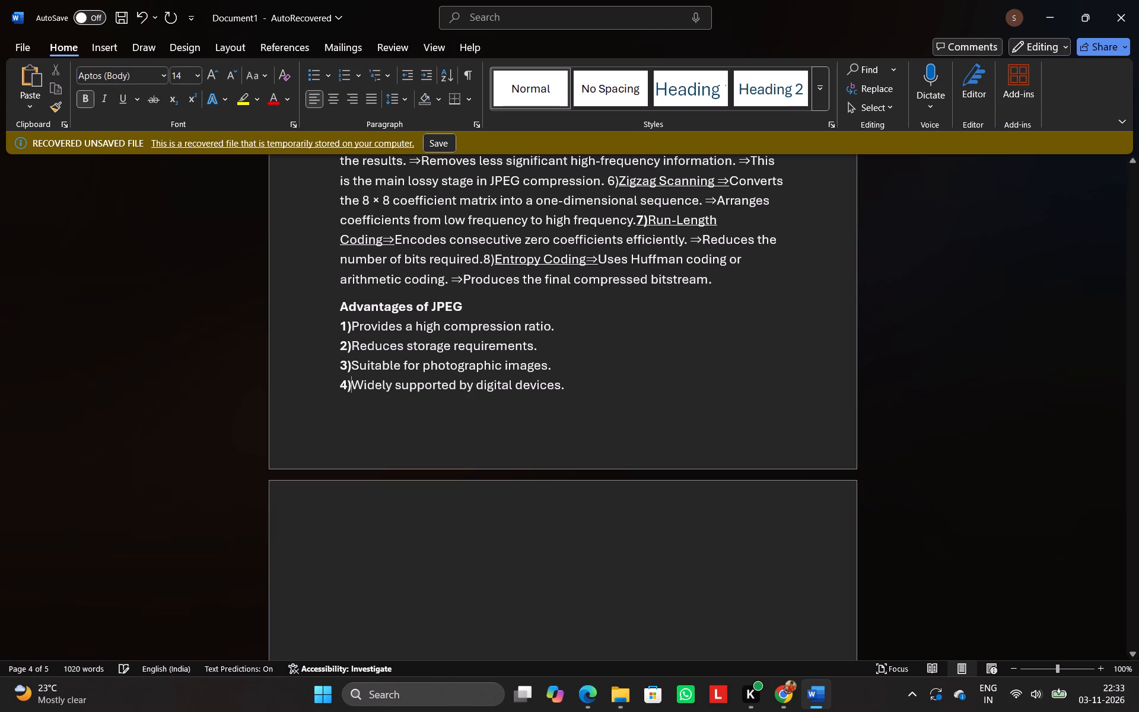
# Insert one blank line between the JPEG encoder block diagram and the "Explanation of Each Block" heading.
pyautogui.click(650, 407)
pyautogui.scroll(2, 650, 407)
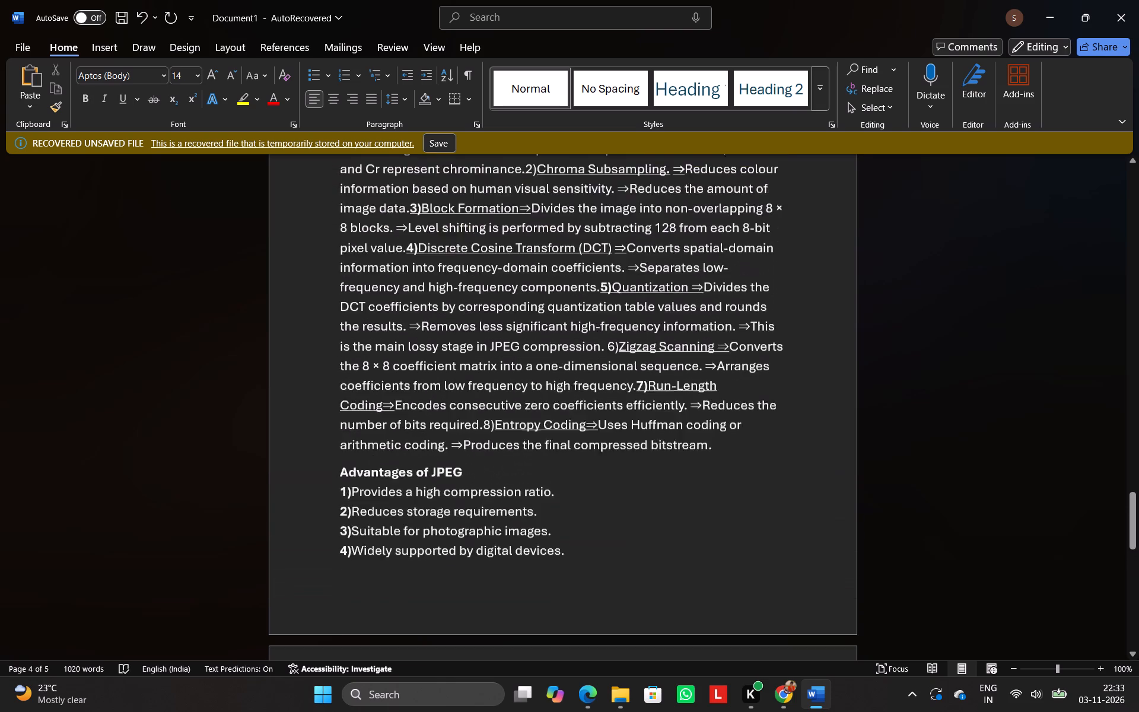
pyautogui.scroll(1, 650, 407)
pyautogui.scroll(-1, 650, 407)
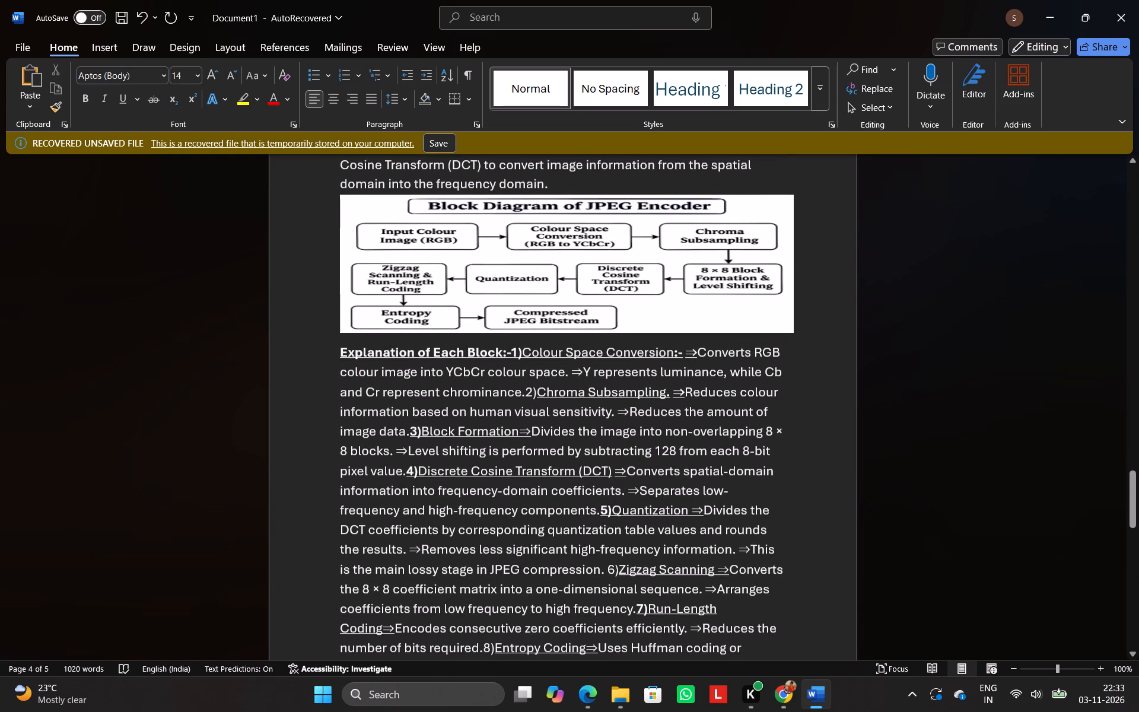
pyautogui.click(801, 329)
pyautogui.click(337, 350)
pyautogui.hotkey('shift', 'Return')
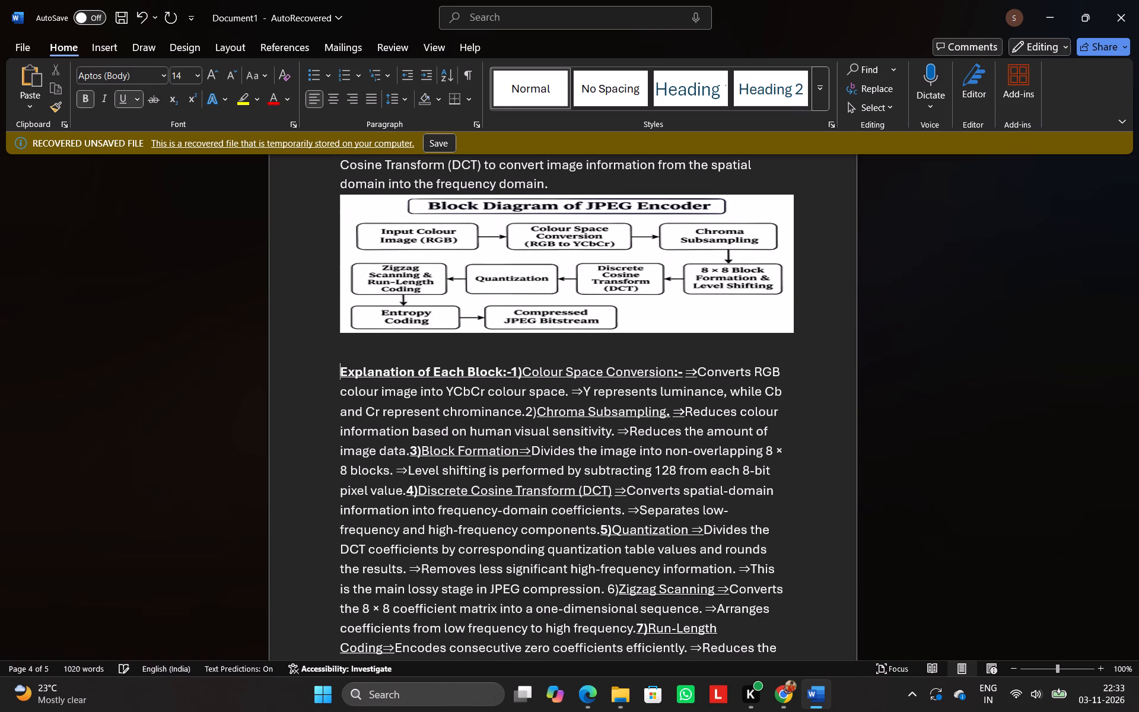
pyautogui.hotkey('shift', 'Return')
pyautogui.scroll(-2, 361, 364)
pyautogui.scroll(1, 361, 364)
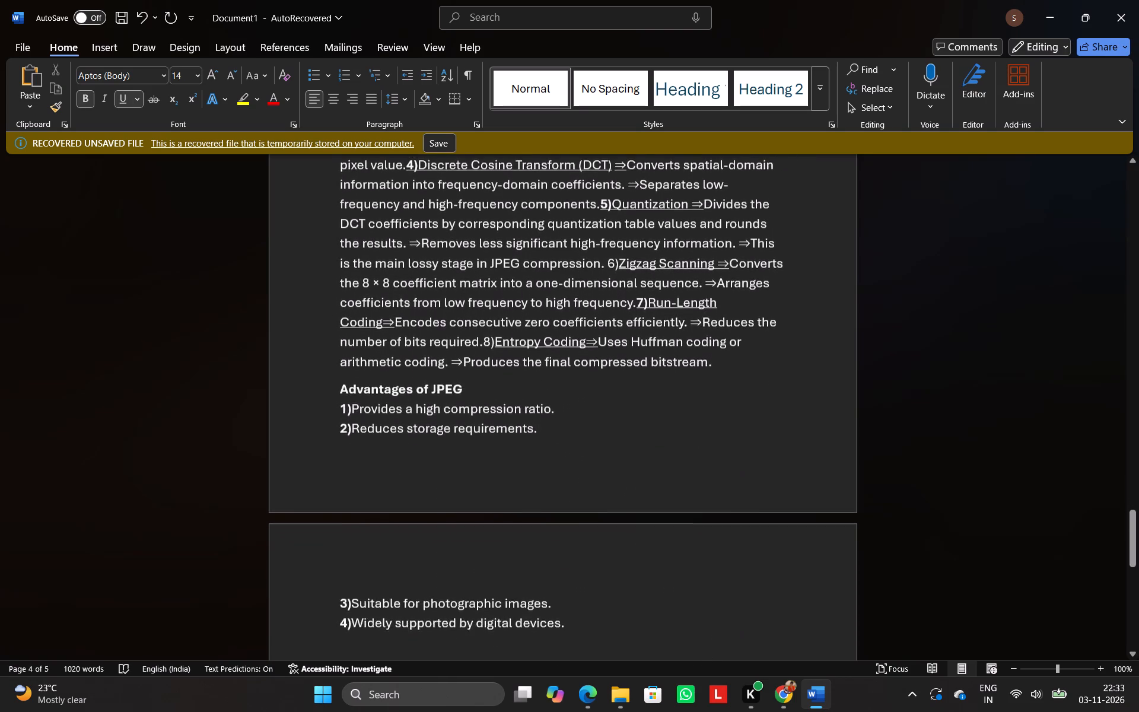
pyautogui.scroll(1, 361, 364)
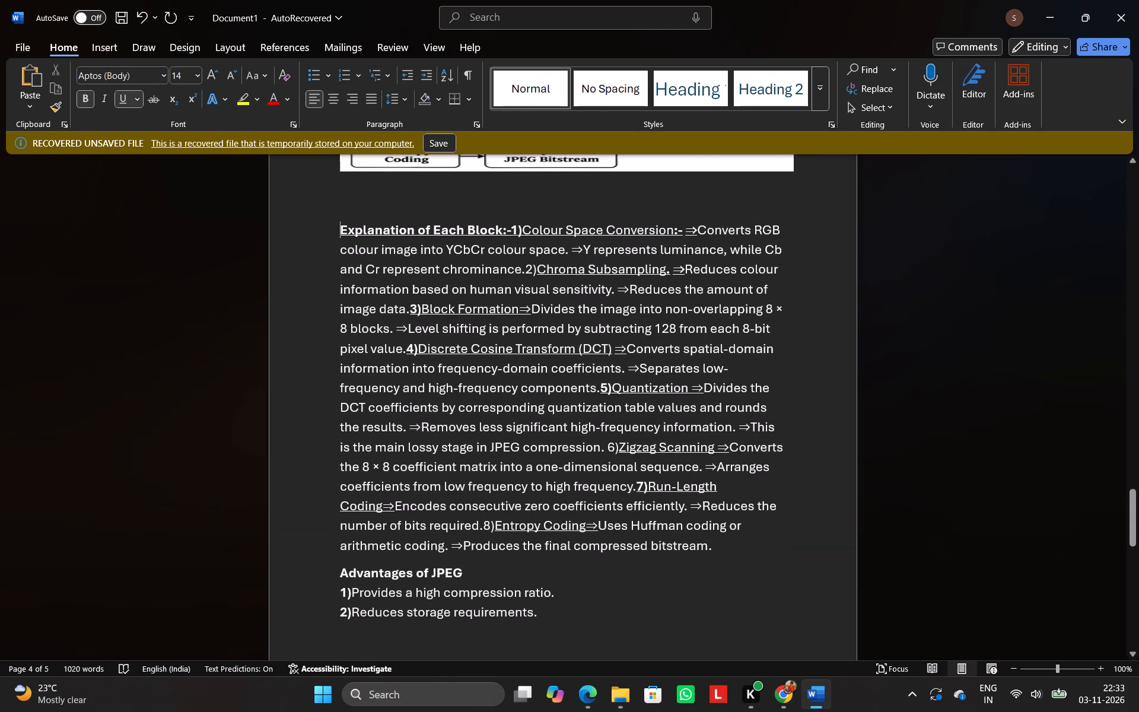
pyautogui.press('BackSpace')
# Run JPEG advantage 2) on directly behind advantage 1), and advantage 4) directly behind advantage 3), making two compact lines.
pyautogui.scroll(-1, 405, 457)
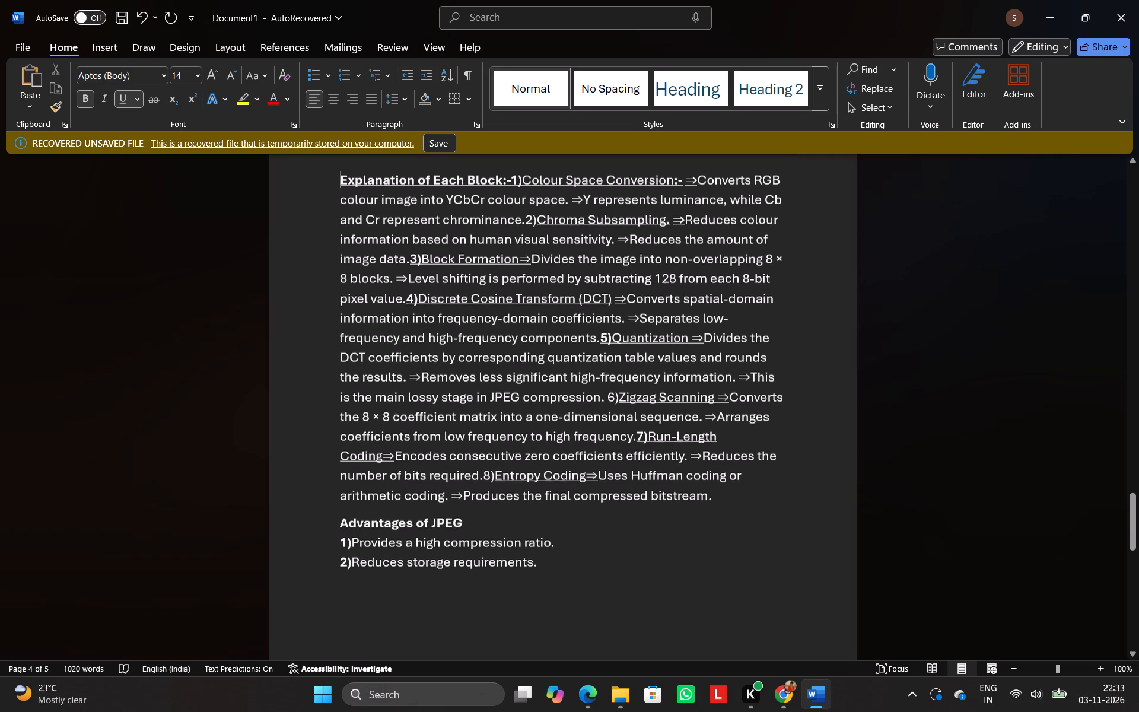
pyautogui.scroll(-1, 405, 457)
pyautogui.scroll(-1, 457, 554)
pyautogui.rightClick(457, 554)
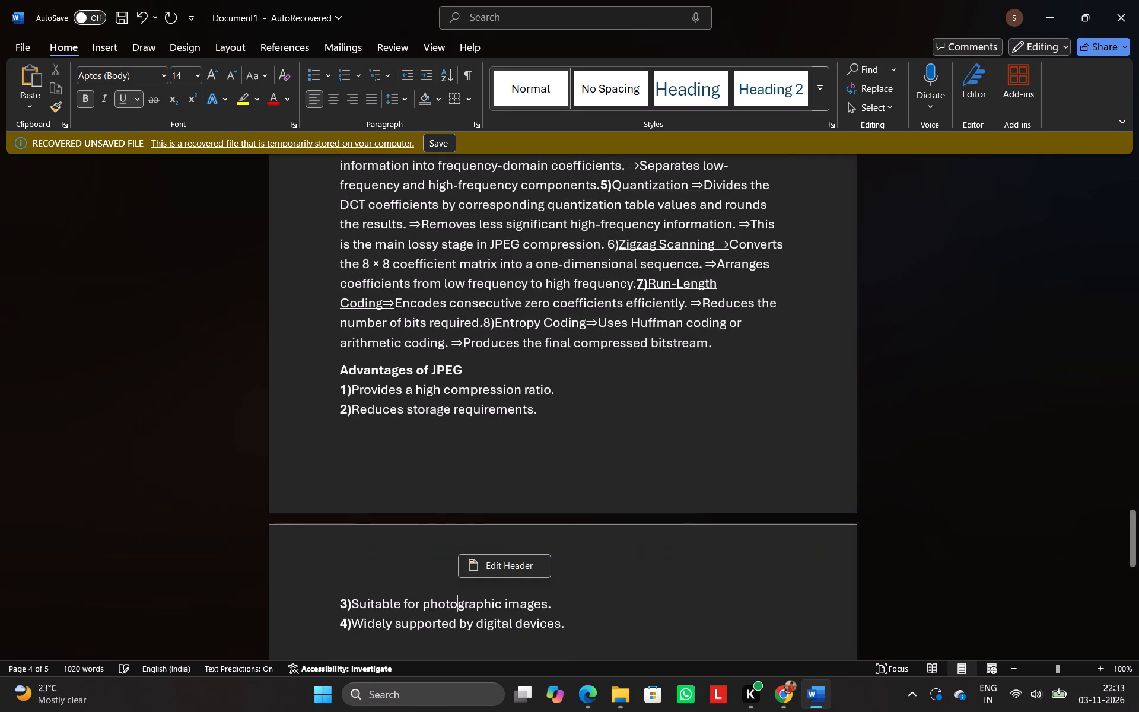
pyautogui.click(342, 412)
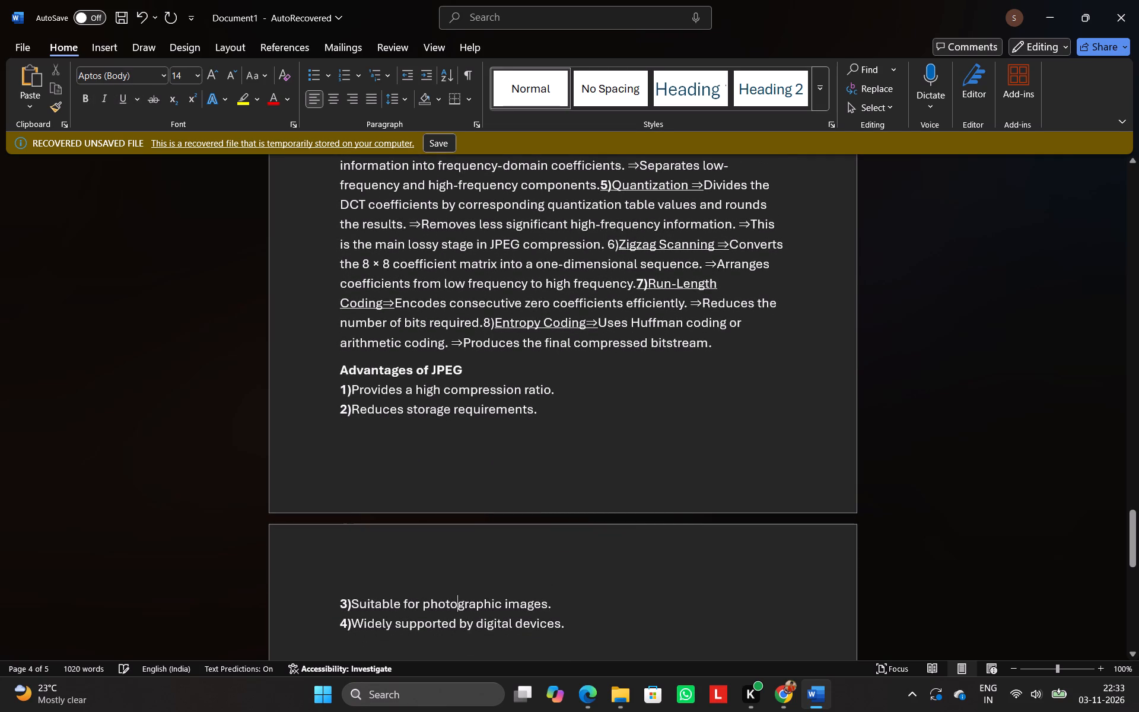
pyautogui.click(340, 400)
pyautogui.press('Down')
pyautogui.press('BackSpace')
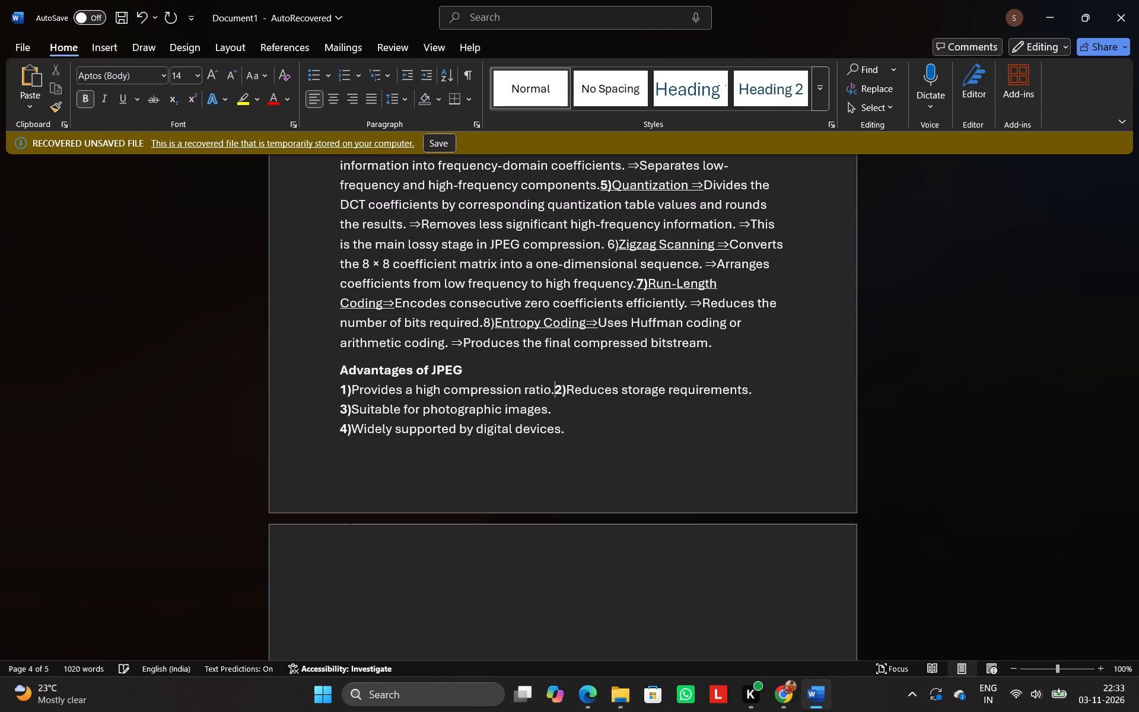
pyautogui.click(339, 436)
pyautogui.press('BackSpace')
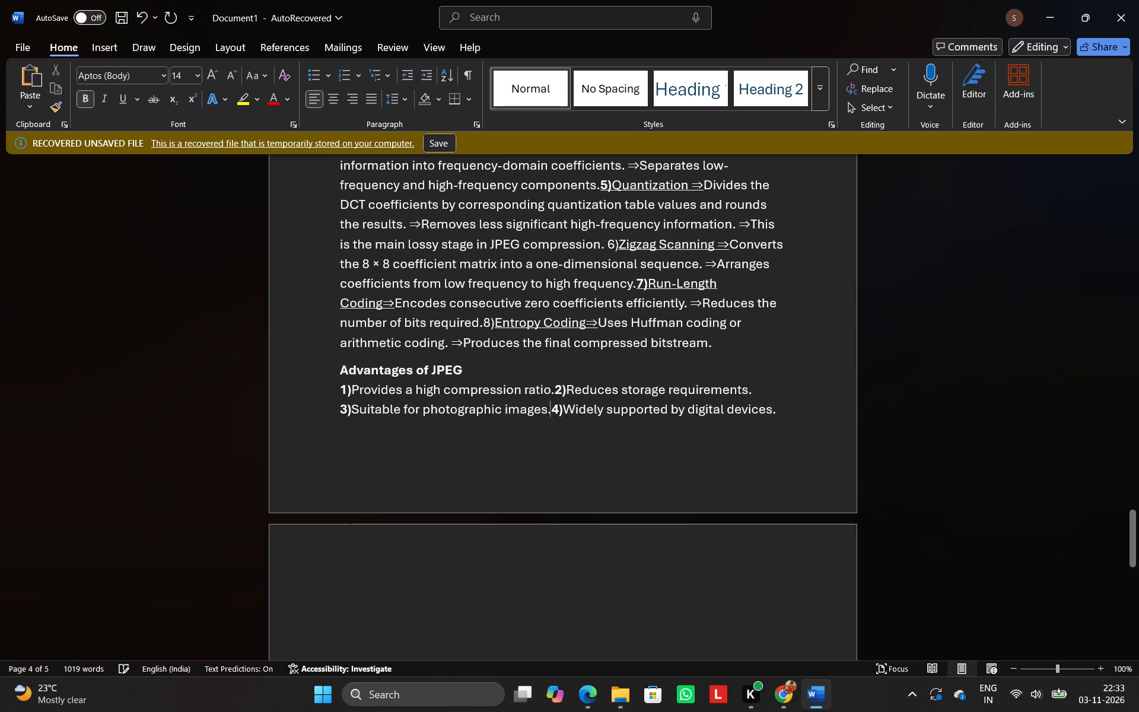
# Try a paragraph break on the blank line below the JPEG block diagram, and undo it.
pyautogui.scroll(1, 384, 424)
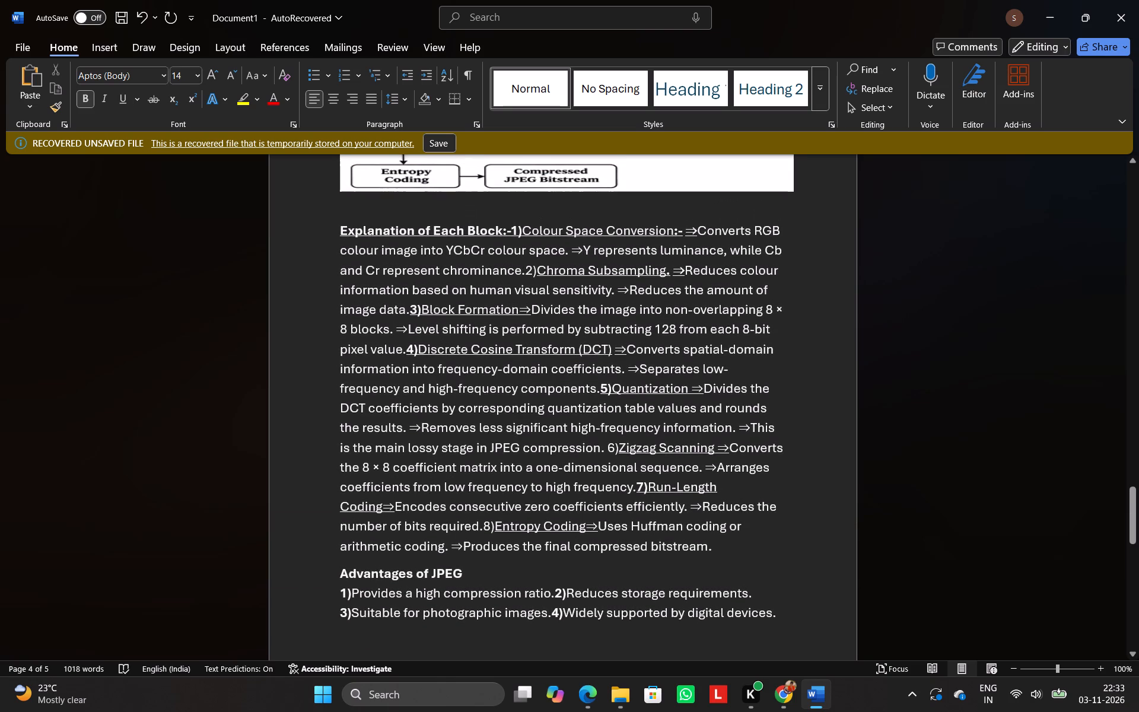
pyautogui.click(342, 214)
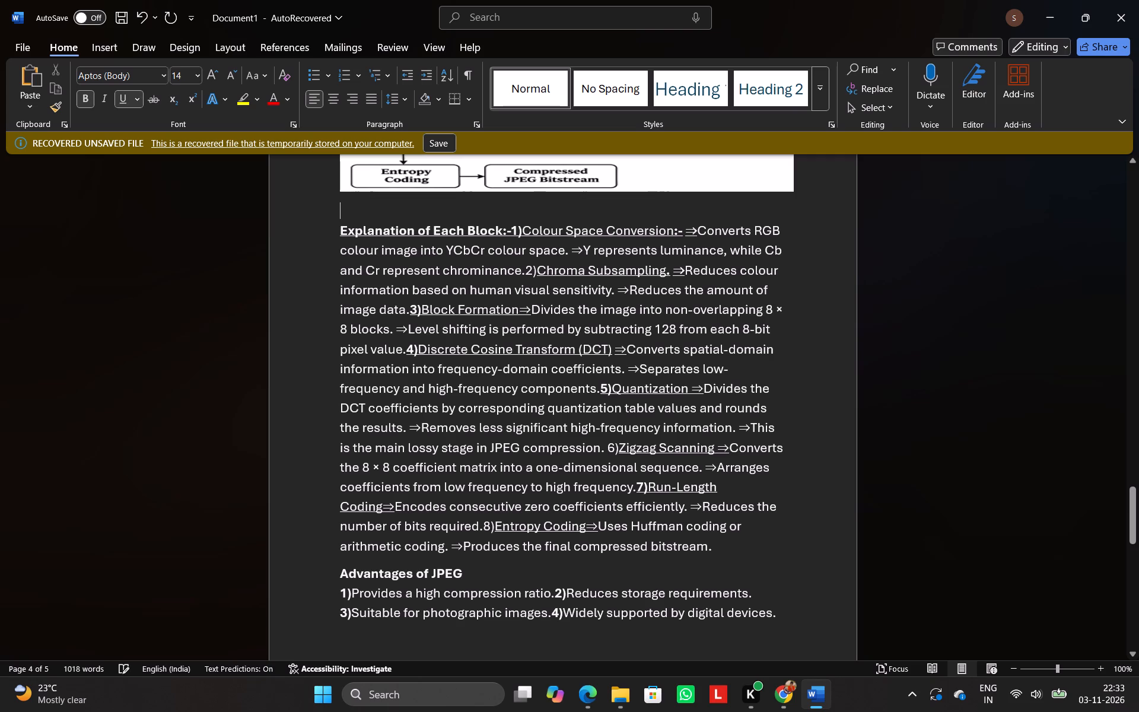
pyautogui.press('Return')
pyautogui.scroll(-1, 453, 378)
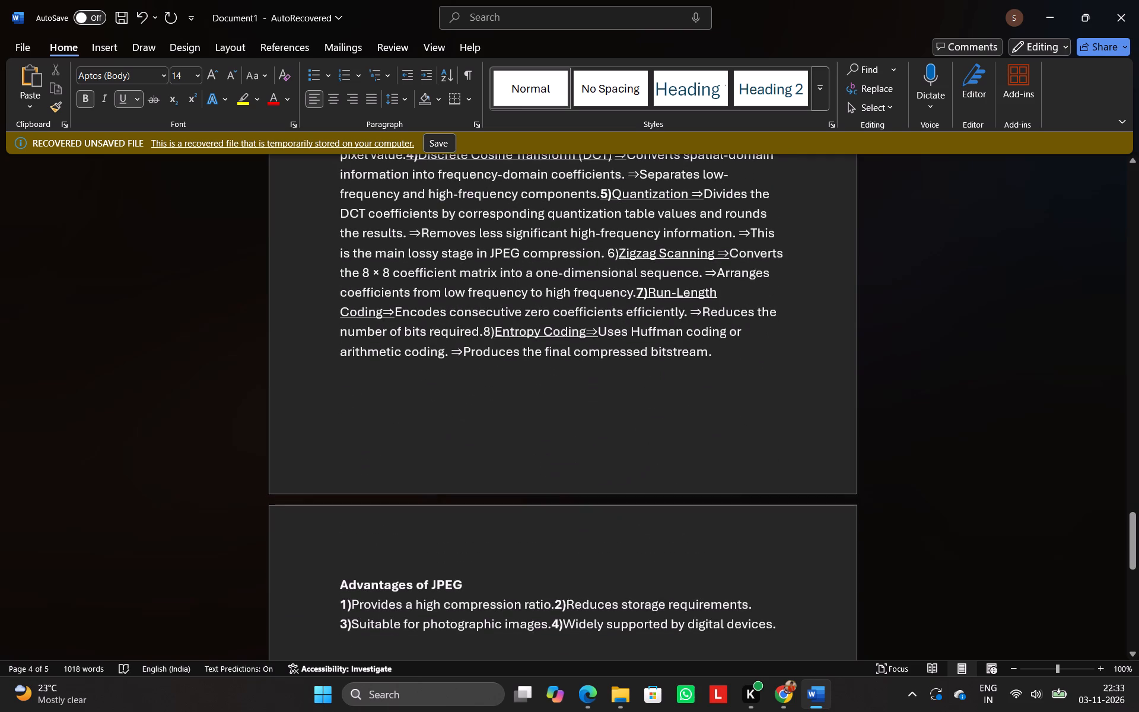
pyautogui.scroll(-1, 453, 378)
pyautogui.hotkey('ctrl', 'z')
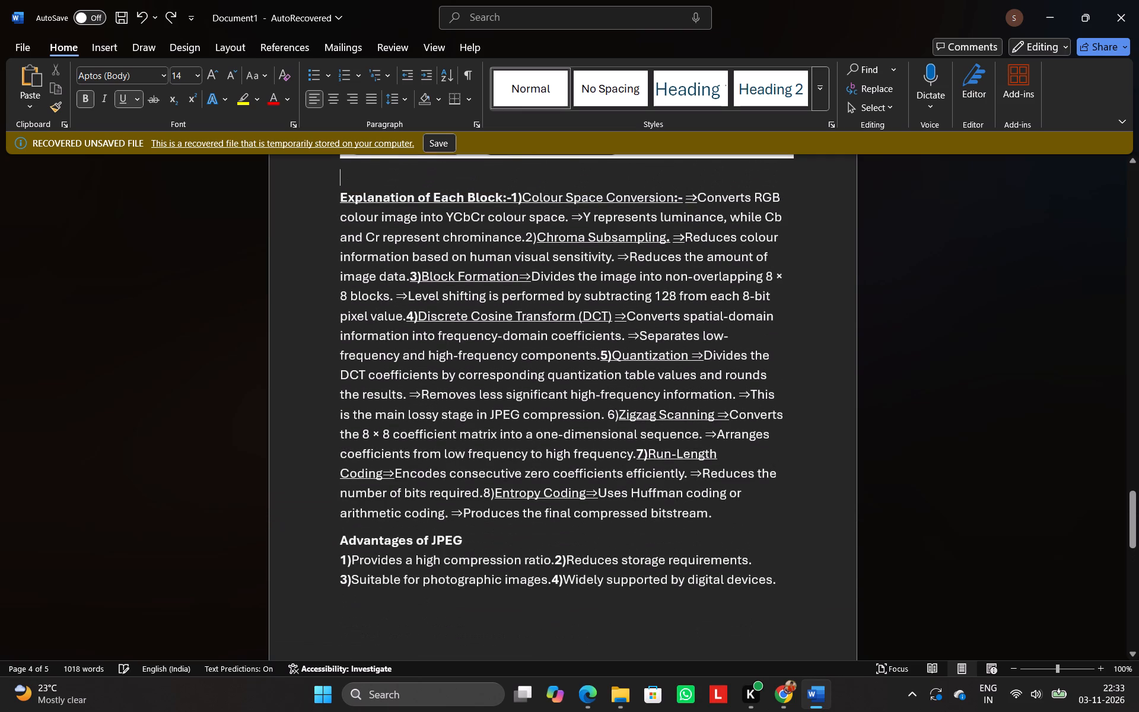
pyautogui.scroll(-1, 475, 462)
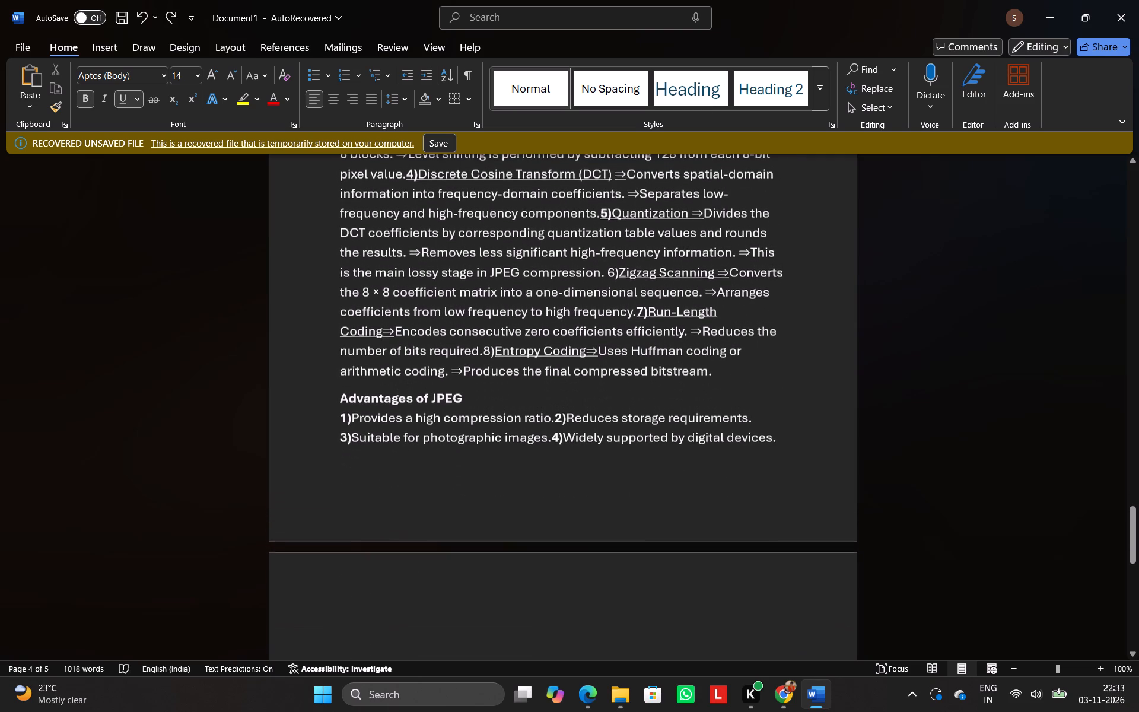
# Delete the empty trailing paragraph on the blank last page after the JPEG advantages.
pyautogui.click(499, 480)
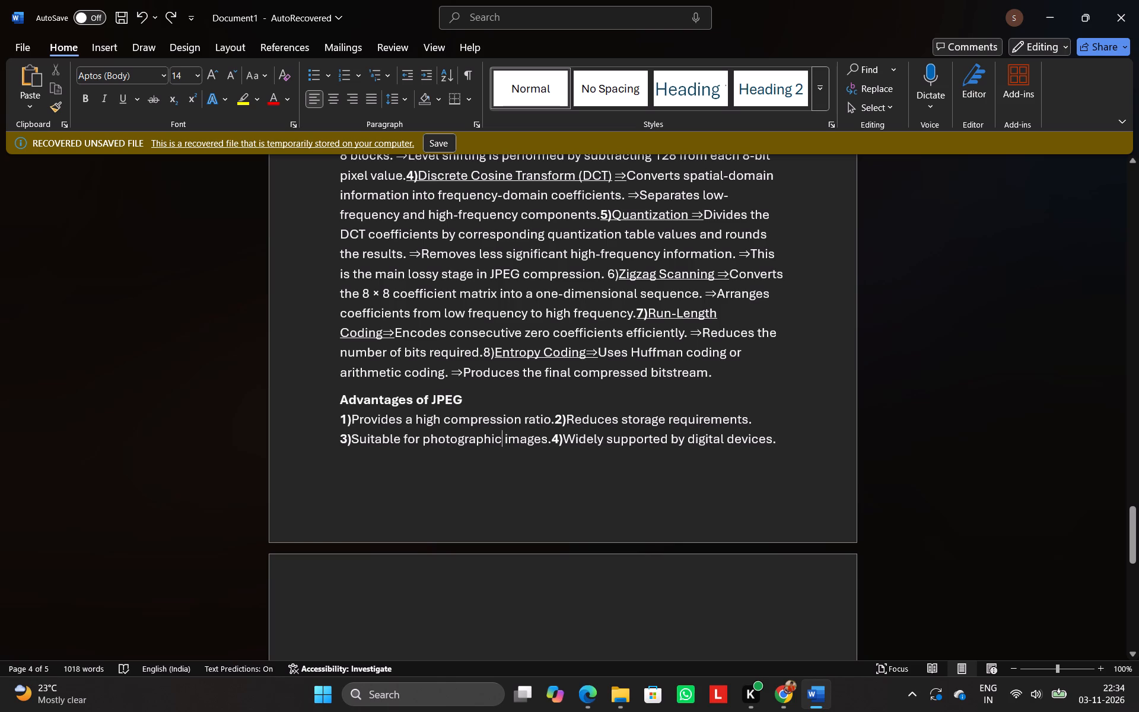
pyautogui.click(577, 628)
pyautogui.press('BackSpace')
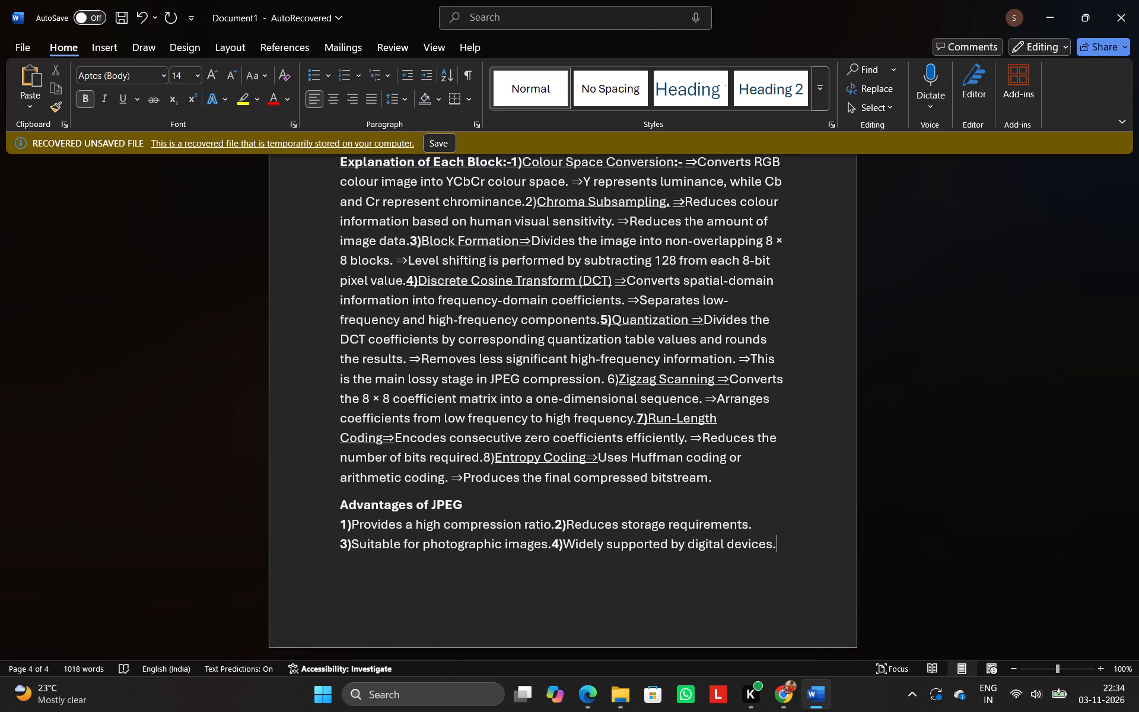
# Underline the "Advantages of JPEG" heading.
pyautogui.click(341, 512)
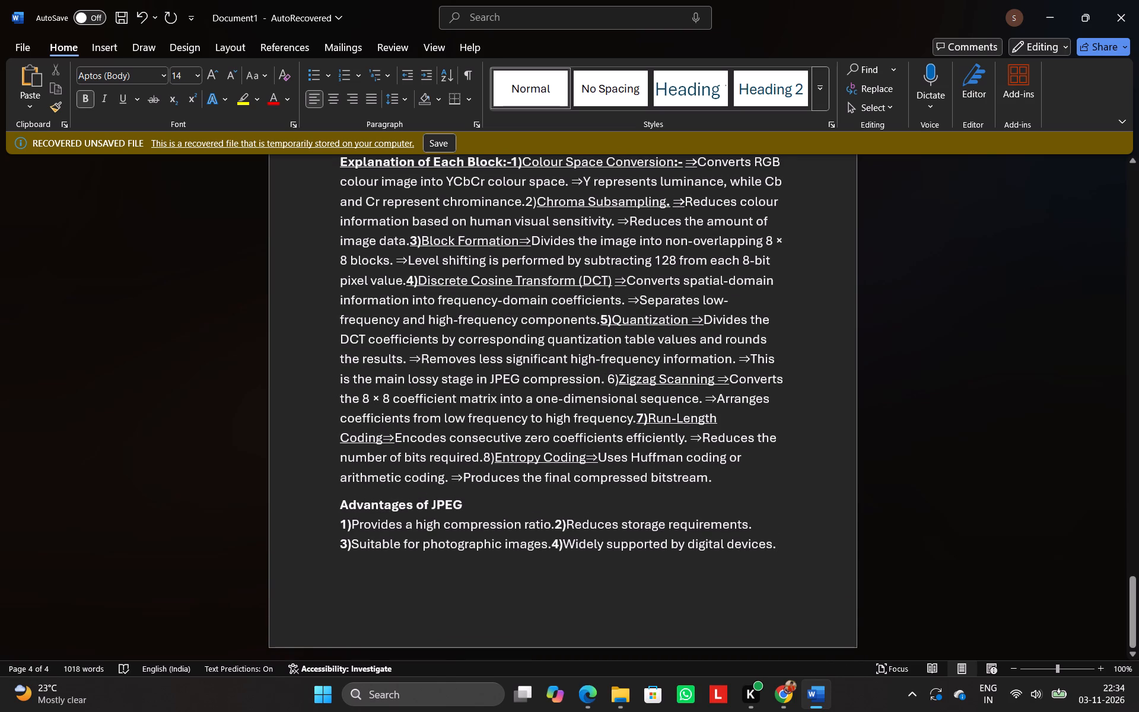
pyautogui.moveTo(341, 512); pyautogui.dragTo(467, 508)
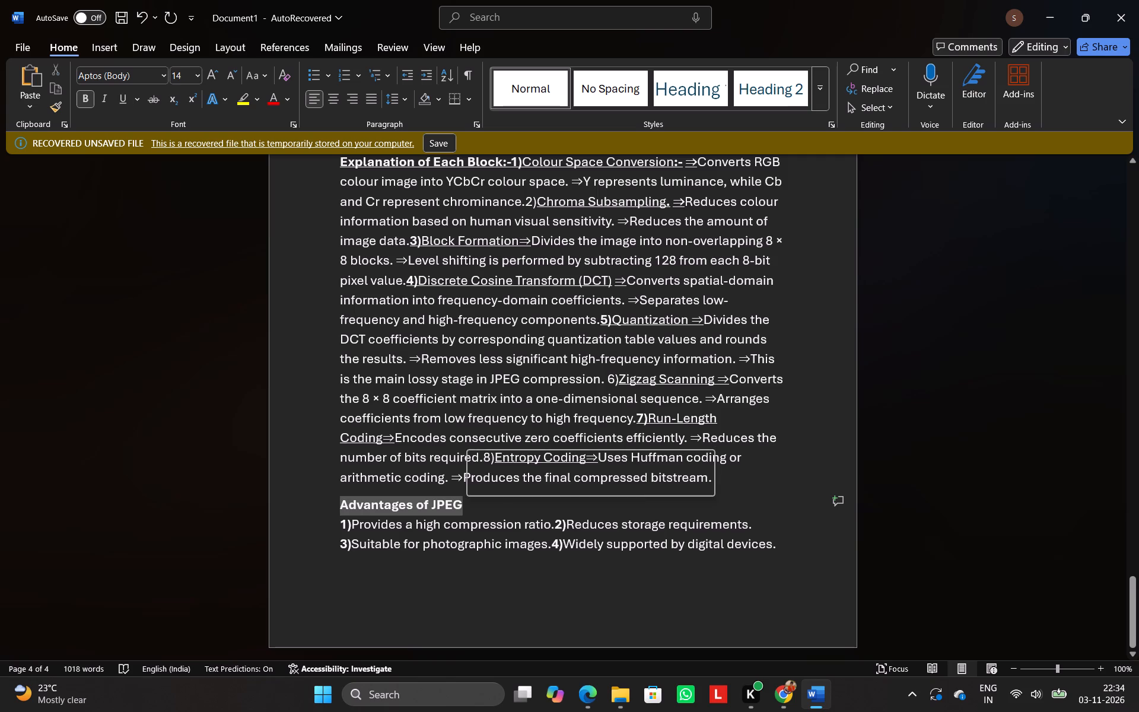
pyautogui.click(511, 483)
pyautogui.click(498, 503)
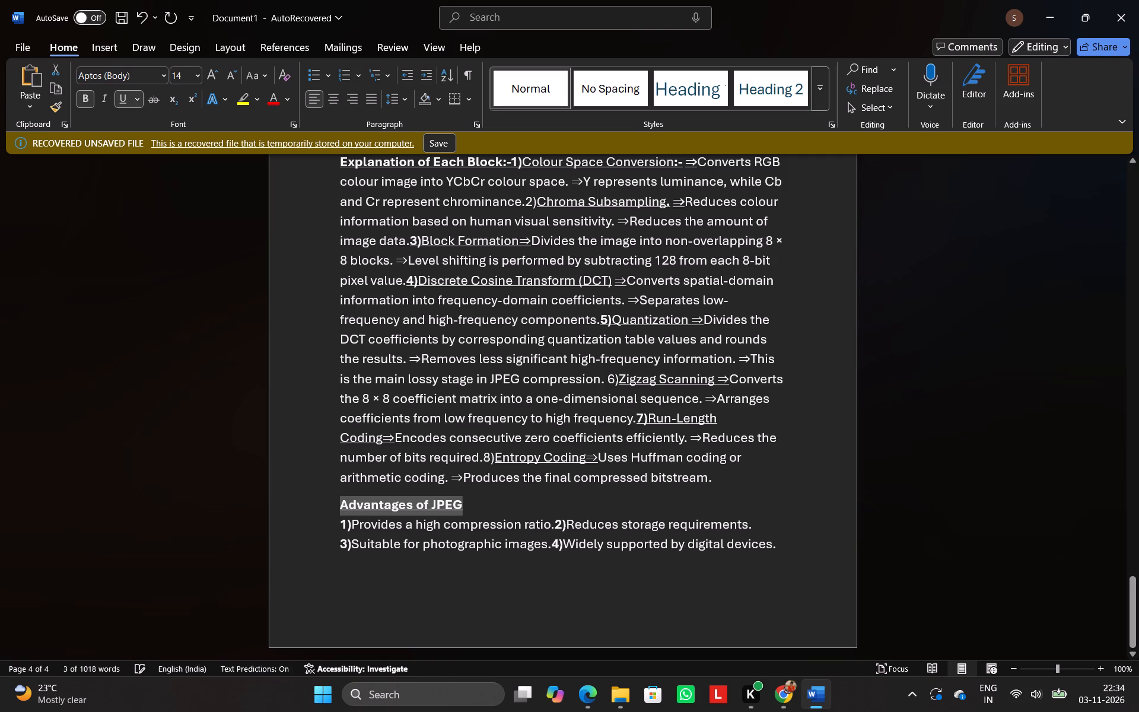
# Replace the paragraph break before "Advantages of JPEG" with a line break, closing the gap above the heading.
pyautogui.click(342, 503)
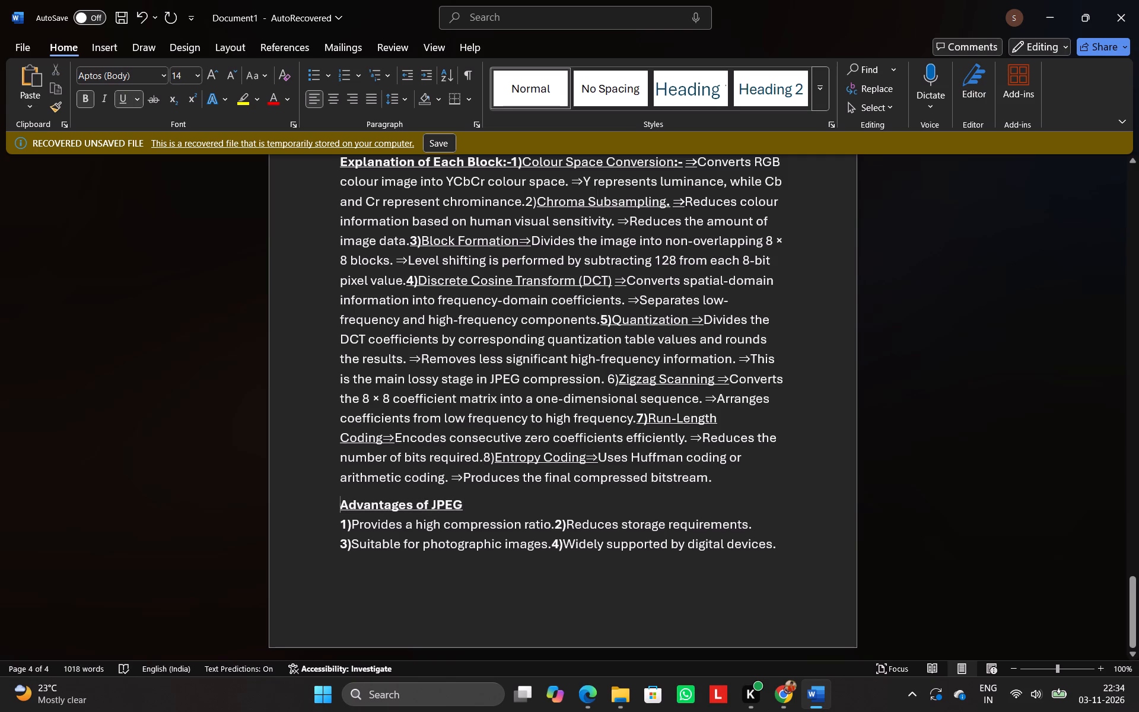
pyautogui.press('BackSpace')
pyautogui.hotkey('shift', 'Return')
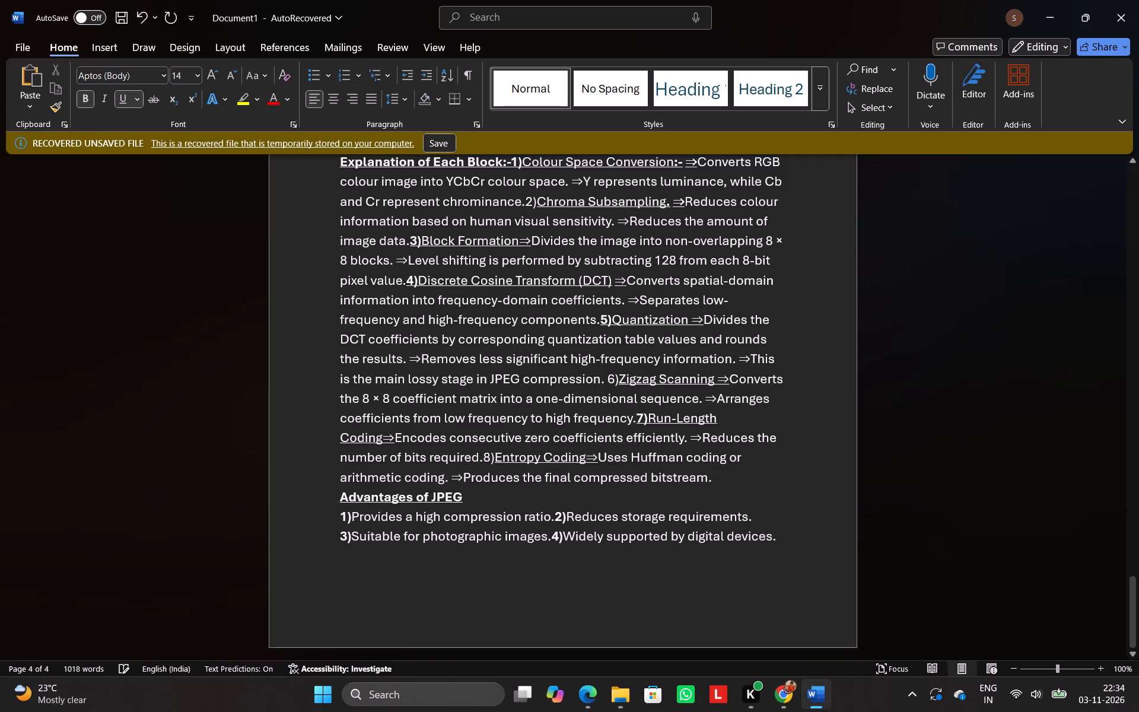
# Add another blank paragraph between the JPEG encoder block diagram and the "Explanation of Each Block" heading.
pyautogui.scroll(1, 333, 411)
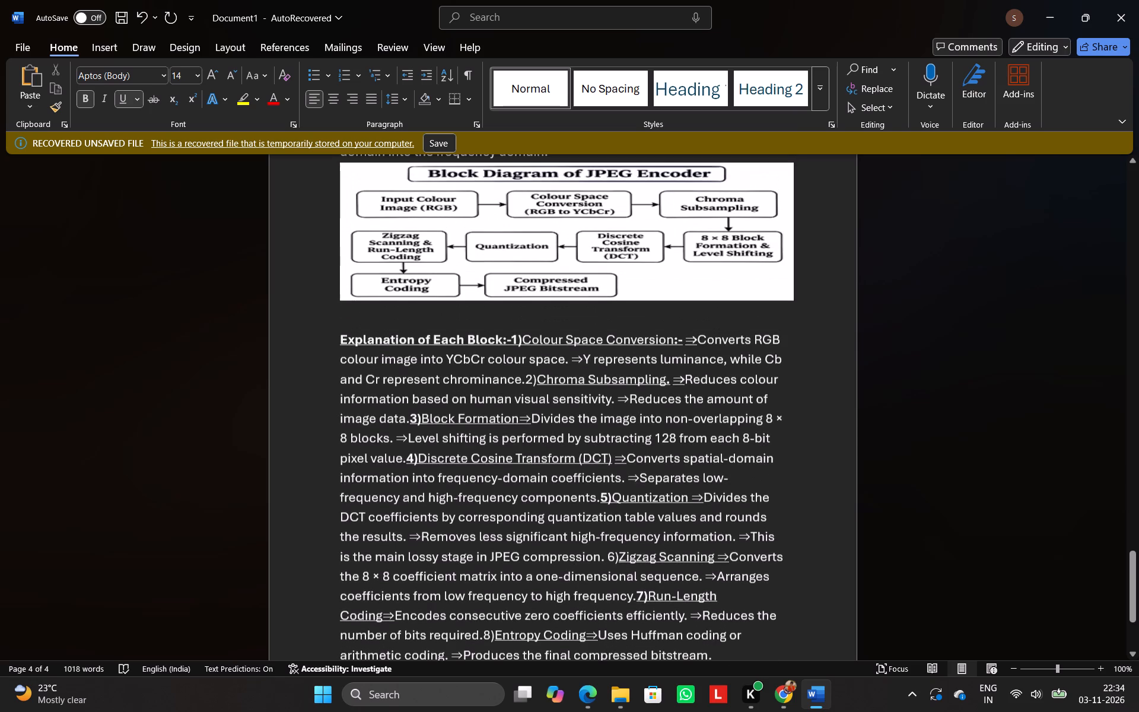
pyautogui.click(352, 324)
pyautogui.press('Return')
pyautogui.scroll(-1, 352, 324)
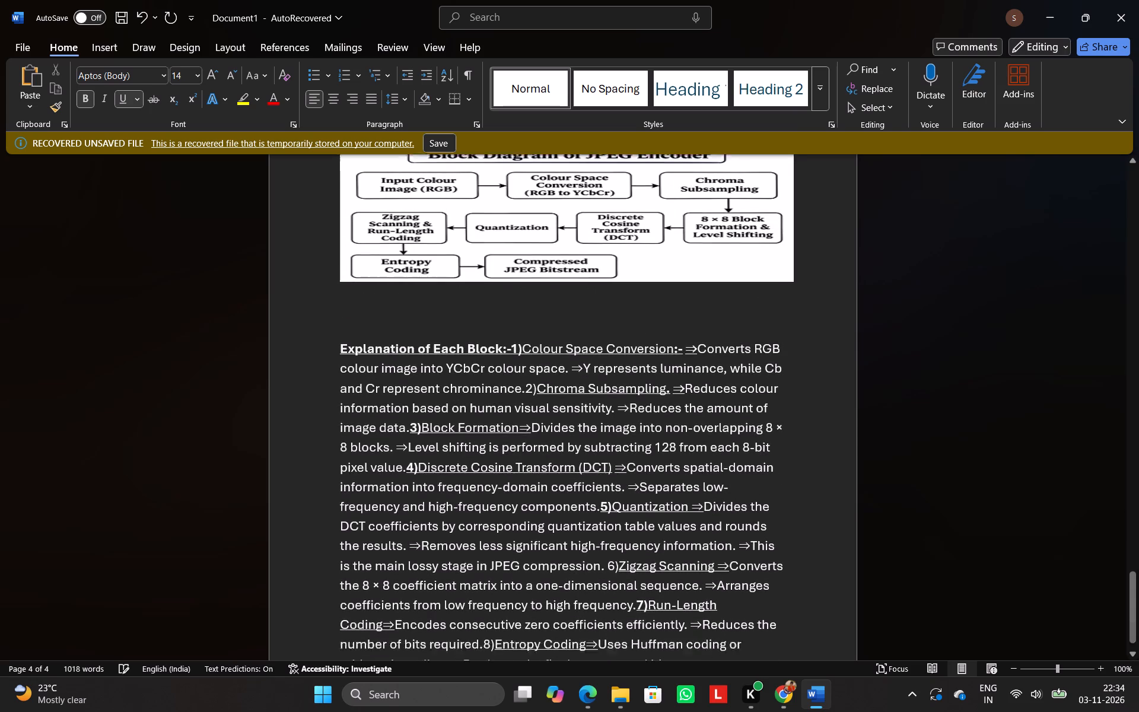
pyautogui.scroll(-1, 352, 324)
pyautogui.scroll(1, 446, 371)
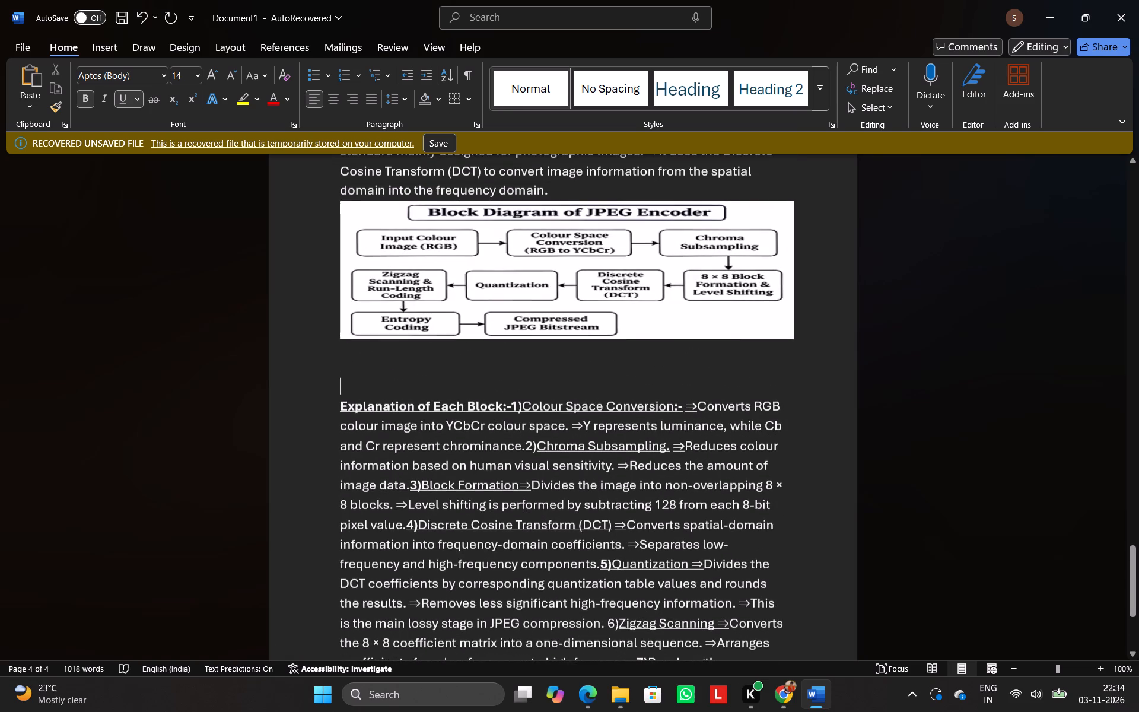
# Stretch the JPEG encoder block diagram downward to make it taller while keeping its width.
pyautogui.click(482, 323)
pyautogui.moveTo(567, 342); pyautogui.dragTo(569, 397)
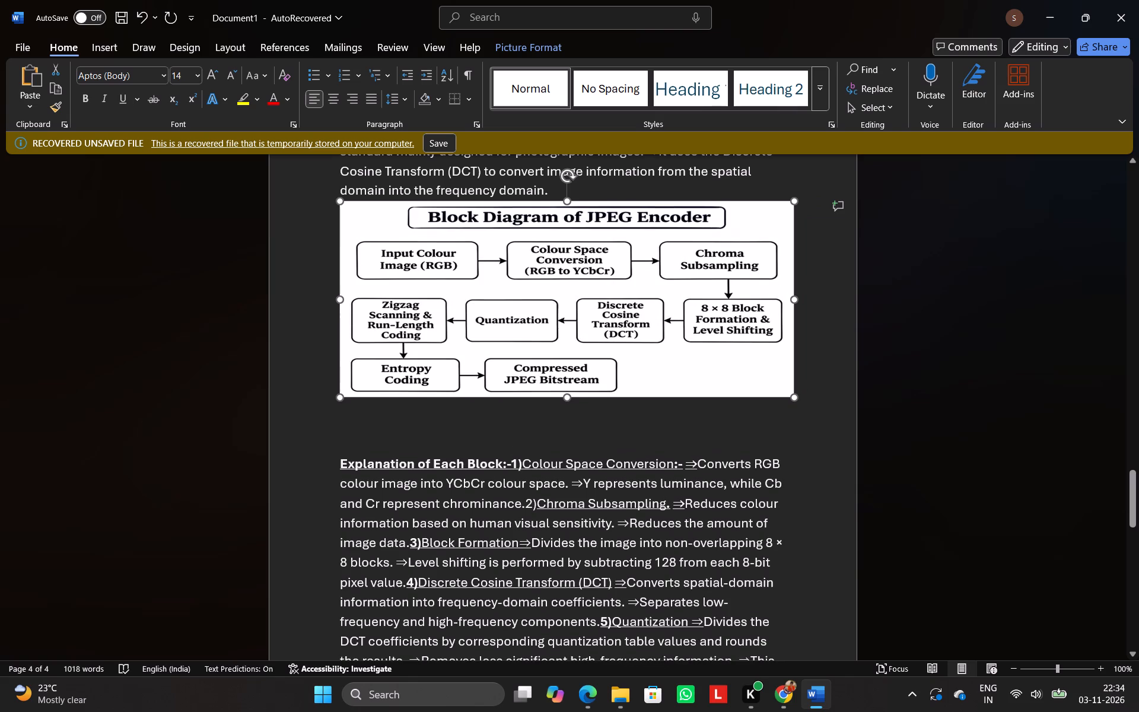
pyautogui.moveTo(569, 397); pyautogui.dragTo(569, 397)
# Remove the blank lines between the JPEG block diagram and "Explanation of Each Block" so the text follows directly.
pyautogui.click(335, 453)
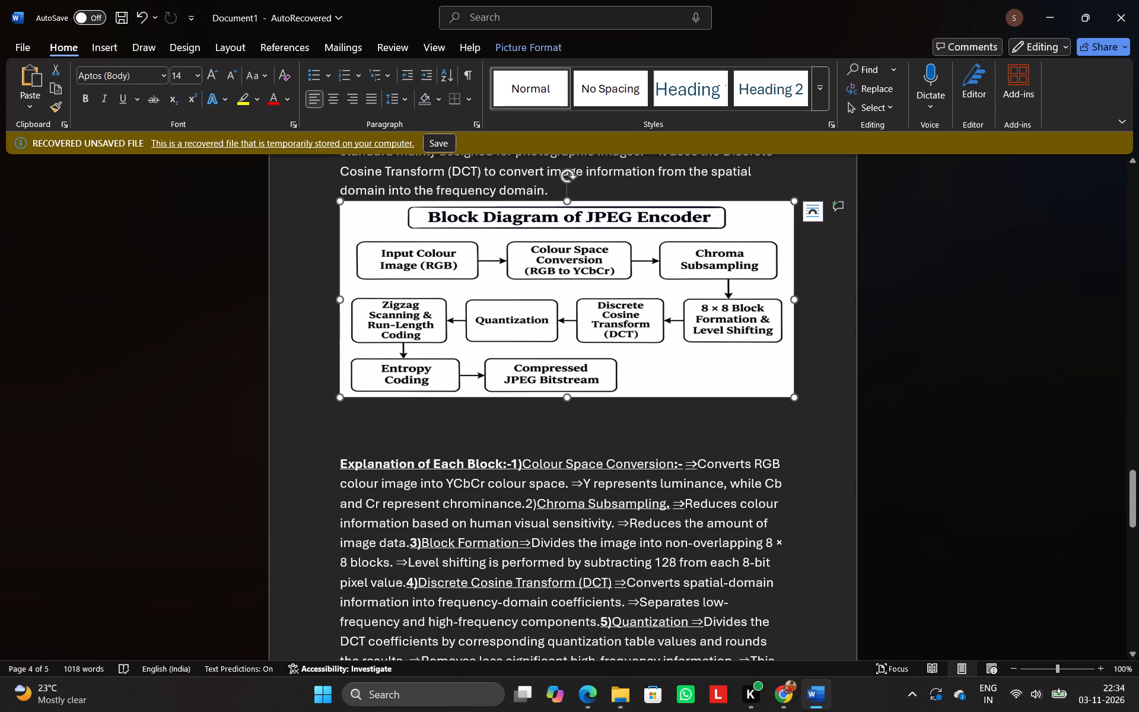
pyautogui.press('BackSpace')
pyautogui.press('BackSpace')
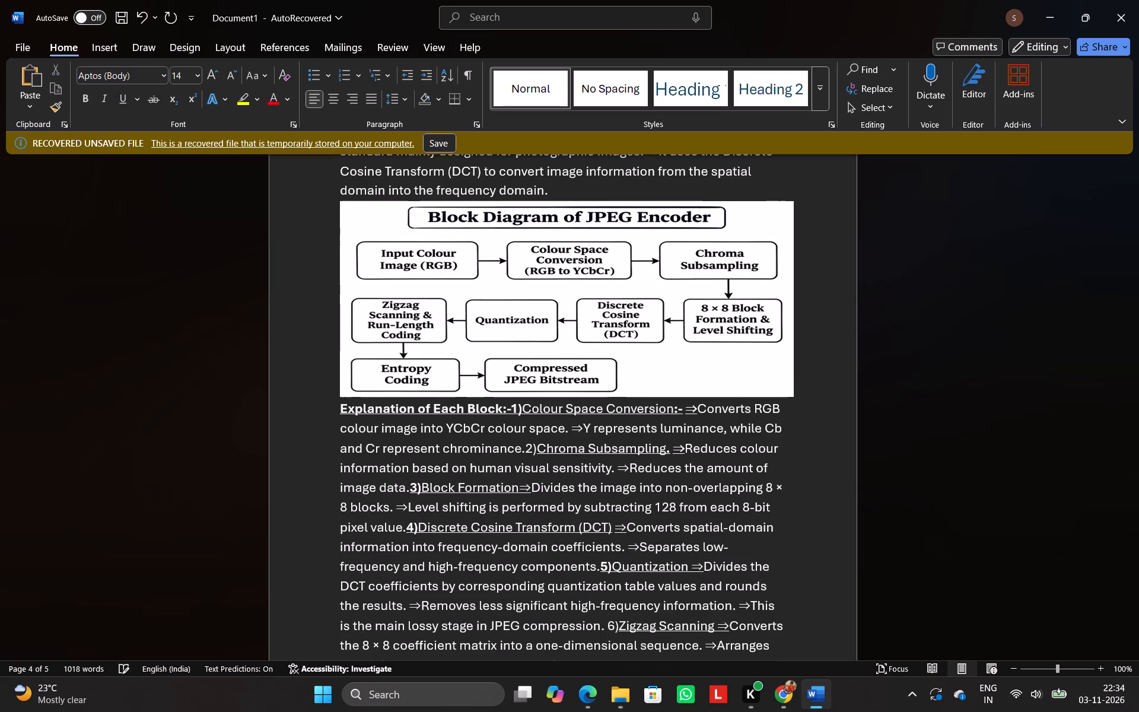
# Review the layout of the whole document, from the Wiener filter answer 16) through to the JPEG advantages.
pyautogui.scroll(-3, 398, 452)
pyautogui.scroll(13, 398, 452)
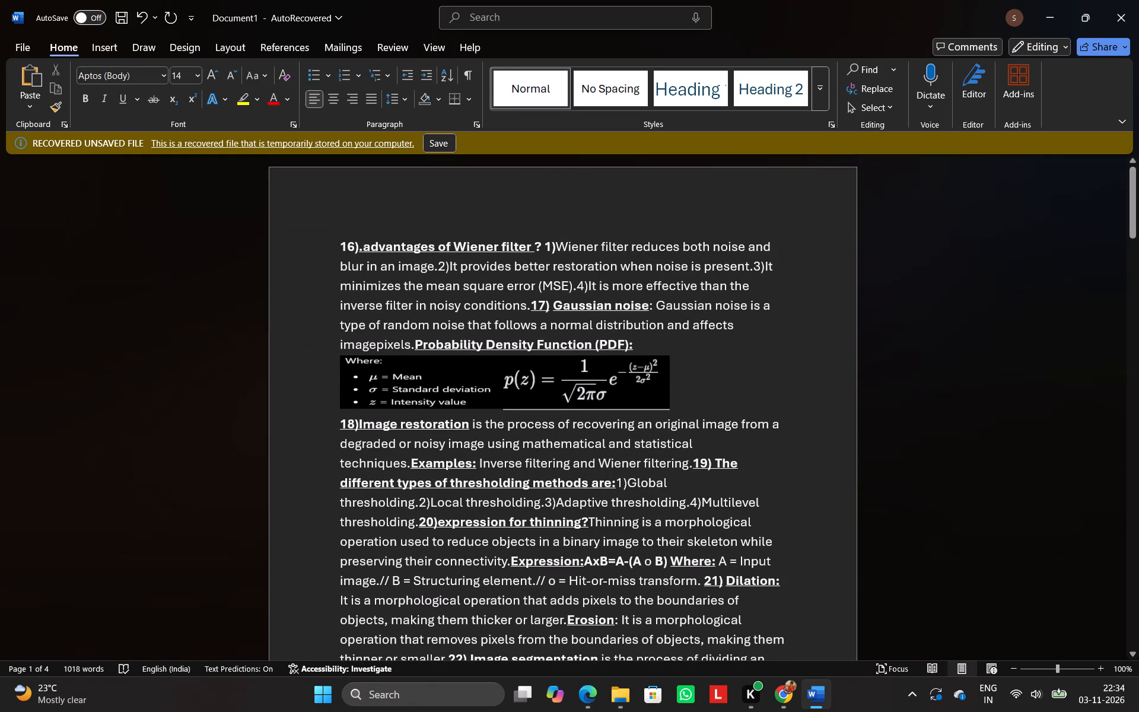
pyautogui.scroll(8, 467, 430)
pyautogui.scroll(-20, 467, 430)
pyautogui.scroll(-3, 467, 430)
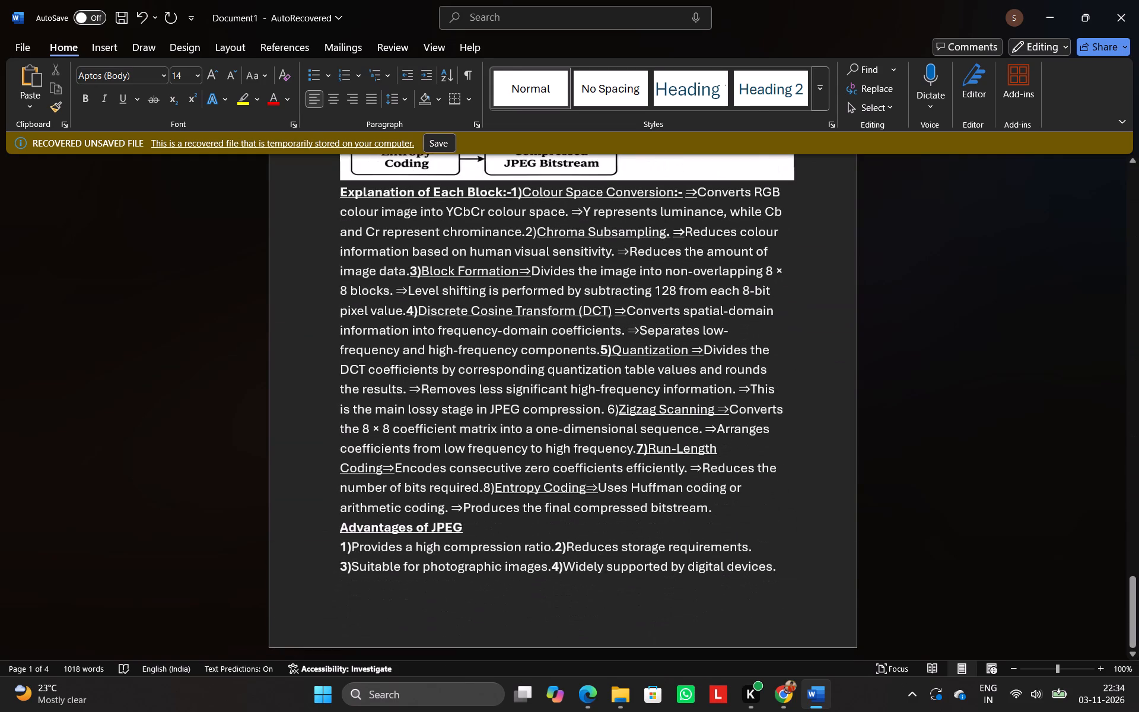
pyautogui.scroll(-6, 467, 430)
pyautogui.scroll(13, 564, 438)
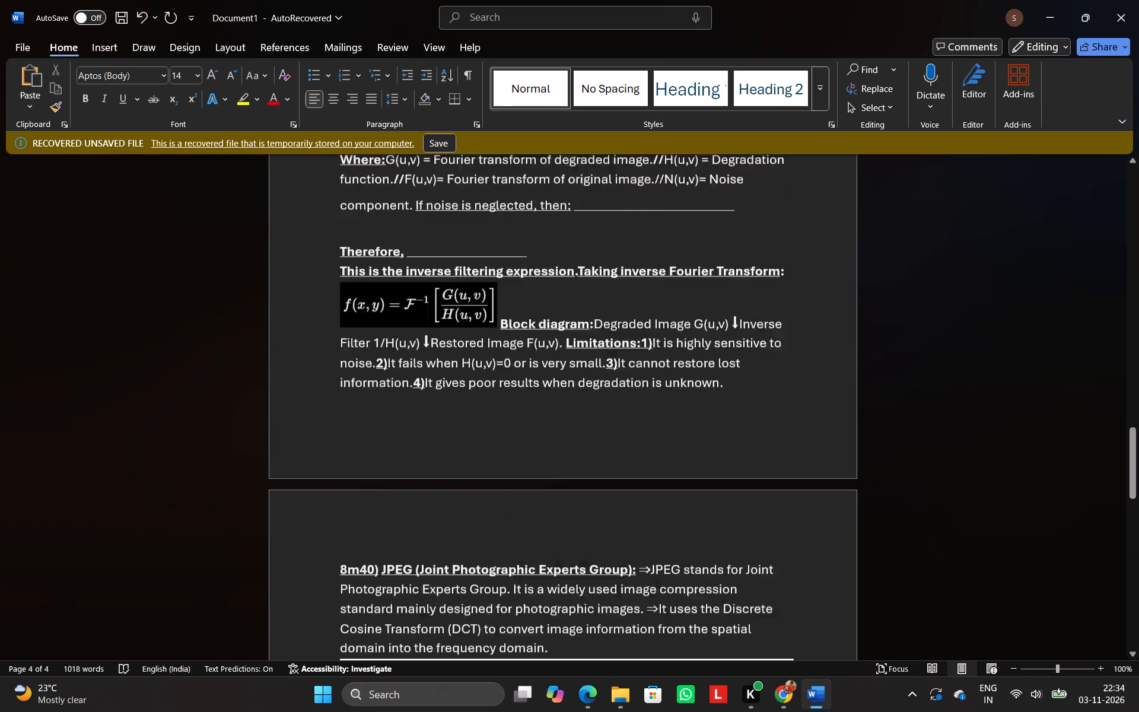
pyautogui.scroll(20, 564, 438)
pyautogui.scroll(3, 564, 438)
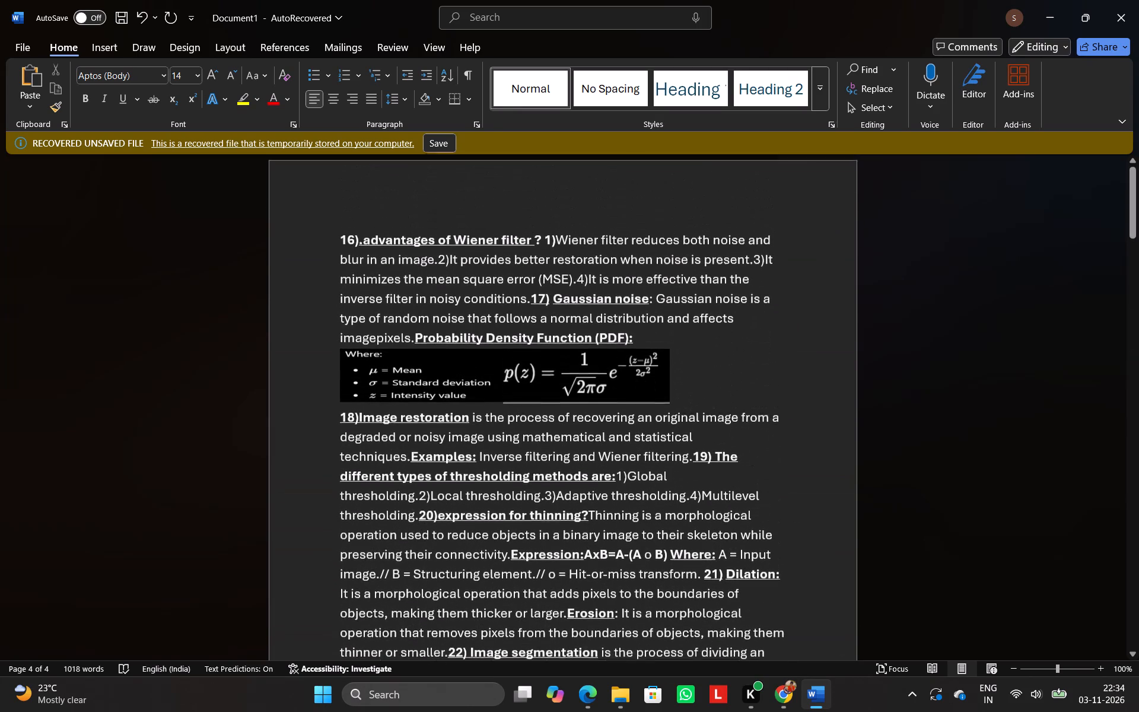
pyautogui.scroll(3, 564, 438)
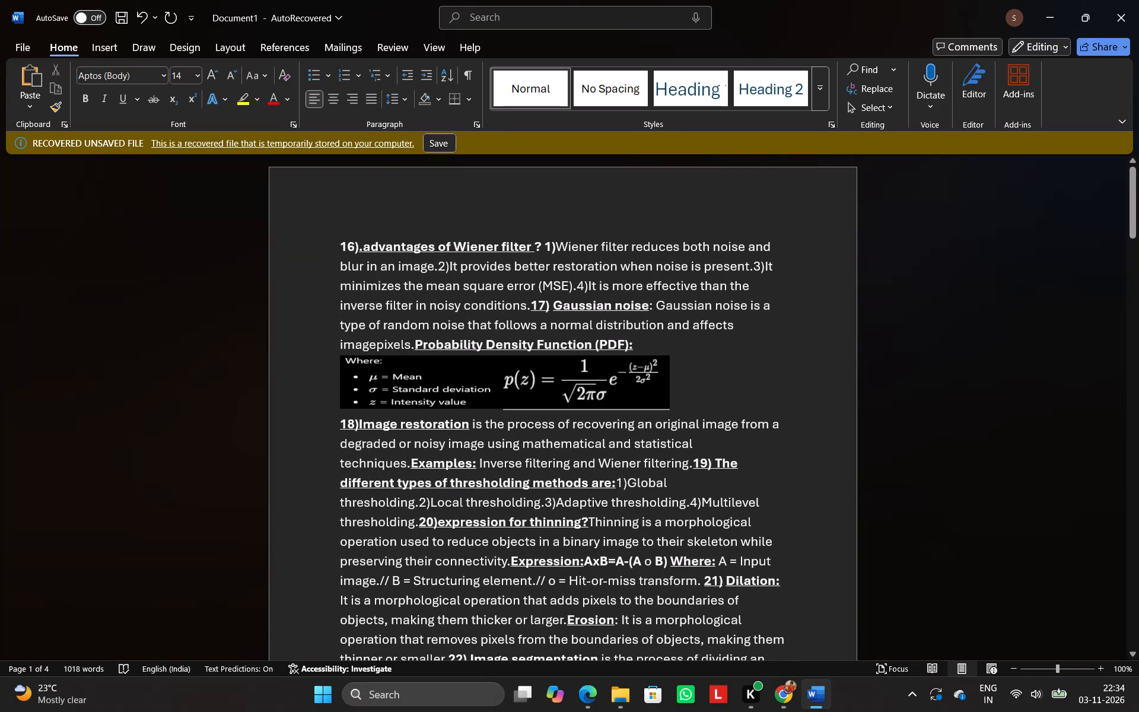
pyautogui.scroll(2, 564, 438)
pyautogui.scroll(1, 737, 355)
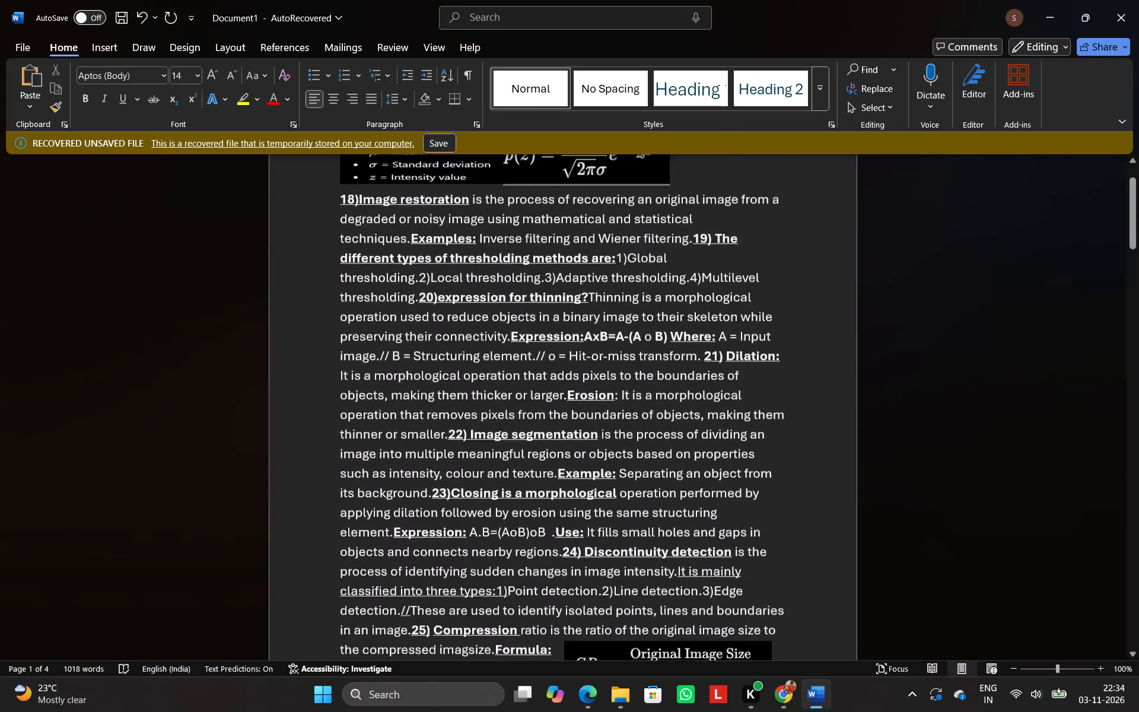
pyautogui.scroll(6, 737, 355)
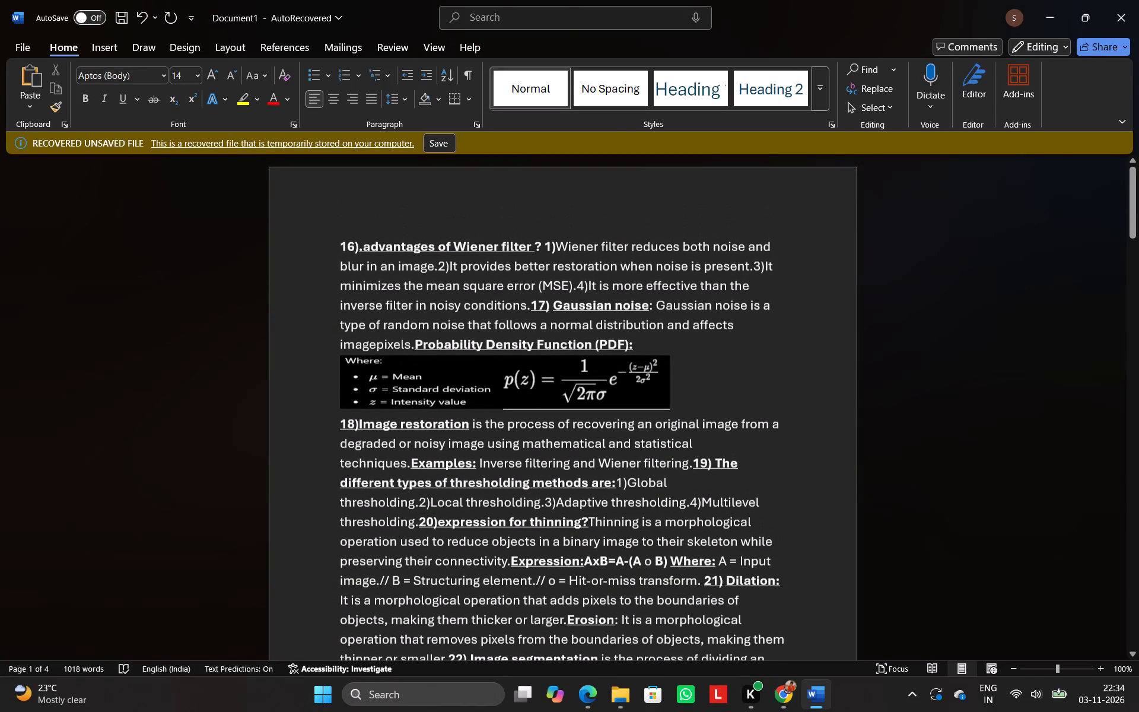
pyautogui.scroll(9, 737, 355)
pyautogui.scroll(-10, 737, 355)
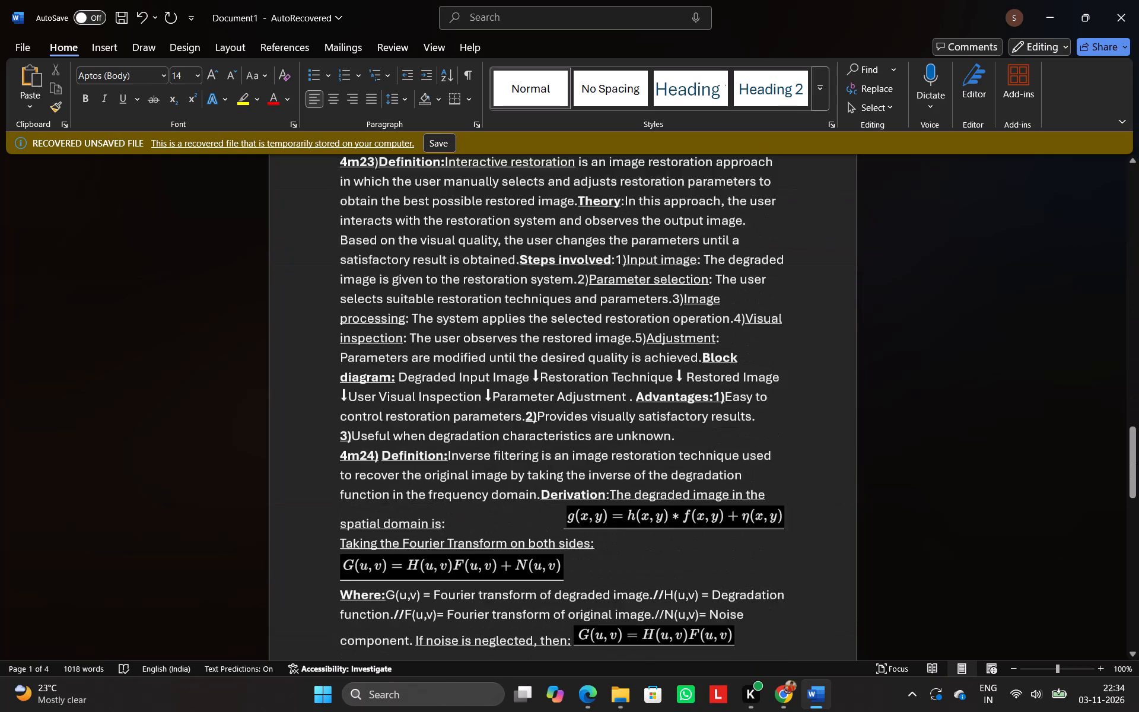
pyautogui.scroll(-3, 737, 355)
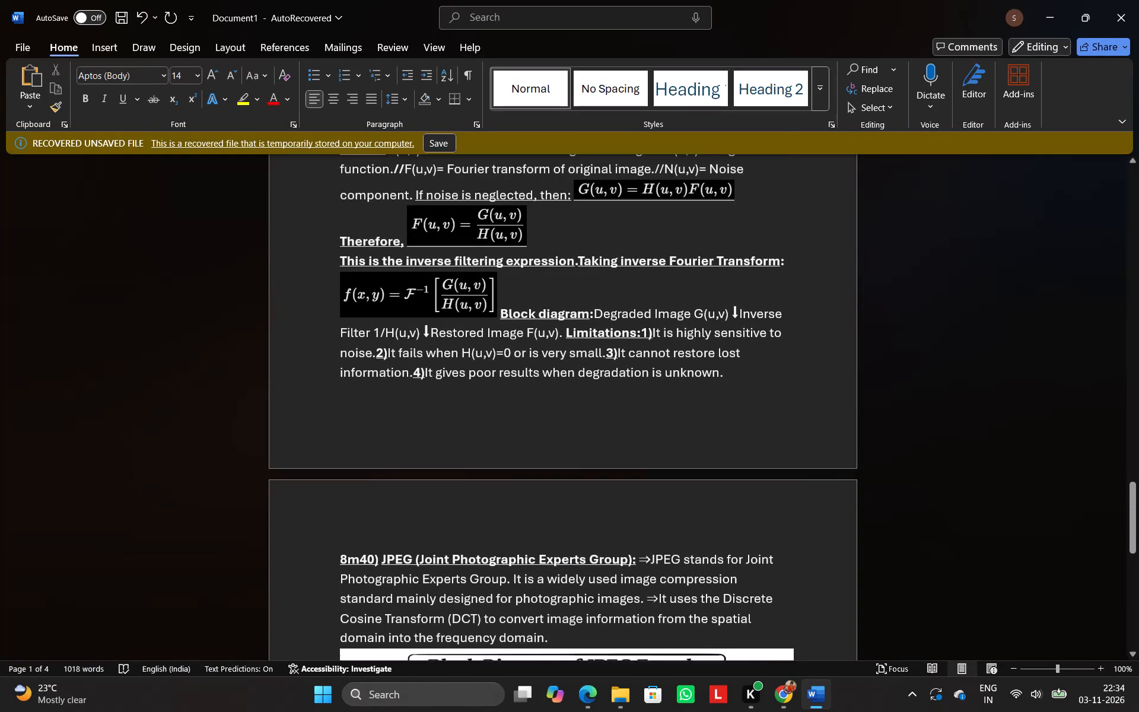
pyautogui.scroll(-3, 737, 355)
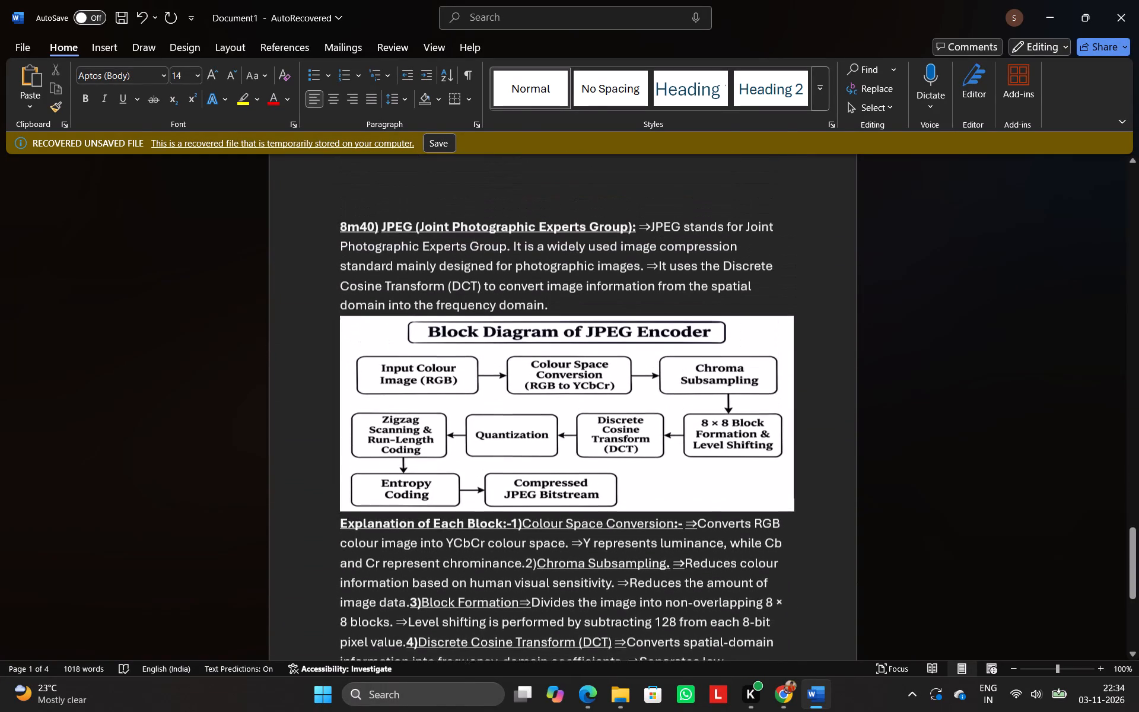
pyautogui.scroll(-2, 737, 355)
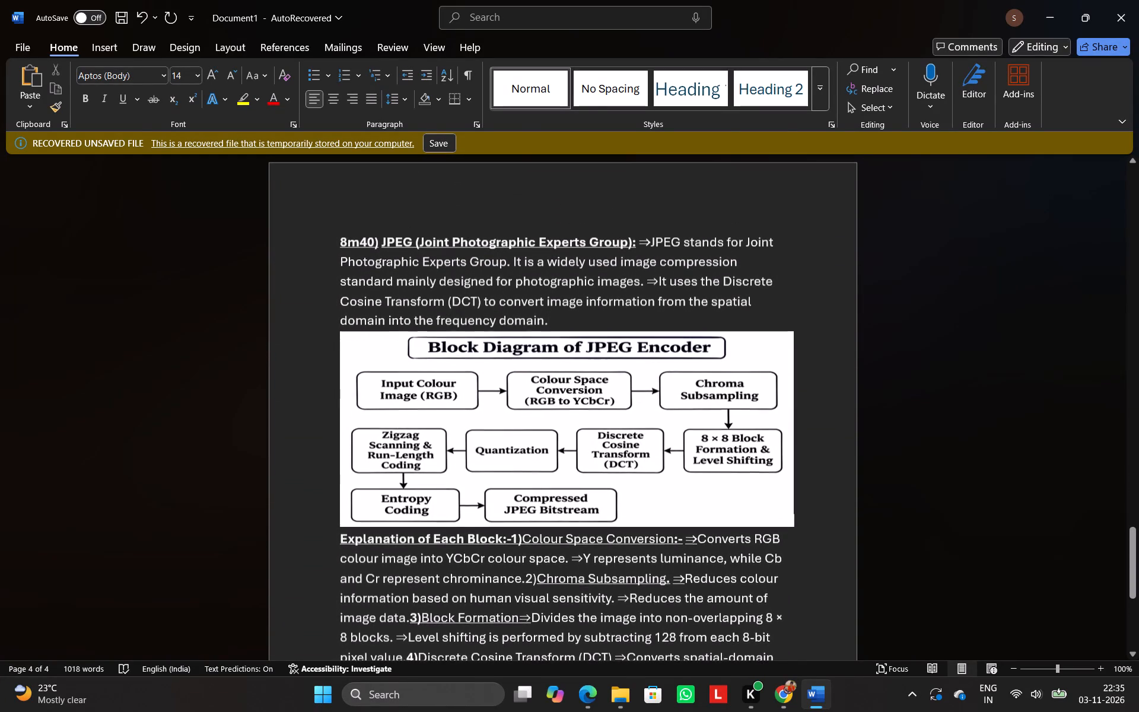
pyautogui.scroll(-2, 737, 355)
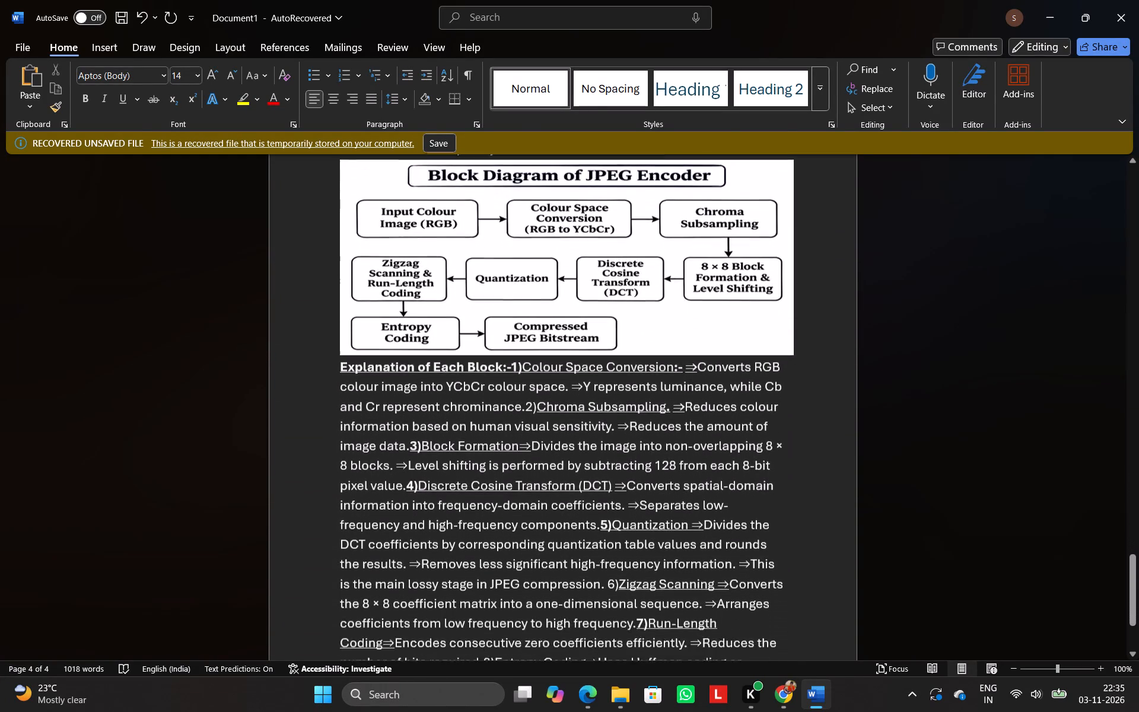
pyautogui.scroll(-2, 737, 355)
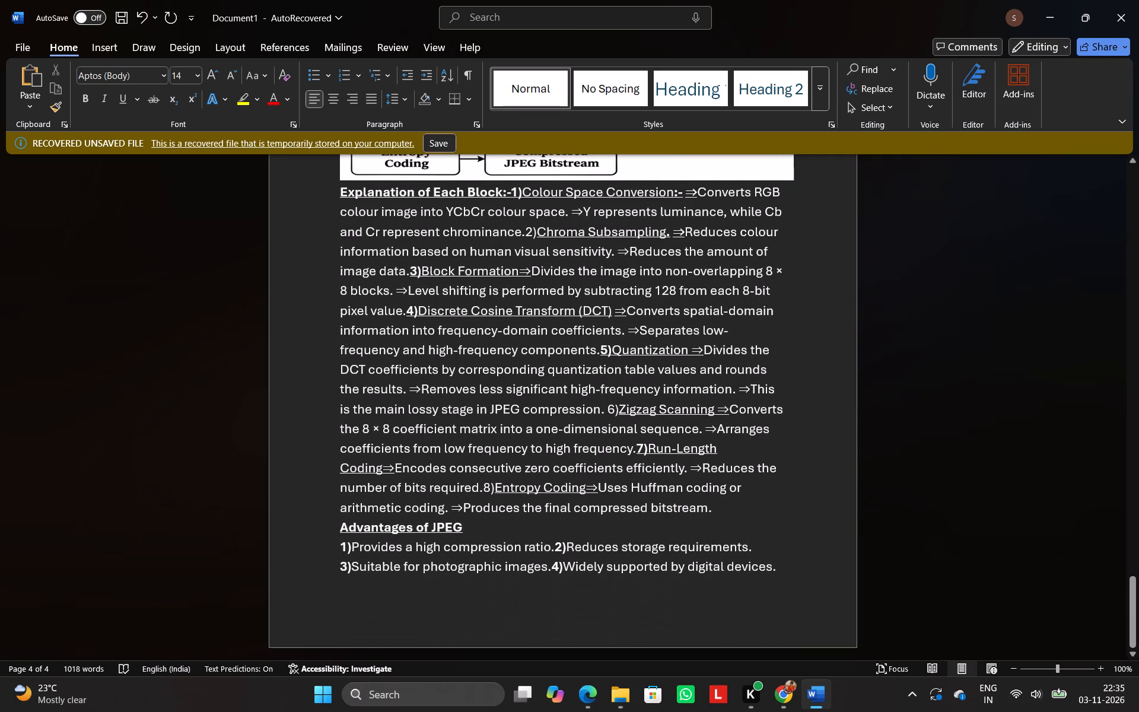
pyautogui.scroll(-1, 737, 355)
pyautogui.scroll(-3, 667, 532)
# Start a new blank paragraph after JPEG advantage 4) at the end of the document.
pyautogui.click(795, 567)
pyautogui.press('Return')
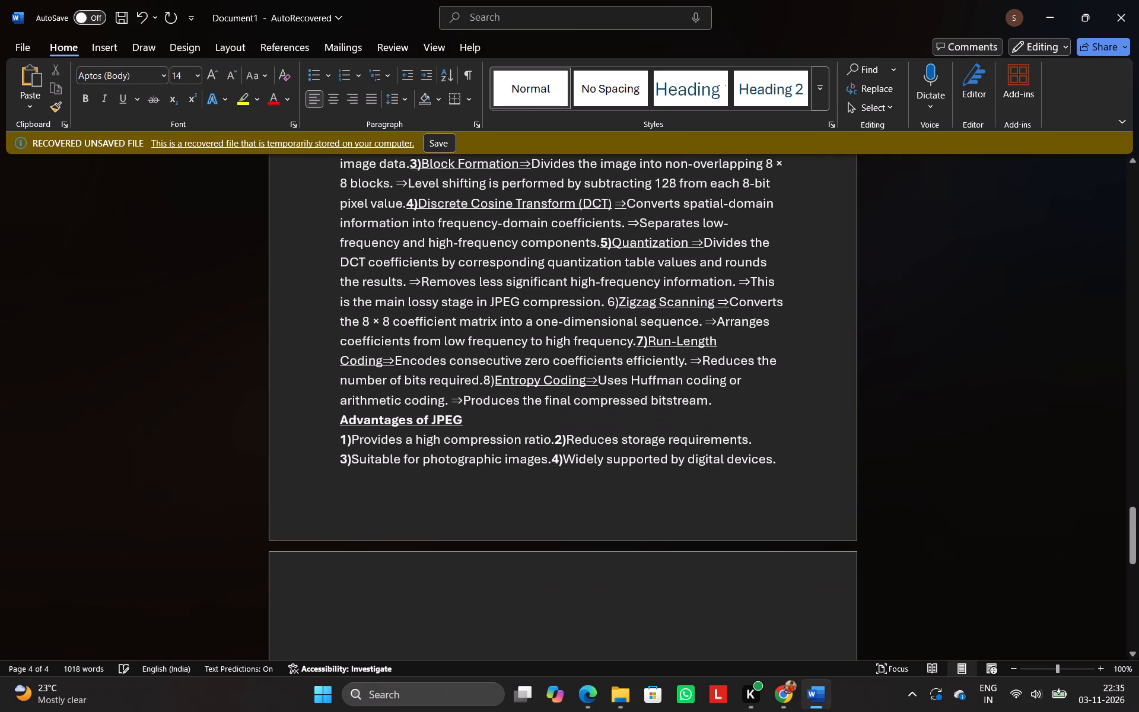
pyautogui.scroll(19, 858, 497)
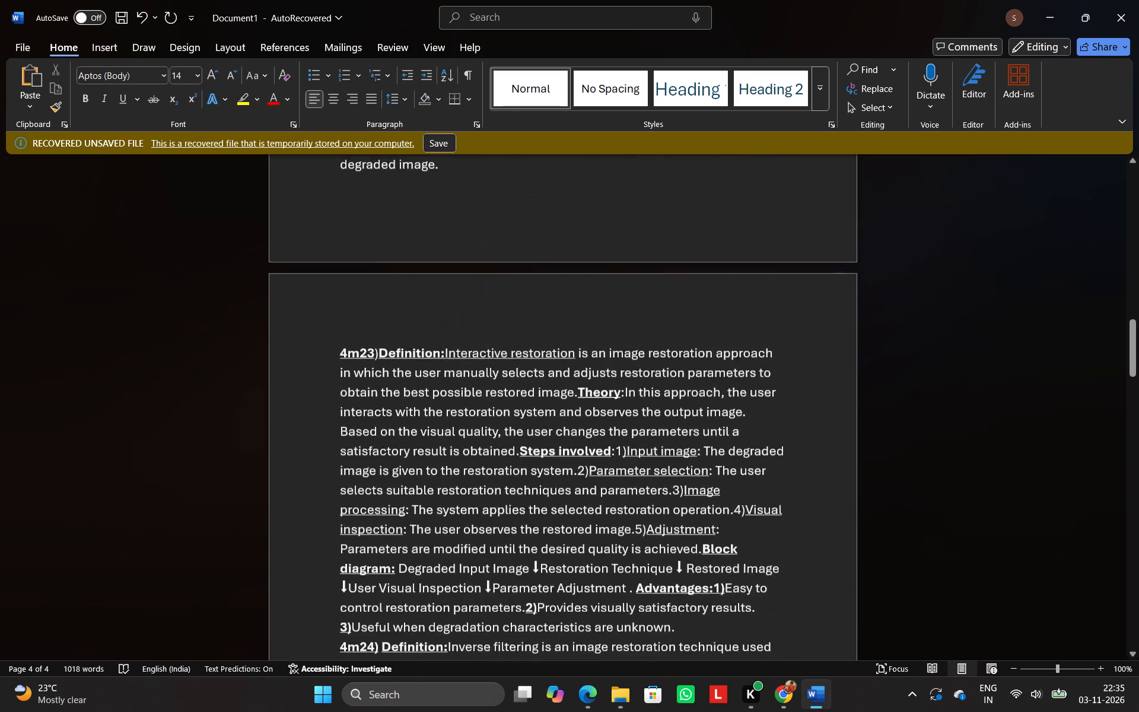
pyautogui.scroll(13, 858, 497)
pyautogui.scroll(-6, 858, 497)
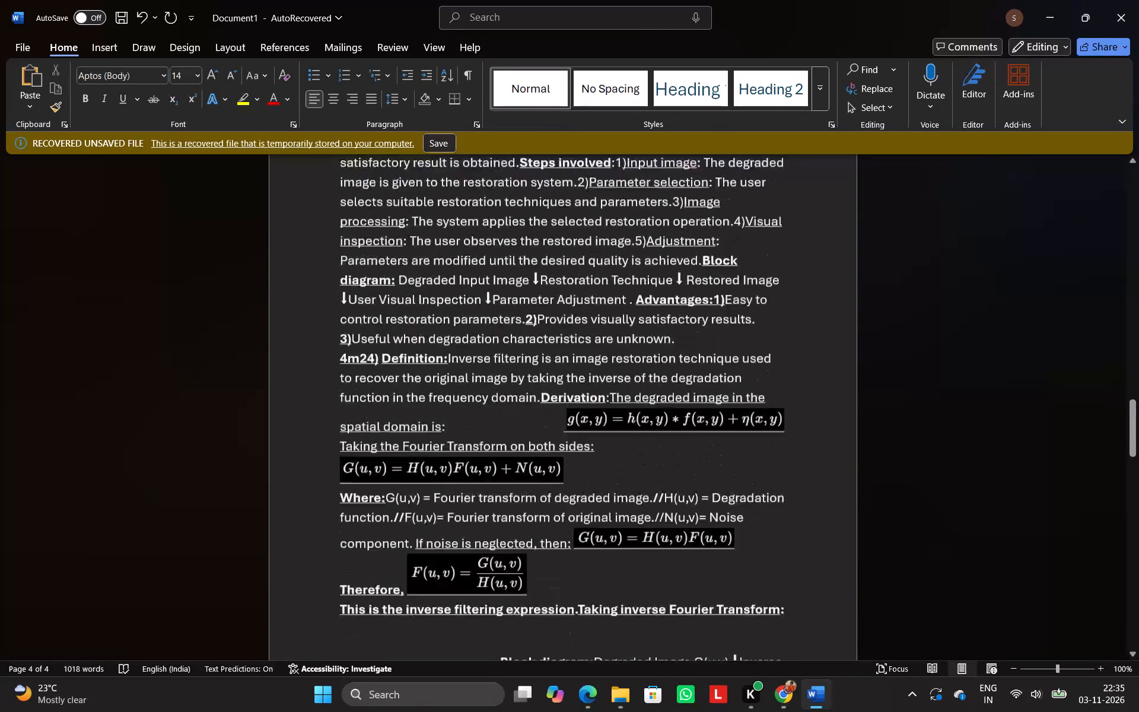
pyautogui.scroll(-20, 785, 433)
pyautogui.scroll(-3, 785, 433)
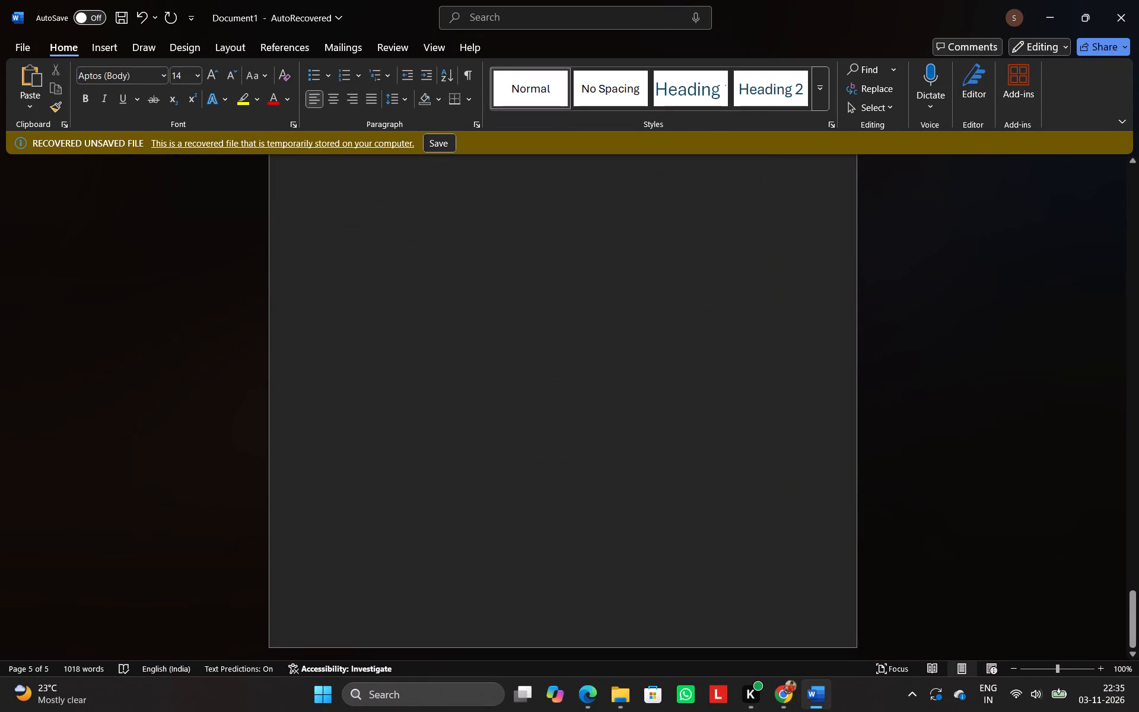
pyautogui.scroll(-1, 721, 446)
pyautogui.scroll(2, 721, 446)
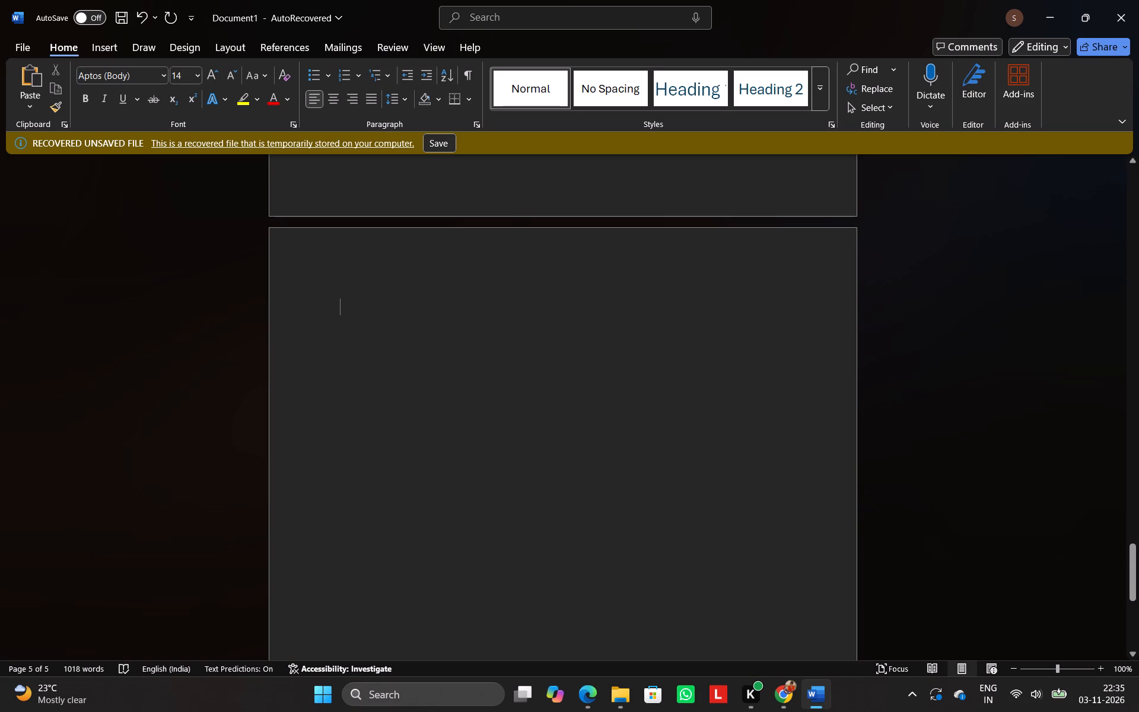
# Switch to Chrome and close the YouTube video tab.
pyautogui.click(790, 689)
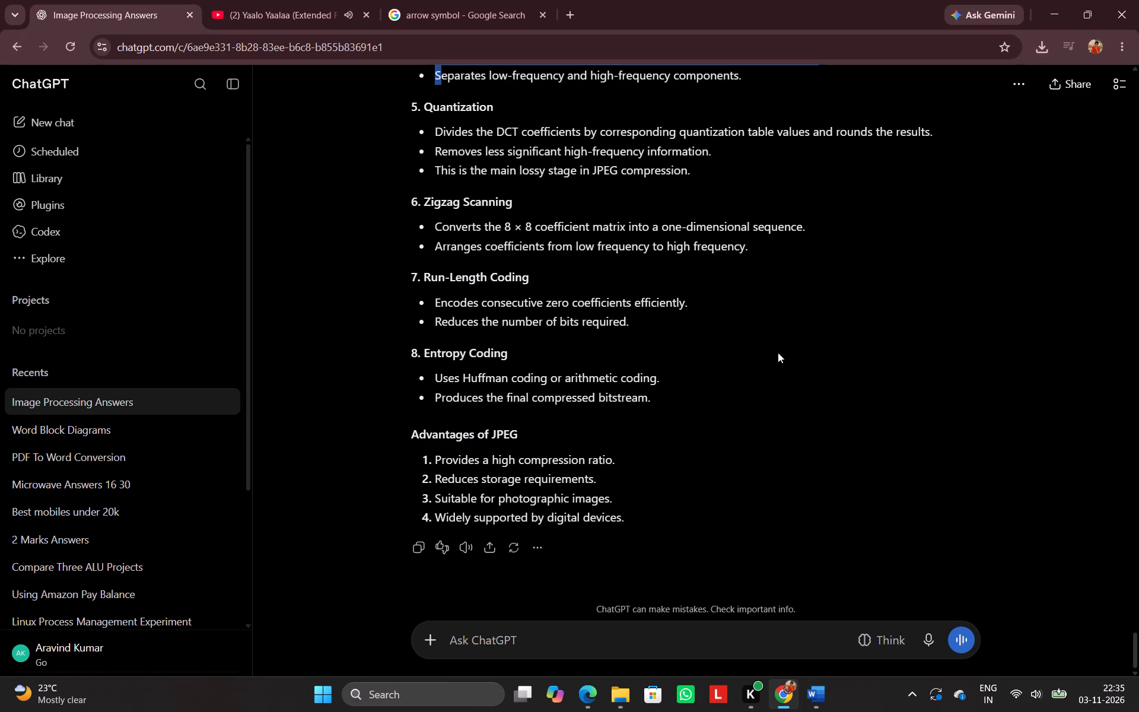
pyautogui.click(333, 2)
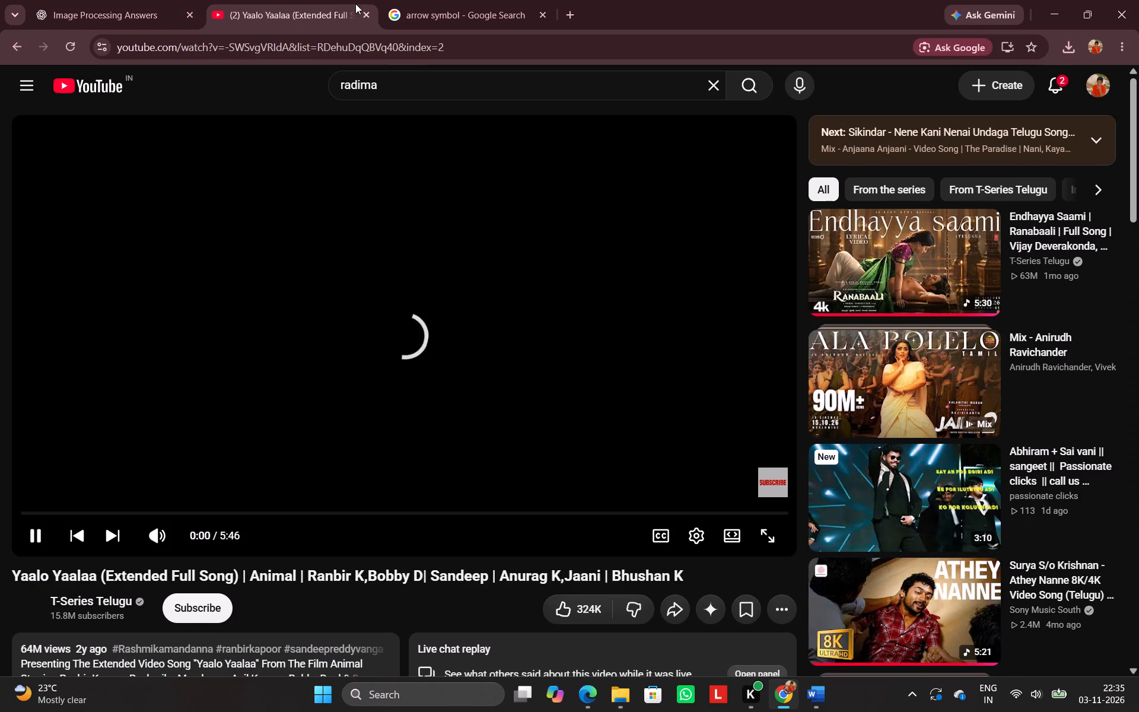
pyautogui.click(367, 11)
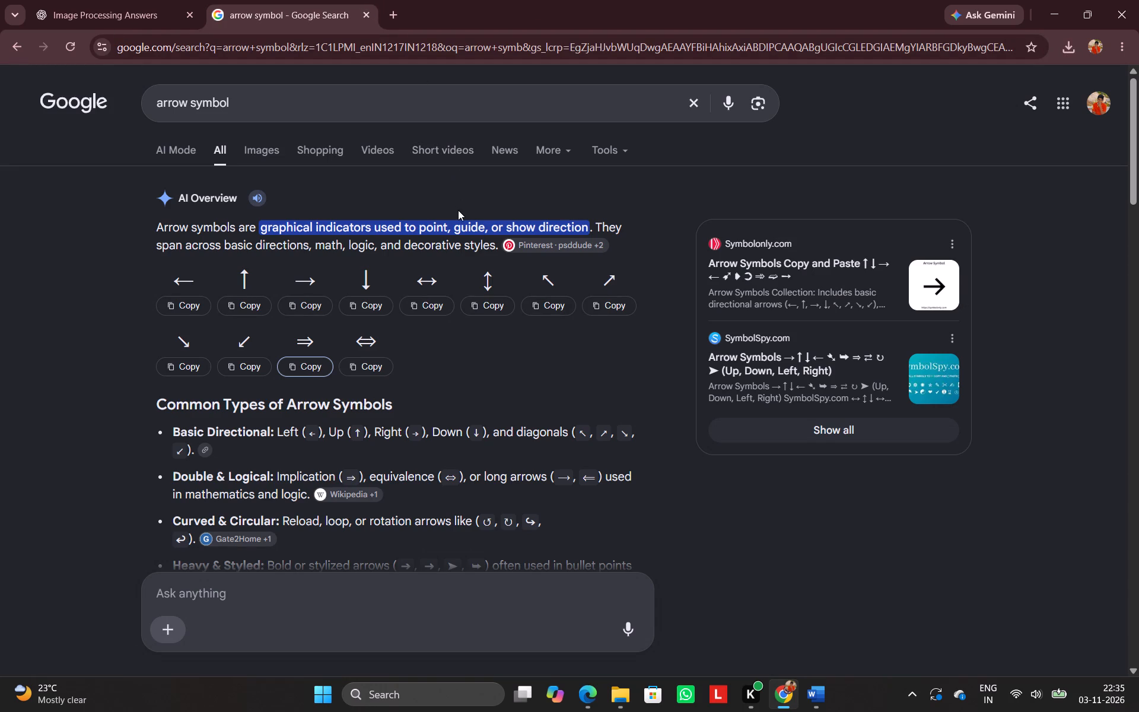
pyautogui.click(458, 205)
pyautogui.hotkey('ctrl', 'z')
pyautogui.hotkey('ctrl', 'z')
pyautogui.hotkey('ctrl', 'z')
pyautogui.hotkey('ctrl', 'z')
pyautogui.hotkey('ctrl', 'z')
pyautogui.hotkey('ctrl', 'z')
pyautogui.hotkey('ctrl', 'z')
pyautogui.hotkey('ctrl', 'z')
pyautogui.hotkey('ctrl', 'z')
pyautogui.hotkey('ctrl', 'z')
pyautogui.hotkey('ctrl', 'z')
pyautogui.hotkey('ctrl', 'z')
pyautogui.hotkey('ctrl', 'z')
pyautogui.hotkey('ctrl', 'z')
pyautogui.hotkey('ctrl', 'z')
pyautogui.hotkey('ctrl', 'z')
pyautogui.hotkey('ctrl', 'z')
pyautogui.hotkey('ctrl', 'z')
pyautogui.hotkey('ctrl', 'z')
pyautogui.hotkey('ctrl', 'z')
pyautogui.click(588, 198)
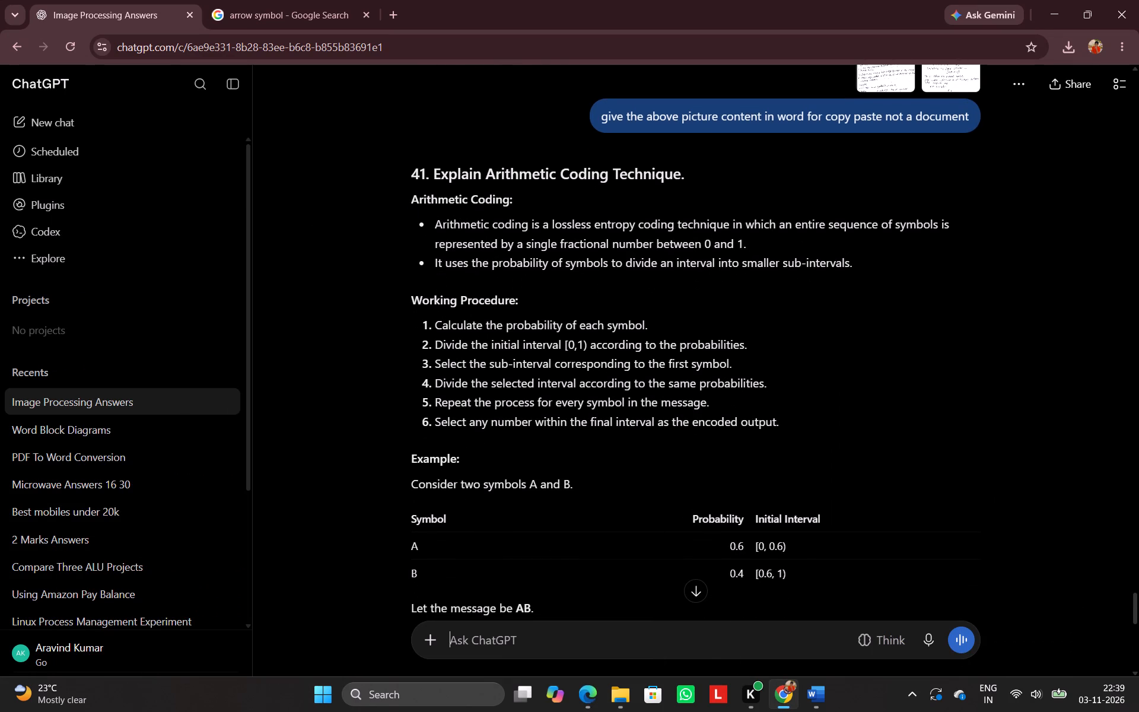
pyautogui.moveTo(411, 171); pyautogui.dragTo(708, 580)
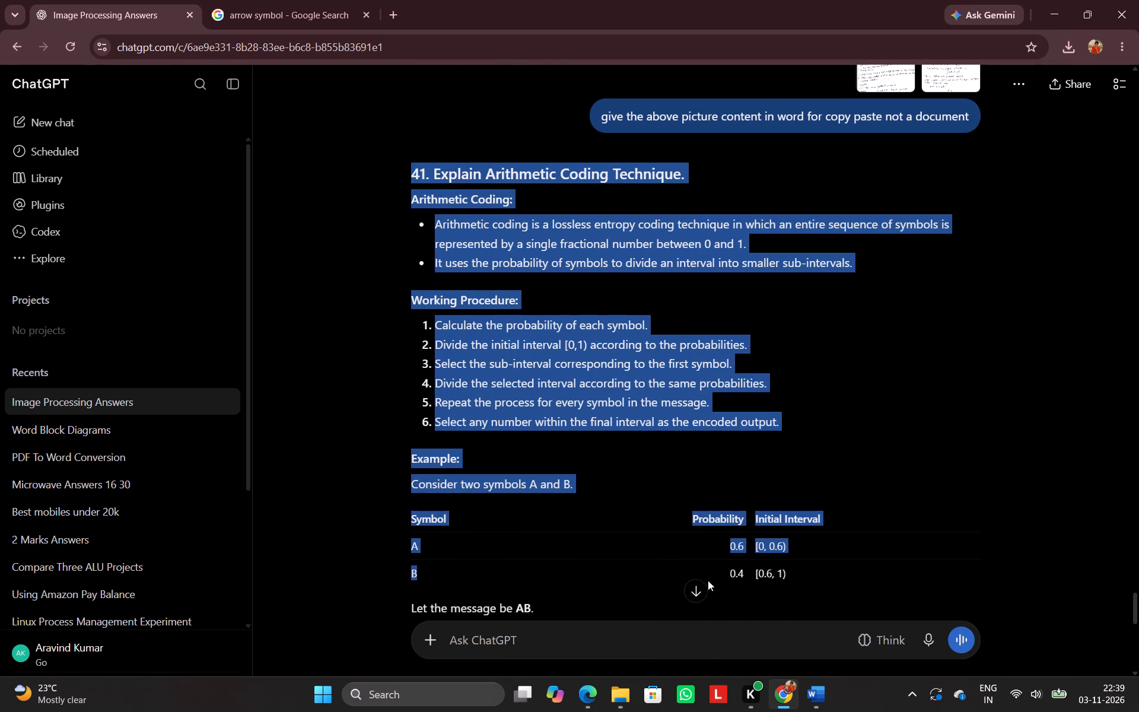
pyautogui.moveTo(708, 580); pyautogui.dragTo(734, 539)
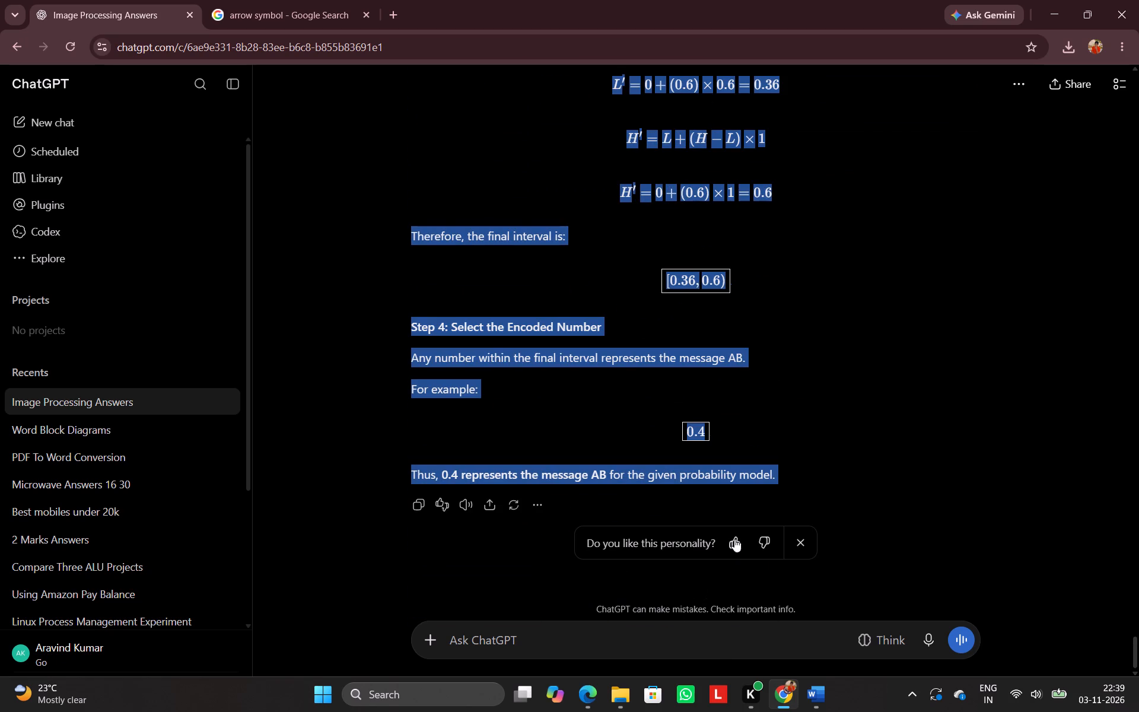
pyautogui.moveTo(734, 539); pyautogui.dragTo(803, 476)
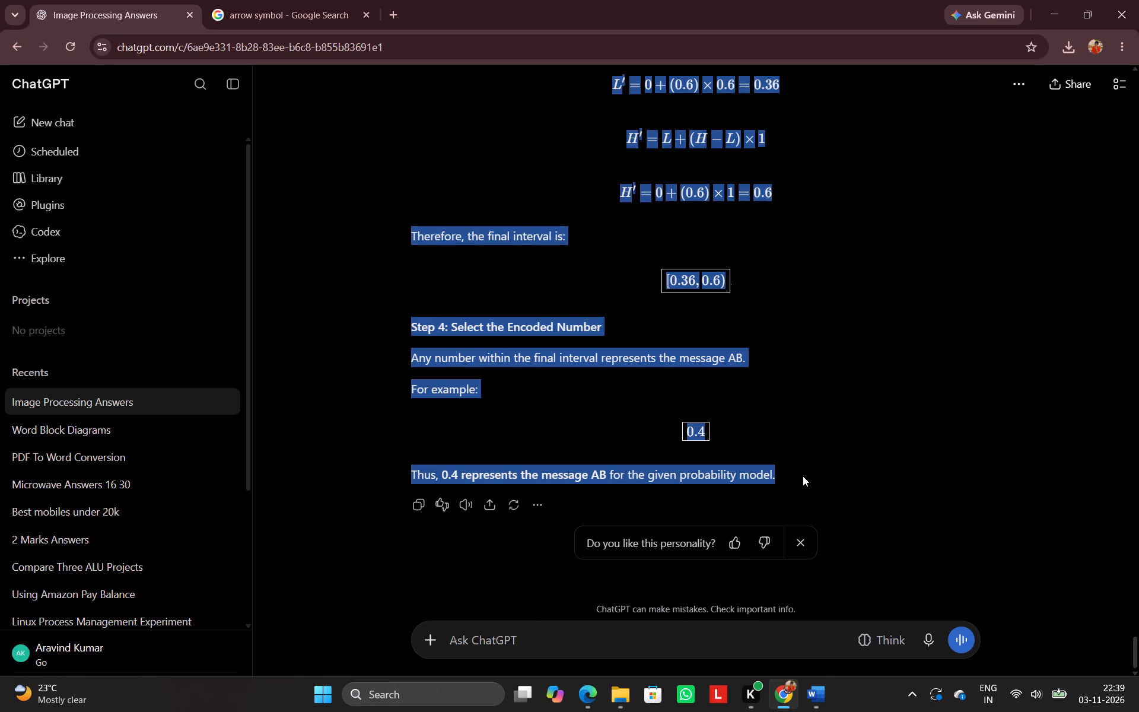
pyautogui.hotkey('ctrl', 'c')
pyautogui.click(814, 468)
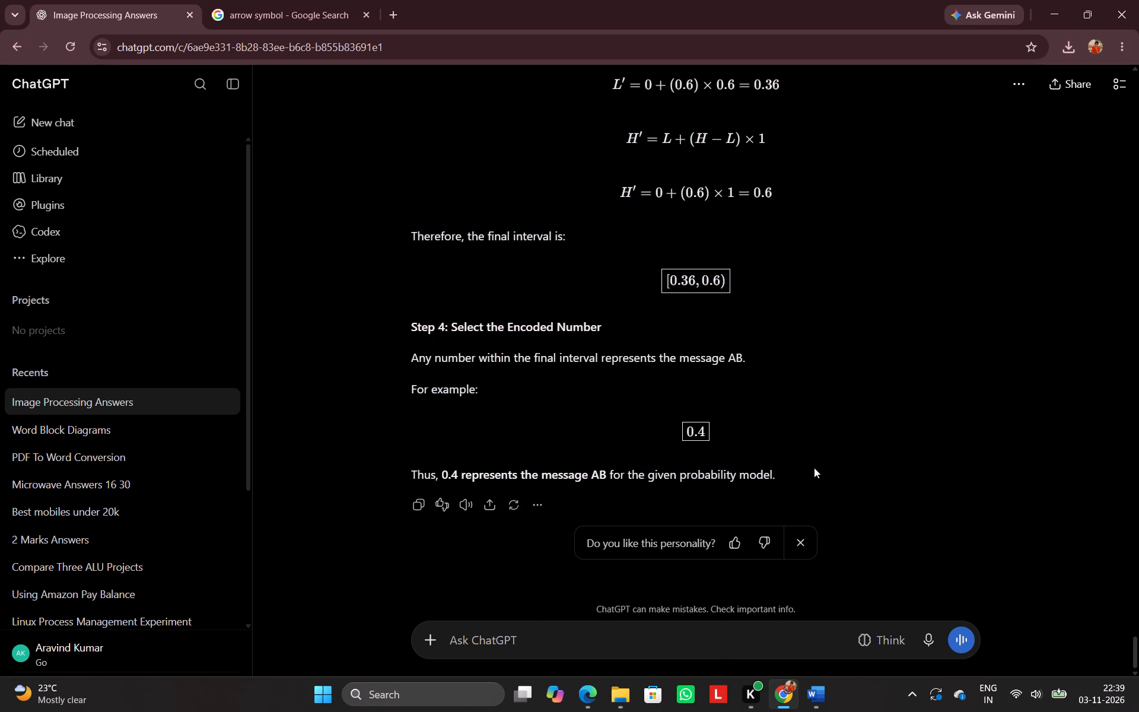
pyautogui.click(807, 689)
pyautogui.scroll(2, 601, 450)
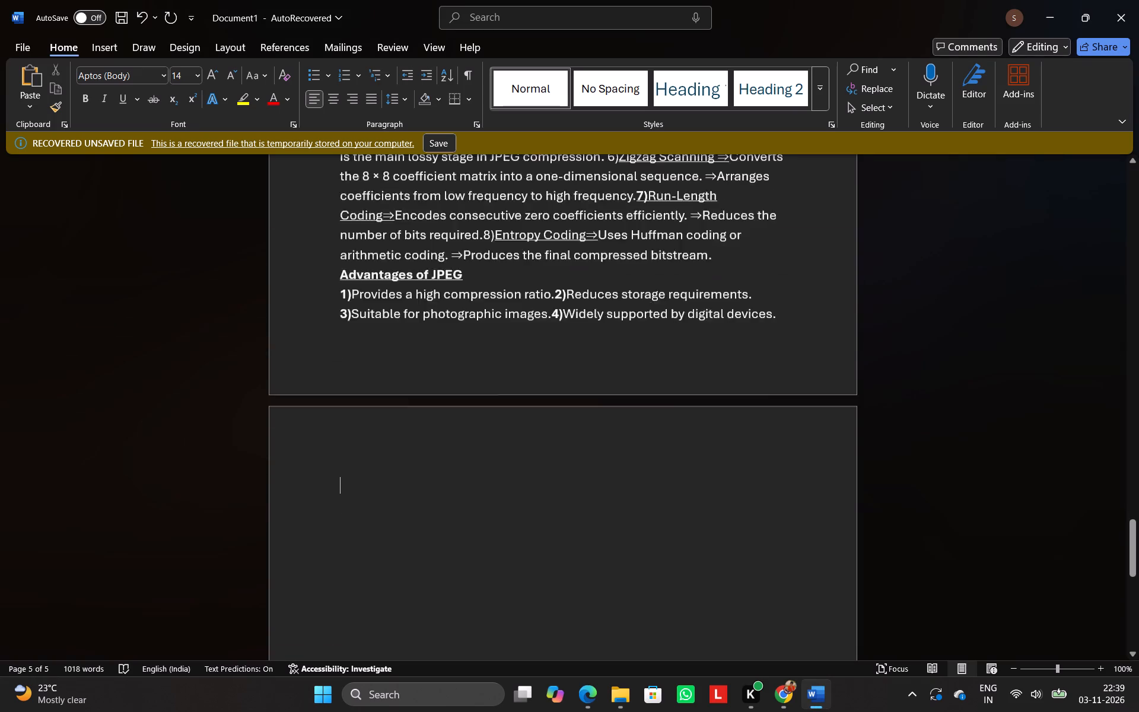
pyautogui.scroll(2, 601, 450)
pyautogui.scroll(-1, 532, 527)
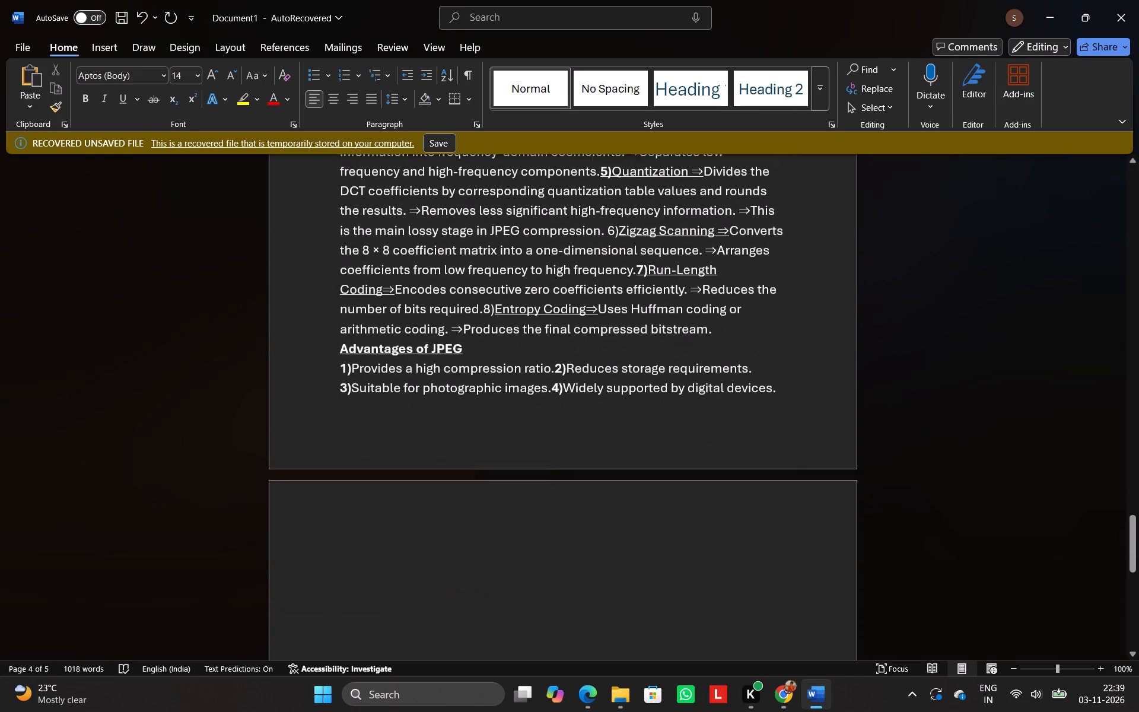
pyautogui.press('BackSpace')
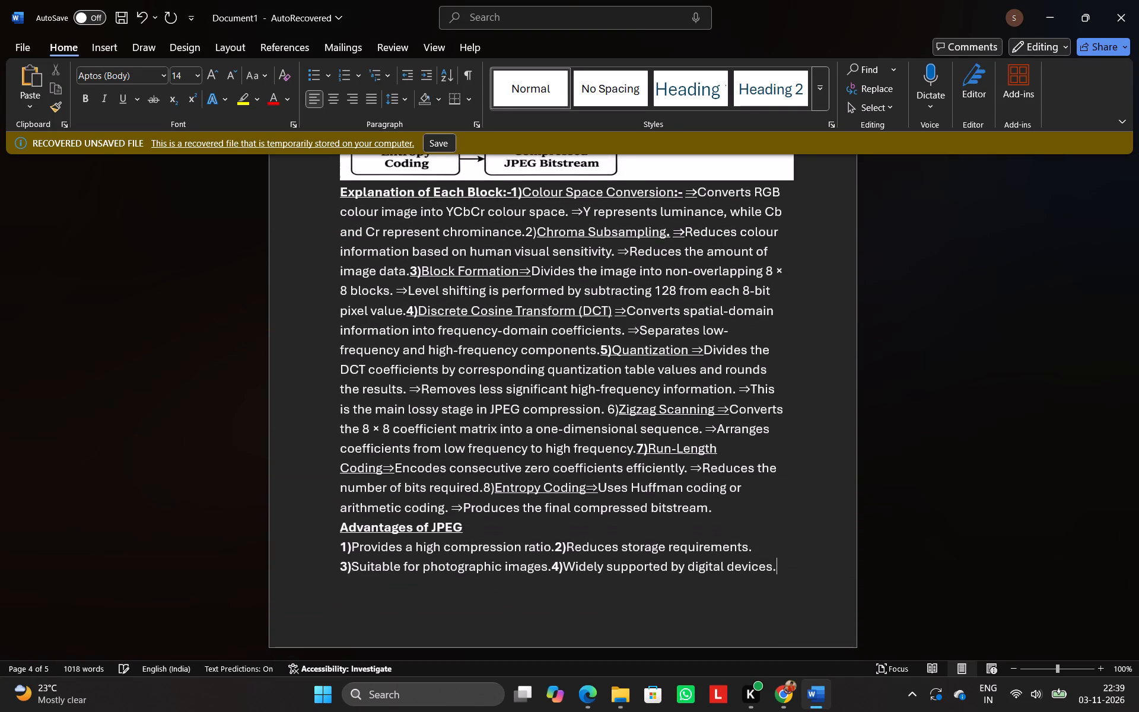
pyautogui.press('Return')
pyautogui.hotkey('ctrl', 'v')
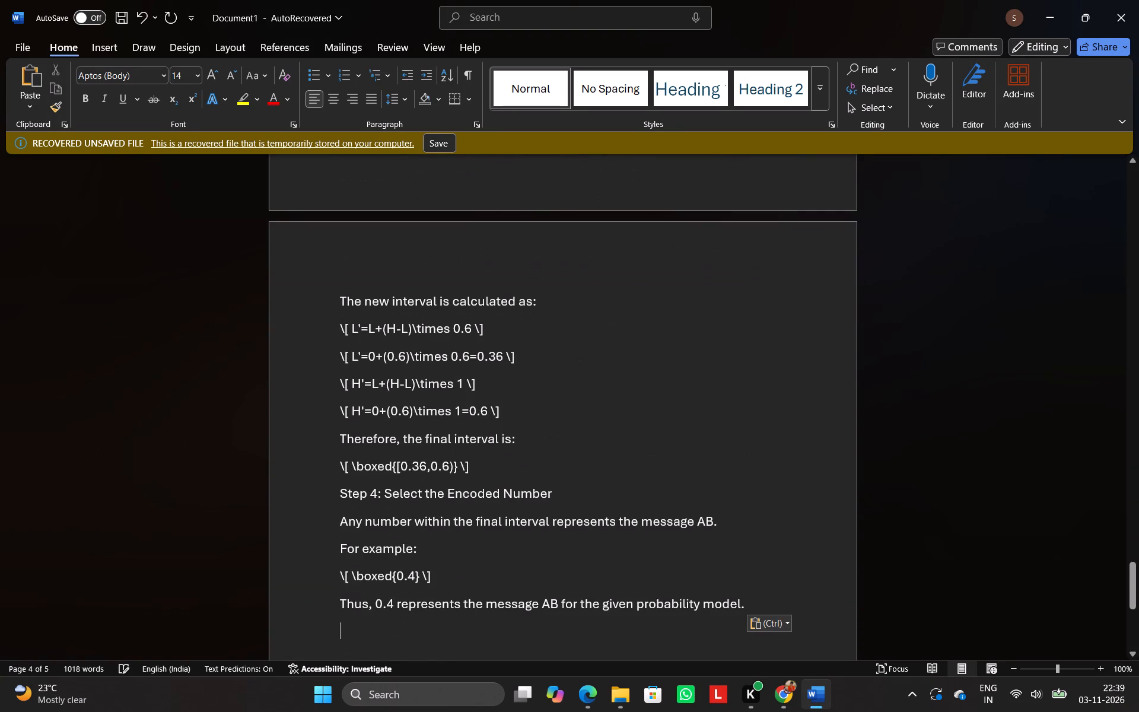
# Merge the "Arithmetic Coding:" line into the question 41 title and shorten the title text before it to "41)".
pyautogui.scroll(-1, 478, 482)
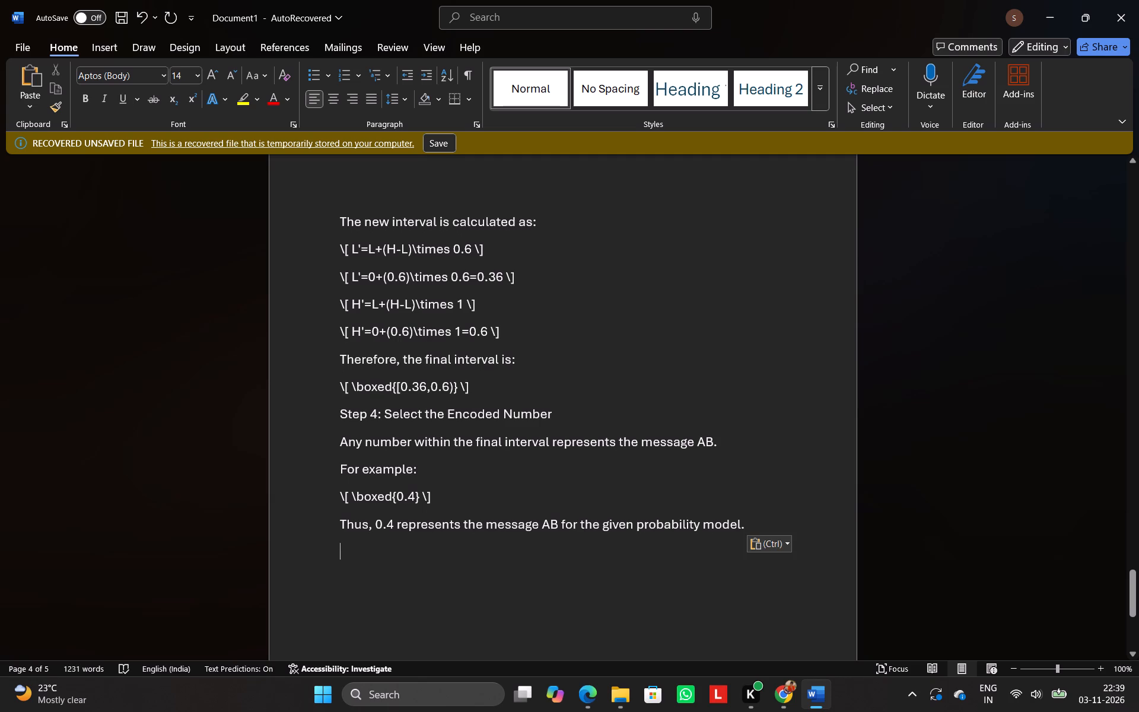
pyautogui.scroll(-5, 478, 482)
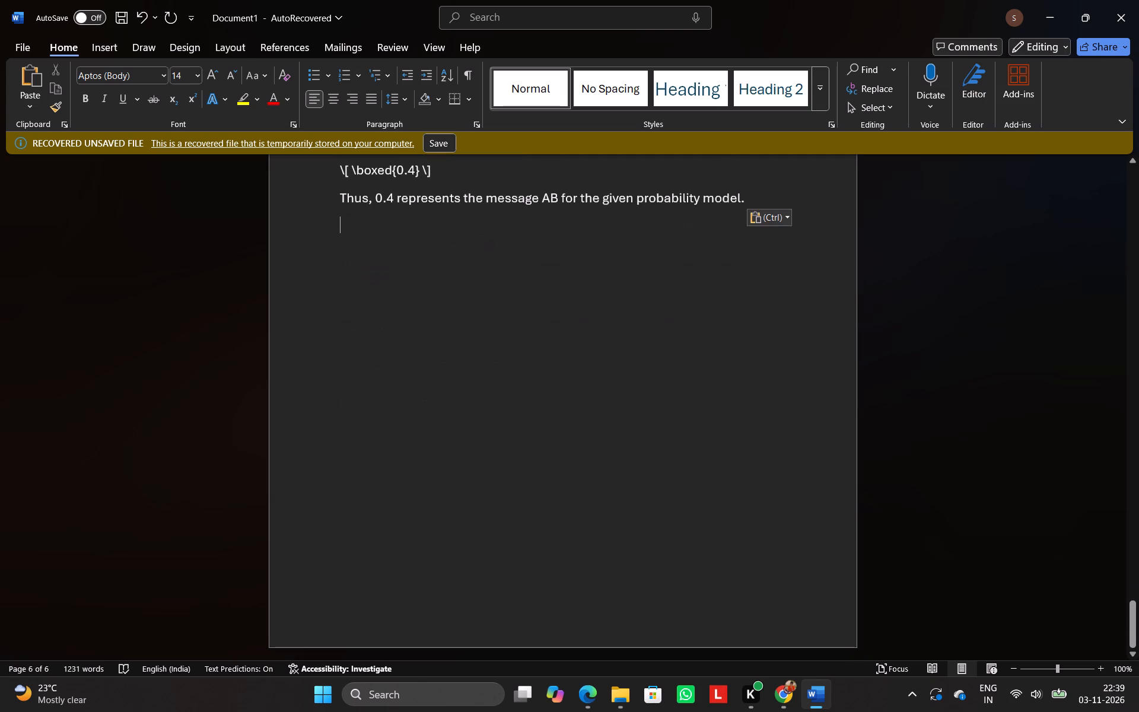
pyautogui.scroll(4, 478, 482)
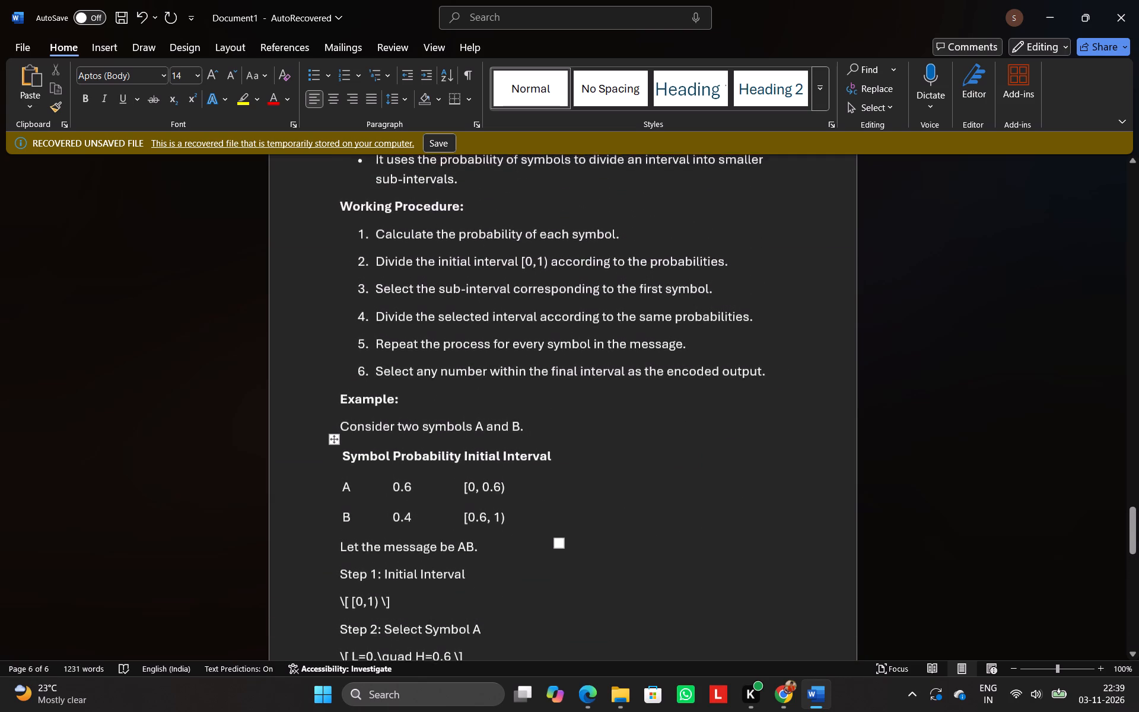
pyautogui.scroll(2, 478, 482)
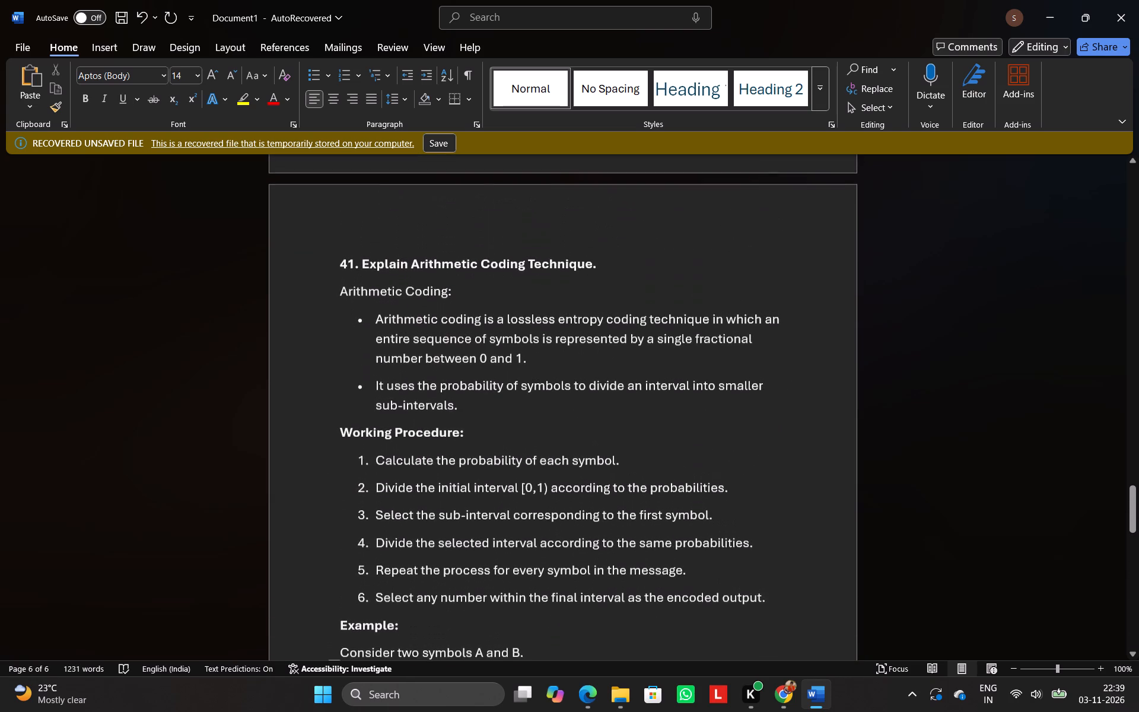
pyautogui.scroll(1, 478, 482)
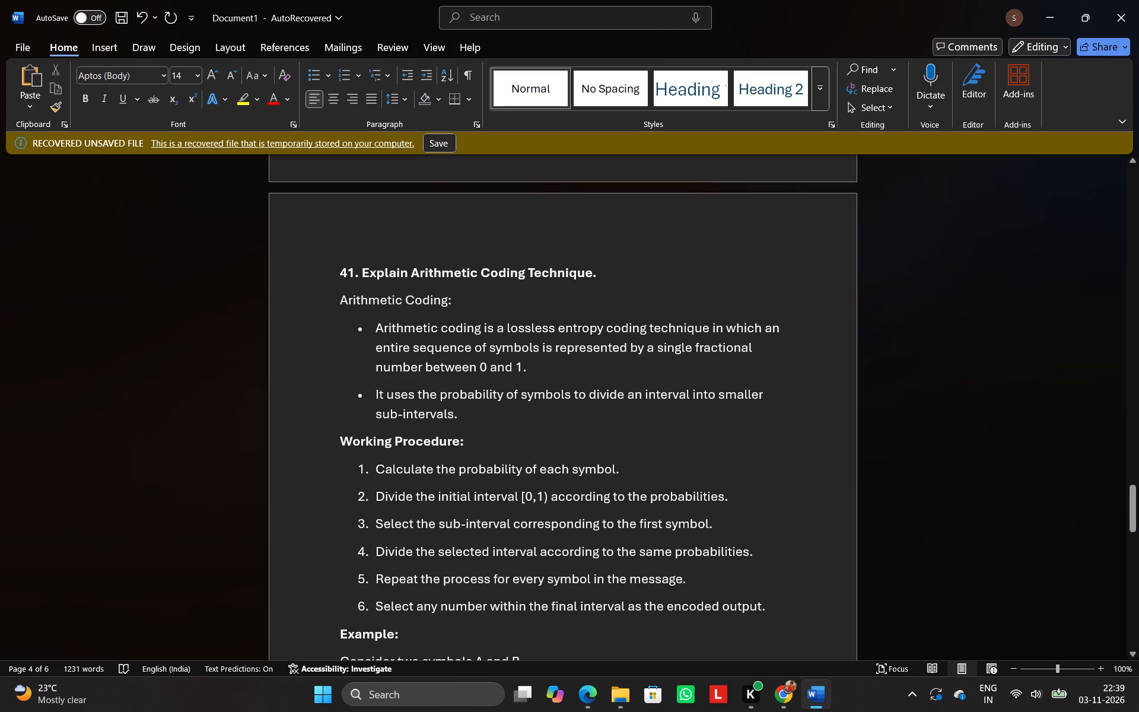
pyautogui.click(339, 301)
pyautogui.press('BackSpace')
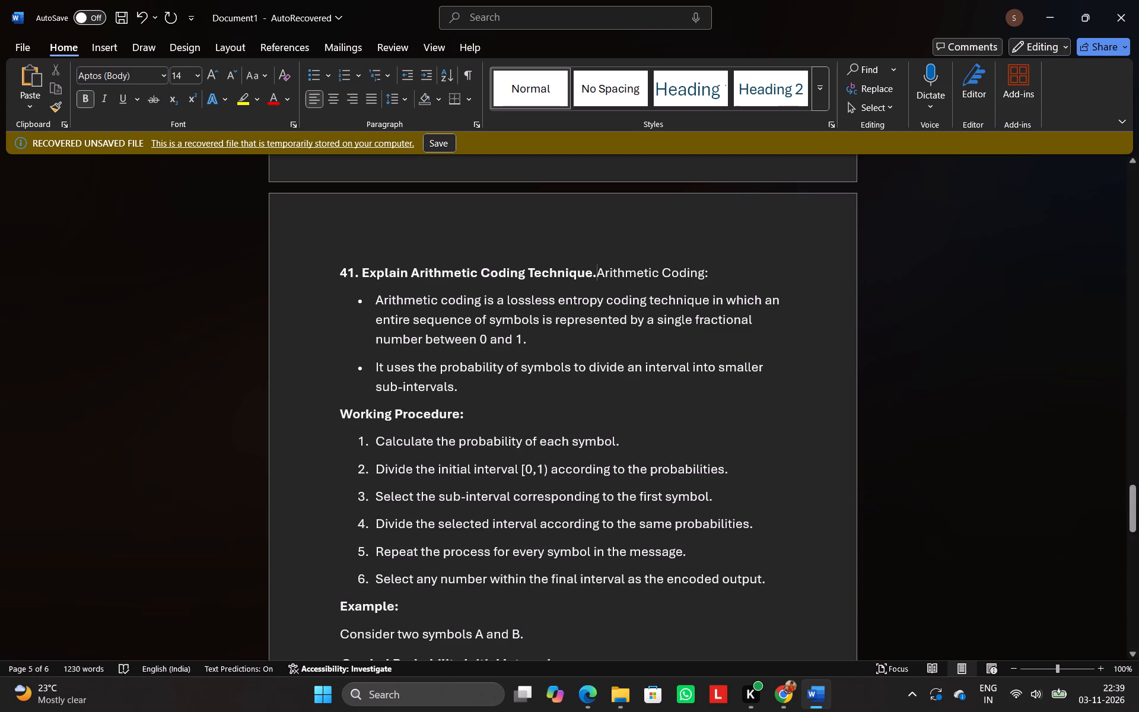
pyautogui.press('BackSpace')
pyautogui.press('BackSpace')
pyautogui.press('BackSpace')
pyautogui.press('BackSpace')
pyautogui.press('BackSpace')
pyautogui.press('BackSpace')
pyautogui.press('BackSpace')
pyautogui.press('BackSpace')
pyautogui.press('BackSpace')
pyautogui.press('BackSpace')
pyautogui.press('BackSpace')
pyautogui.press('BackSpace')
pyautogui.press('BackSpace')
pyautogui.press('BackSpace')
pyautogui.press('BackSpace')
pyautogui.press('BackSpace')
pyautogui.press('BackSpace')
pyautogui.press('BackSpace')
pyautogui.press('BackSpace')
pyautogui.press('BackSpace')
pyautogui.press('BackSpace')
pyautogui.press('BackSpace')
pyautogui.press('BackSpace')
pyautogui.press('BackSpace')
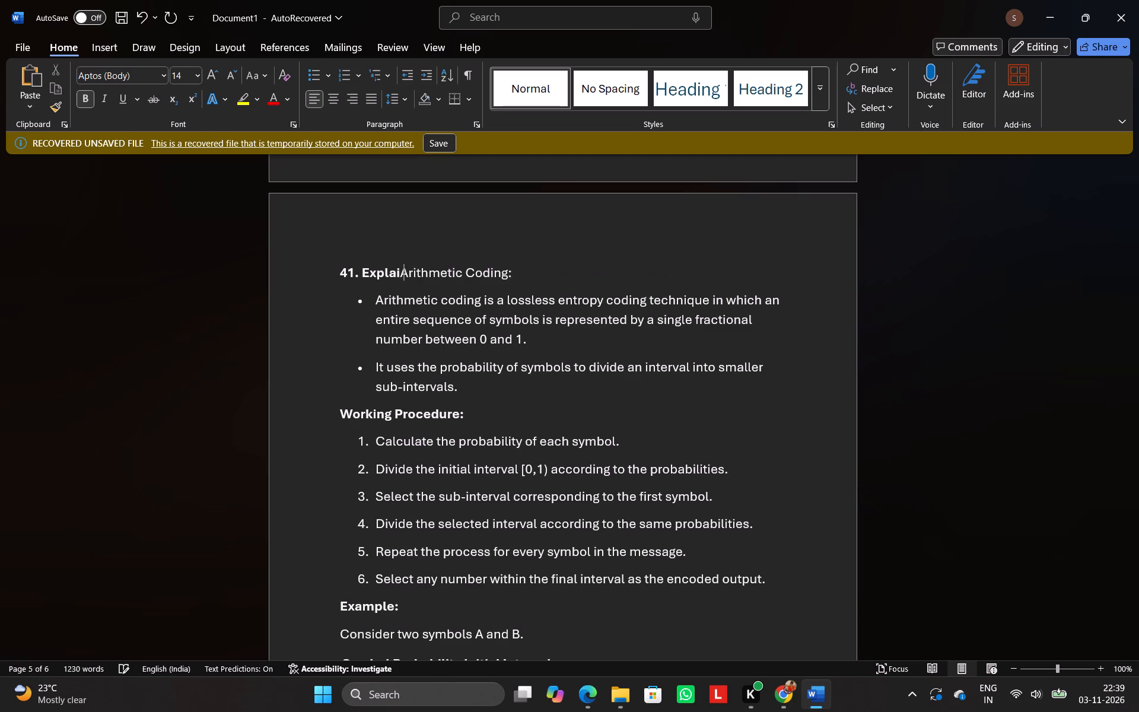
pyautogui.press('BackSpace')
pyautogui.press('BackSpace')
pyautogui.press('BackSpace')
pyautogui.press('BackSpace')
pyautogui.press('BackSpace')
pyautogui.press('BackSpace')
pyautogui.press('BackSpace')
pyautogui.press('BackSpace')
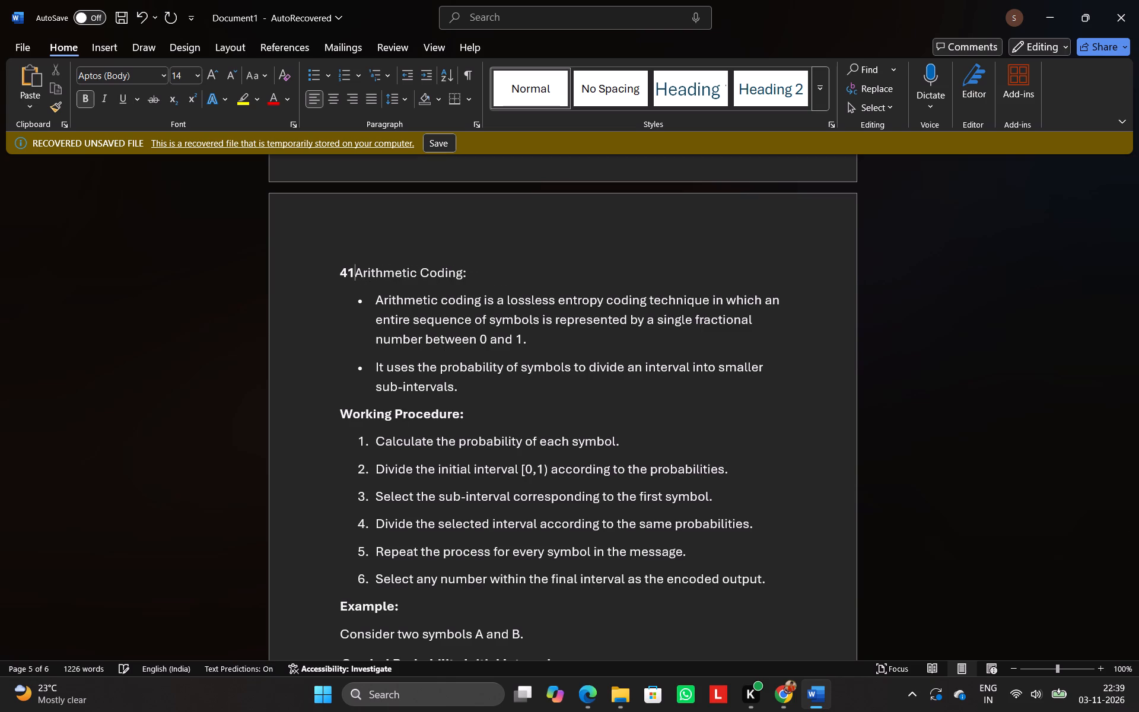
pyautogui.hotkey('shift', ')')
# Add the marks prefix "8m" before "41)" in the Arithmetic Coding heading.
pyautogui.press('Left')
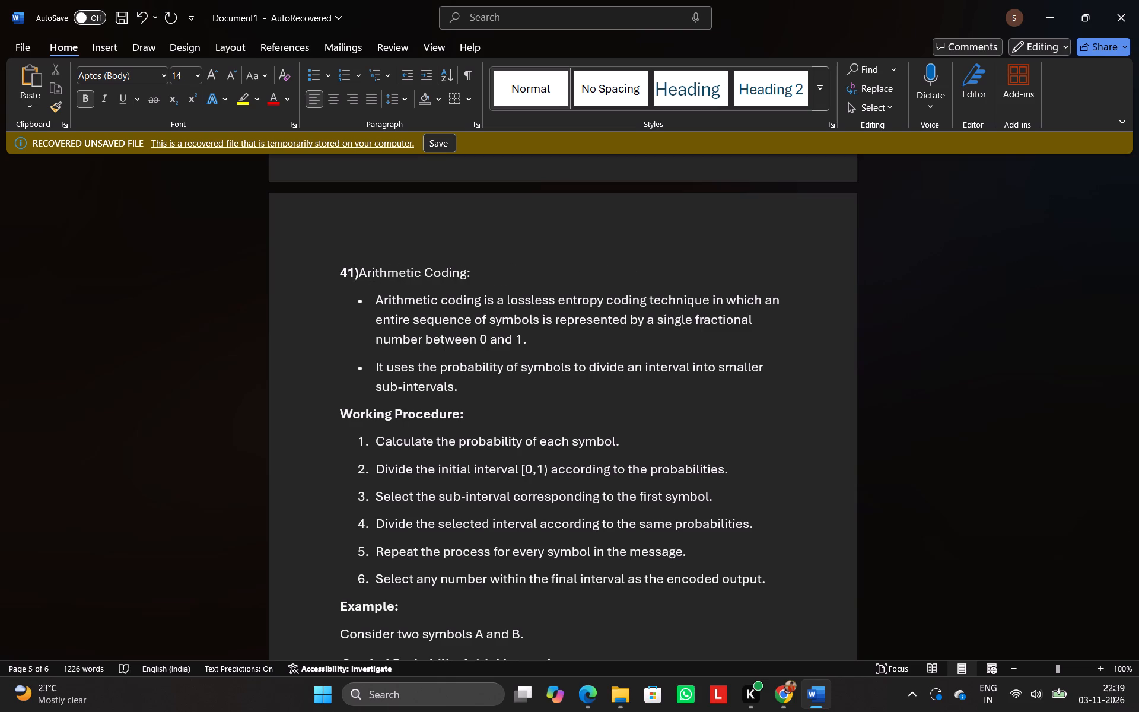
pyautogui.press('Left')
pyautogui.press('Left')
pyautogui.write('8m')
pyautogui.press('Right')
pyautogui.press('Right')
pyautogui.press('Right')
pyautogui.press('Right')
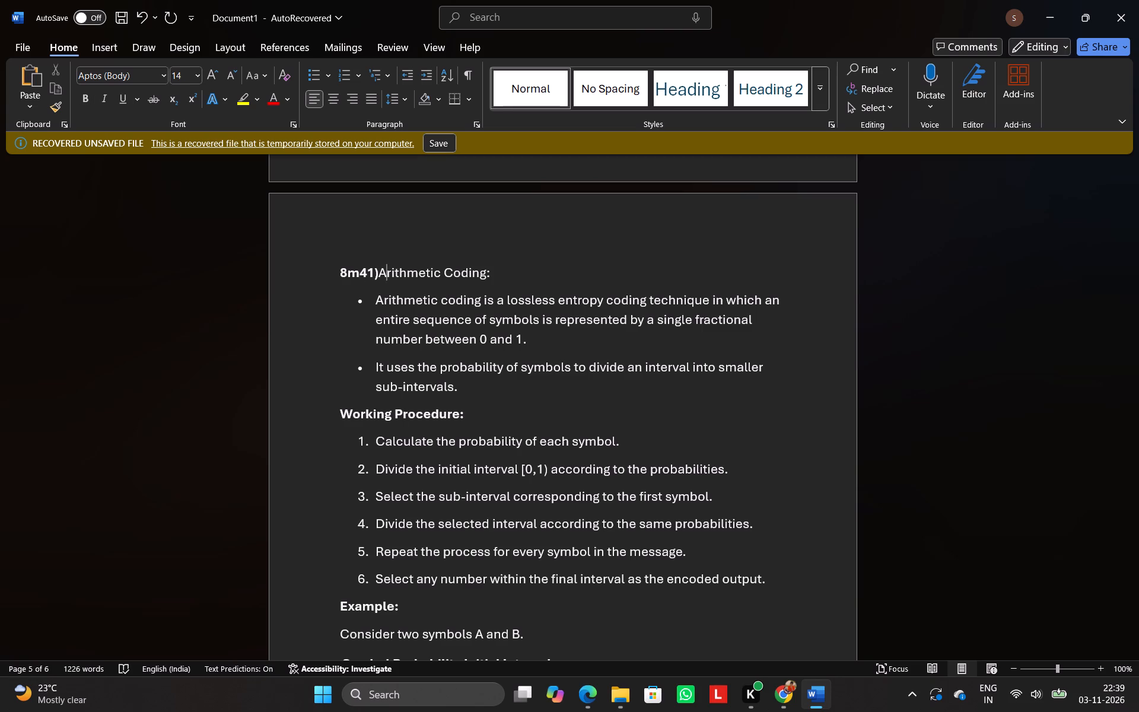
# Make the "Arithmetic Coding:" text after "8m41)" bold and underlined.
pyautogui.press('Left')
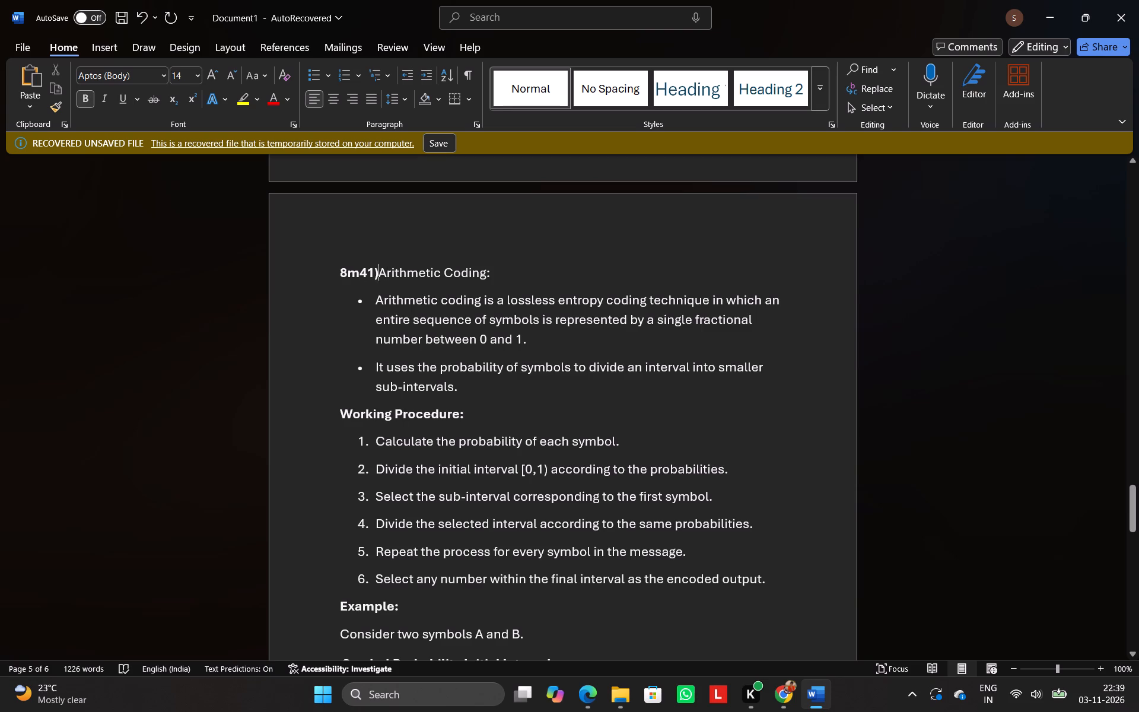
pyautogui.moveTo(380, 269); pyautogui.dragTo(483, 269)
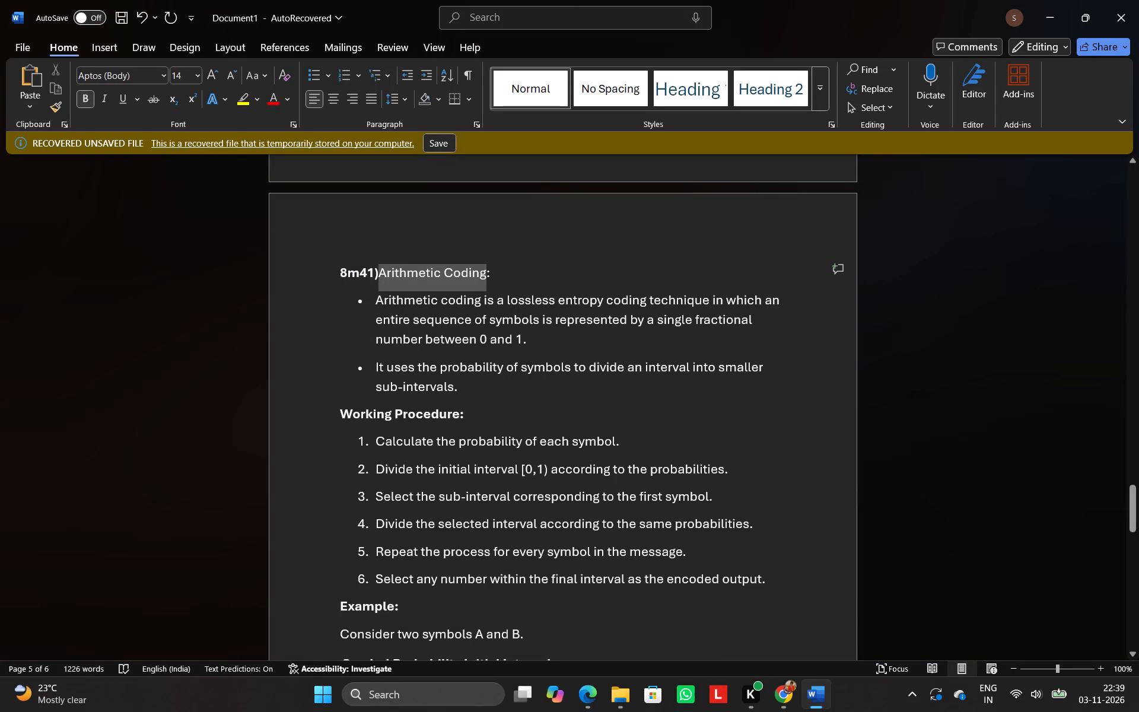
pyautogui.moveTo(483, 269); pyautogui.dragTo(488, 274)
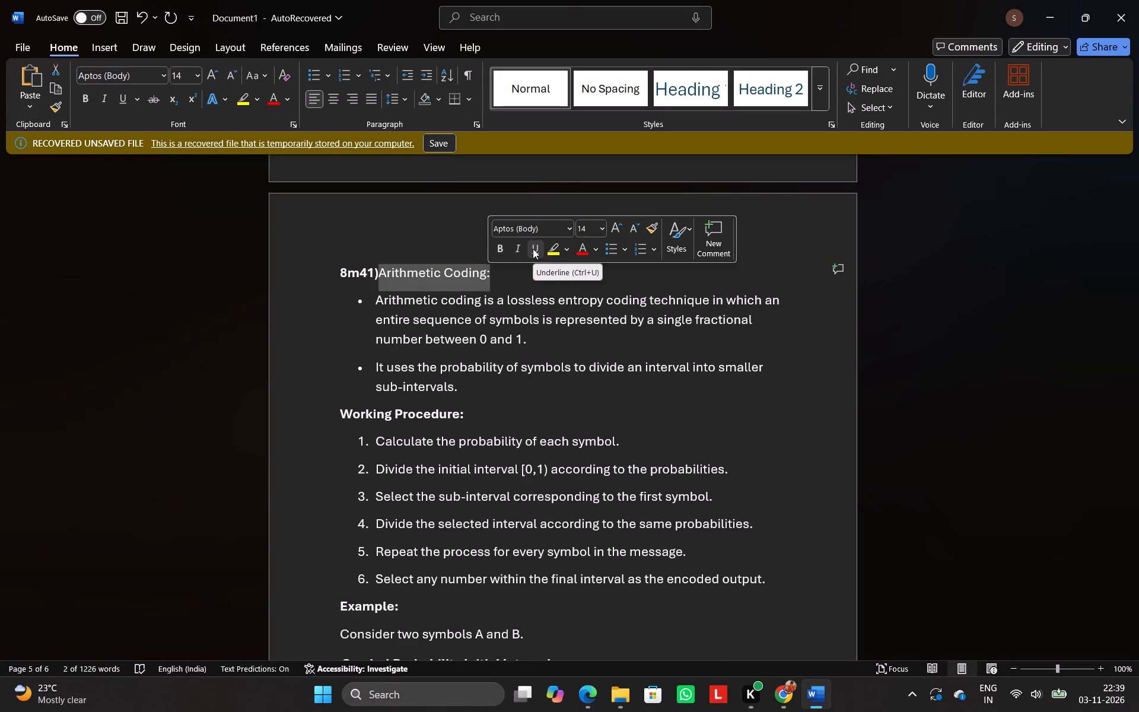
pyautogui.click(533, 249)
pyautogui.click(495, 252)
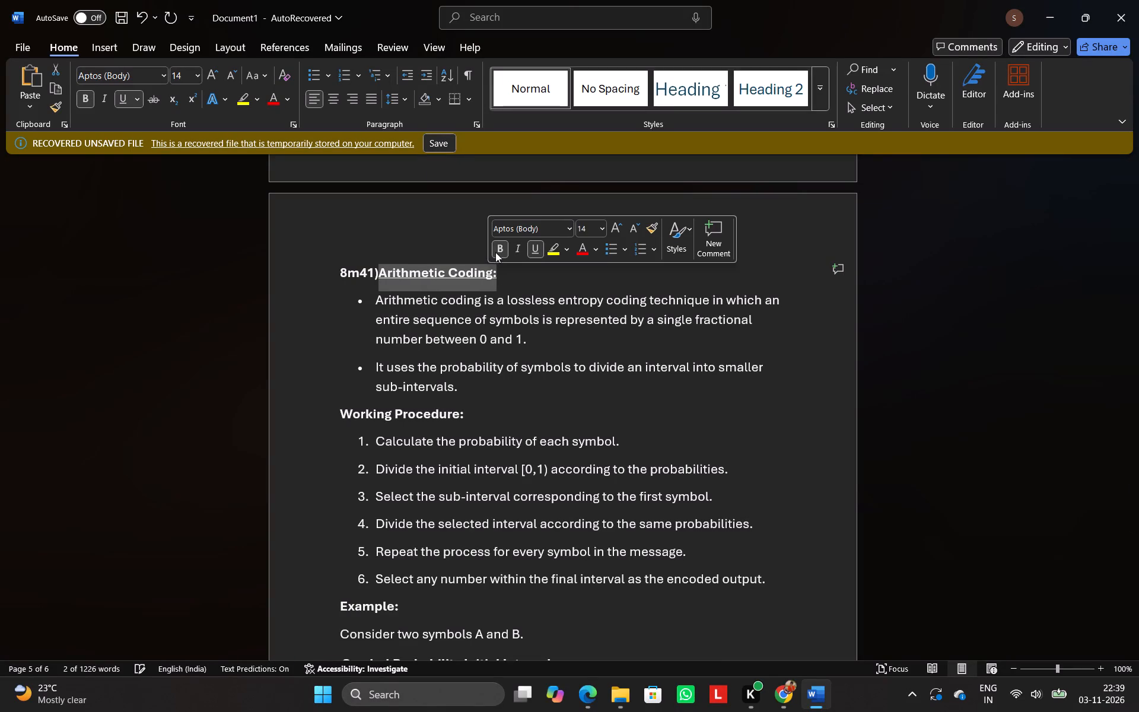
pyautogui.click(501, 273)
# Join the first Arithmetic Coding bullet to the heading line and insert a ⇒ symbol copied from Chrome's arrow symbol results before it.
pyautogui.click(377, 301)
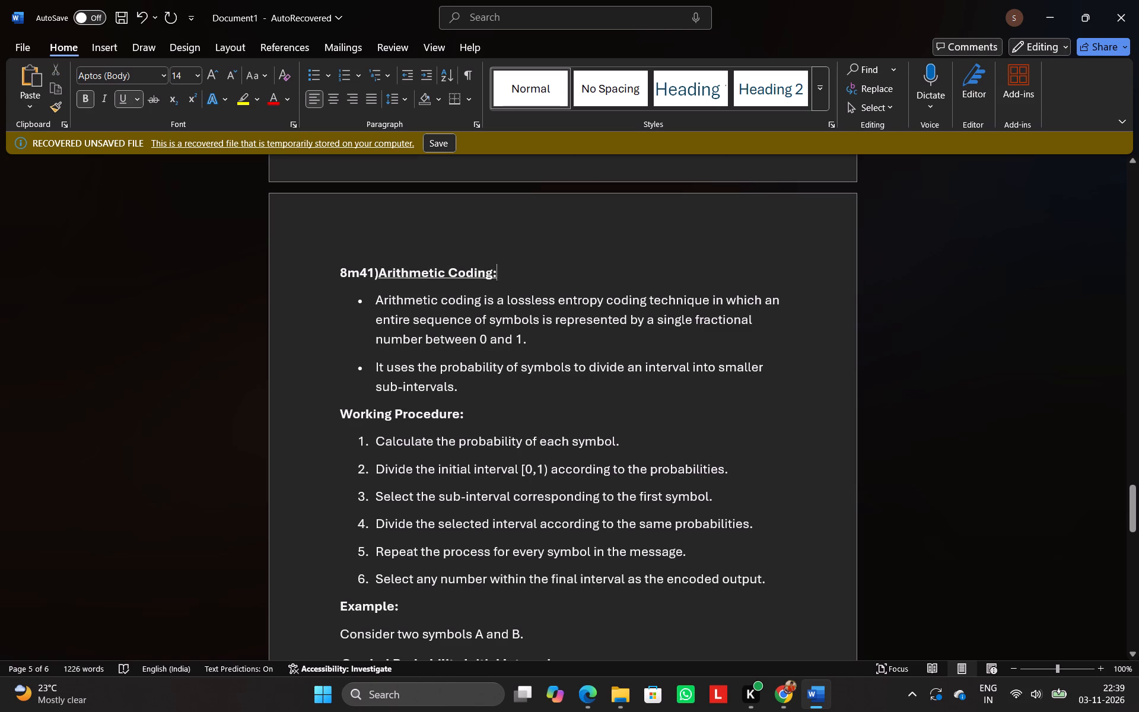
pyautogui.press('BackSpace')
pyautogui.press('BackSpace')
pyautogui.press('BackSpace')
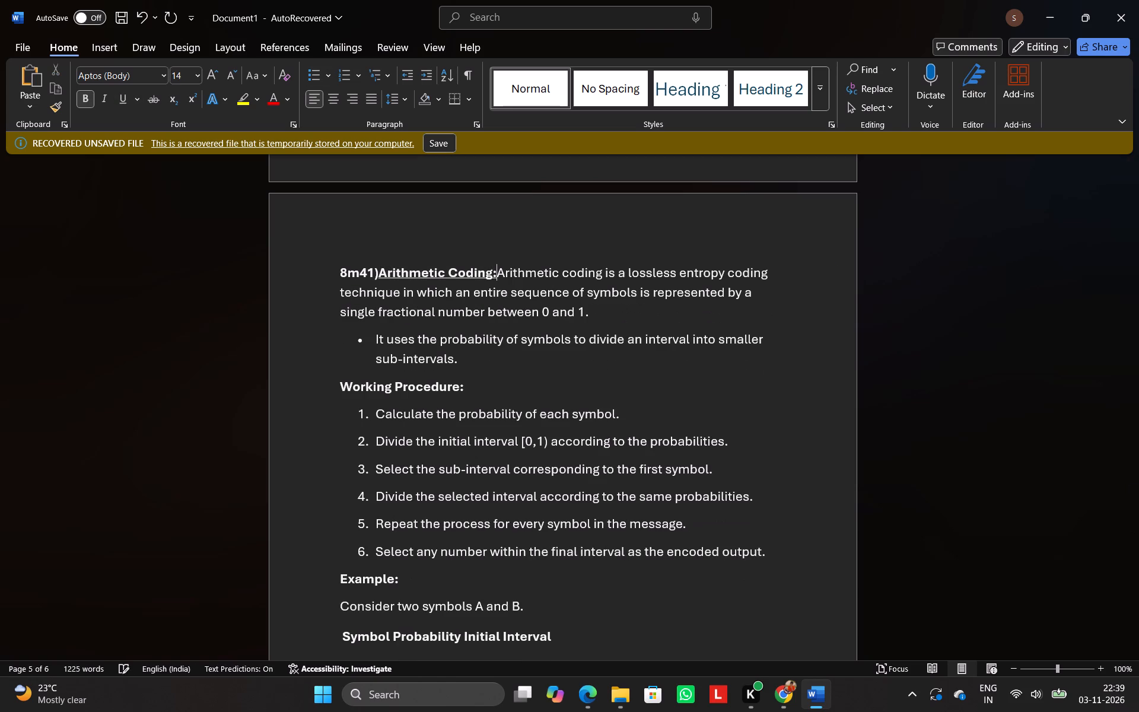
pyautogui.click(778, 692)
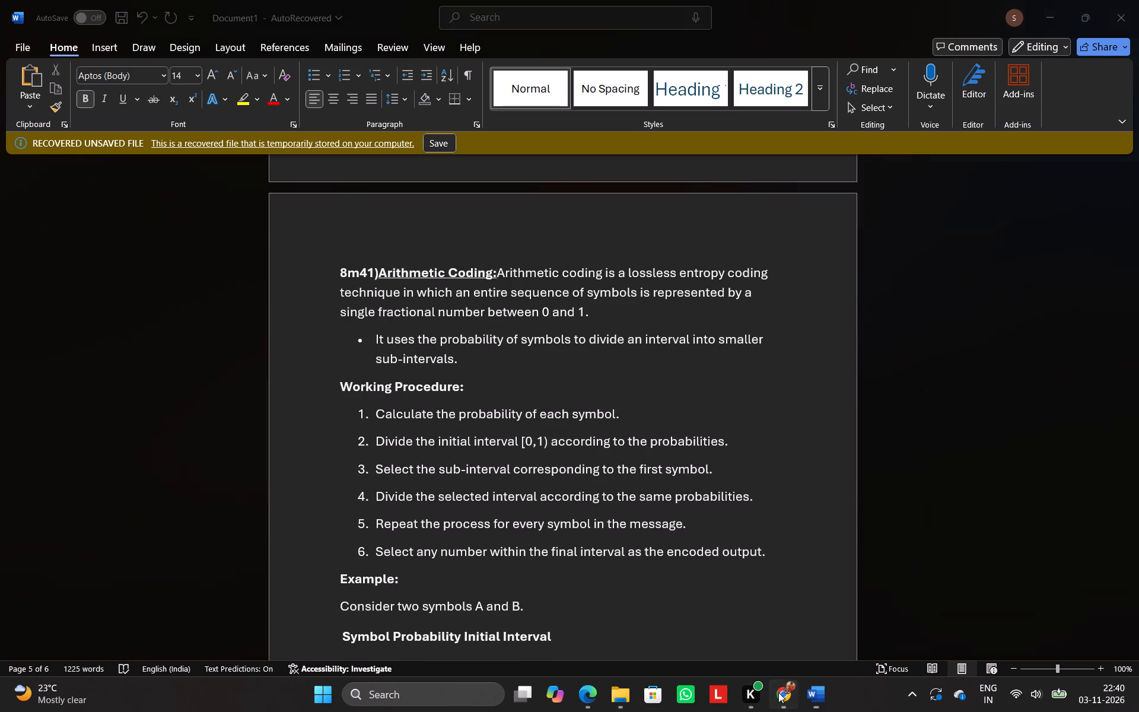
pyautogui.click(297, 0)
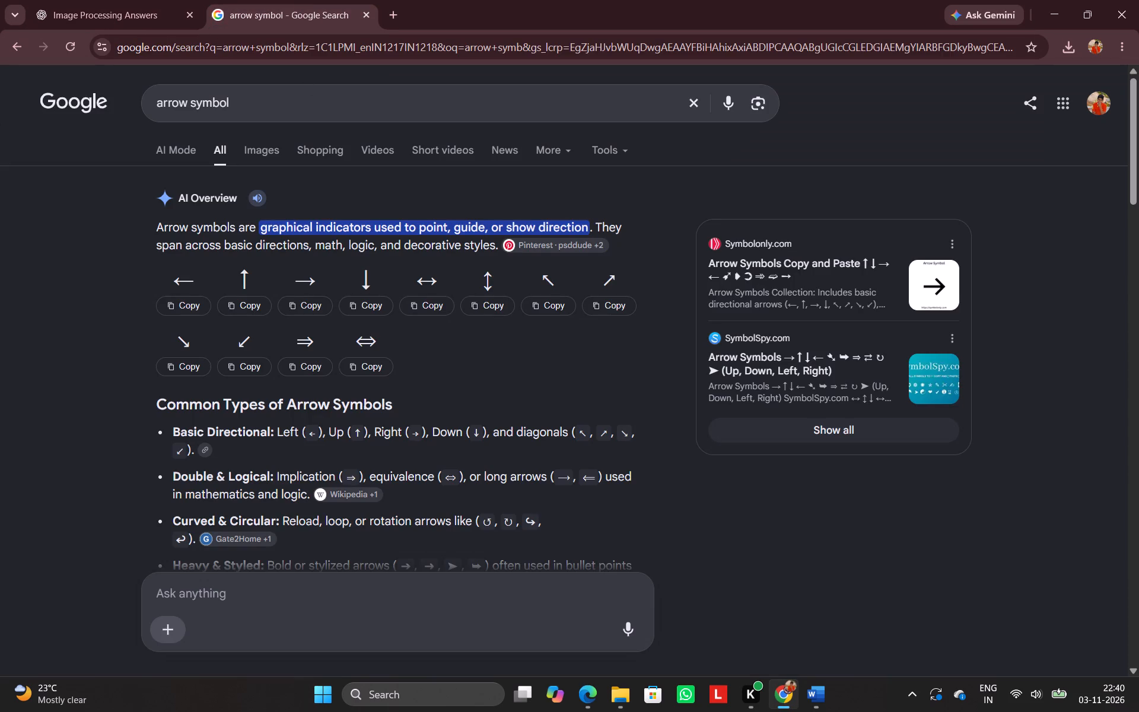
pyautogui.click(307, 368)
pyautogui.click(781, 704)
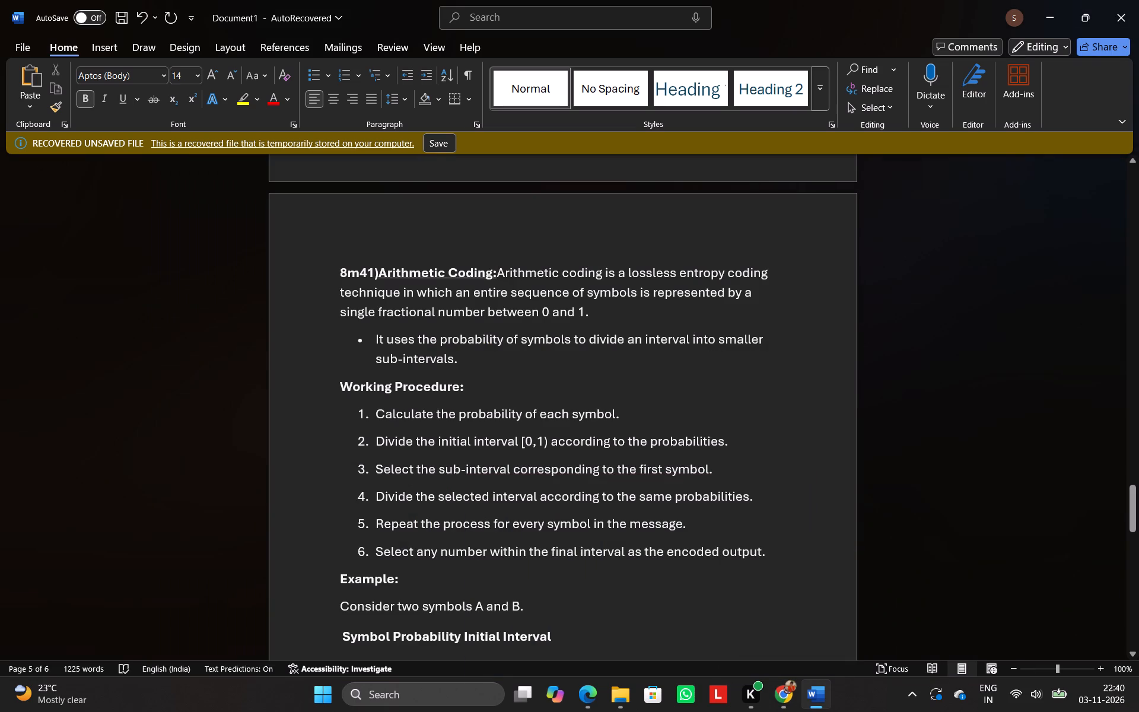
pyautogui.hotkey('ctrl', 'v')
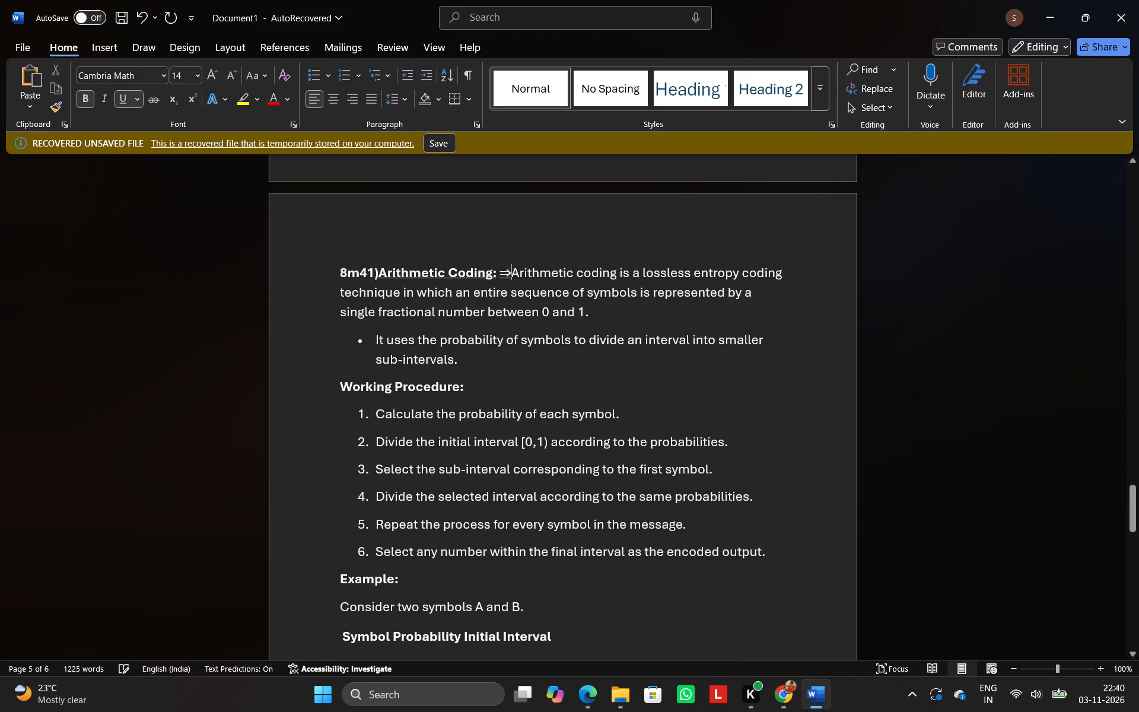
# Join the bullet starting "It uses the probability of symbols" to the preceding sentence, with a ⇒ symbol before it.
pyautogui.click(373, 341)
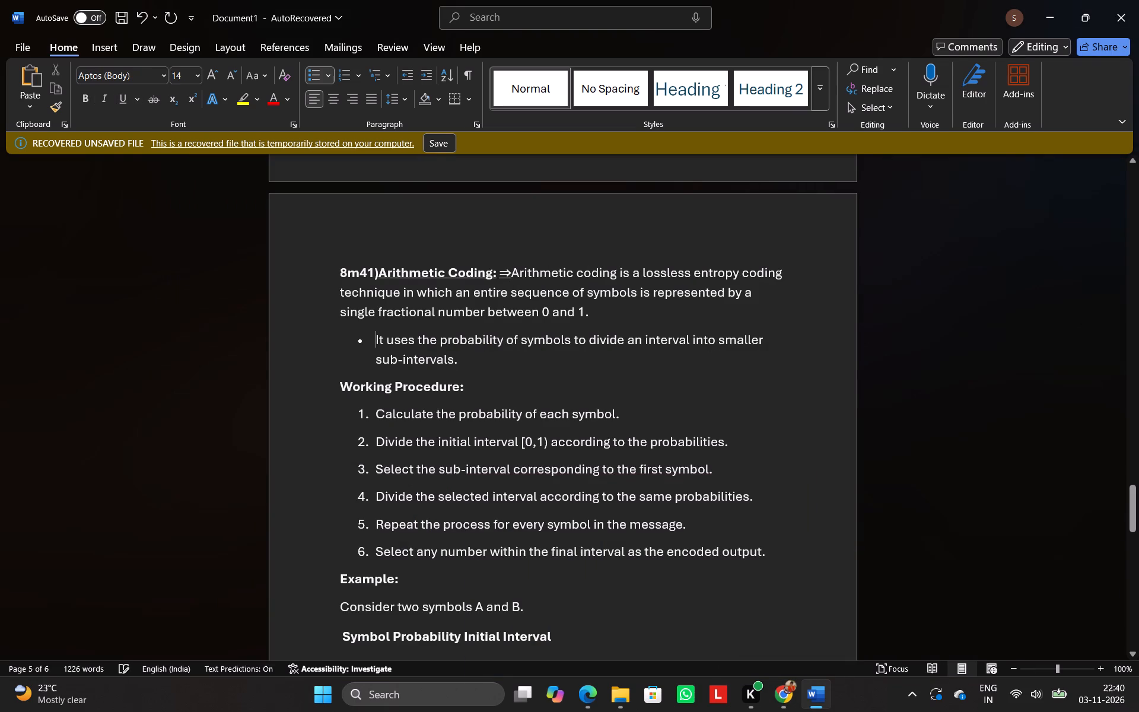
pyautogui.press('BackSpace')
pyautogui.press('BackSpace')
pyautogui.press('BackSpace')
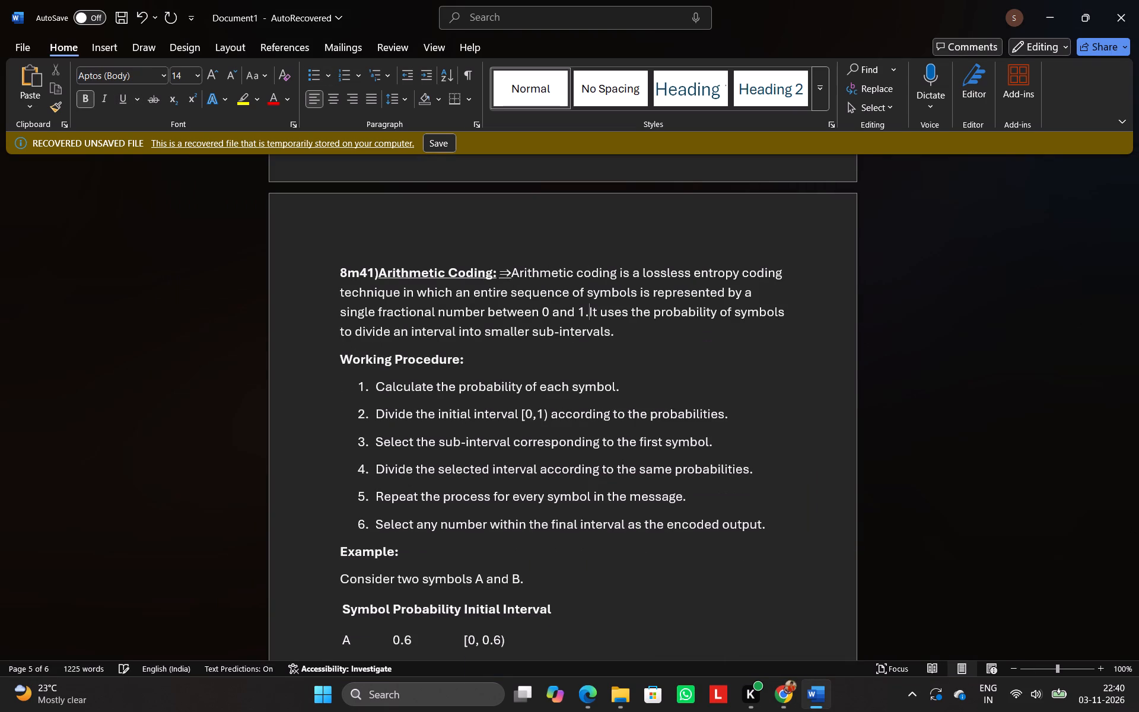
pyautogui.hotkey('ctrl', 'v')
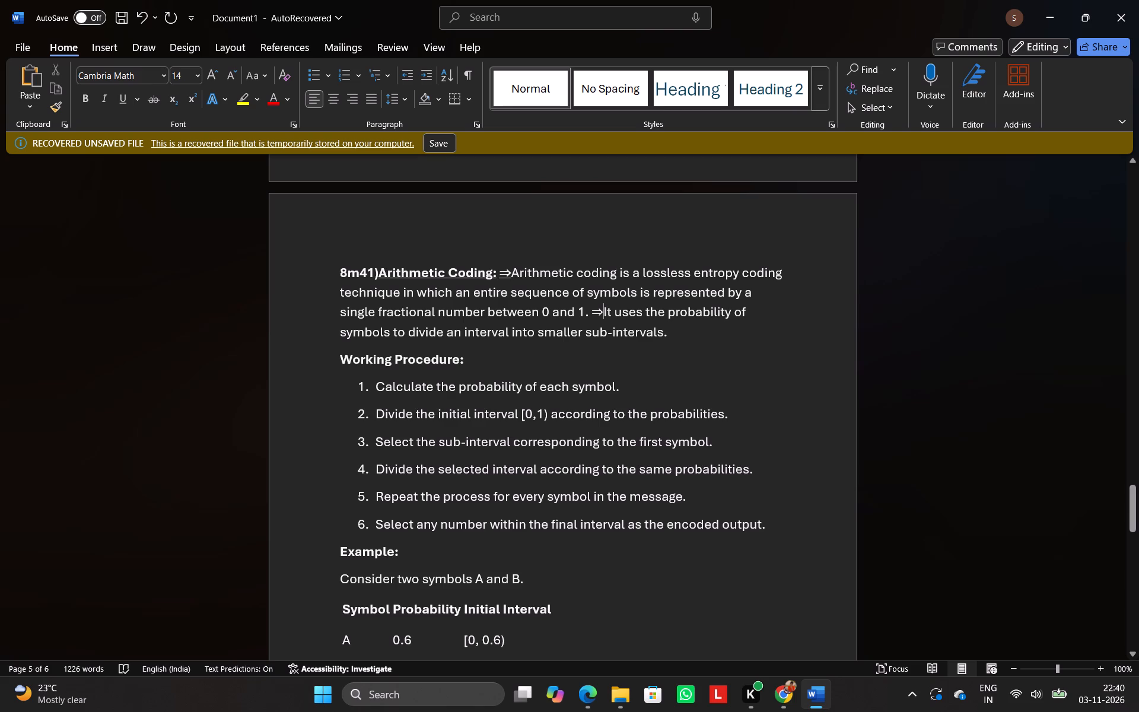
# Replace the paragraph break before "Working Procedure:" with a line break so it sits directly below the arithmetic coding text.
pyautogui.click(341, 367)
pyautogui.press('BackSpace')
pyautogui.hotkey('shift', 'Return')
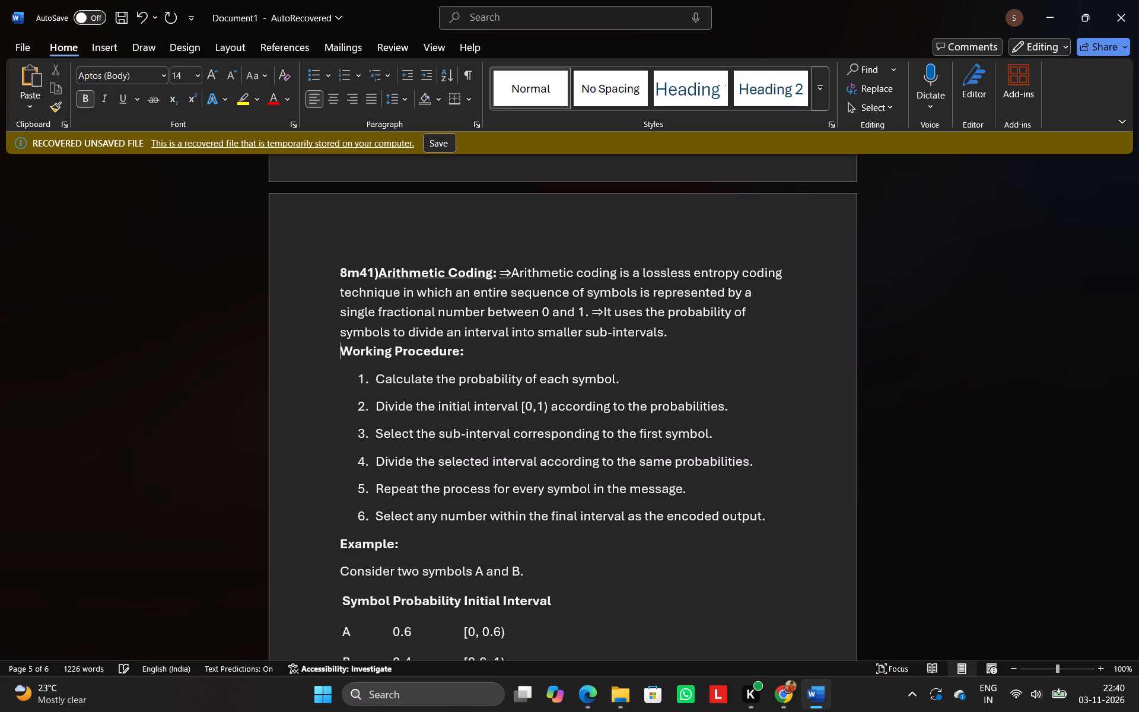
# Turn the list item "Calculate the probability of each symbol." into a plain line directly under "Working Procedure:", prefixed "1)".
pyautogui.click(370, 384)
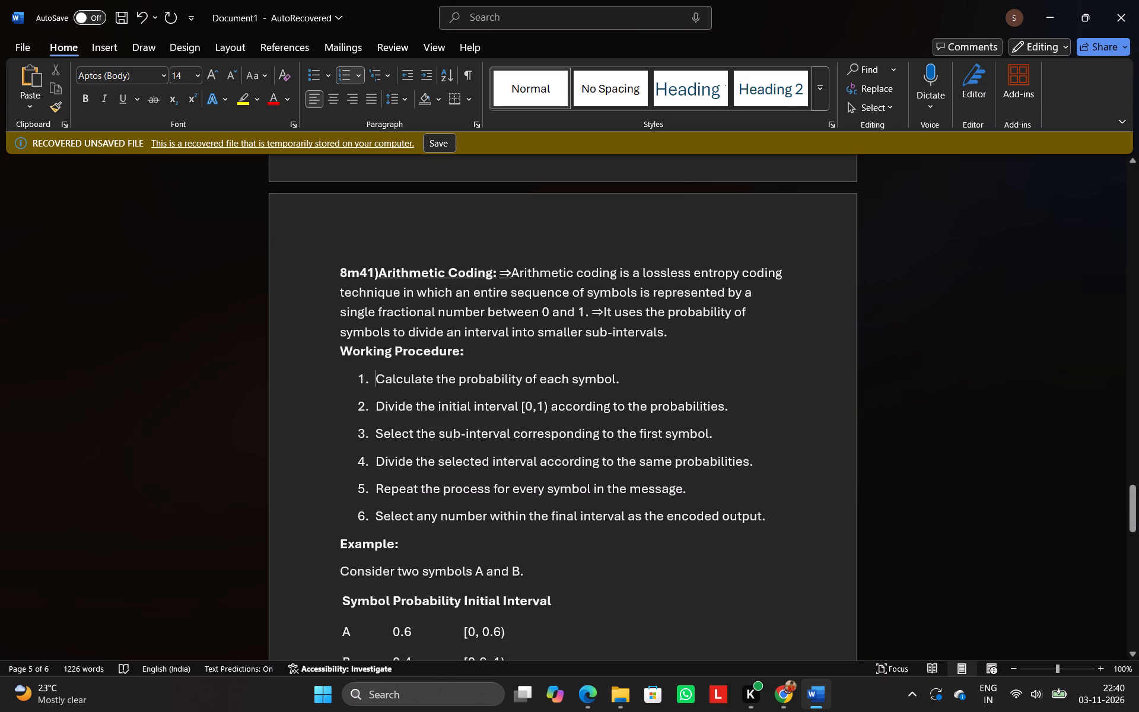
pyautogui.press('BackSpace')
pyautogui.press('BackSpace')
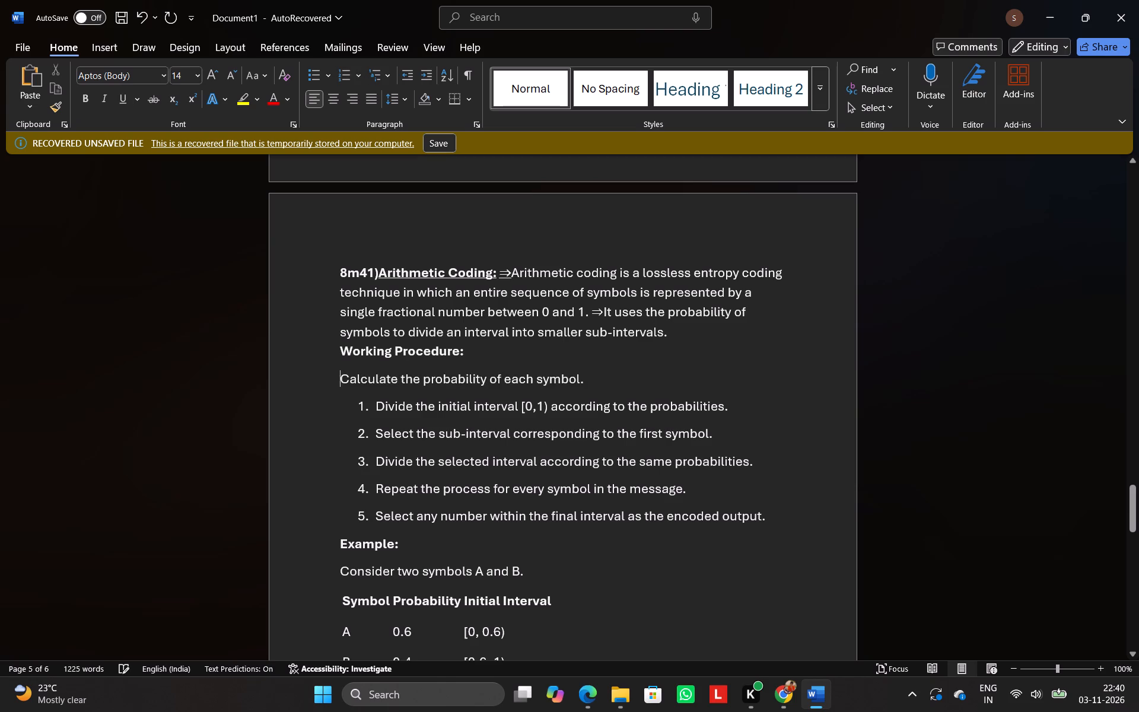
pyautogui.press('BackSpace')
pyautogui.press('Return')
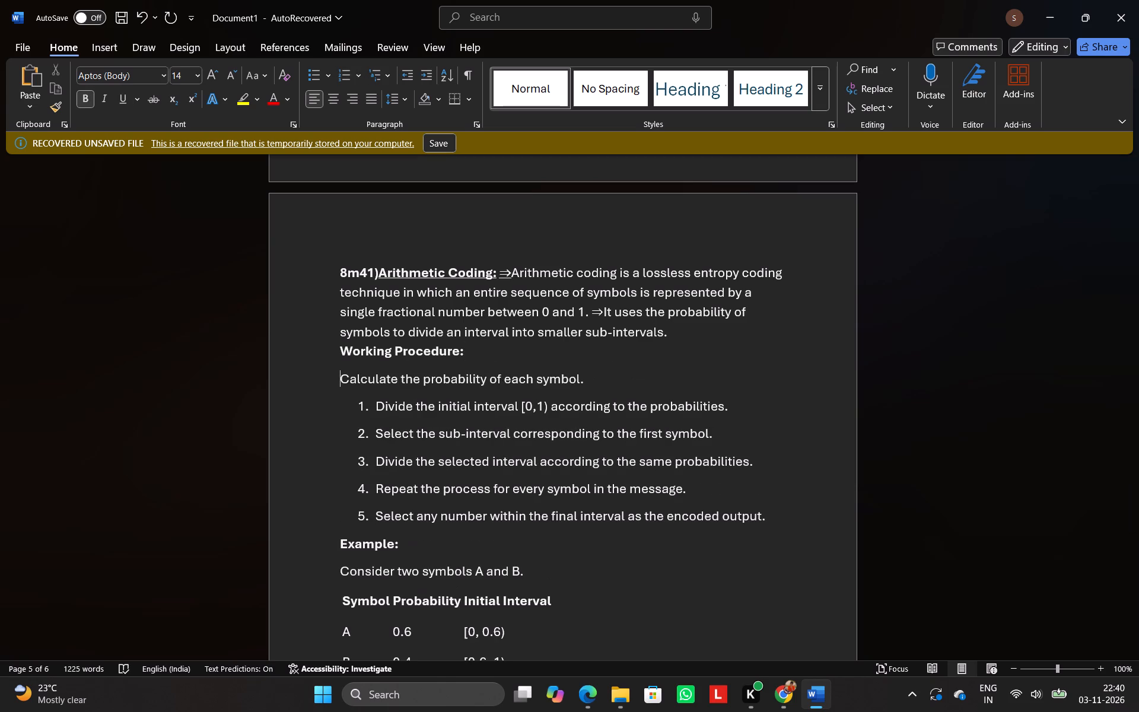
pyautogui.press('BackSpace')
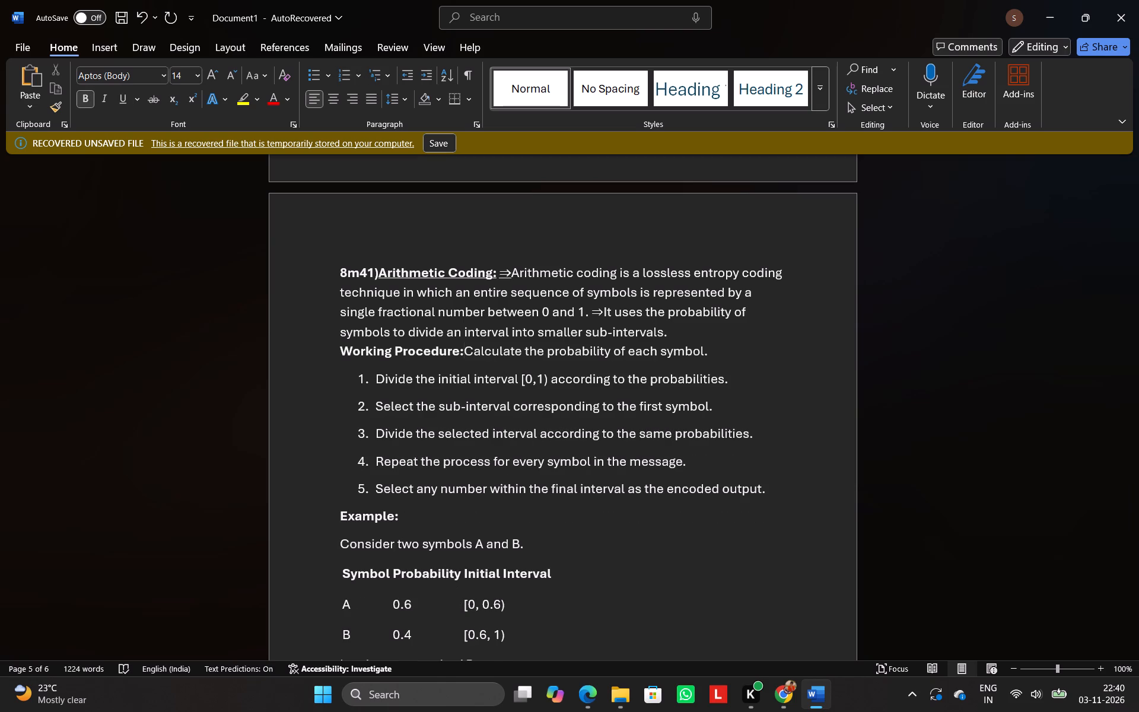
pyautogui.press('Return')
pyautogui.press('BackSpace')
pyautogui.hotkey('shift', 'Return')
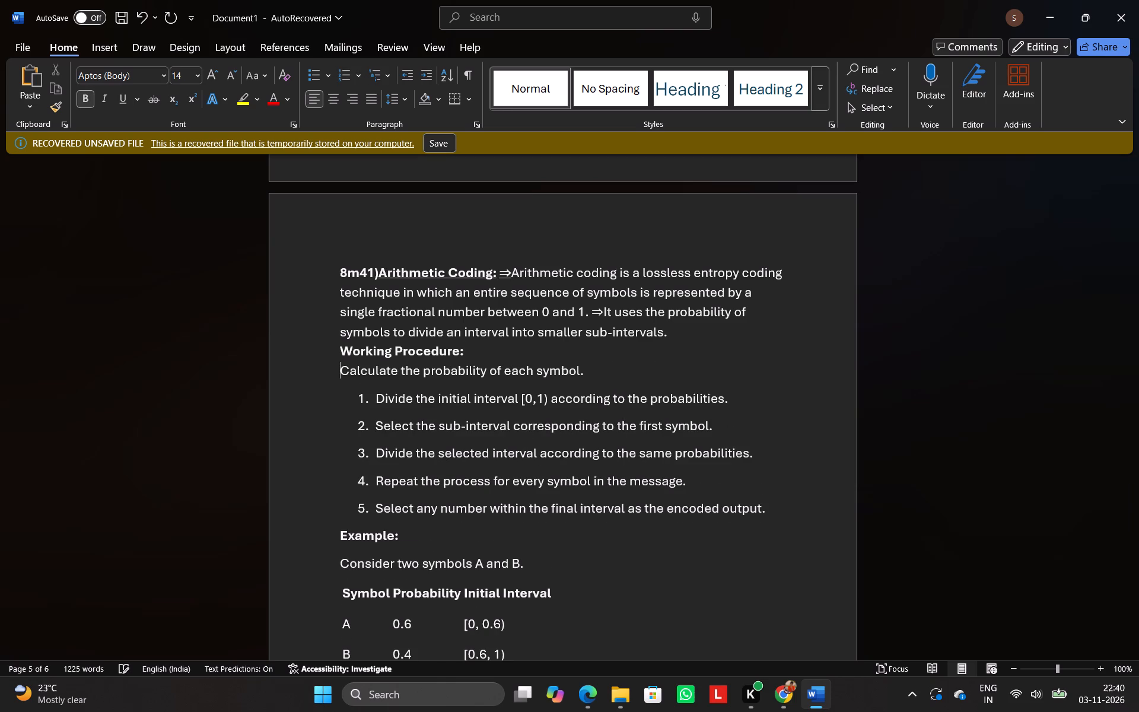
pyautogui.write('1)')
# Convert the initial interval division and first-symbol sub-interval list items into compact plain lines prefixed "2)" and "3)".
pyautogui.press('Down')
pyautogui.press('Down')
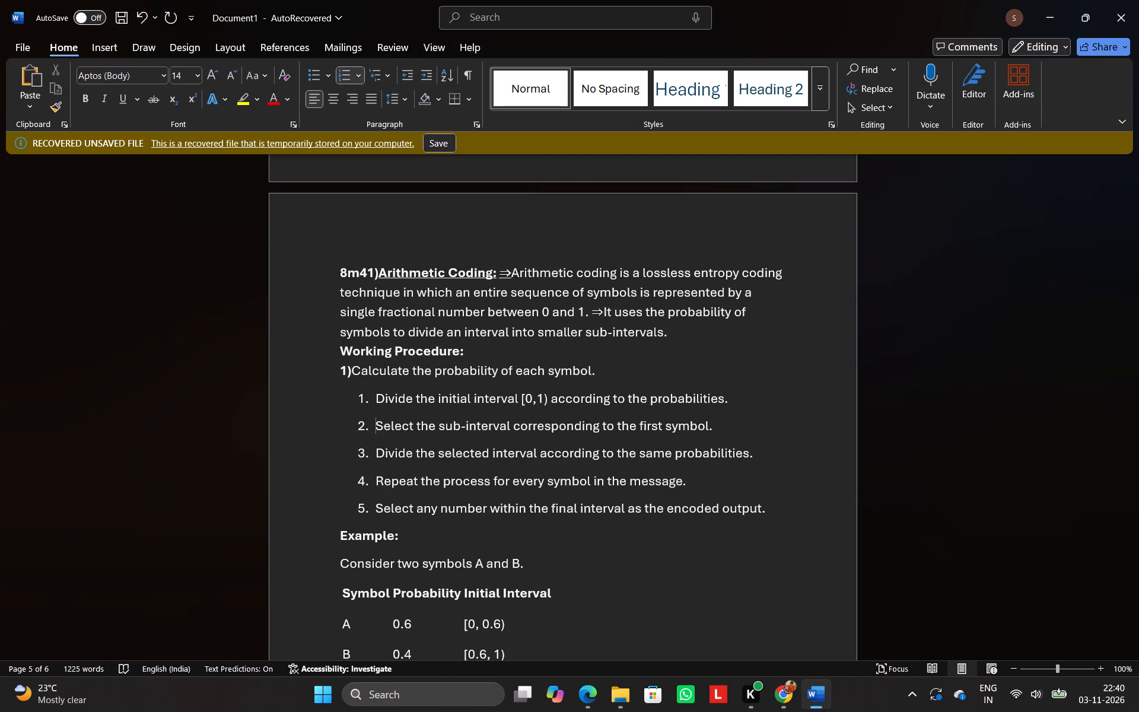
pyautogui.press('Up')
pyautogui.press('BackSpace')
pyautogui.press('BackSpace')
pyautogui.press('BackSpace')
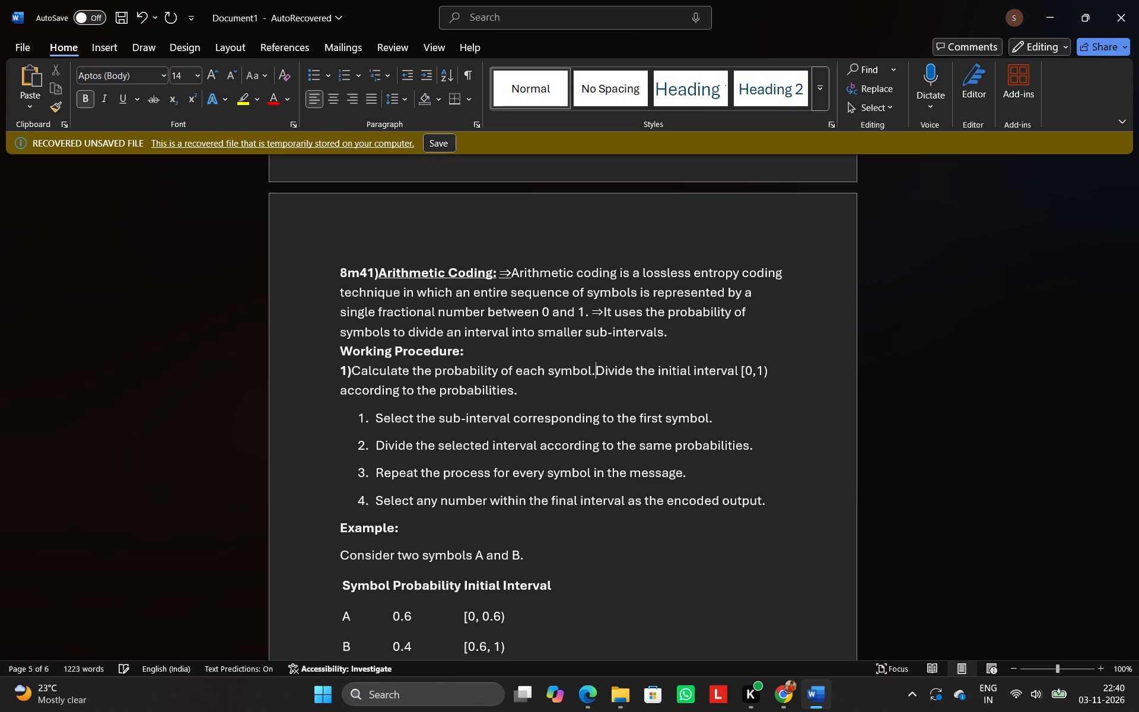
pyautogui.hotkey('shift', 'Return')
pyautogui.write('2)')
pyautogui.press('Down')
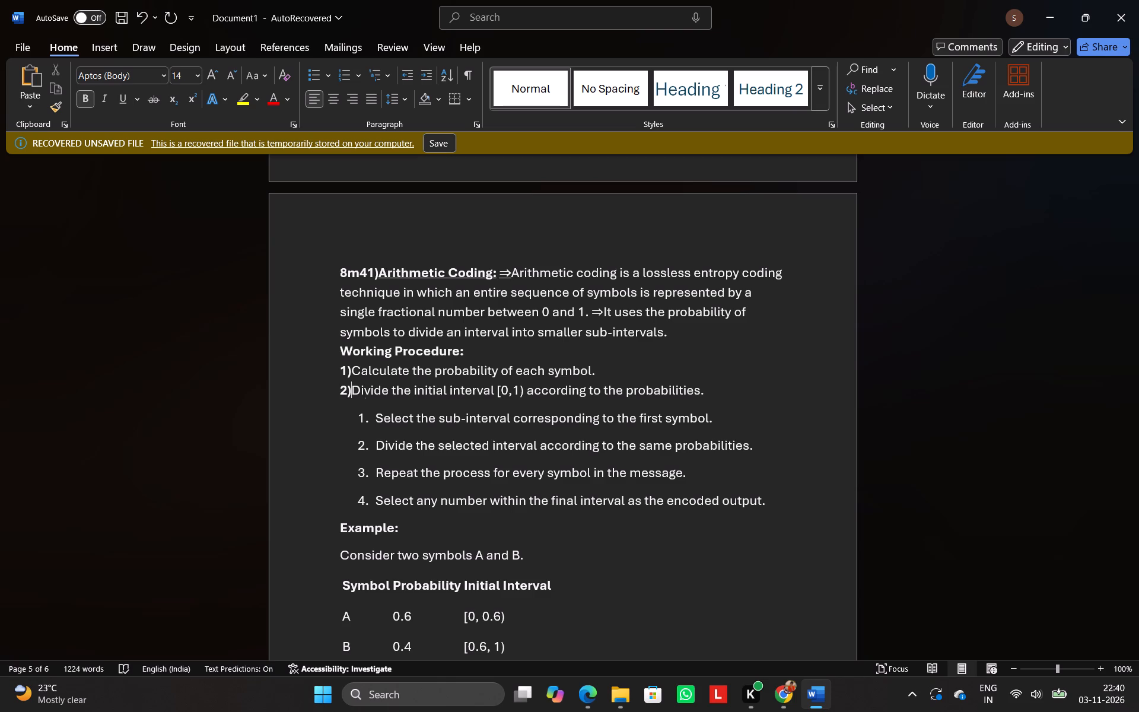
pyautogui.press('BackSpace')
pyautogui.press('BackSpace')
pyautogui.press('BackSpace')
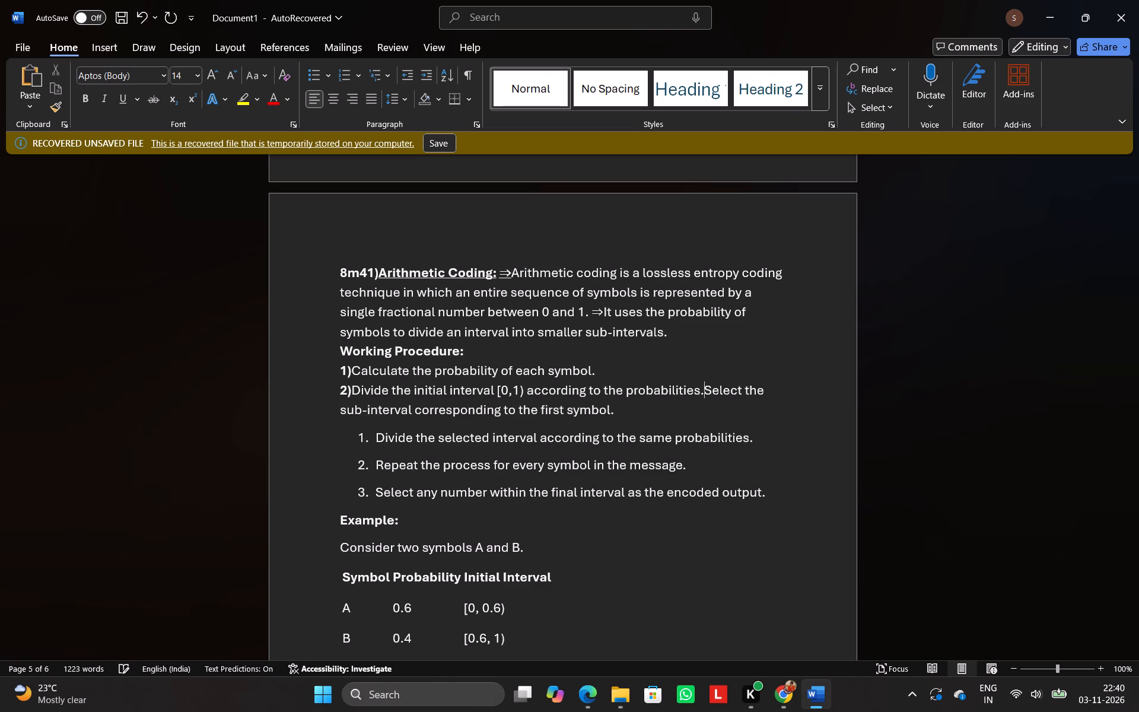
pyautogui.hotkey('shift', 'Return')
pyautogui.write('3)')
# Convert the list item "Divide the selected interval according to the same probabilities." into a compact plain line prefixed "4)".
pyautogui.press('Down')
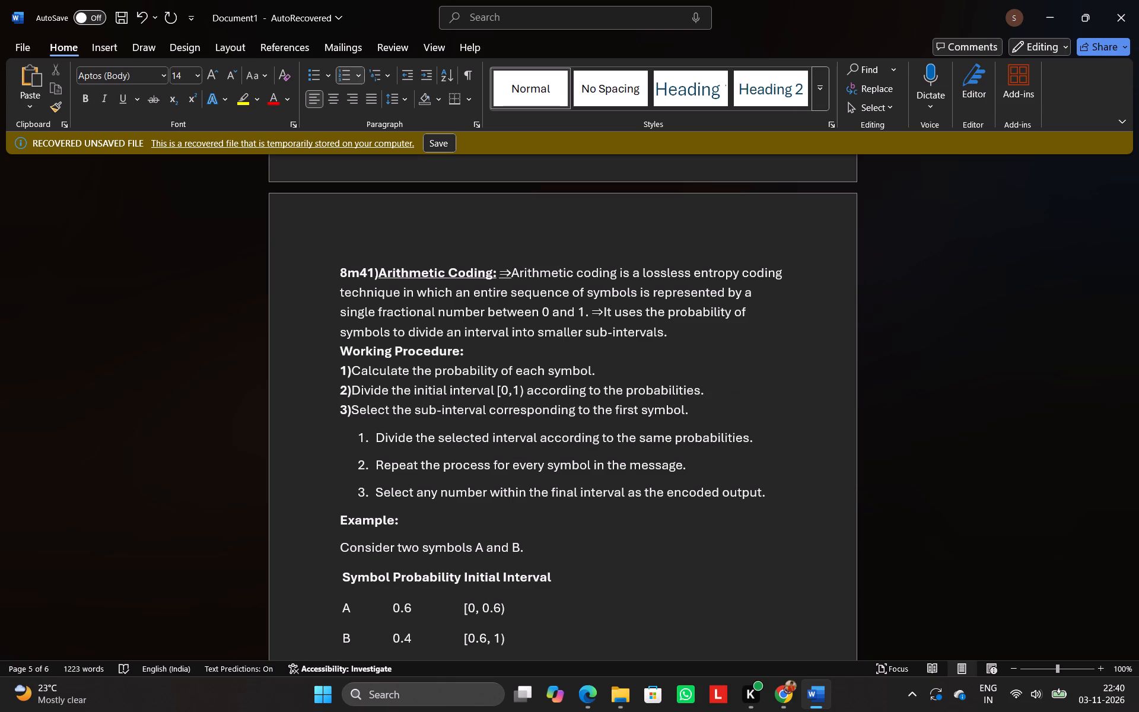
pyautogui.press('BackSpace')
pyautogui.press('BackSpace')
pyautogui.press('BackSpace')
pyautogui.press('Return')
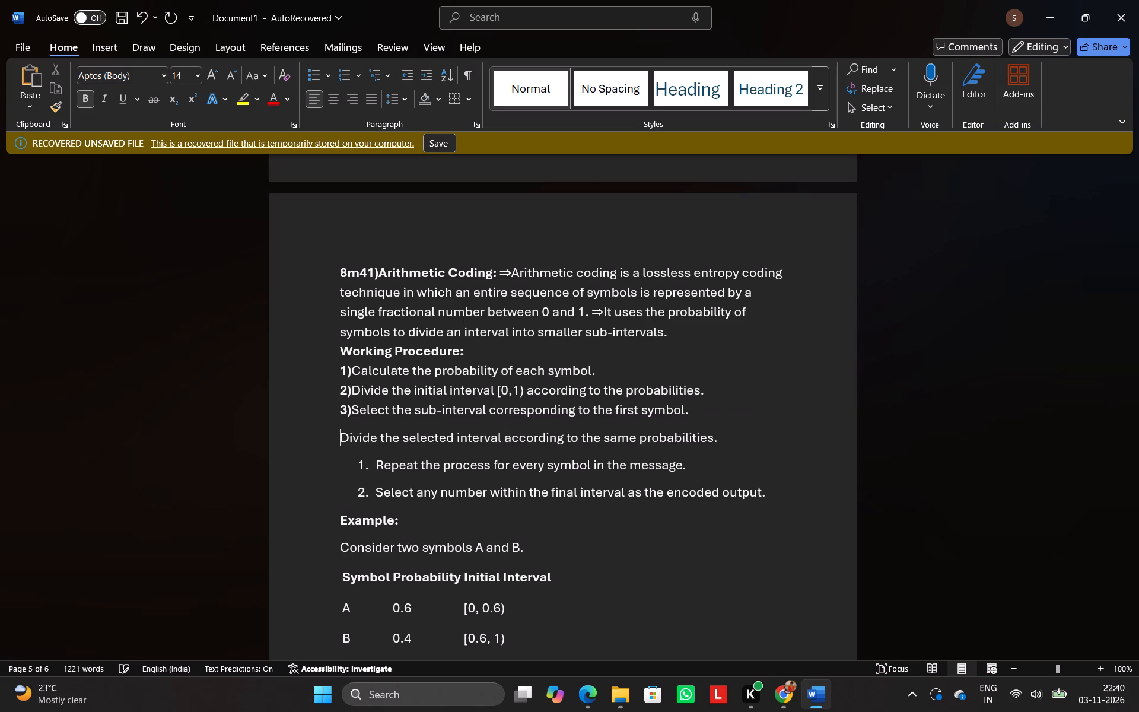
pyautogui.press('BackSpace')
pyautogui.hotkey('shift', 'Return')
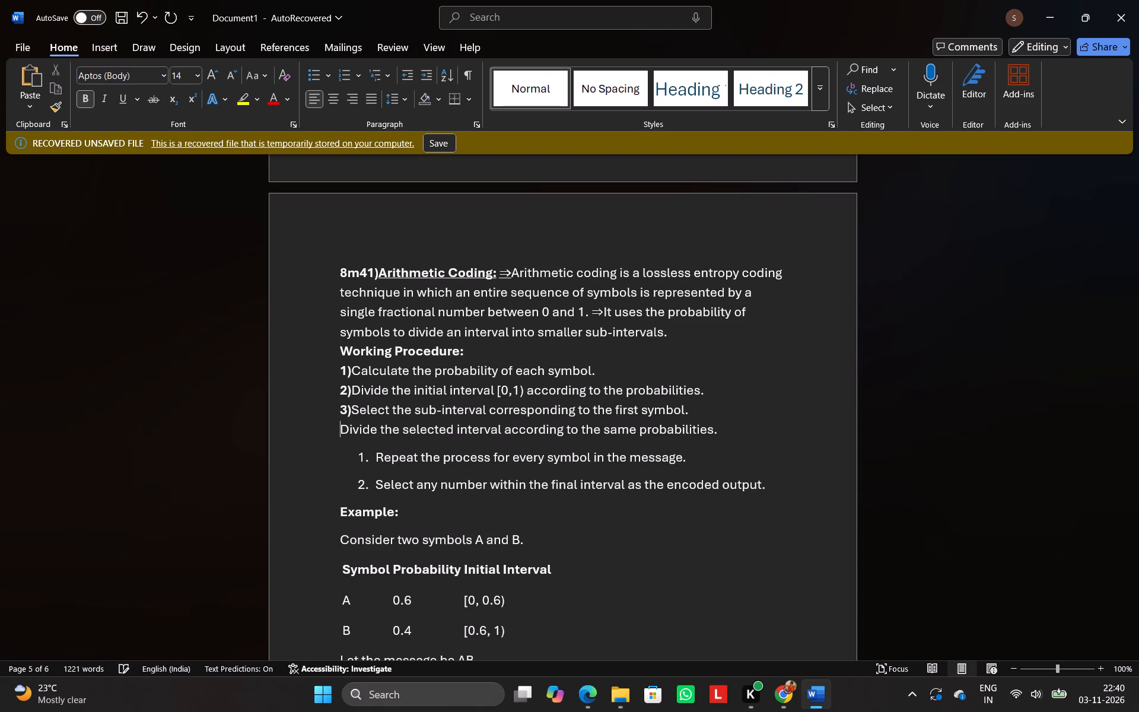
pyautogui.press('4')
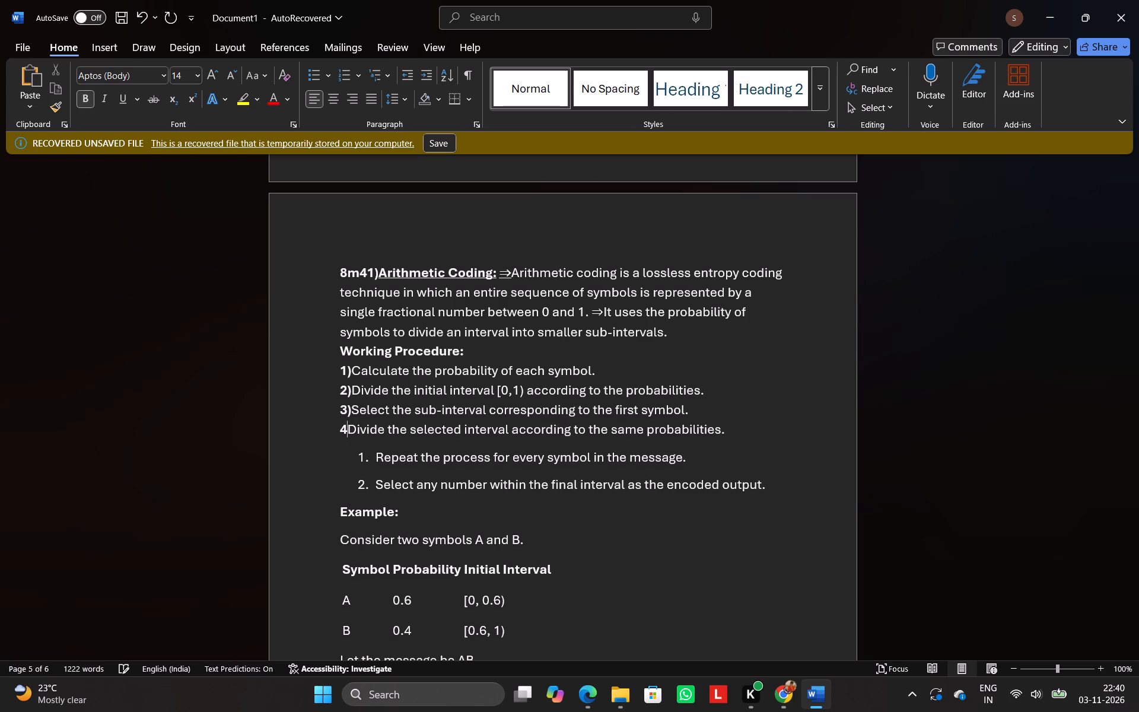
pyautogui.hotkey('shift', ')')
# Convert the last two Working Procedure list items, repeating the process and selecting the encoded output, into compact lines prefixed "5)" and "6)".
pyautogui.press('Down')
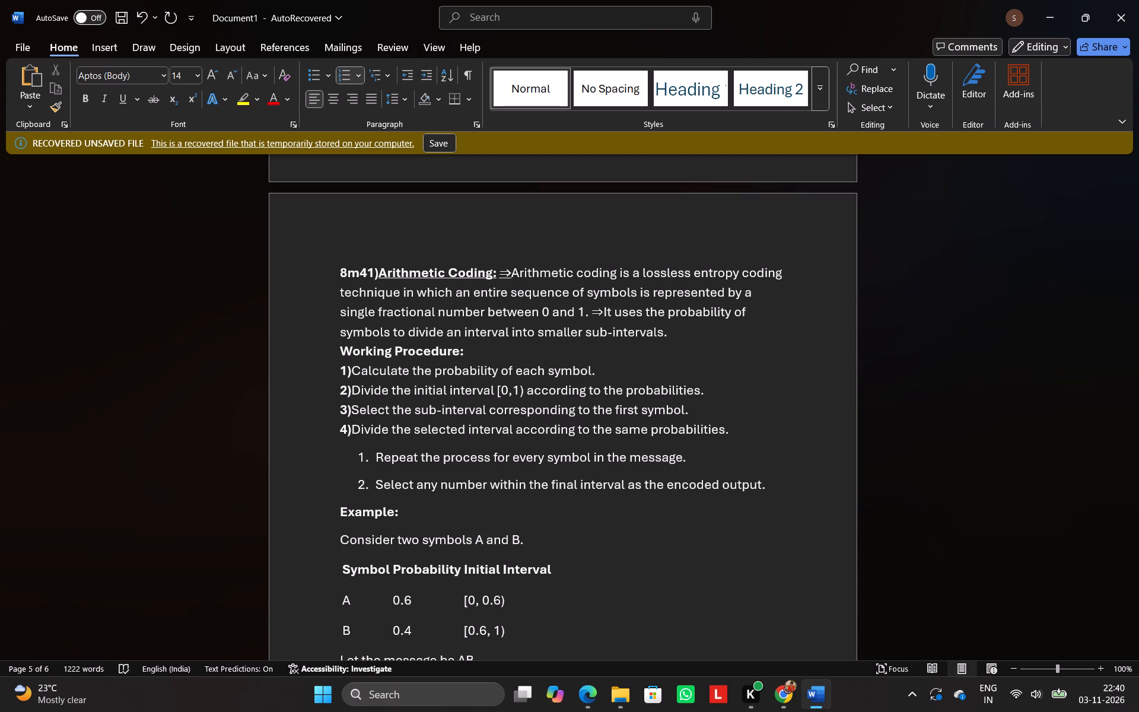
pyautogui.press('BackSpace')
pyautogui.press('BackSpace')
pyautogui.press('BackSpace')
pyautogui.hotkey('shift', 'Return')
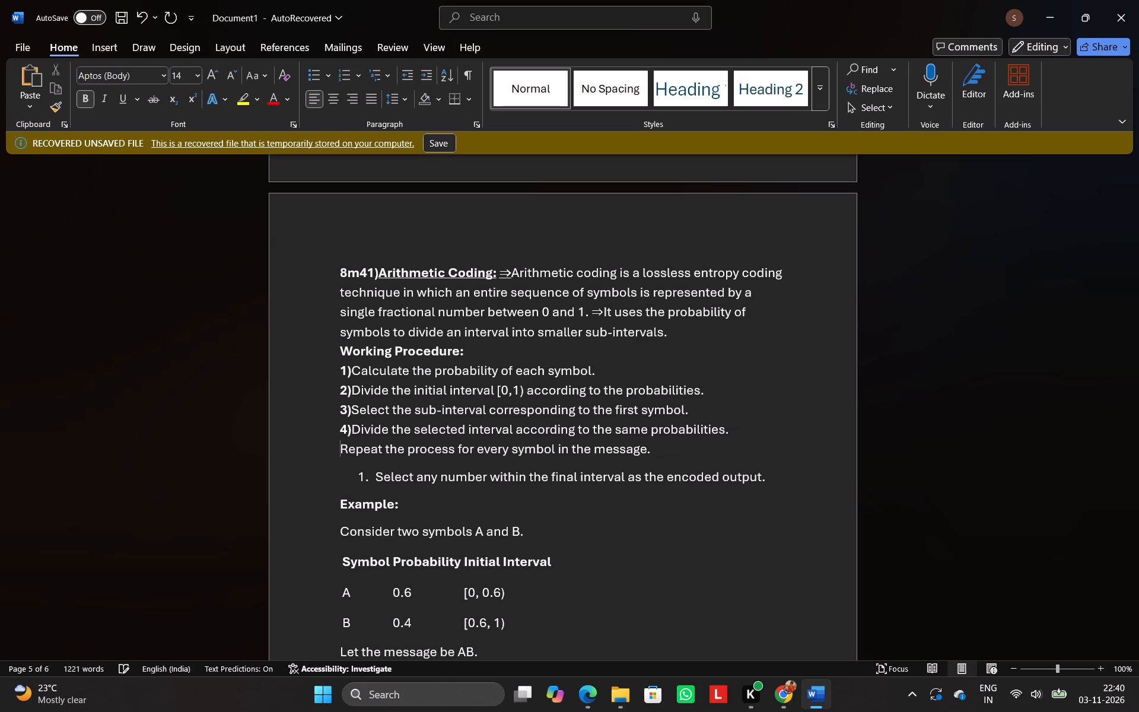
pyautogui.write('5)')
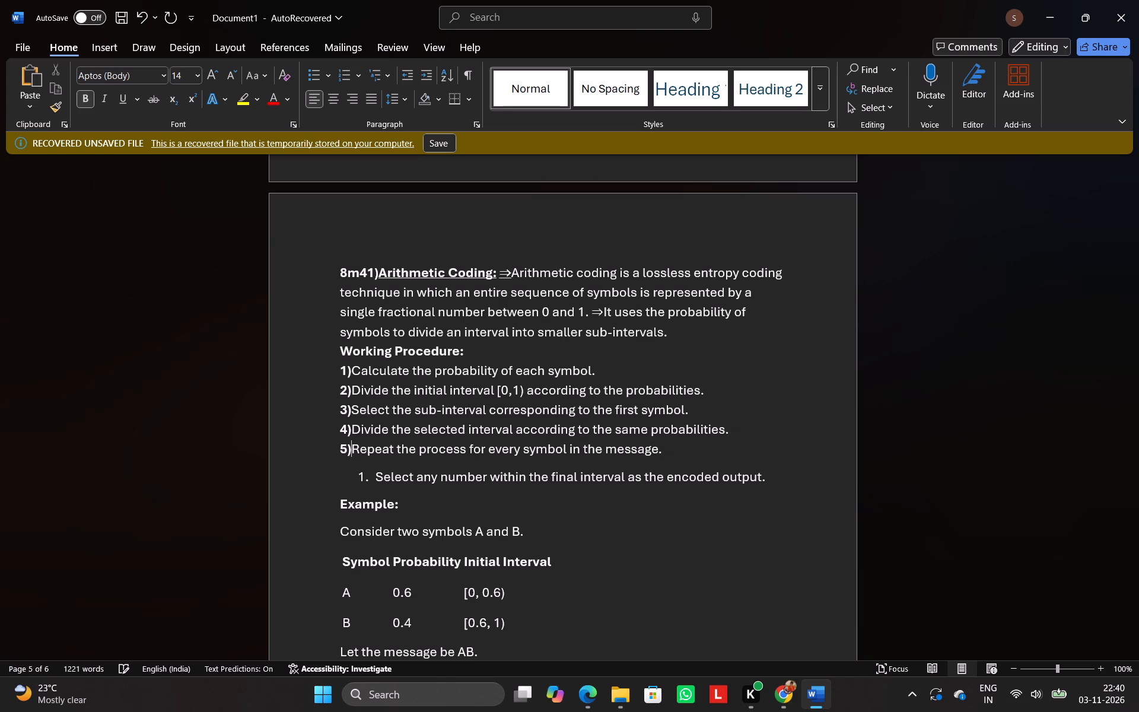
pyautogui.press('Down')
pyautogui.press('BackSpace')
pyautogui.press('BackSpace')
pyautogui.press('BackSpace')
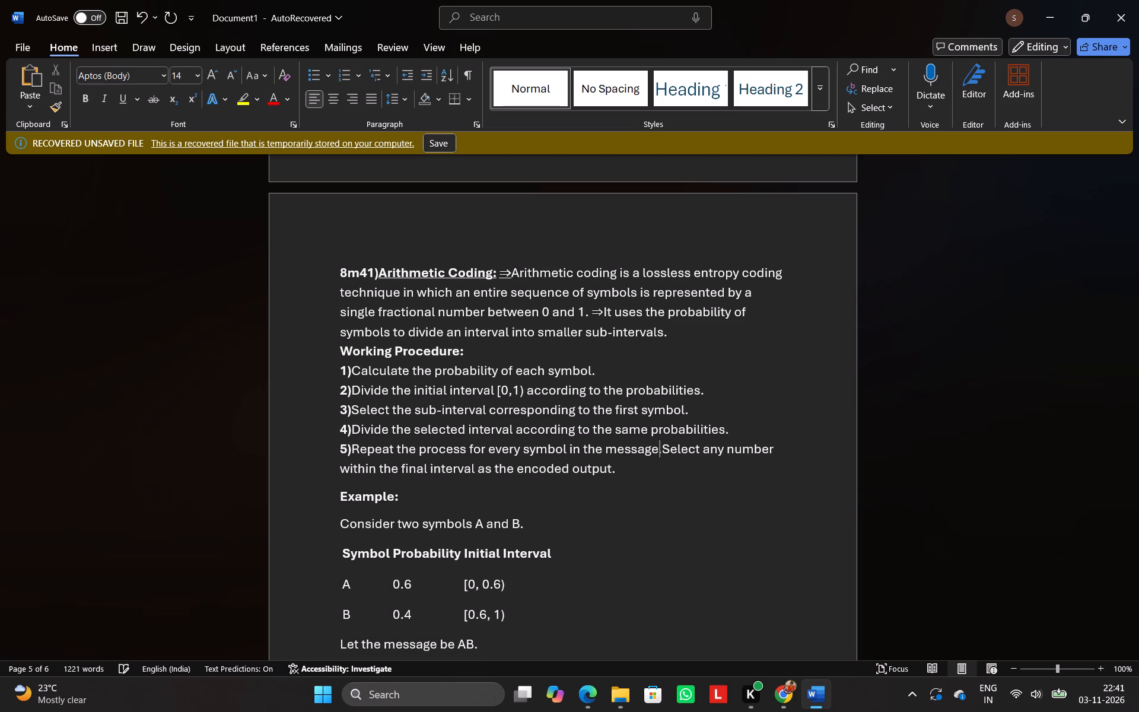
pyautogui.hotkey('shift', 'Return')
pyautogui.write('6)')
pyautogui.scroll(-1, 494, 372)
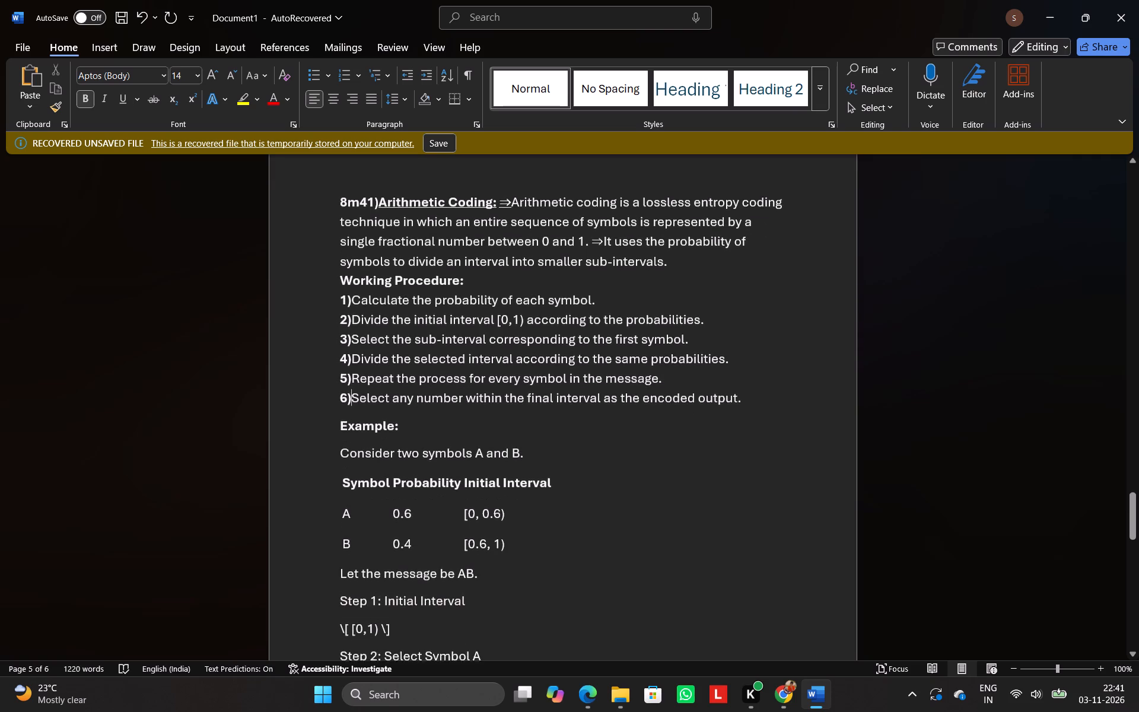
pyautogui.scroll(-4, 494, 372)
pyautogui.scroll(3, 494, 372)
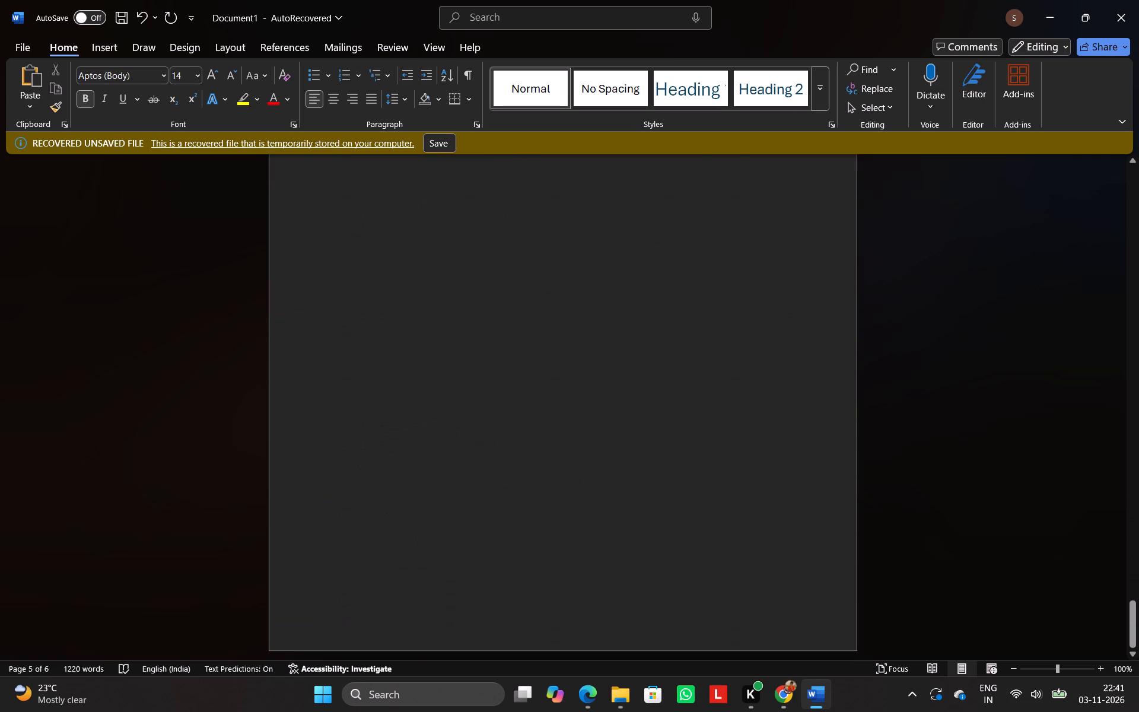
# Underline the question label "8m41" at the start of the Arithmetic Coding heading.
pyautogui.scroll(8, 494, 372)
pyautogui.scroll(-3, 494, 372)
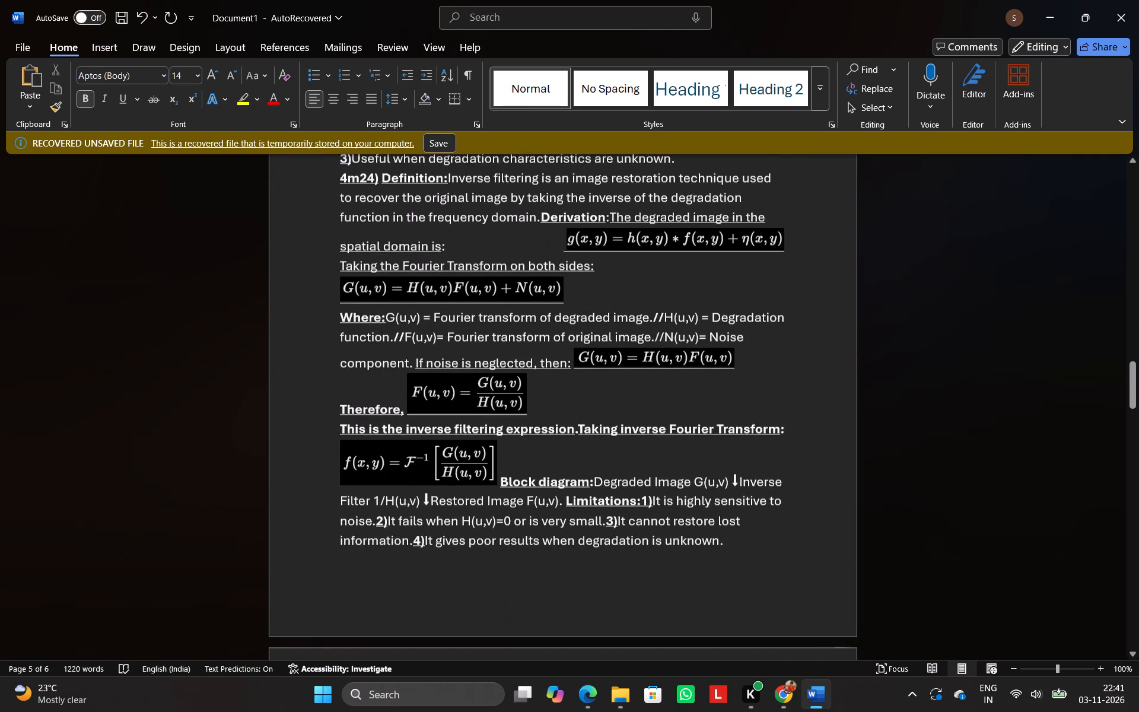
pyautogui.scroll(-4, 494, 372)
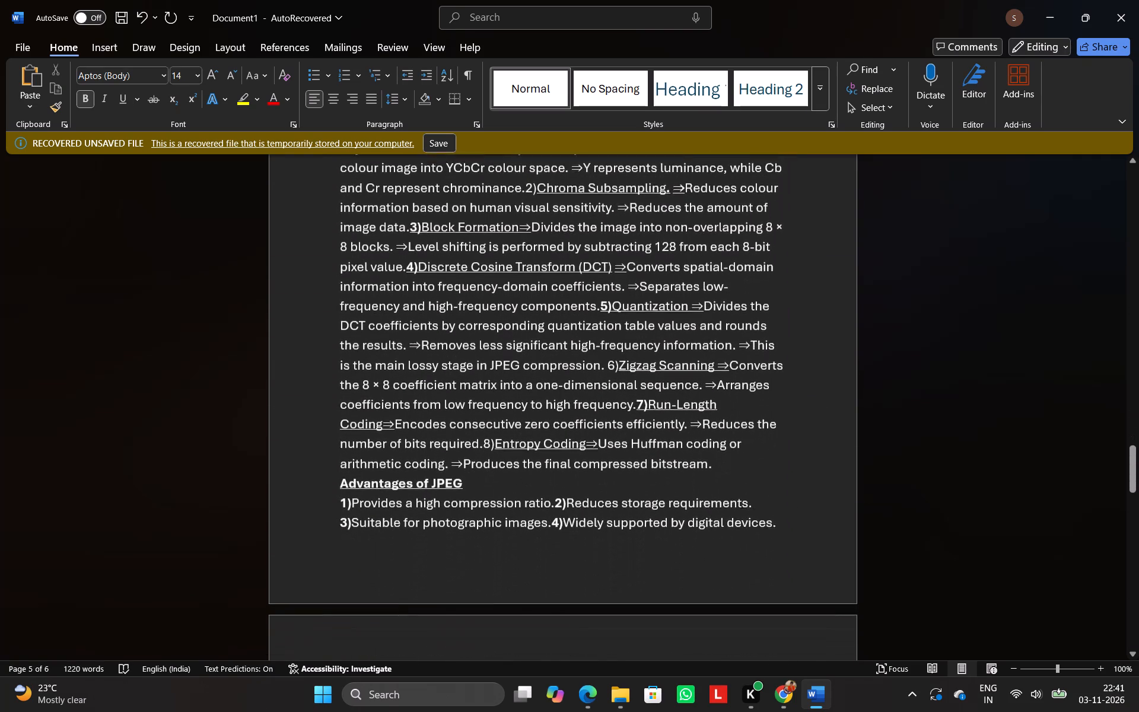
pyautogui.scroll(-4, 494, 372)
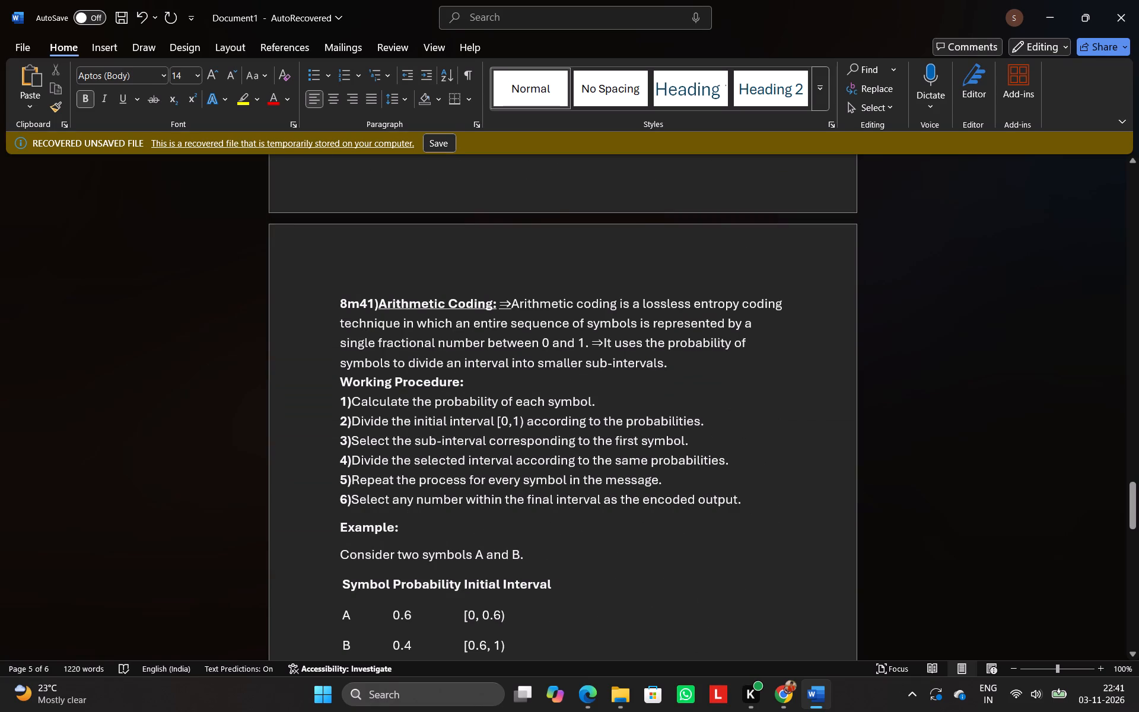
pyautogui.moveTo(376, 306); pyautogui.dragTo(336, 307)
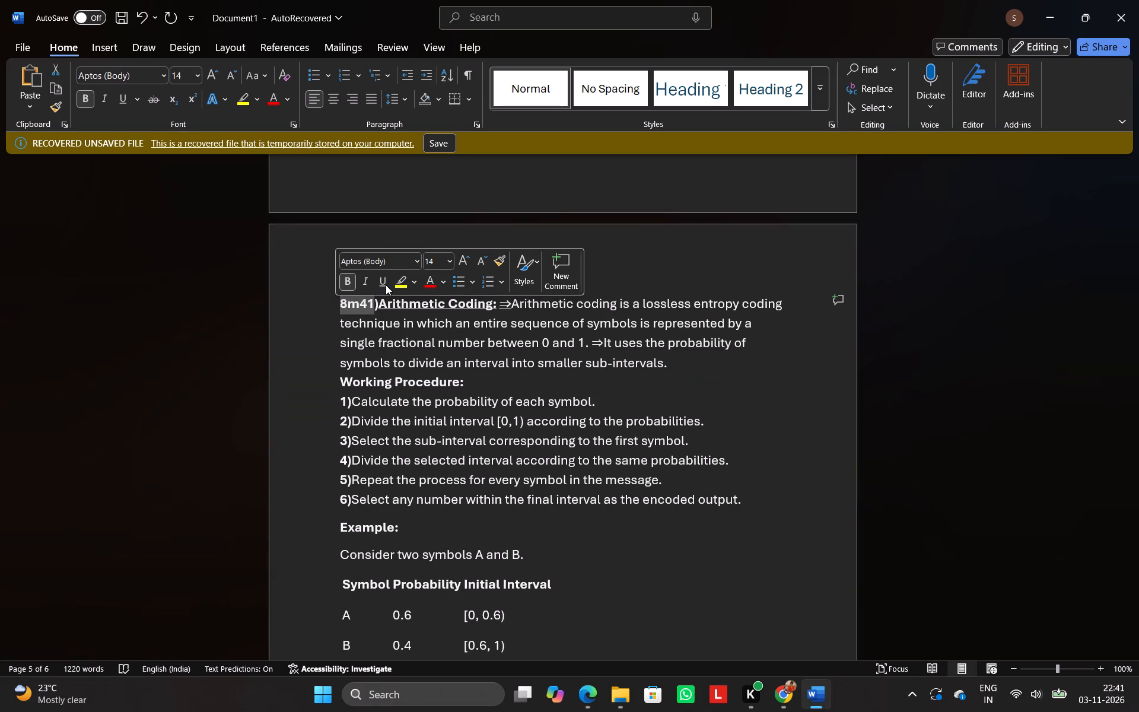
pyautogui.click(386, 285)
pyautogui.click(578, 380)
# Close the gaps above "Example:" and "Consider two symbols A and B." so each starts on a plain new line.
pyautogui.scroll(-1, 578, 380)
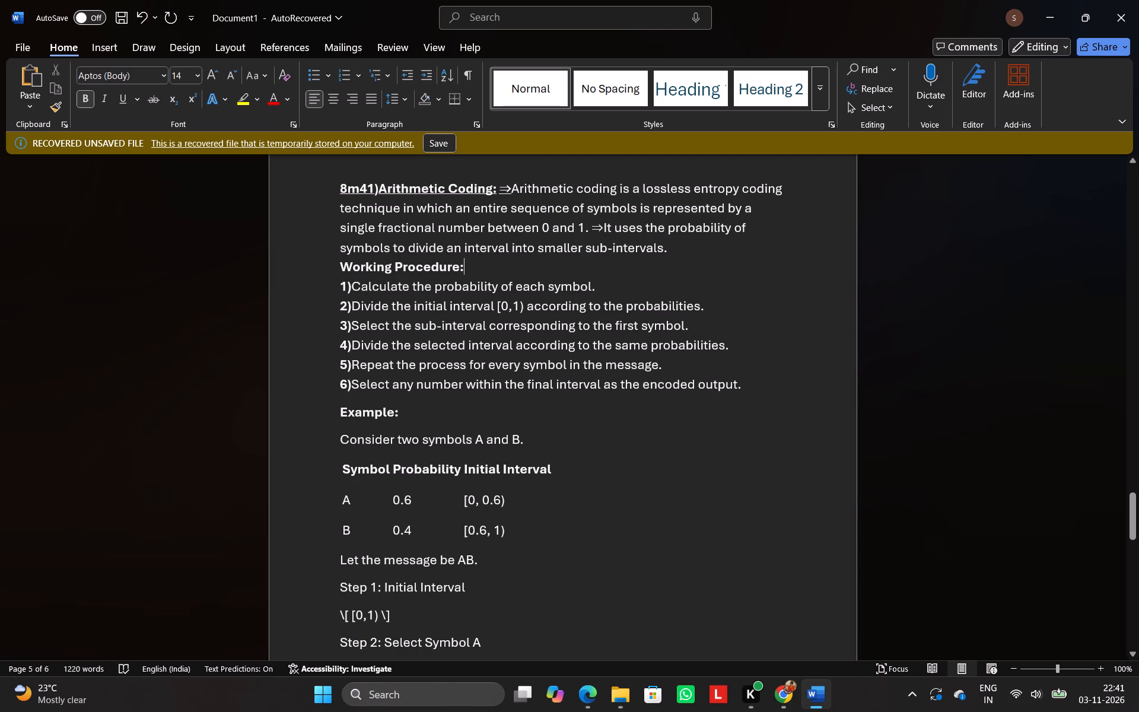
pyautogui.click(342, 415)
pyautogui.press('BackSpace')
pyautogui.hotkey('shift', 'Return')
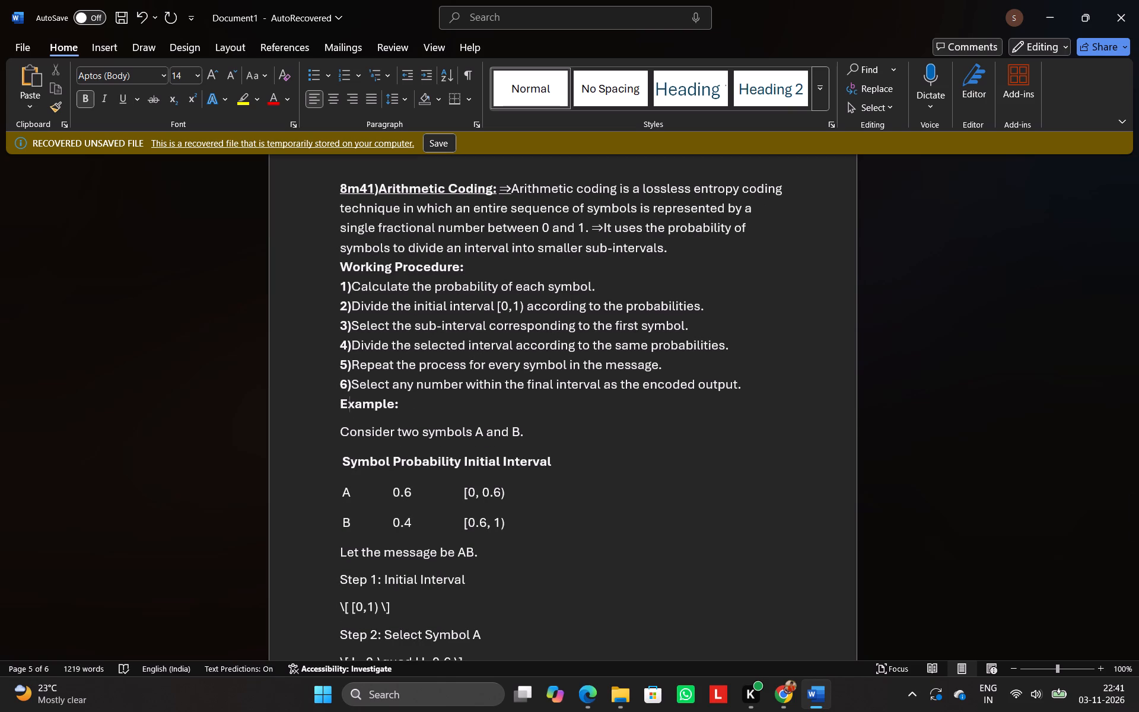
pyautogui.click(341, 433)
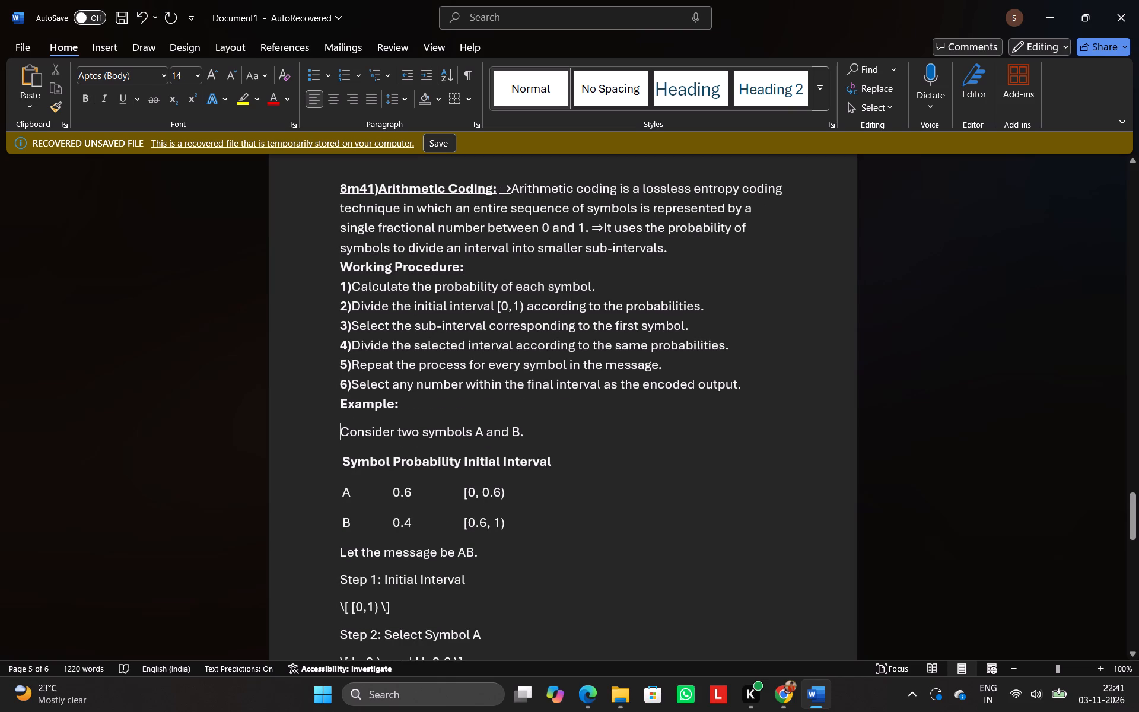
pyautogui.press('BackSpace')
pyautogui.hotkey('shift', 'Return')
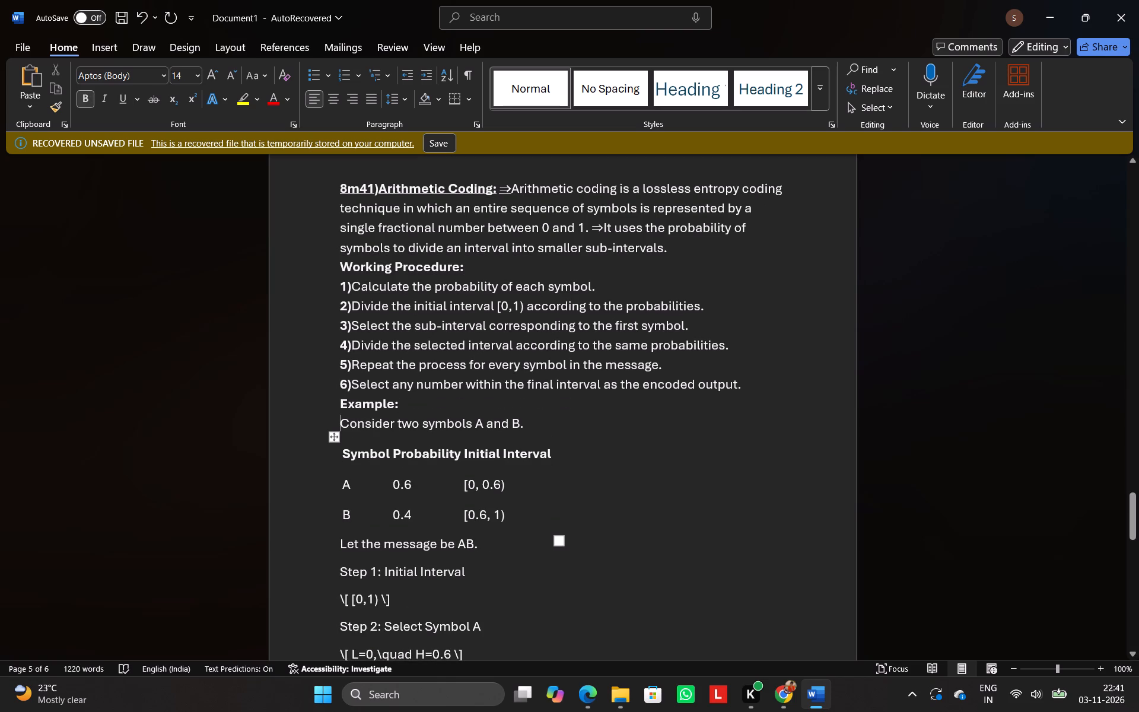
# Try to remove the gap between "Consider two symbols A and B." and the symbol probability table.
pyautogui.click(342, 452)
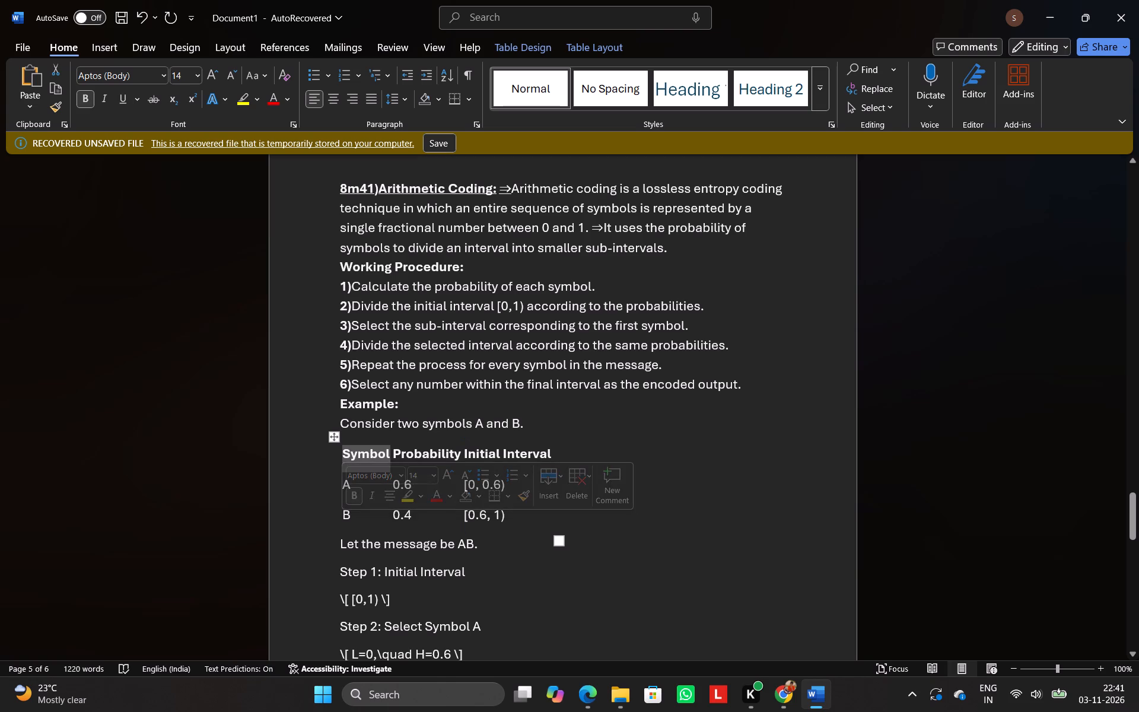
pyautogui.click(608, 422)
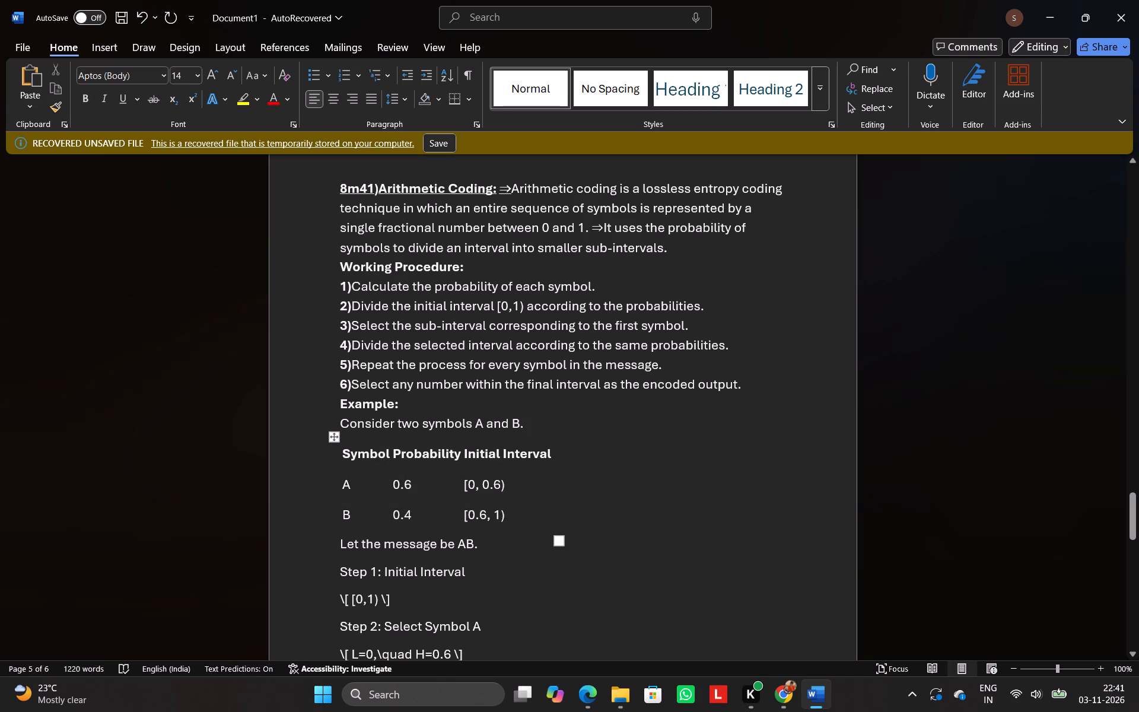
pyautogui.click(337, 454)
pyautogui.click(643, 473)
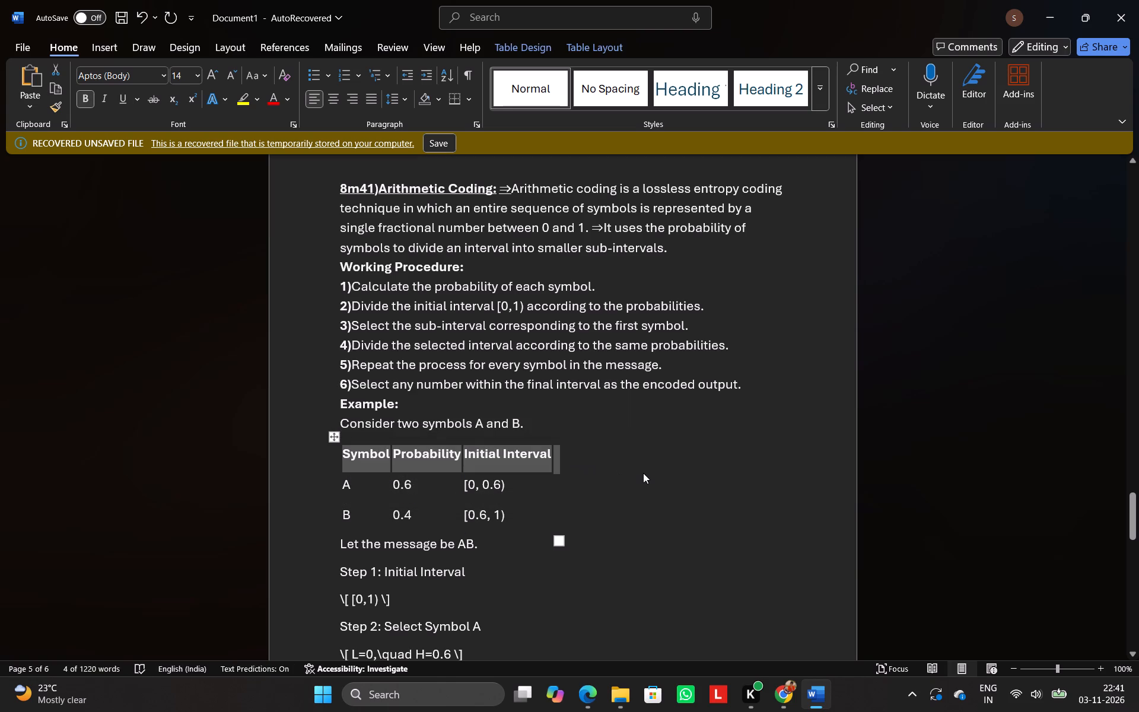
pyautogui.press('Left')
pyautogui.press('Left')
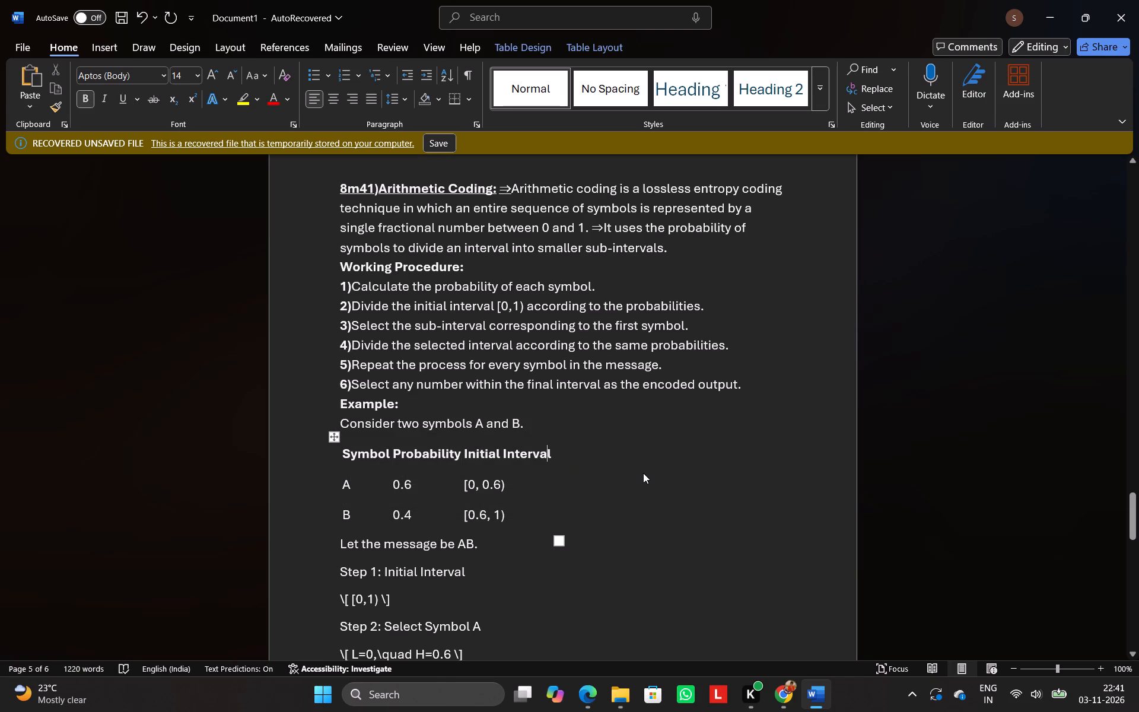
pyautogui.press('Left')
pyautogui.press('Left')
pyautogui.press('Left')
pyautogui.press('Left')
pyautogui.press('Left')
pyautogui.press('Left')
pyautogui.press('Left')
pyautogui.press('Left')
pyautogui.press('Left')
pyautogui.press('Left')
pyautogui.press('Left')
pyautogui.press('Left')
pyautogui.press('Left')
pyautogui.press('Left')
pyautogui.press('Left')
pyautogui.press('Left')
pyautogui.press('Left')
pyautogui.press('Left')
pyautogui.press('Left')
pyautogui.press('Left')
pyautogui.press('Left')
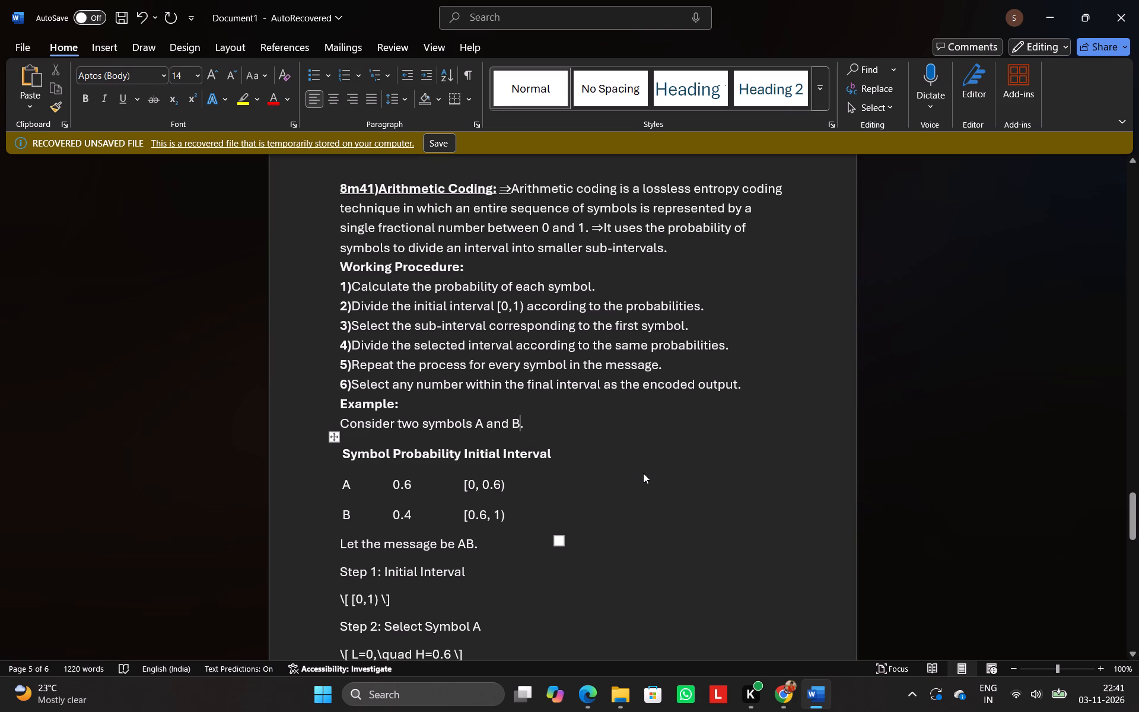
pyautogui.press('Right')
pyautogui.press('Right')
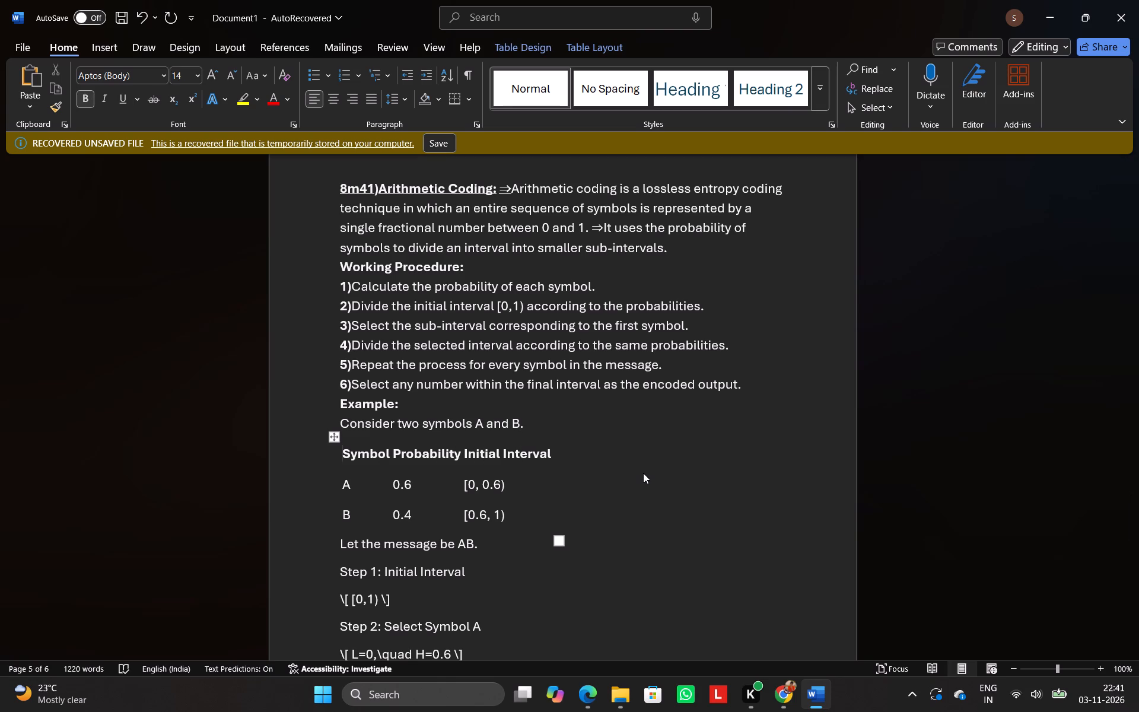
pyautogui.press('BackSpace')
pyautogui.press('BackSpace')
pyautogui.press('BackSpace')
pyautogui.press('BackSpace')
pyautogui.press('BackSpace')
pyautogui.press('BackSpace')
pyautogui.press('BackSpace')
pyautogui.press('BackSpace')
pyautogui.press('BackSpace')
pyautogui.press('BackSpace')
# Resize the symbol probability table to be slightly wider, spreading out its Symbol, Probability and Initial Interval columns.
pyautogui.moveTo(558, 542); pyautogui.dragTo(561, 513)
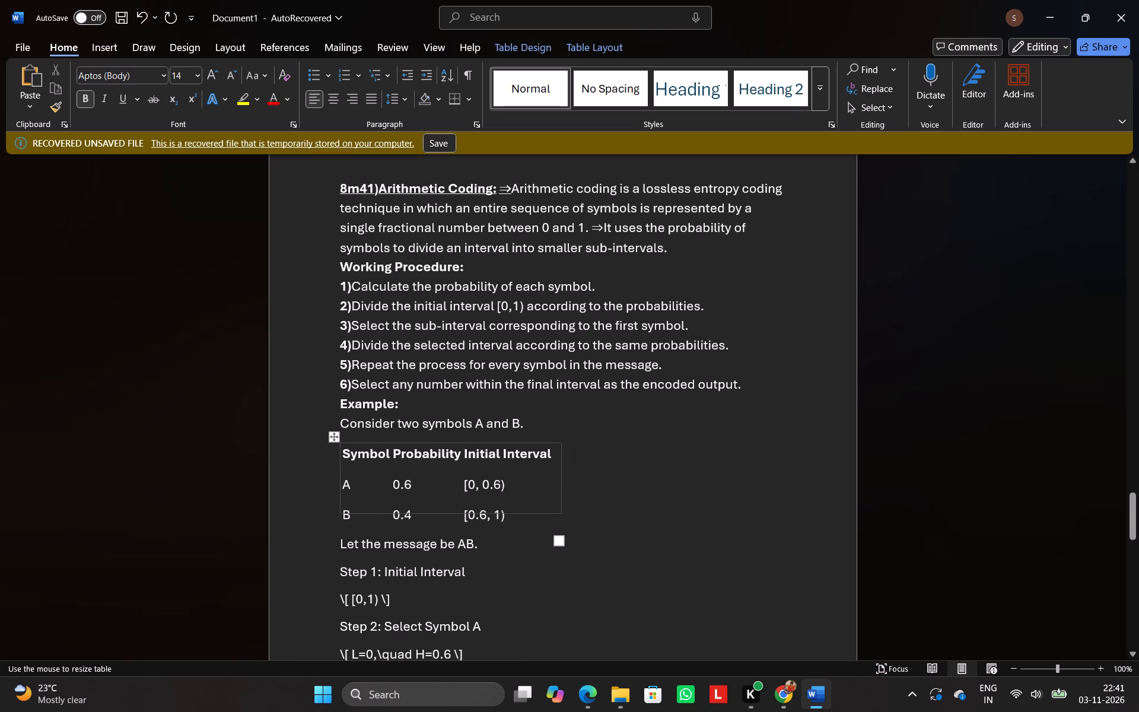
pyautogui.moveTo(561, 513); pyautogui.dragTo(581, 493)
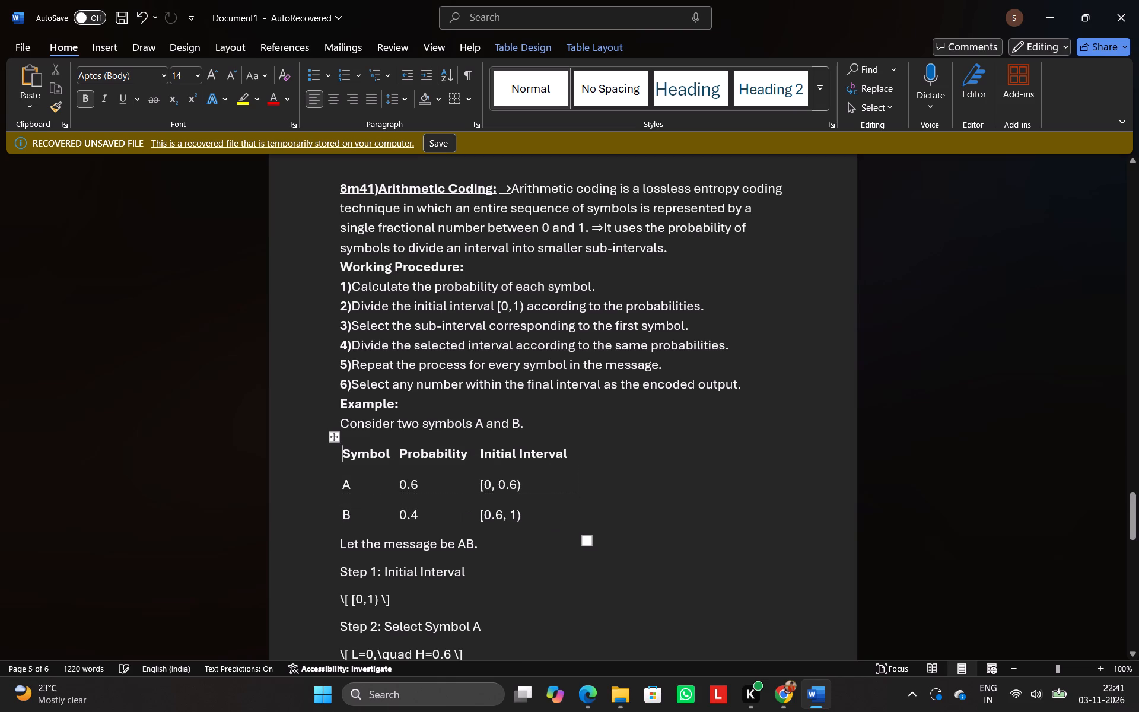
pyautogui.moveTo(590, 537); pyautogui.dragTo(589, 470)
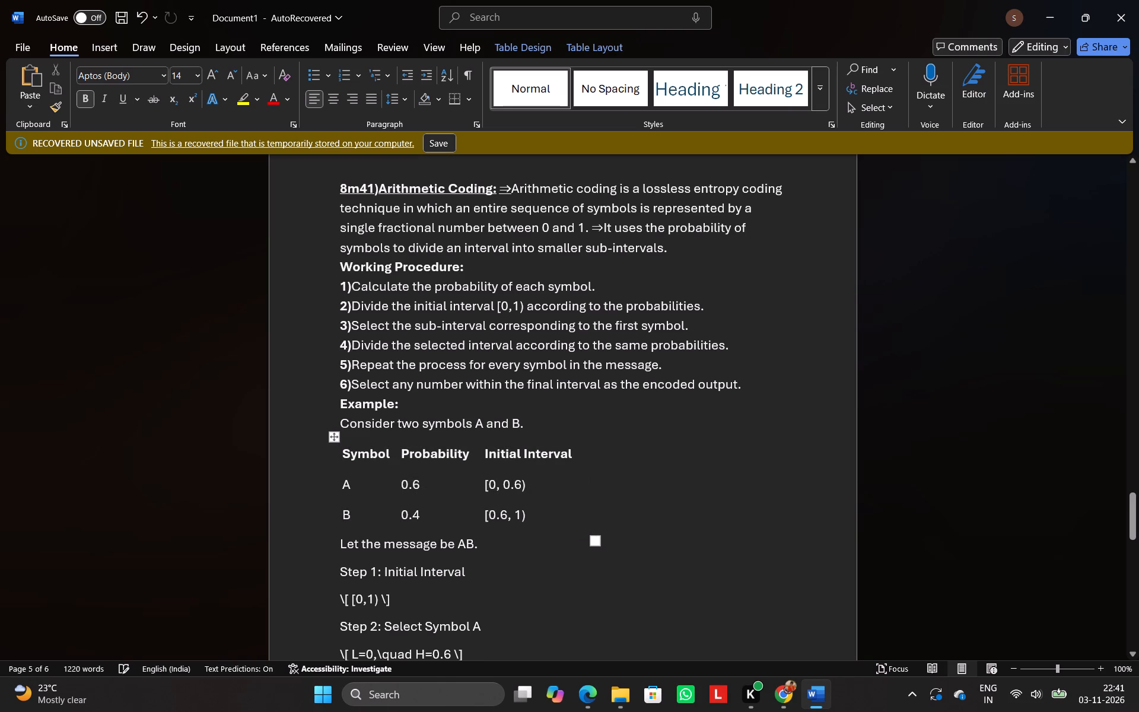
pyautogui.moveTo(597, 539); pyautogui.dragTo(578, 524)
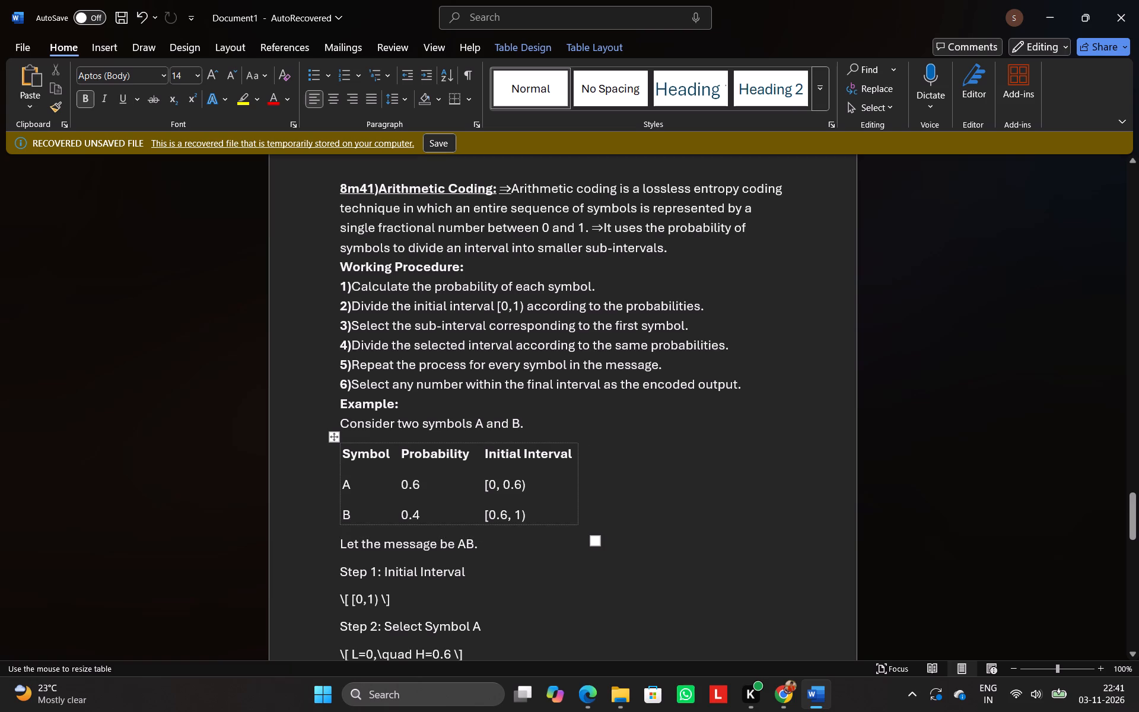
pyautogui.moveTo(578, 524); pyautogui.dragTo(600, 511)
pyautogui.click(495, 499)
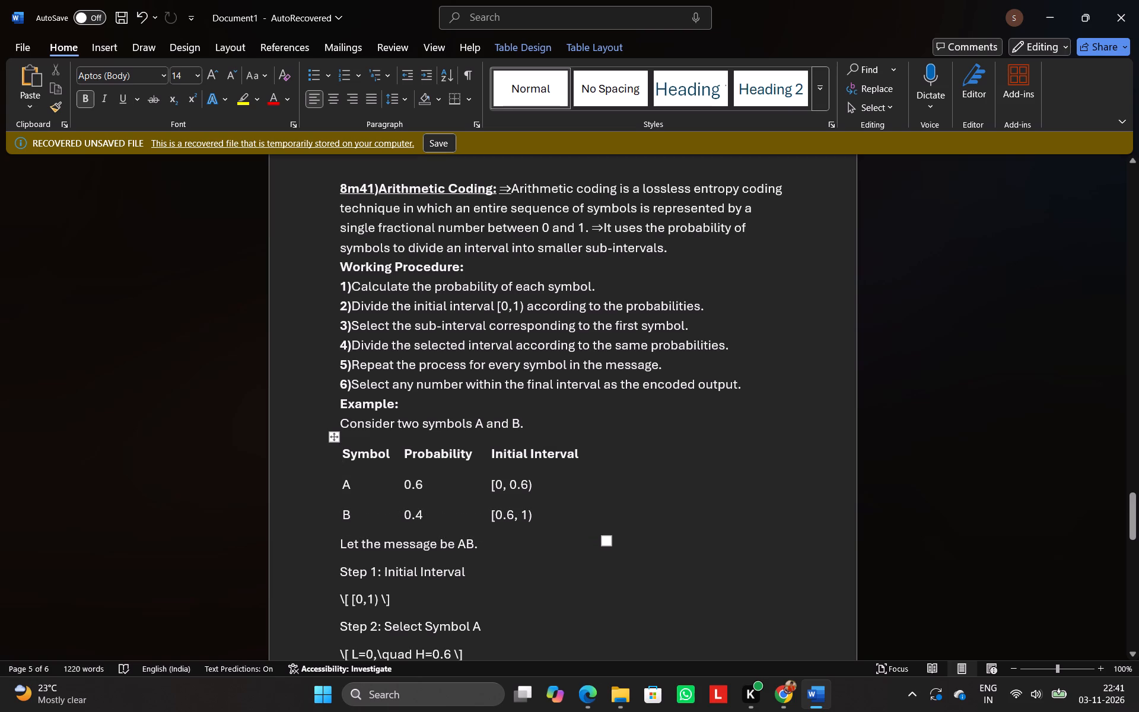
# Move the symbol probability table up beside the "Example:" and "Consider two symbols A and B." lines.
pyautogui.moveTo(335, 436); pyautogui.dragTo(339, 430)
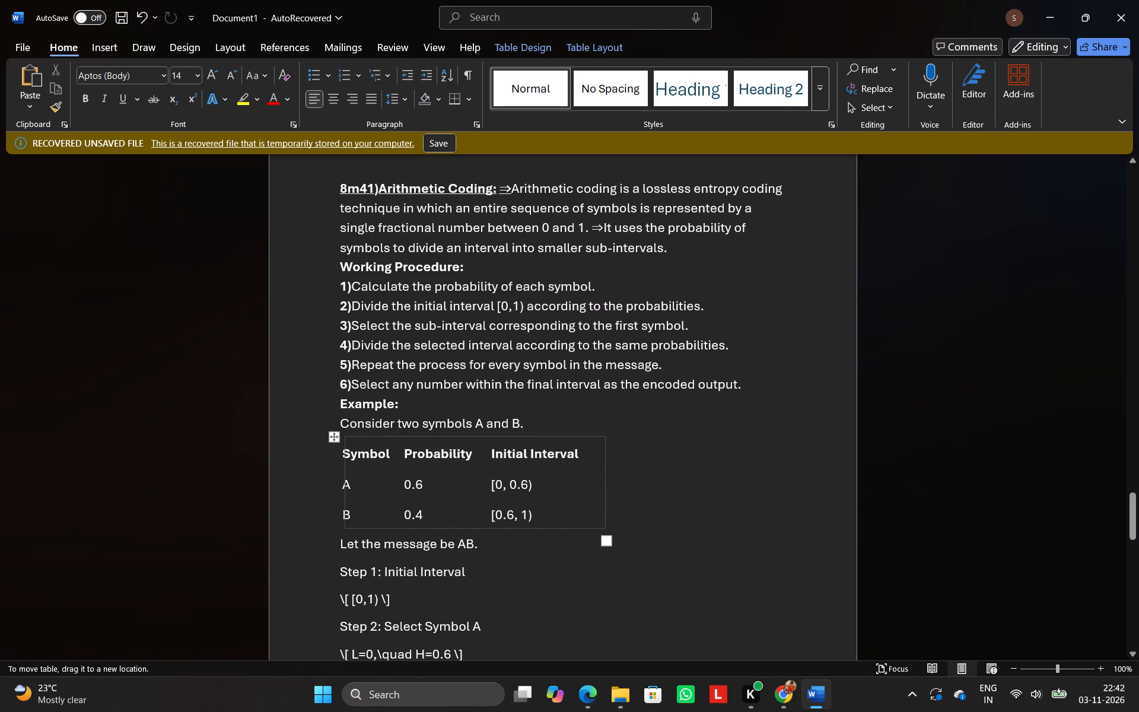
pyautogui.moveTo(339, 430); pyautogui.dragTo(530, 398)
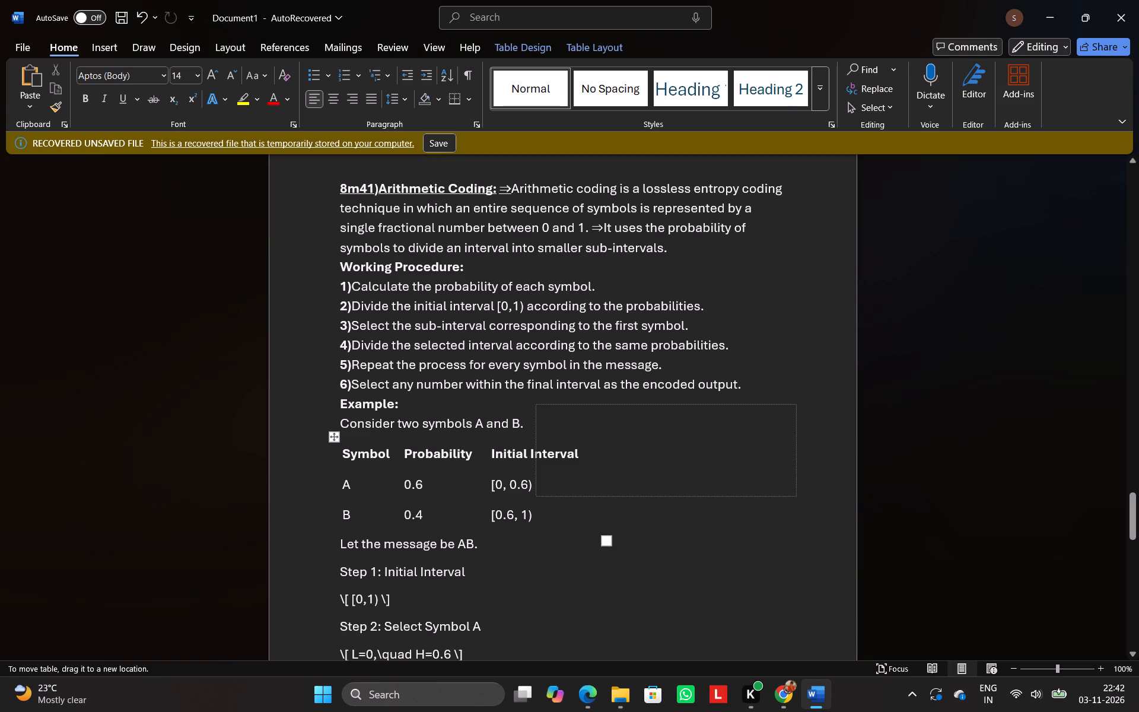
pyautogui.moveTo(530, 398); pyautogui.dragTo(530, 397)
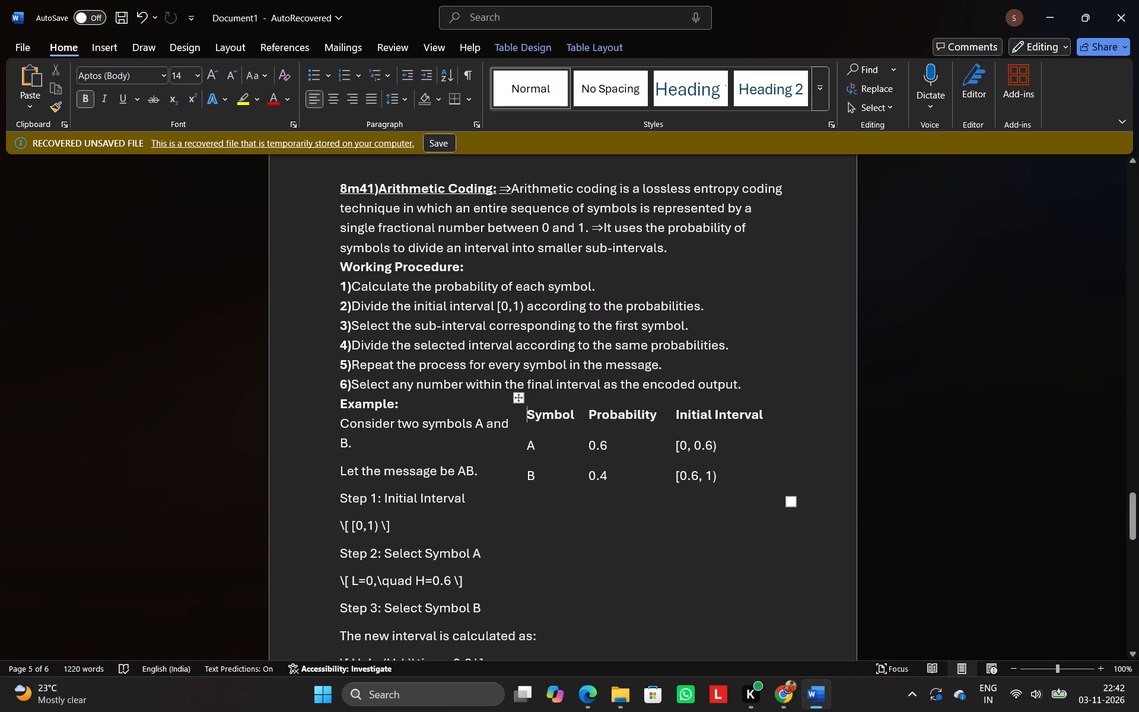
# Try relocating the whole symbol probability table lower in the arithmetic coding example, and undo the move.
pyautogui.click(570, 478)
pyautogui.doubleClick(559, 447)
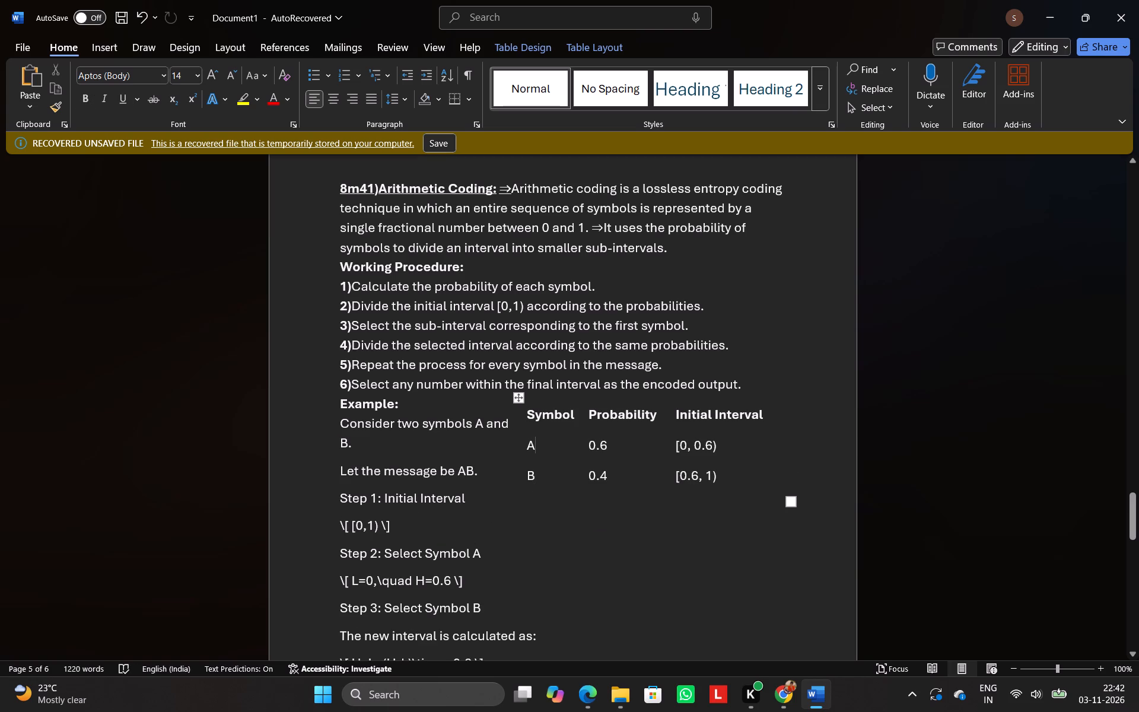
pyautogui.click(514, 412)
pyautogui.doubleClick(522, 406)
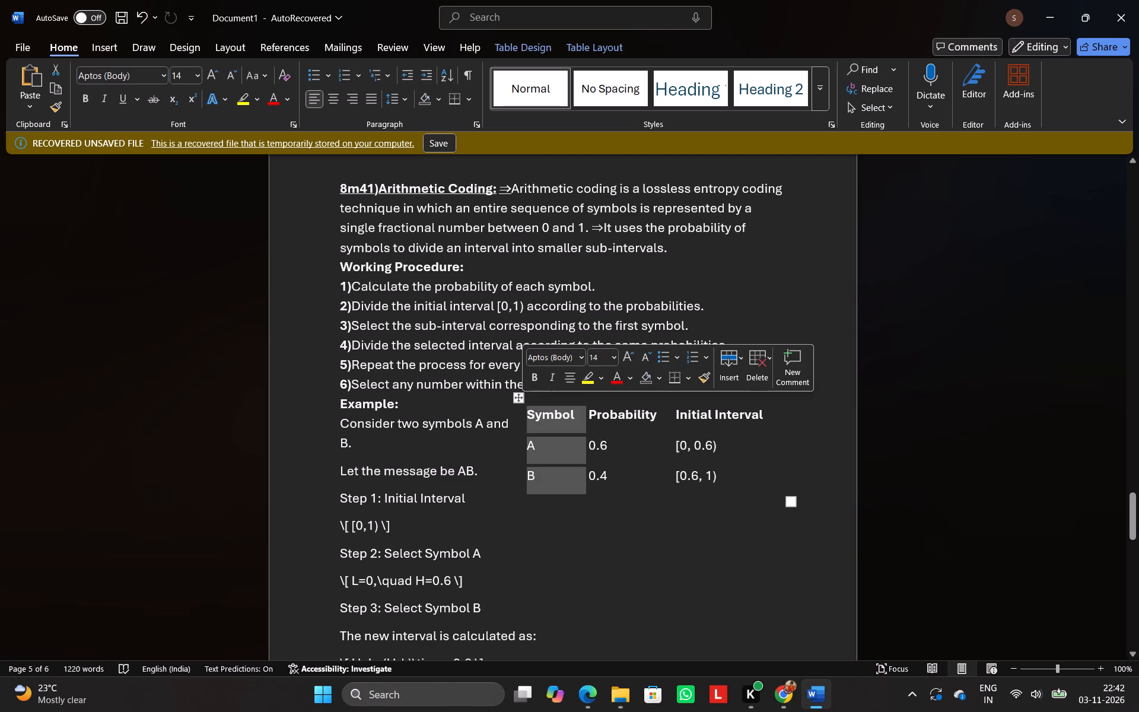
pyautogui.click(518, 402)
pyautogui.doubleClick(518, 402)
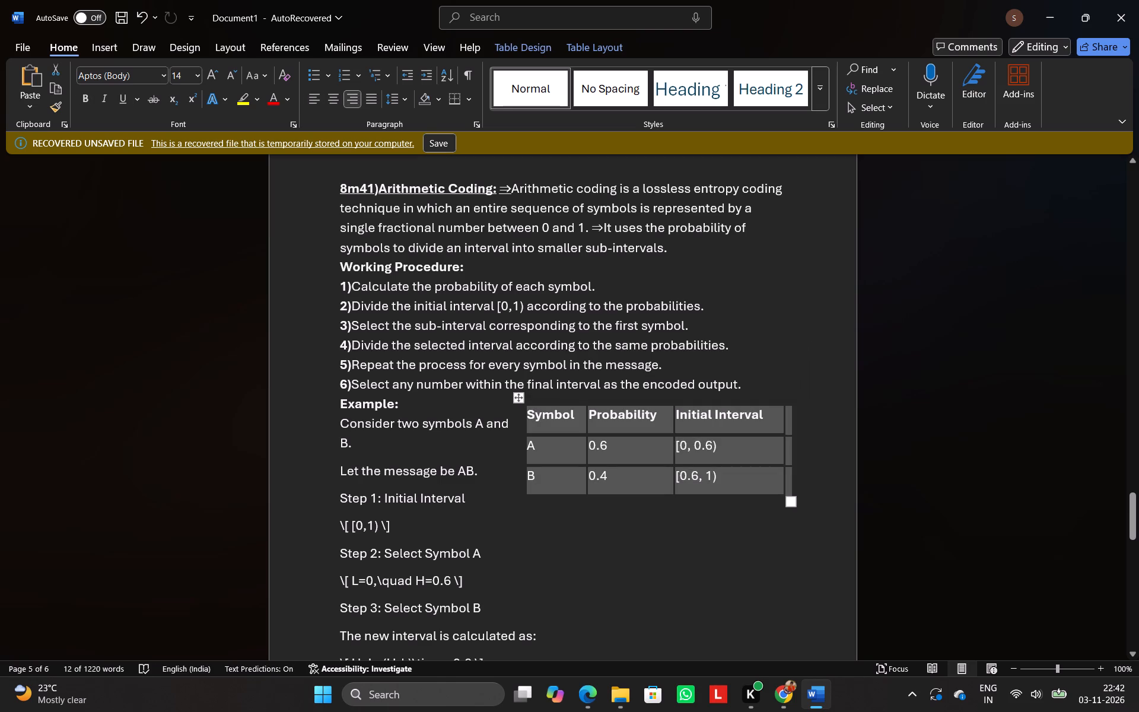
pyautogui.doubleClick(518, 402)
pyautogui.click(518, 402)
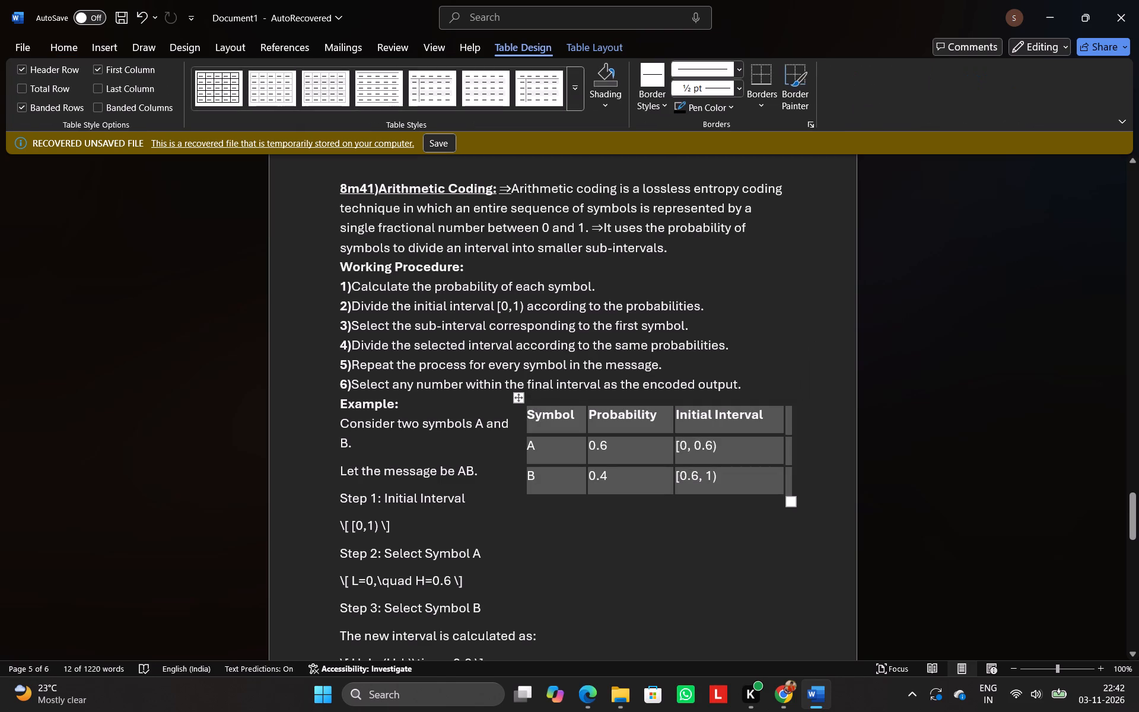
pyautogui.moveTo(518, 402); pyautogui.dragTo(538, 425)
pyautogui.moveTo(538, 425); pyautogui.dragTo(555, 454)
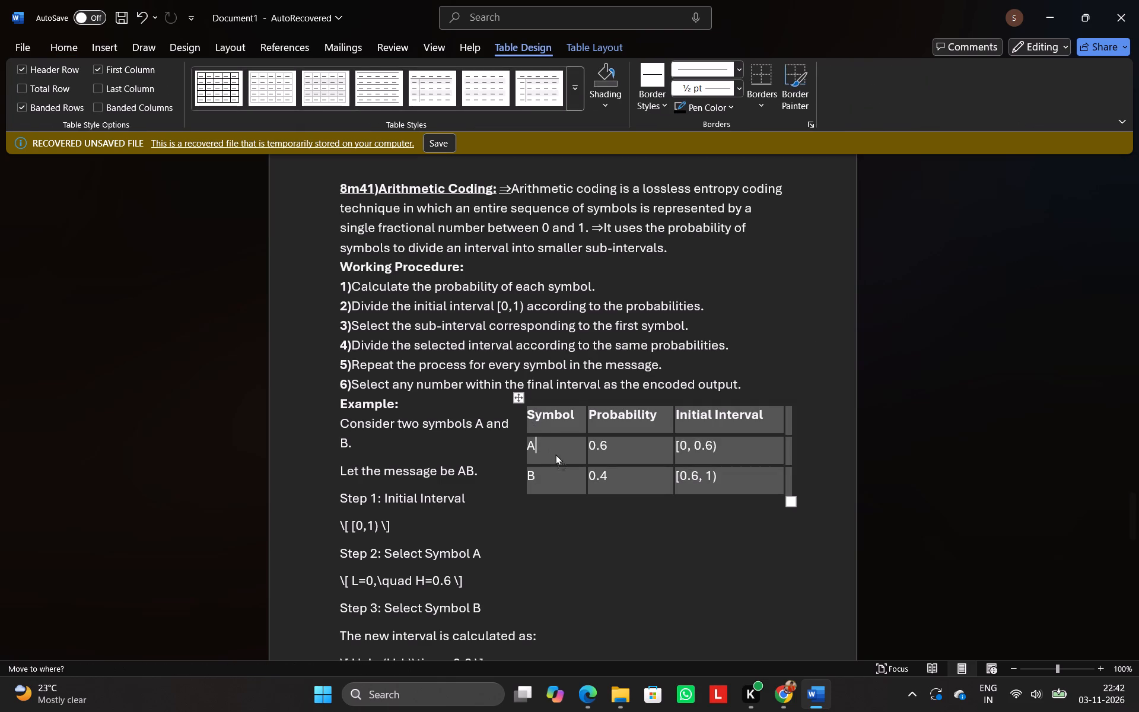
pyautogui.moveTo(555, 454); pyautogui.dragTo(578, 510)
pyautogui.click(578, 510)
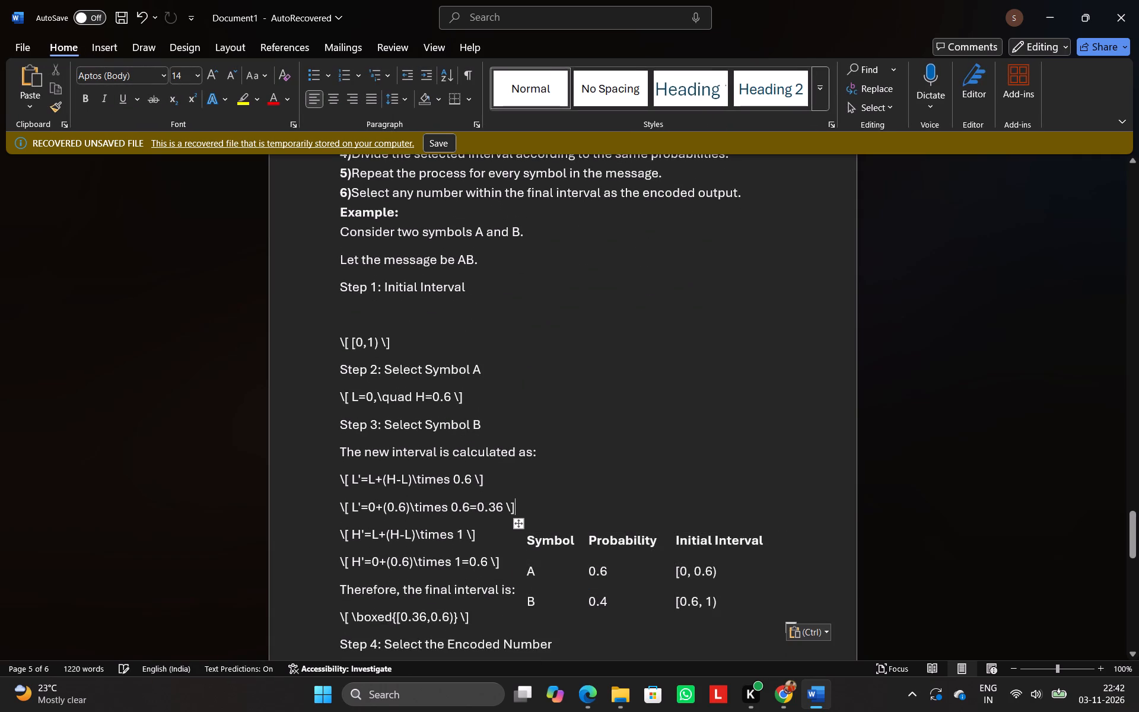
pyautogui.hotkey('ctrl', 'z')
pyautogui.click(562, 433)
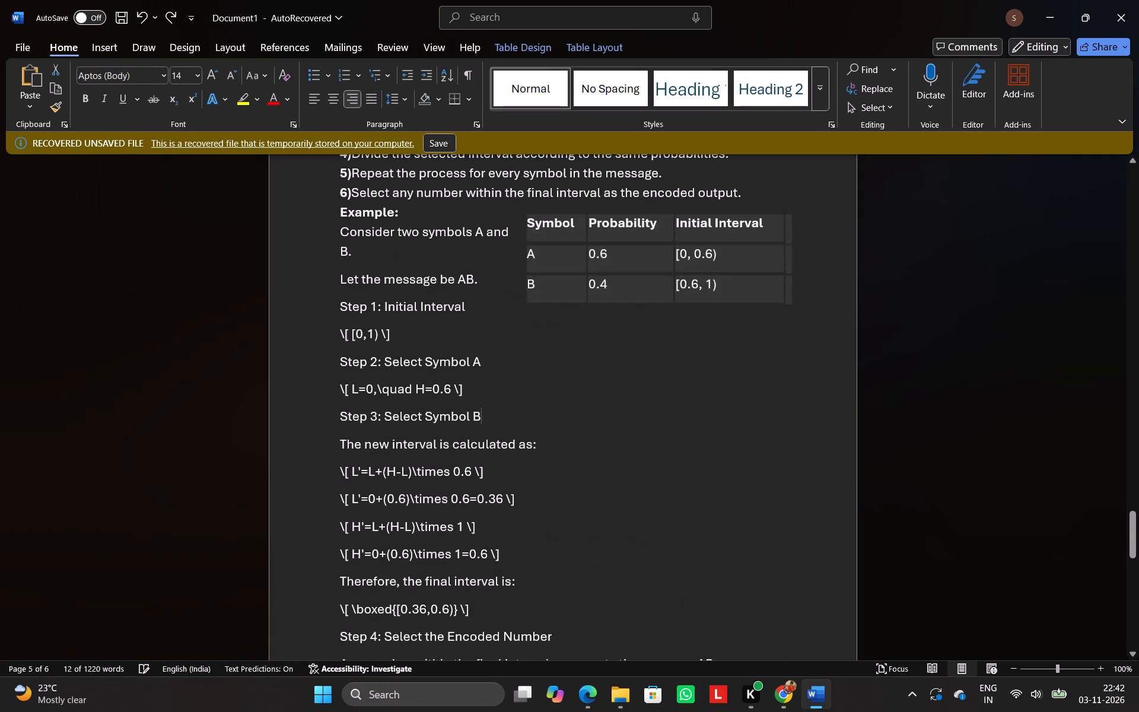
# Widen the symbol probability table marginally while keeping it beside the example text.
pyautogui.click(745, 262)
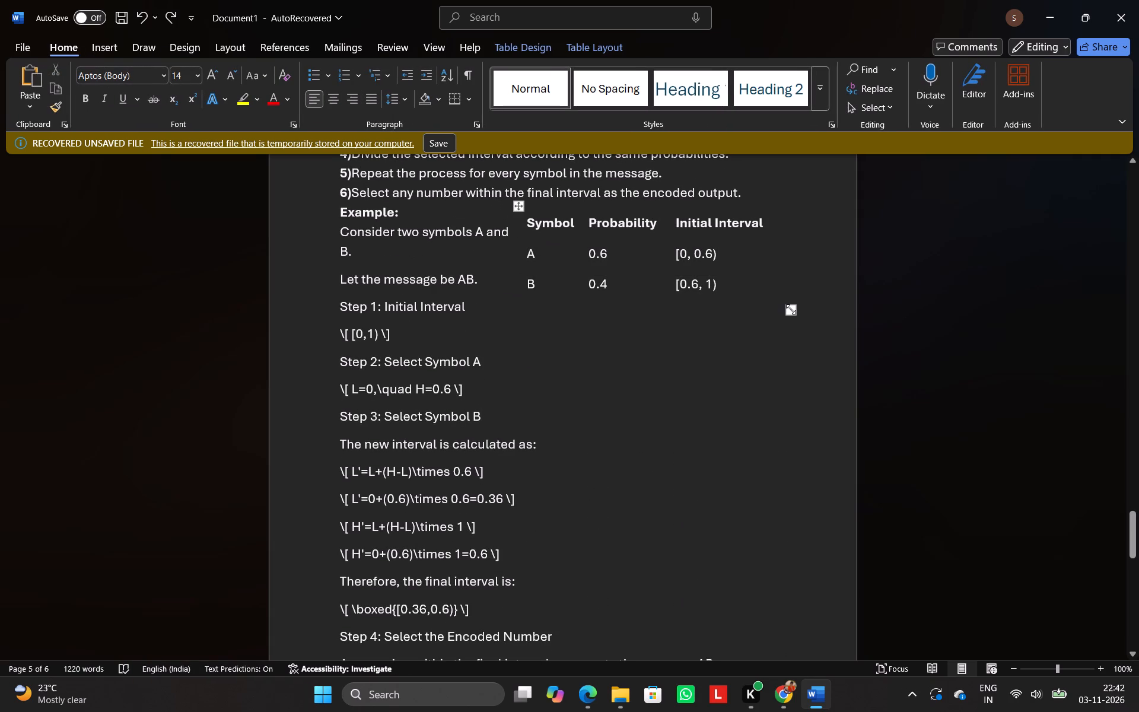
pyautogui.moveTo(791, 309); pyautogui.dragTo(788, 289)
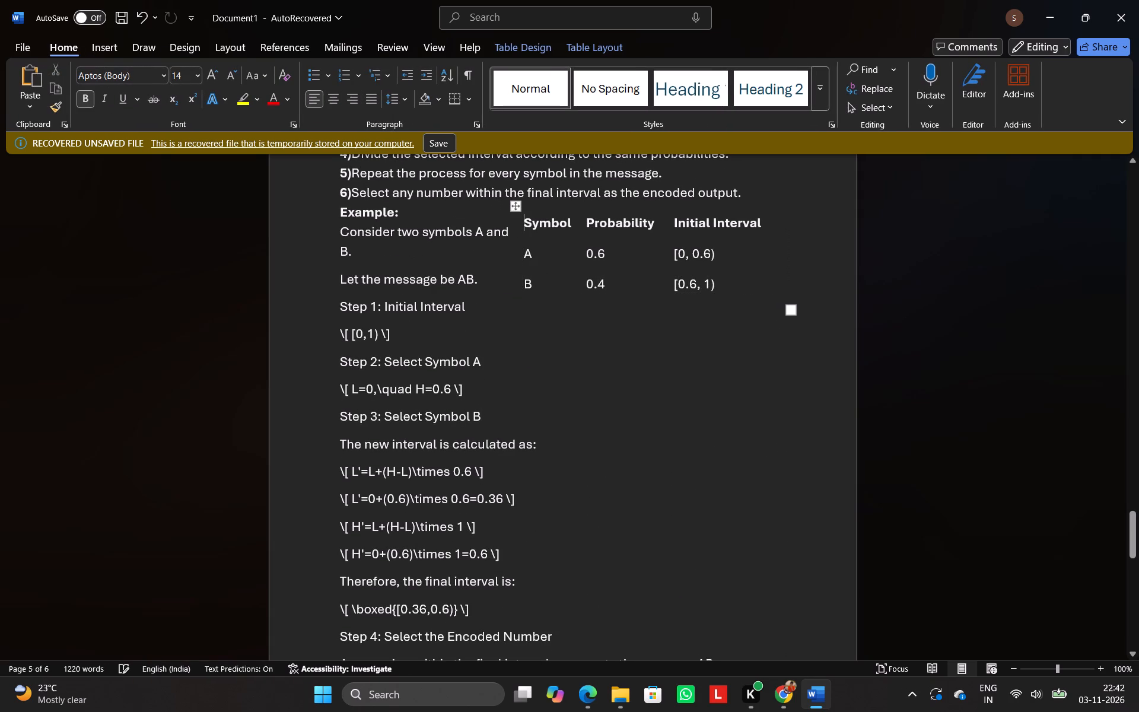
pyautogui.click(648, 351)
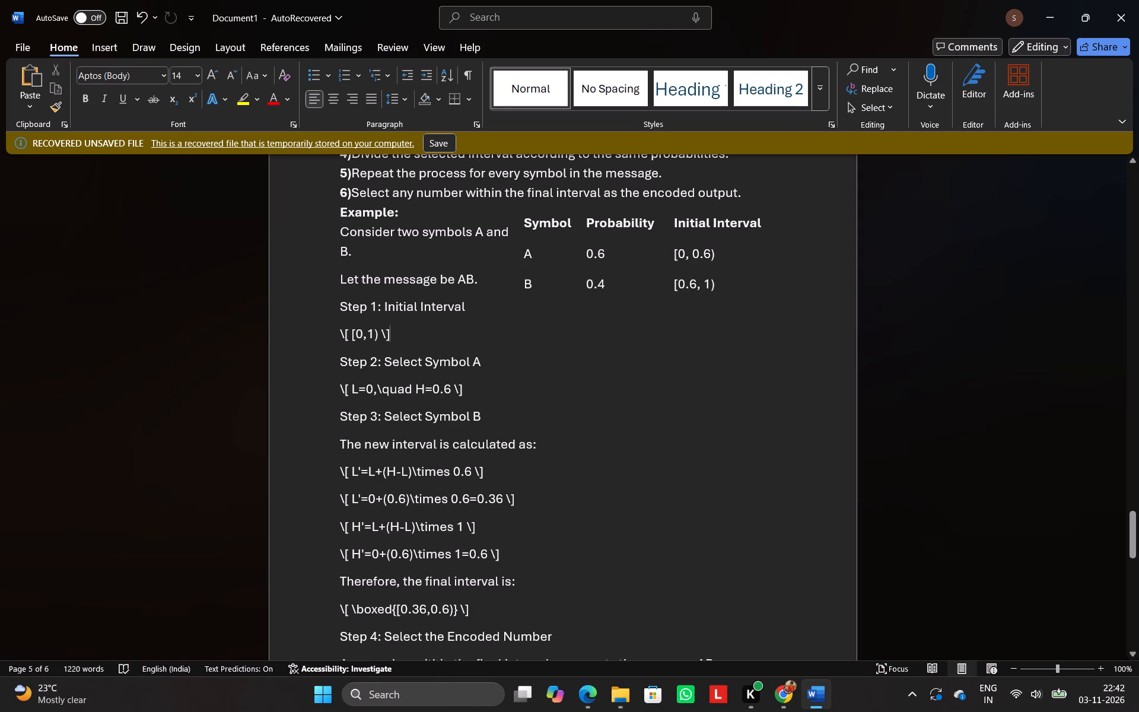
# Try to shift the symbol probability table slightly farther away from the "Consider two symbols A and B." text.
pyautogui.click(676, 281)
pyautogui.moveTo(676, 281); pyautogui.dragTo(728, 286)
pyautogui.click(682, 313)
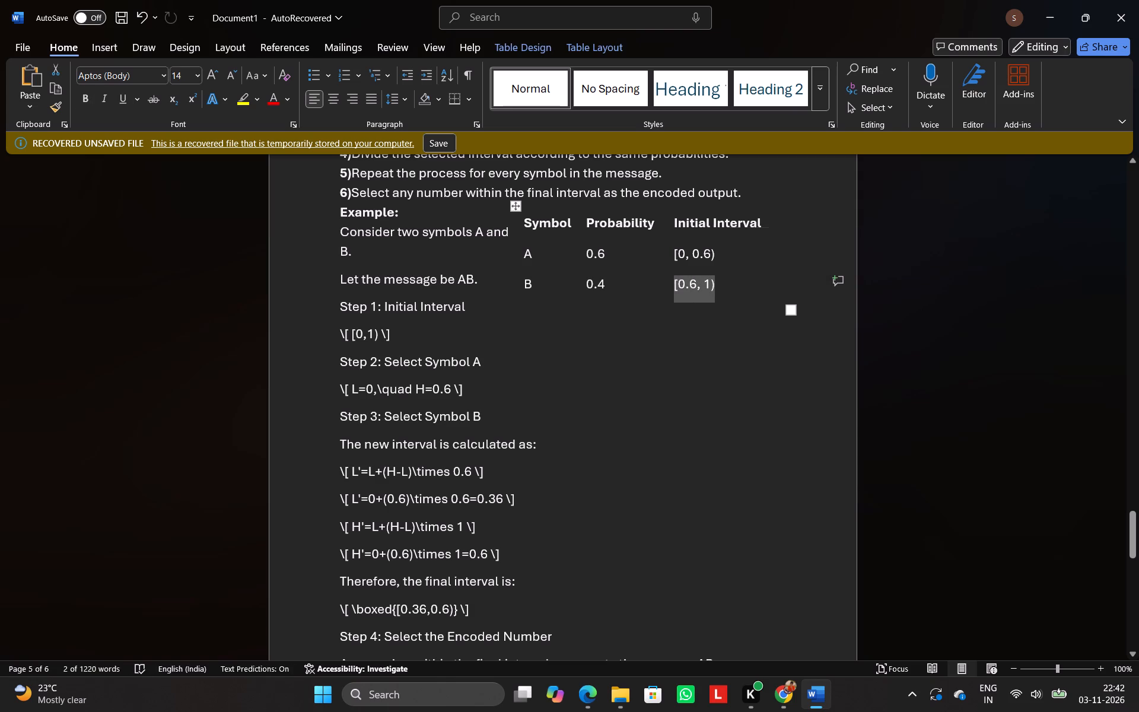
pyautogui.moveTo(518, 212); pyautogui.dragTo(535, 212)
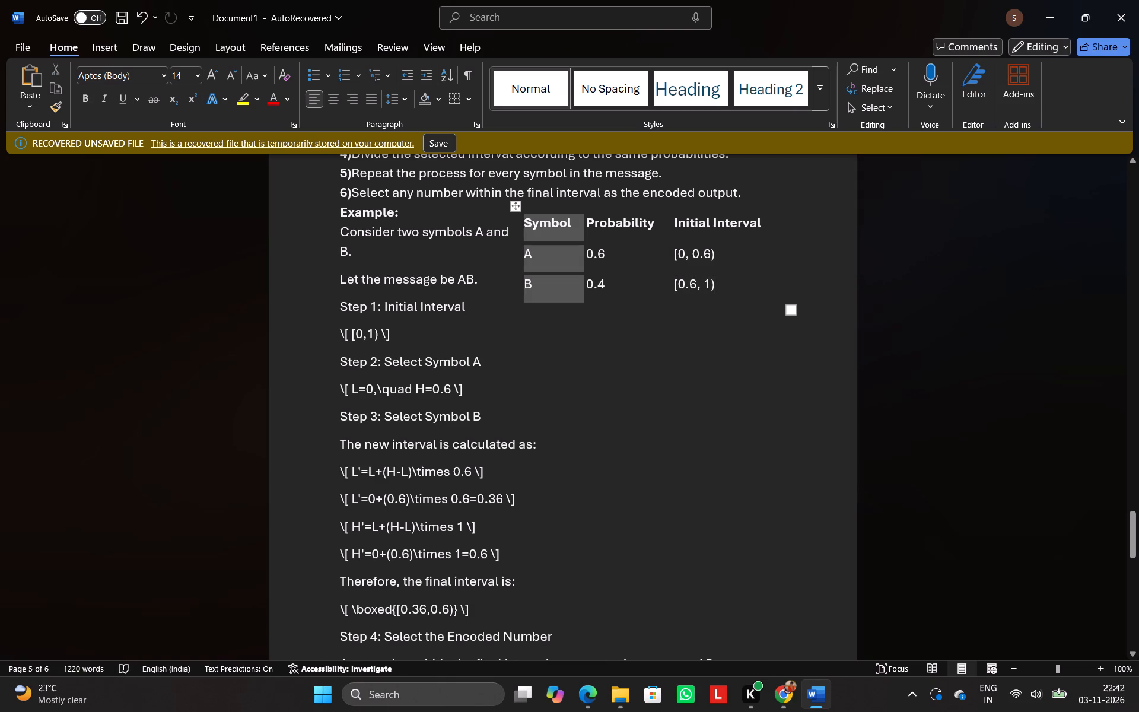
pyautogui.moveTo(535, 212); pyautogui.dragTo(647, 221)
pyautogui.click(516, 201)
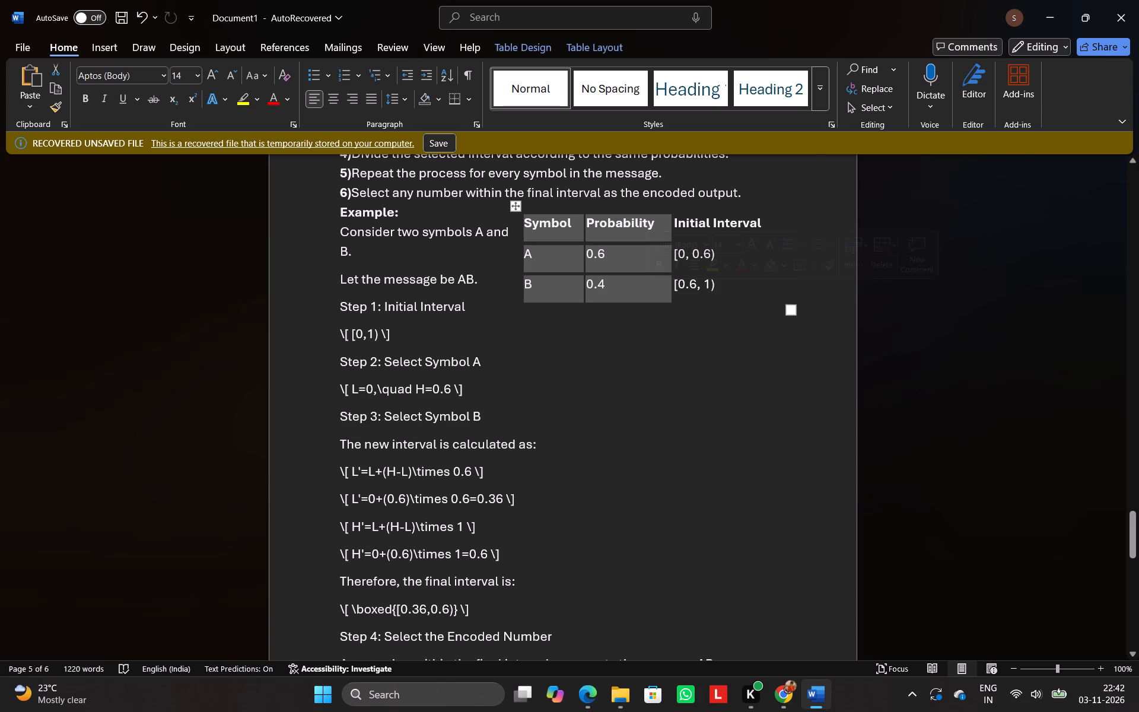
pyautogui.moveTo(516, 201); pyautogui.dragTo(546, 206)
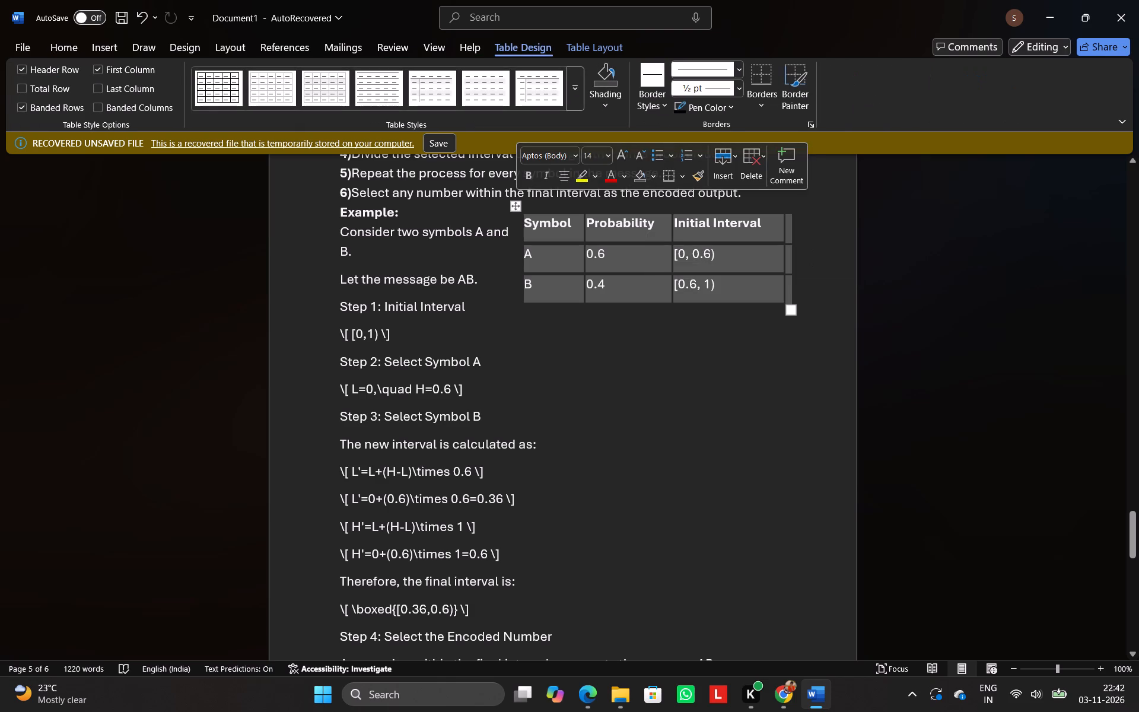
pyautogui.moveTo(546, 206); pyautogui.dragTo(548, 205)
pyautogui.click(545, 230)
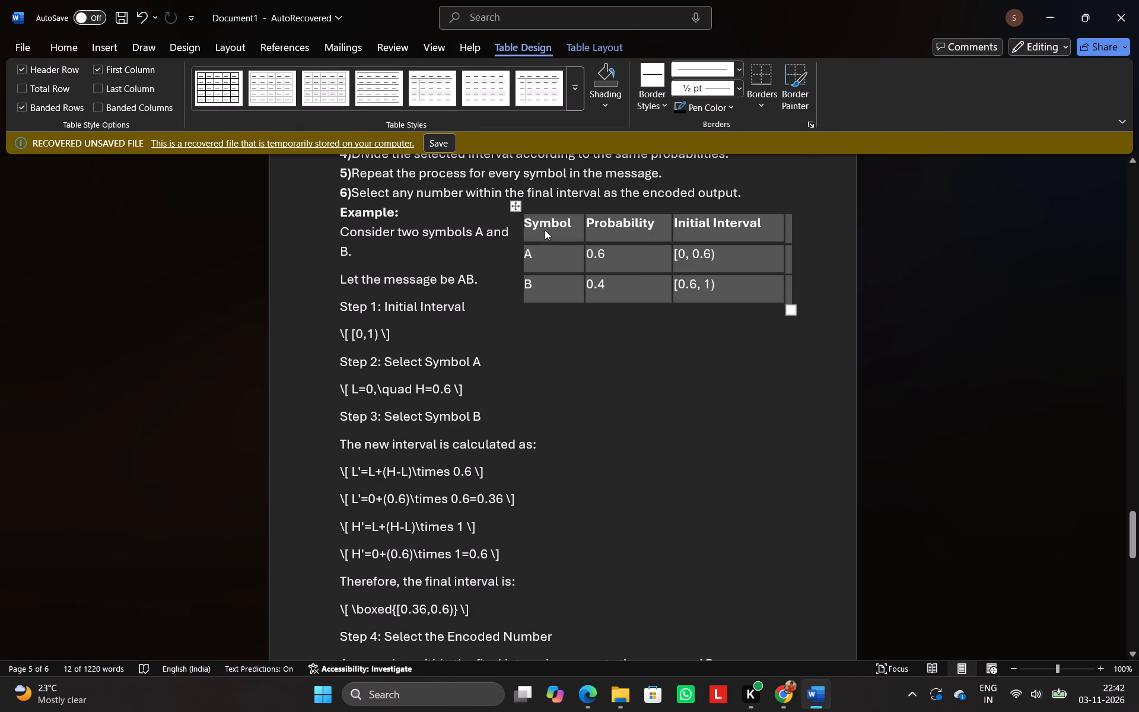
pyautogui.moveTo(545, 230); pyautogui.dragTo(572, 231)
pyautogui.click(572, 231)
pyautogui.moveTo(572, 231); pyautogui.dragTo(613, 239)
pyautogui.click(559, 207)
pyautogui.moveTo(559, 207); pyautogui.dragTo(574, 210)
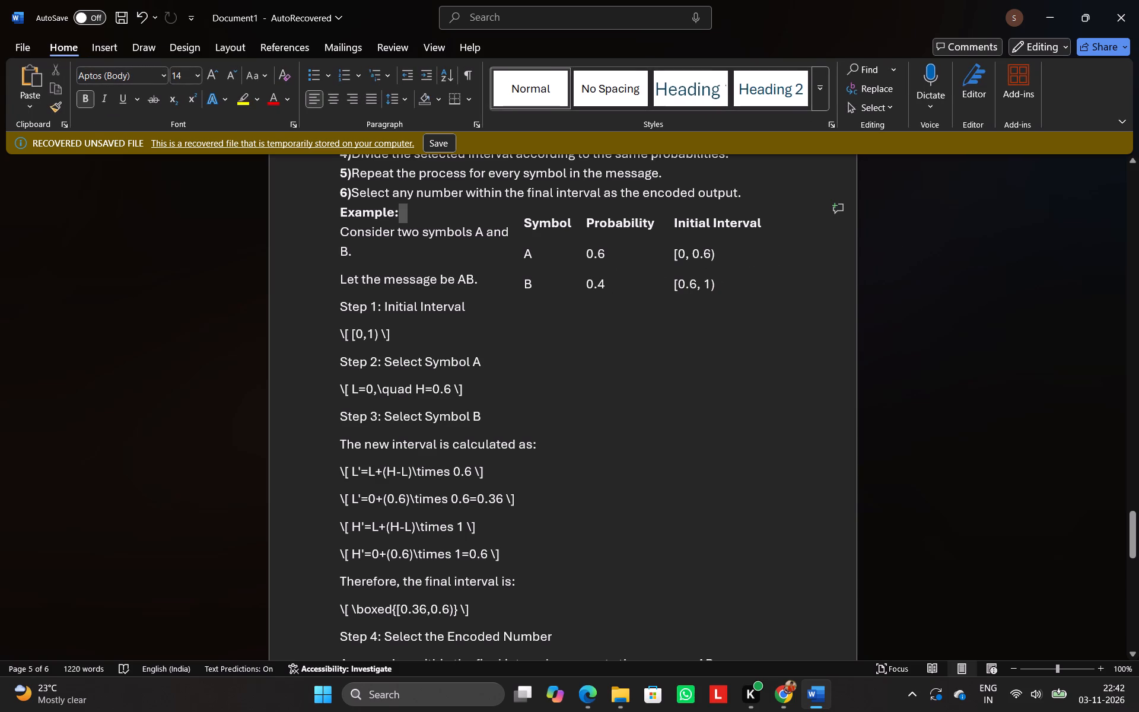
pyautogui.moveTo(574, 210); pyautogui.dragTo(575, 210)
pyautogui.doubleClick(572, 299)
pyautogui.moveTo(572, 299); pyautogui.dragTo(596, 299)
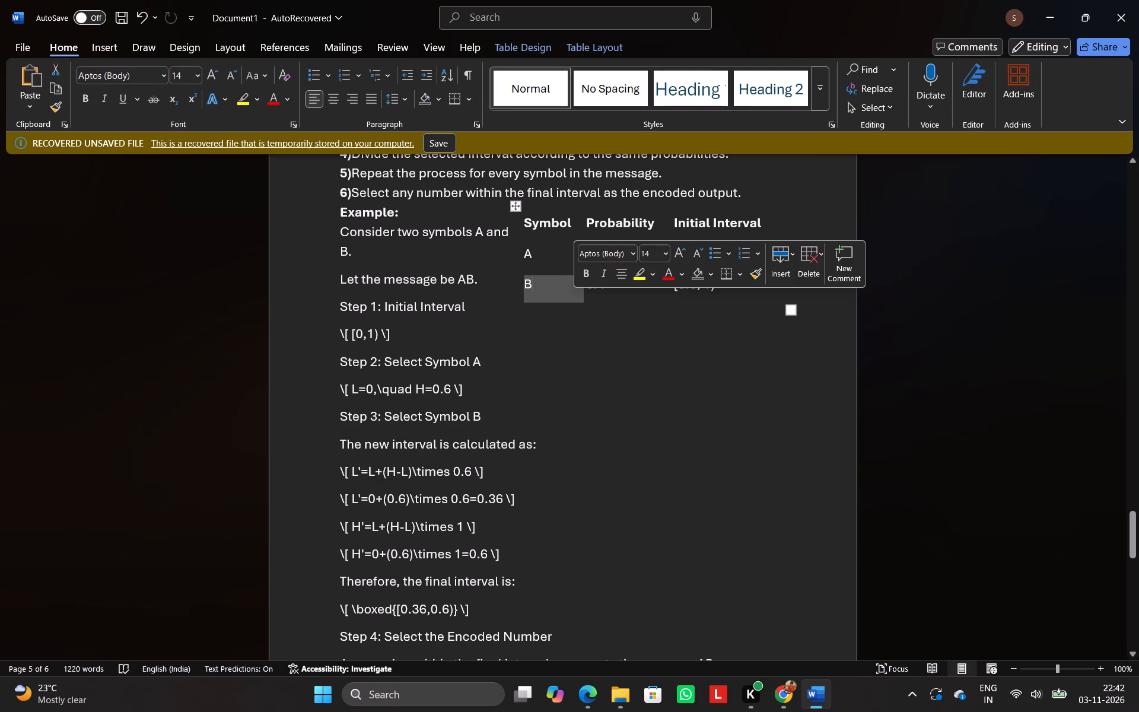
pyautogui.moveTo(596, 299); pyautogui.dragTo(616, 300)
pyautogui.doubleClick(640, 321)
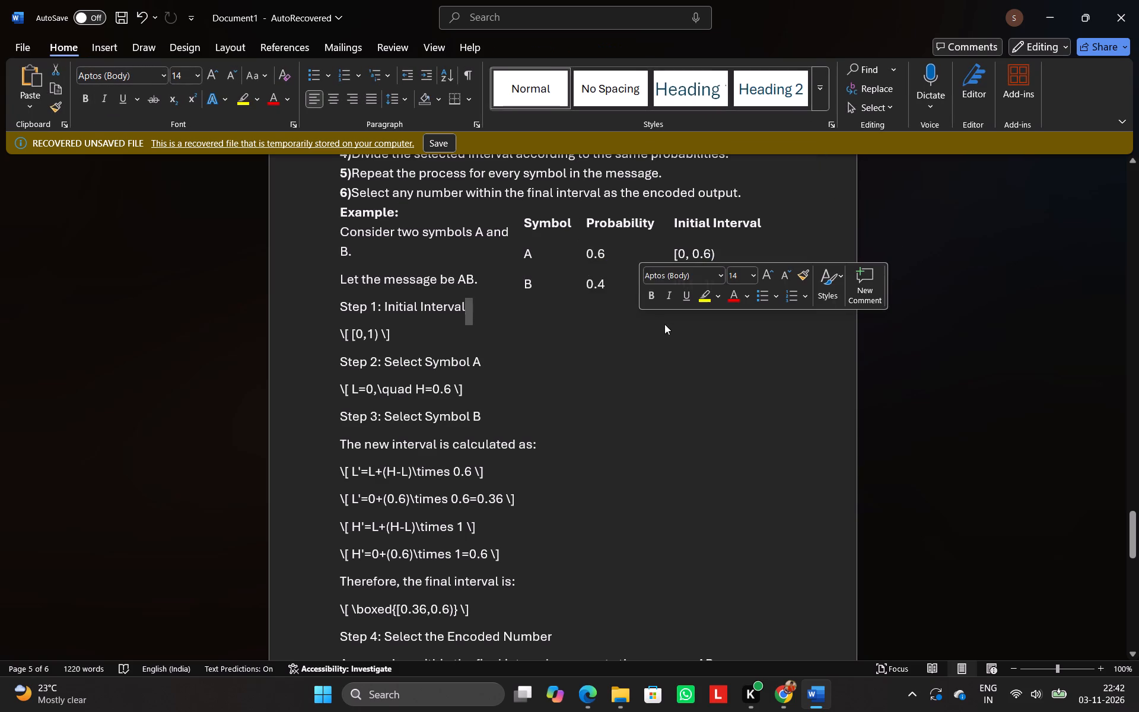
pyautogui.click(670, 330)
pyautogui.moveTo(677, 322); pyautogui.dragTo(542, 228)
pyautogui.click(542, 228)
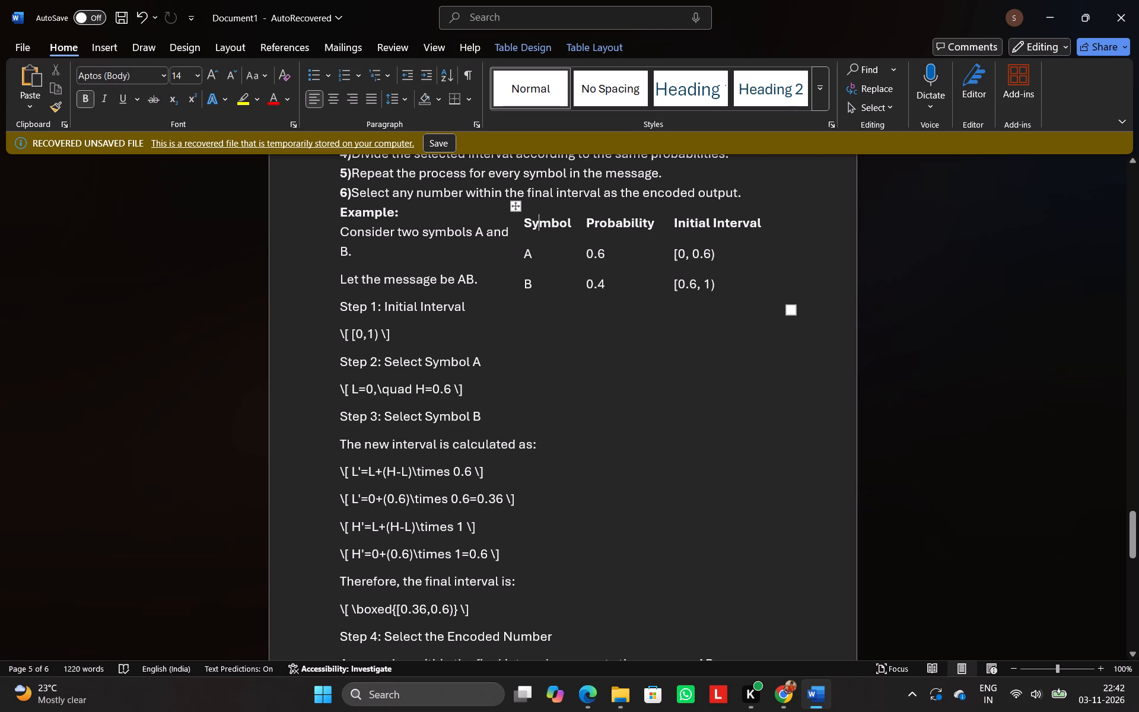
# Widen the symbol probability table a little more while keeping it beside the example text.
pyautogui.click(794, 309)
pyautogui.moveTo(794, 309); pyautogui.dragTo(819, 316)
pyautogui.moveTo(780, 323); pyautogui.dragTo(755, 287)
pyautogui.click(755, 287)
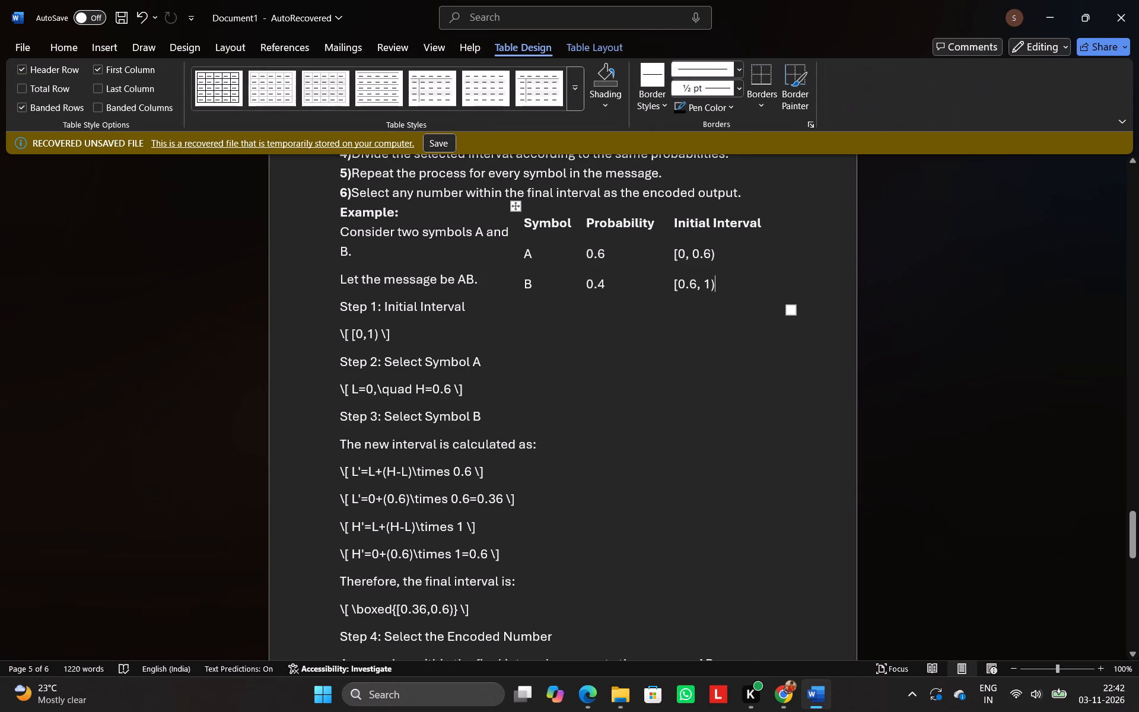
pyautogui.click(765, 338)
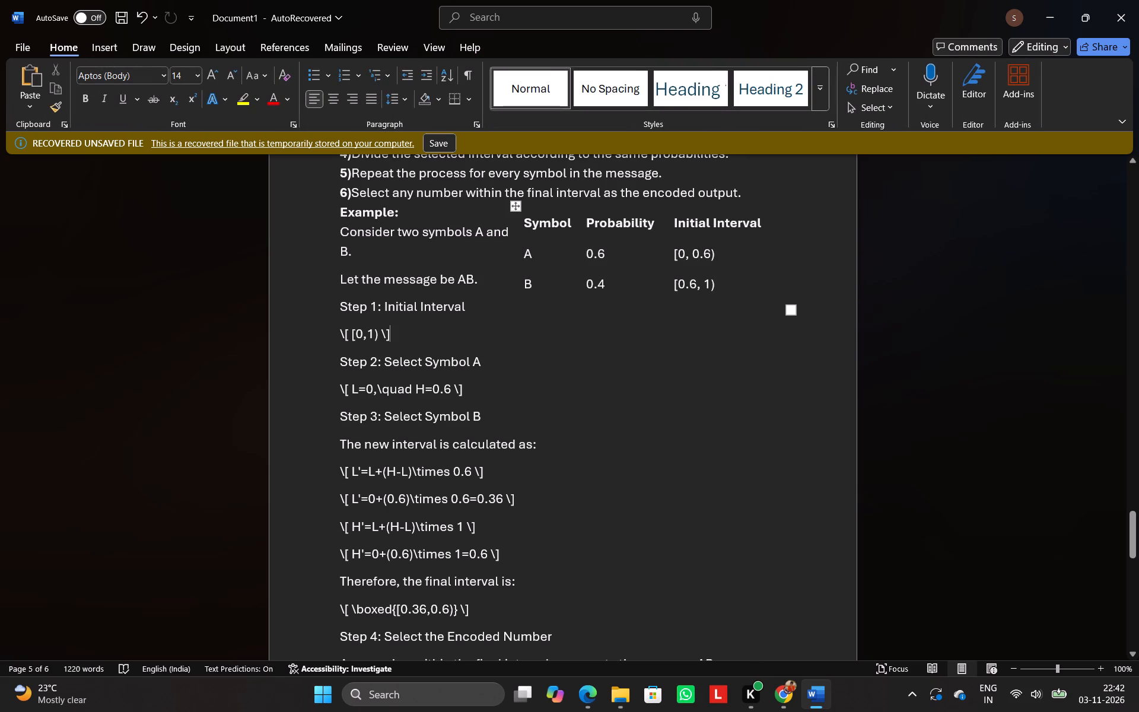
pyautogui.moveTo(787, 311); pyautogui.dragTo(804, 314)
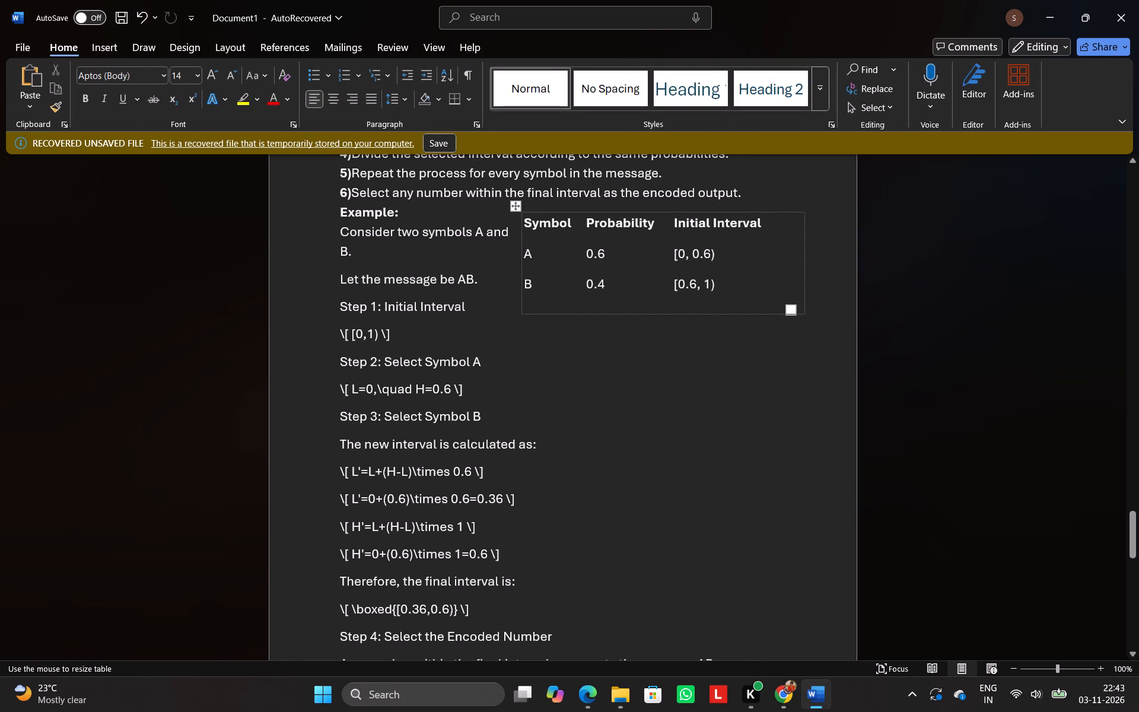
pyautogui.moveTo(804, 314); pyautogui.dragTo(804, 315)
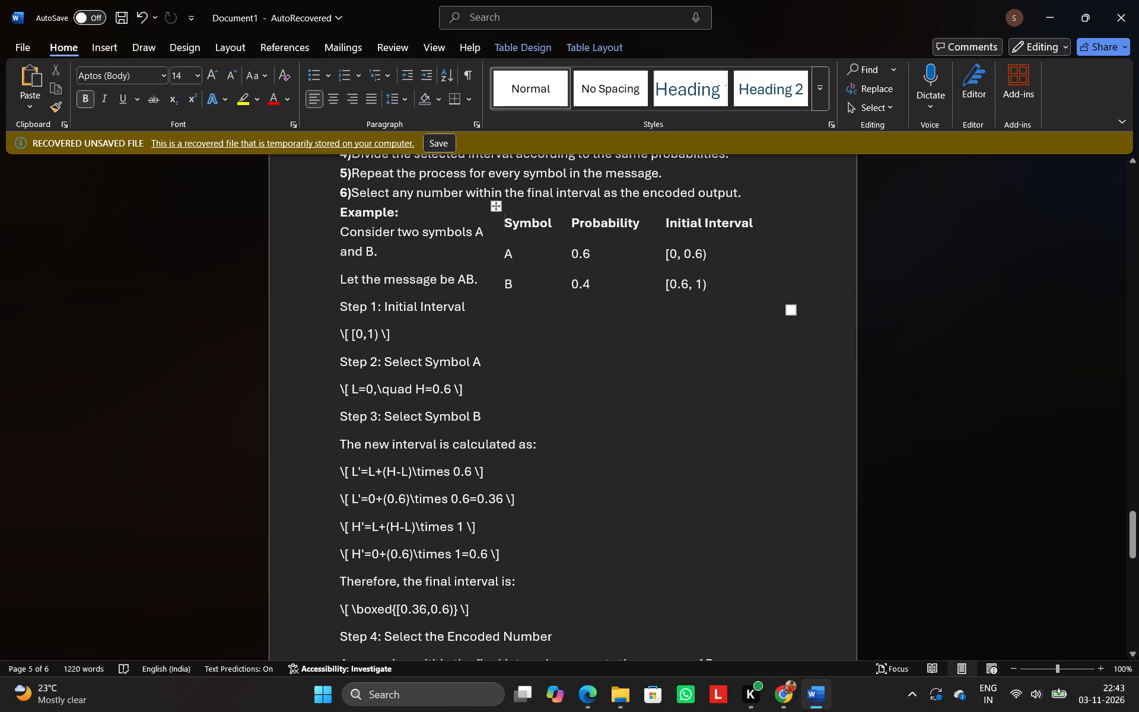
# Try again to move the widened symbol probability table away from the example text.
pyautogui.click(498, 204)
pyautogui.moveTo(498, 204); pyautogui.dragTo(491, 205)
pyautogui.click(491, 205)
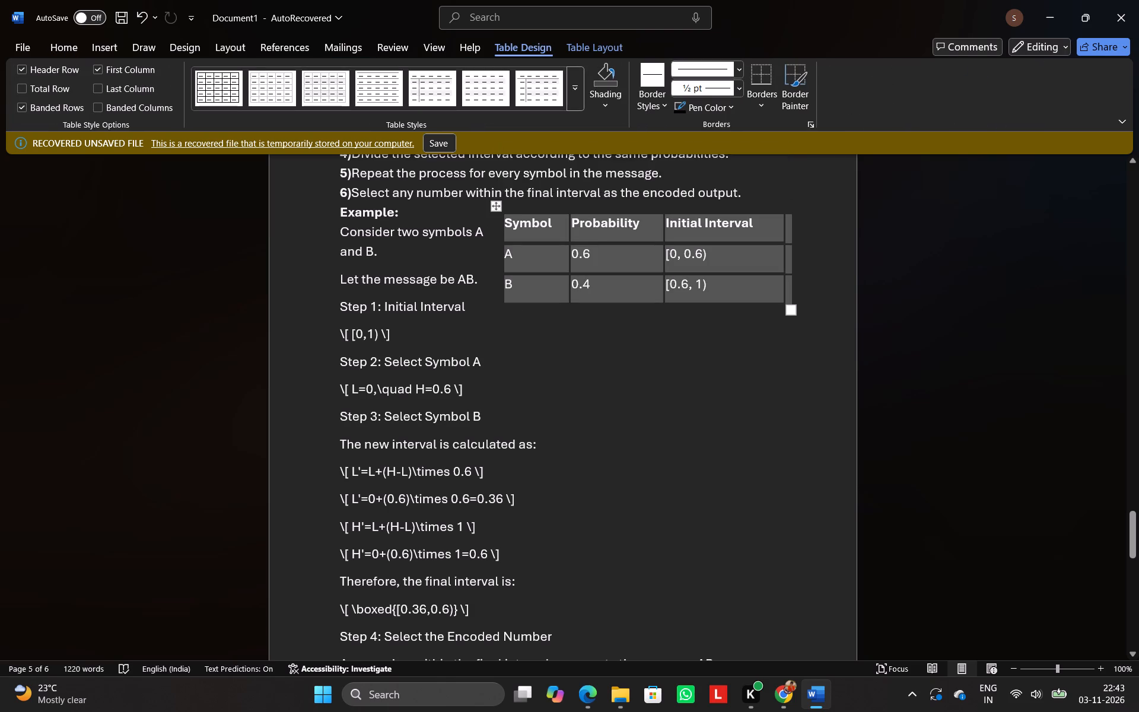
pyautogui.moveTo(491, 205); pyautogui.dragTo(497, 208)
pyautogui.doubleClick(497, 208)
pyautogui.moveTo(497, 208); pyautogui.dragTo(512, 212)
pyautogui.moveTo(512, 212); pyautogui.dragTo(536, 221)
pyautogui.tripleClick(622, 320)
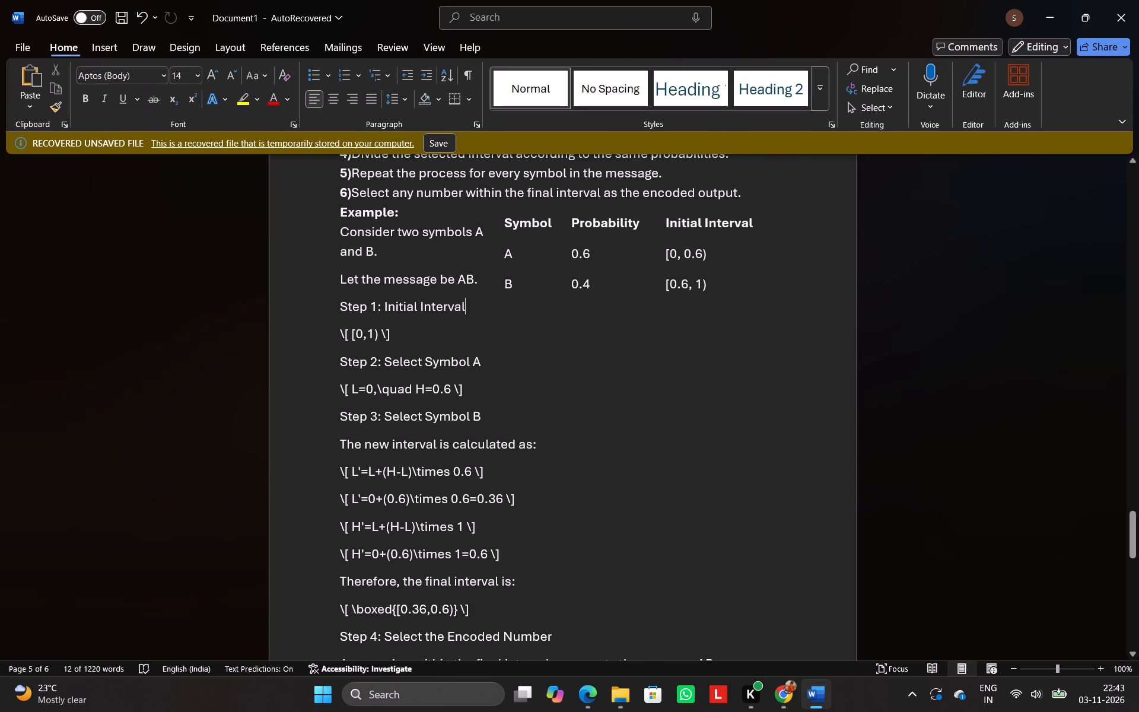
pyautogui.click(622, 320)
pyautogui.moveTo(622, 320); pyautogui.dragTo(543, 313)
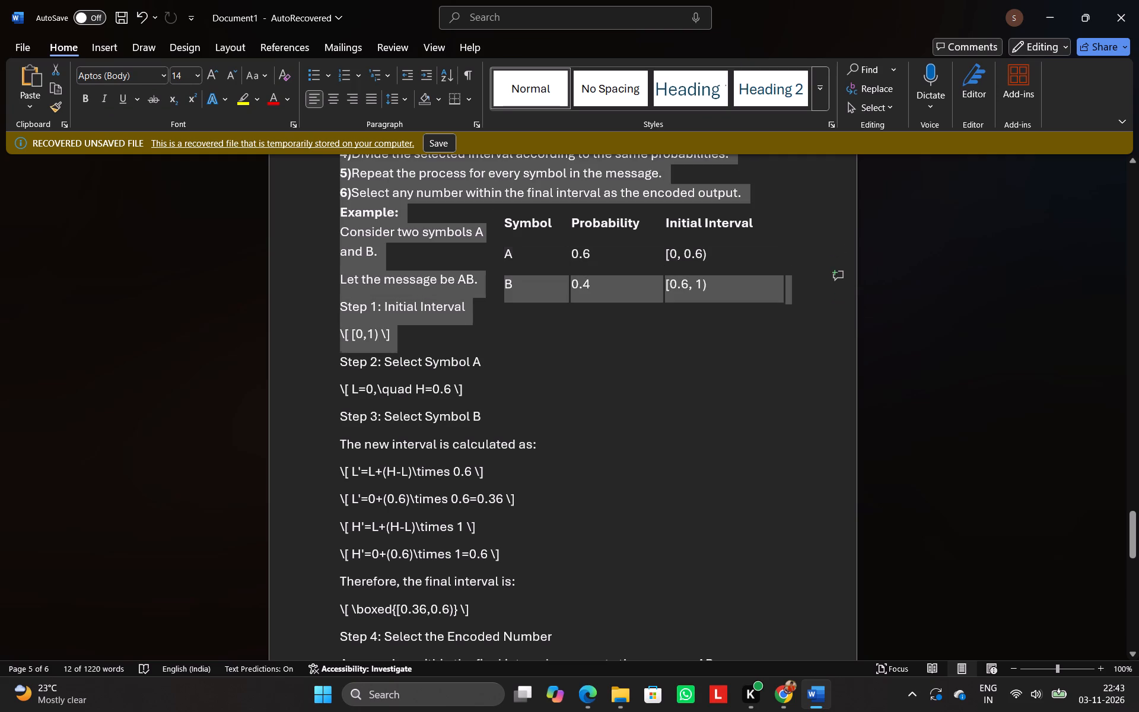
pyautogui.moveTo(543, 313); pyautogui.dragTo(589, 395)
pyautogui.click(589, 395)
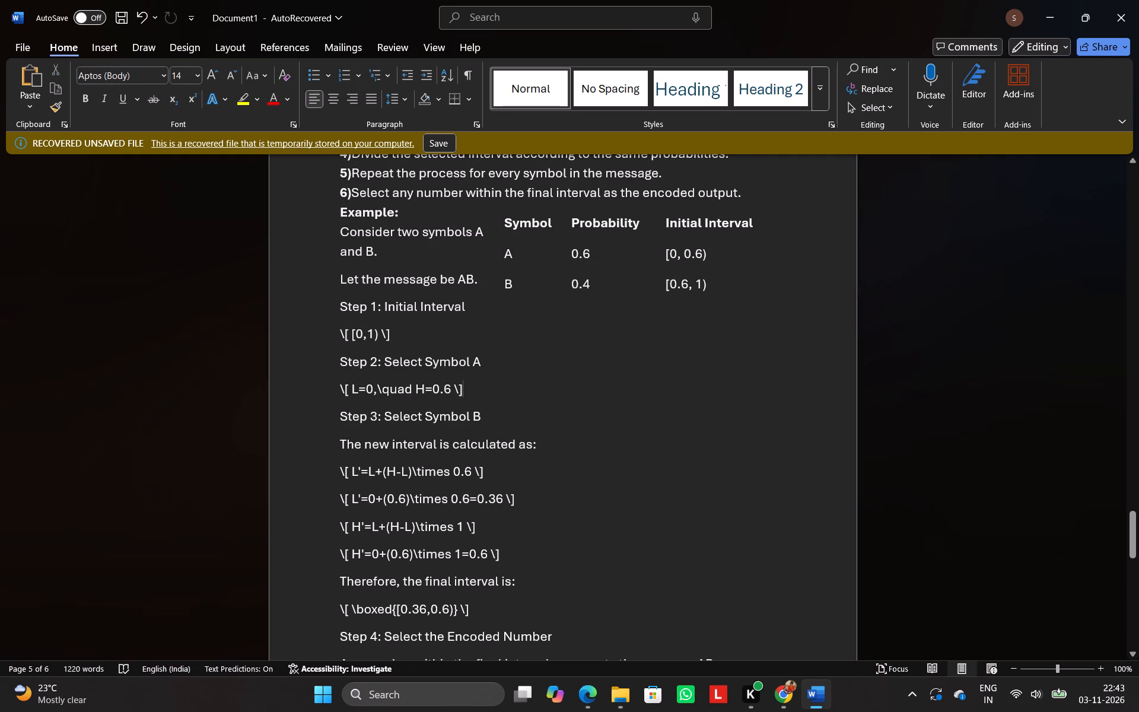
# Undo the symbol probability table's moves and resizes, back to the original narrow table below the single line "Example:Consider two symbols A and B.".
pyautogui.scroll(-5, 540, 326)
pyautogui.scroll(6, 540, 326)
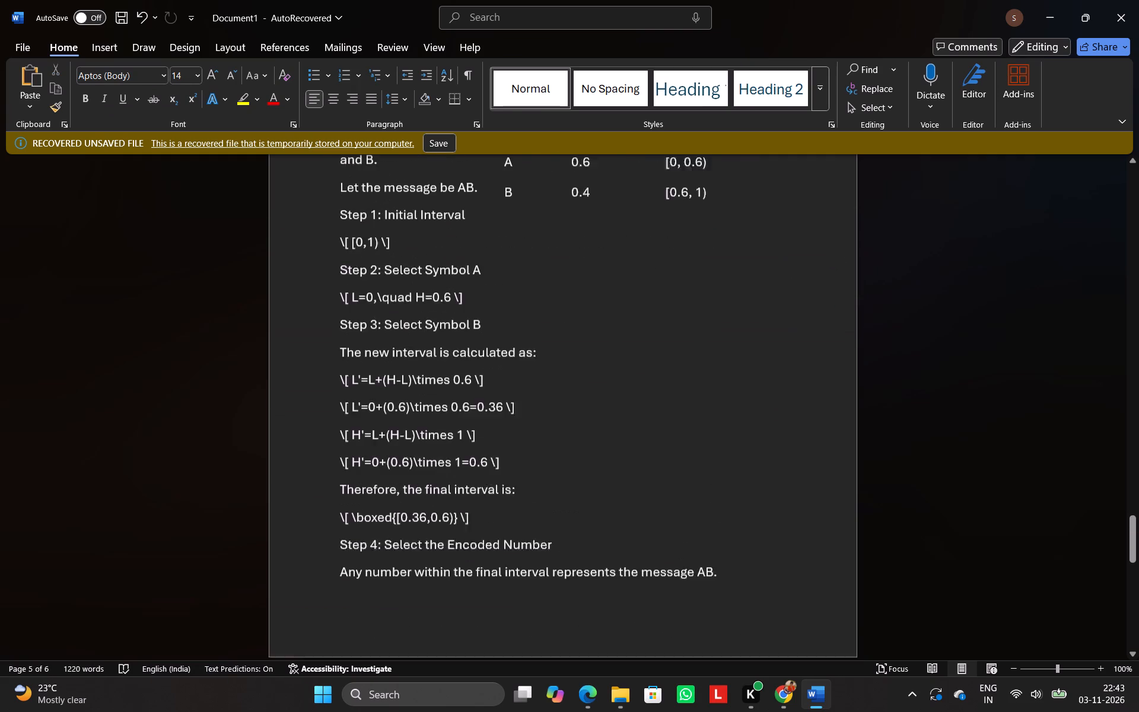
pyautogui.scroll(1, 540, 326)
pyautogui.hotkey('ctrl', 'z')
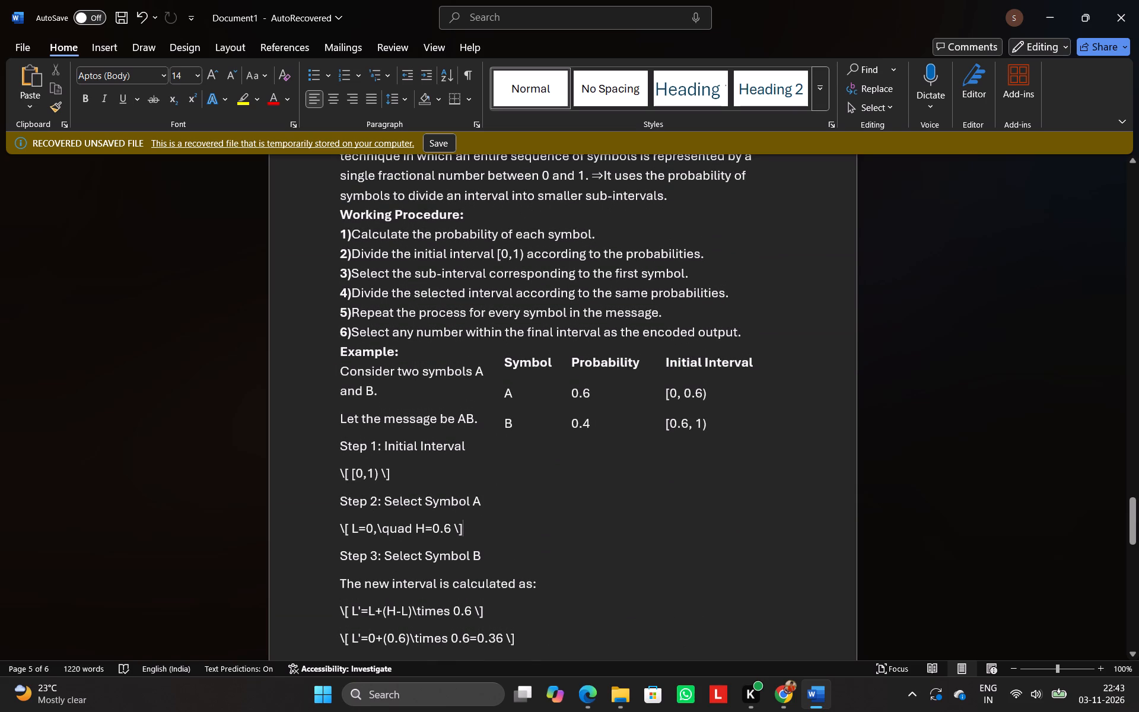
pyautogui.hotkey('ctrl', 'z')
pyautogui.hotkey('ctrl', 'z')
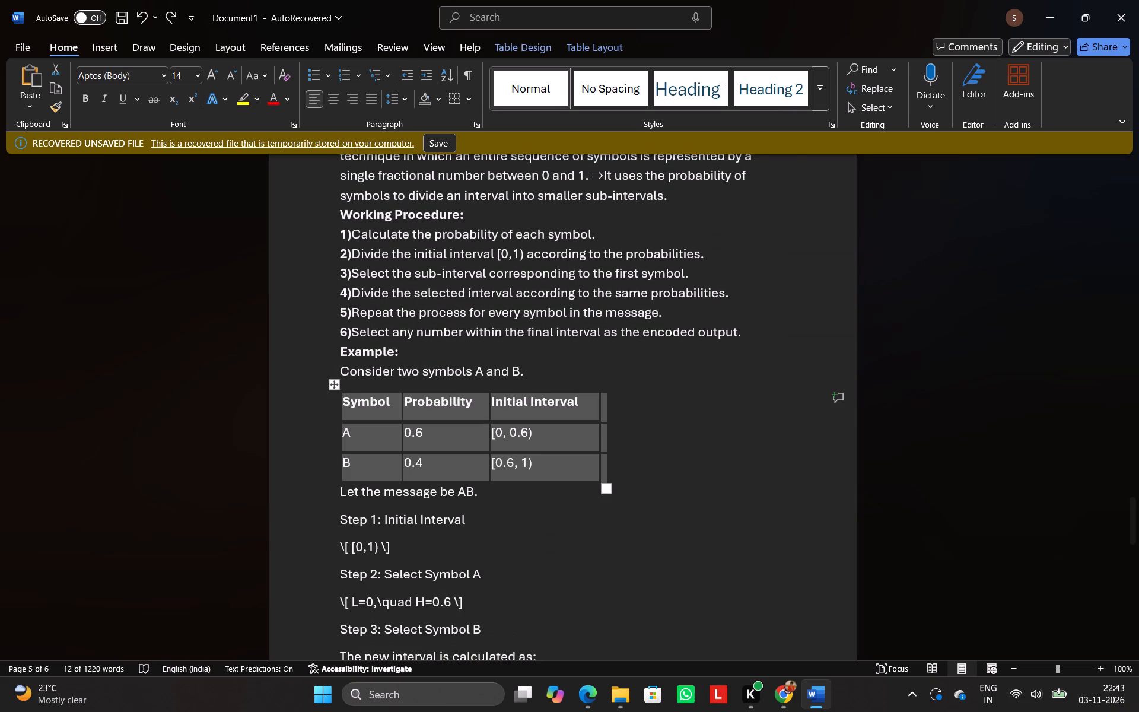
pyautogui.hotkey('ctrl', 'z')
pyautogui.hotkey('ctrl', 'z')
pyautogui.hotkey('ctrl', 'z')
pyautogui.hotkey('ctrl', 'z')
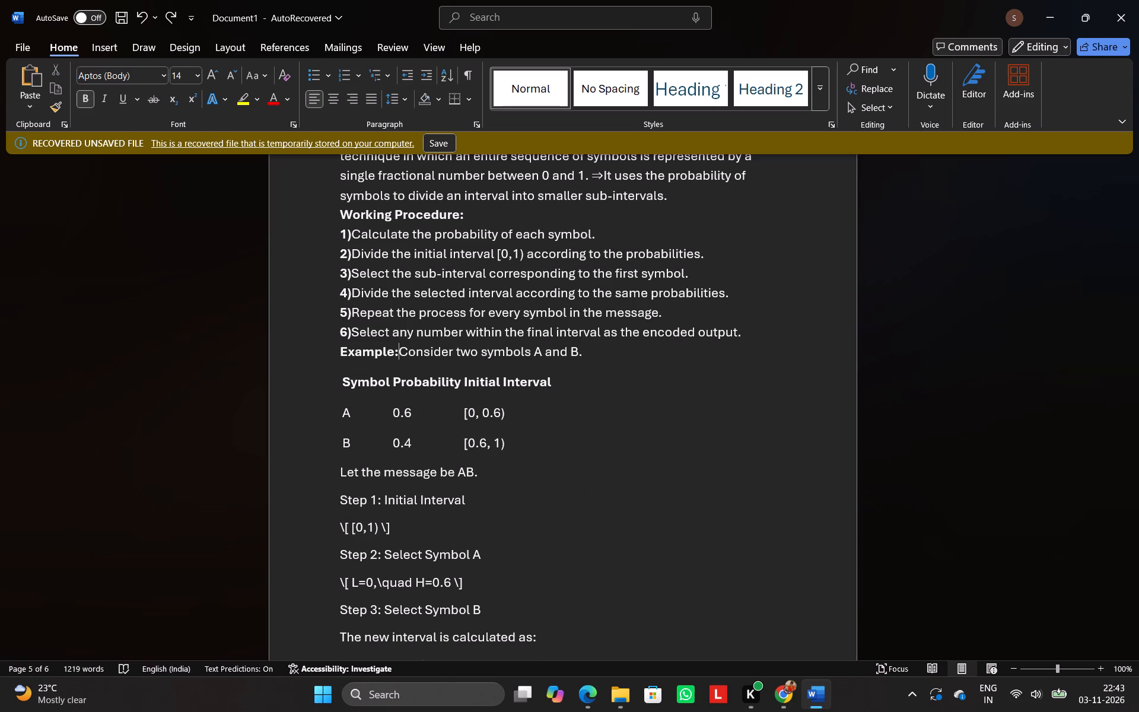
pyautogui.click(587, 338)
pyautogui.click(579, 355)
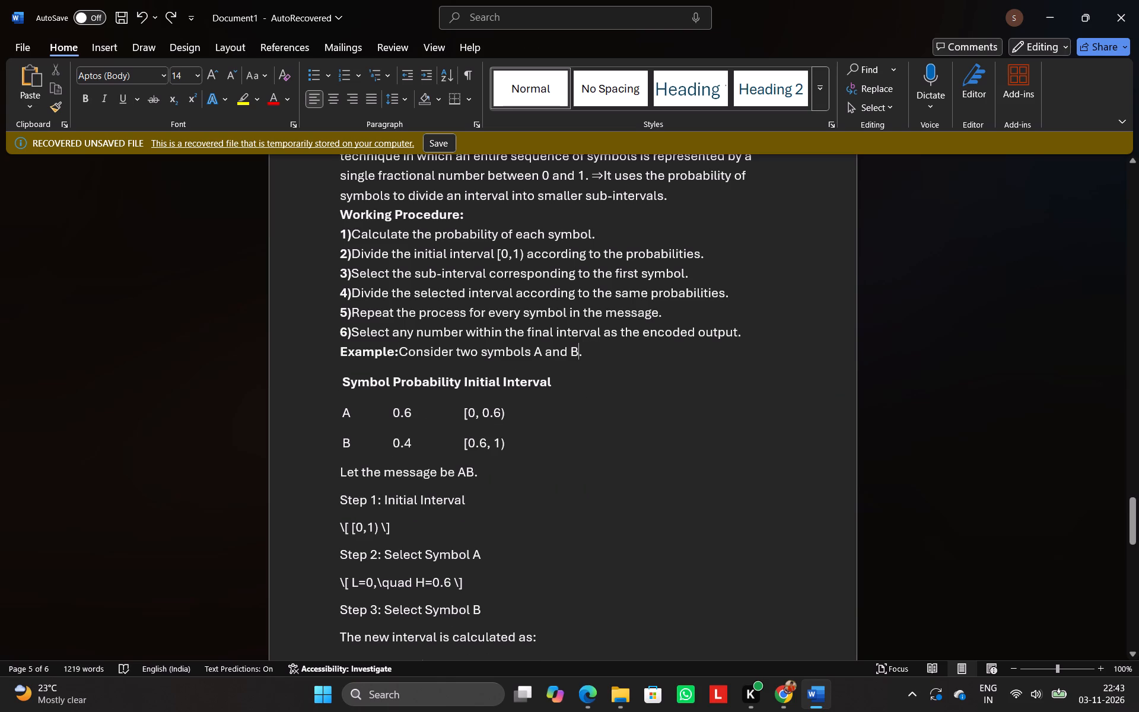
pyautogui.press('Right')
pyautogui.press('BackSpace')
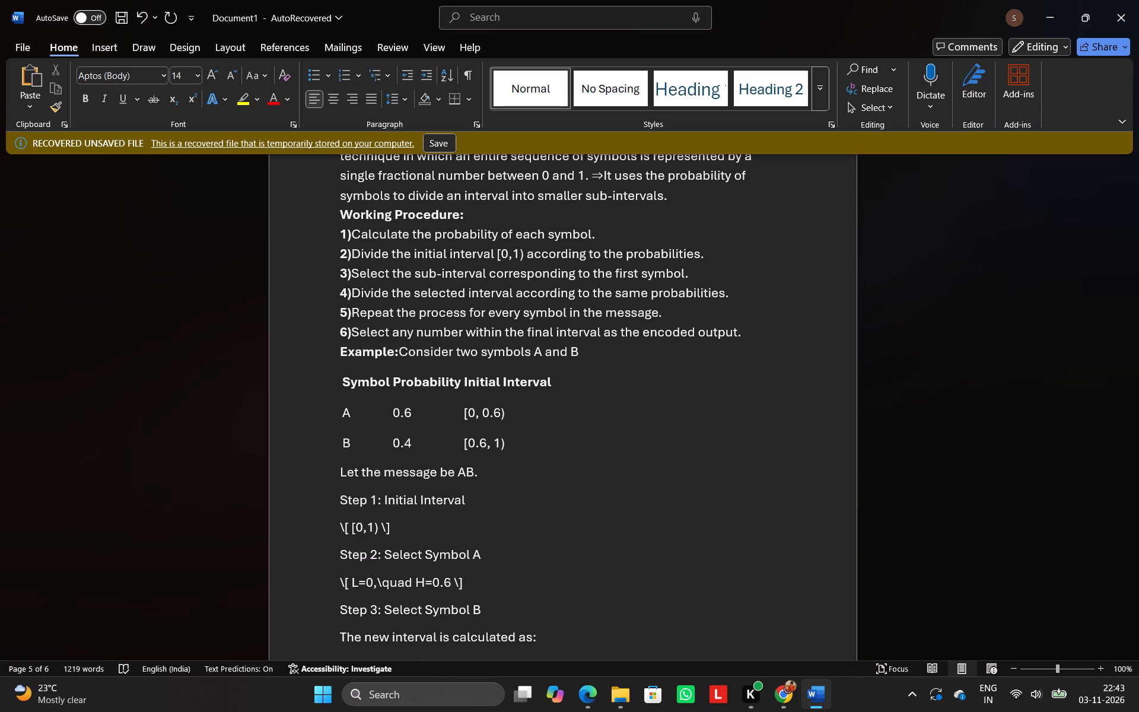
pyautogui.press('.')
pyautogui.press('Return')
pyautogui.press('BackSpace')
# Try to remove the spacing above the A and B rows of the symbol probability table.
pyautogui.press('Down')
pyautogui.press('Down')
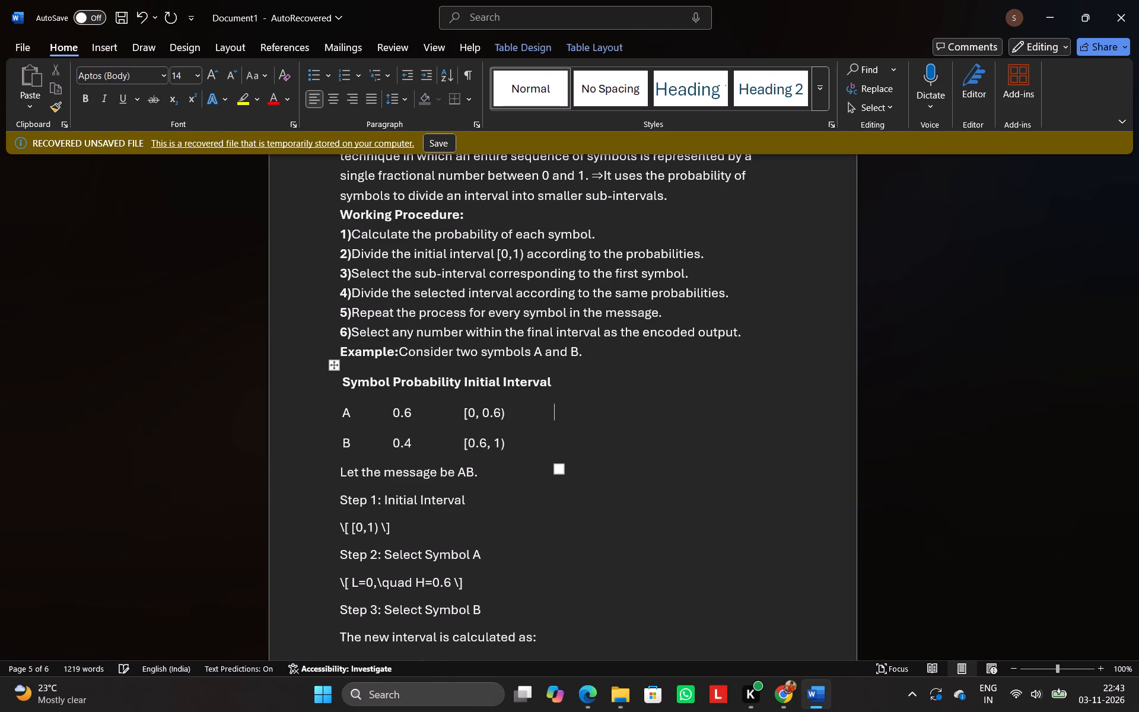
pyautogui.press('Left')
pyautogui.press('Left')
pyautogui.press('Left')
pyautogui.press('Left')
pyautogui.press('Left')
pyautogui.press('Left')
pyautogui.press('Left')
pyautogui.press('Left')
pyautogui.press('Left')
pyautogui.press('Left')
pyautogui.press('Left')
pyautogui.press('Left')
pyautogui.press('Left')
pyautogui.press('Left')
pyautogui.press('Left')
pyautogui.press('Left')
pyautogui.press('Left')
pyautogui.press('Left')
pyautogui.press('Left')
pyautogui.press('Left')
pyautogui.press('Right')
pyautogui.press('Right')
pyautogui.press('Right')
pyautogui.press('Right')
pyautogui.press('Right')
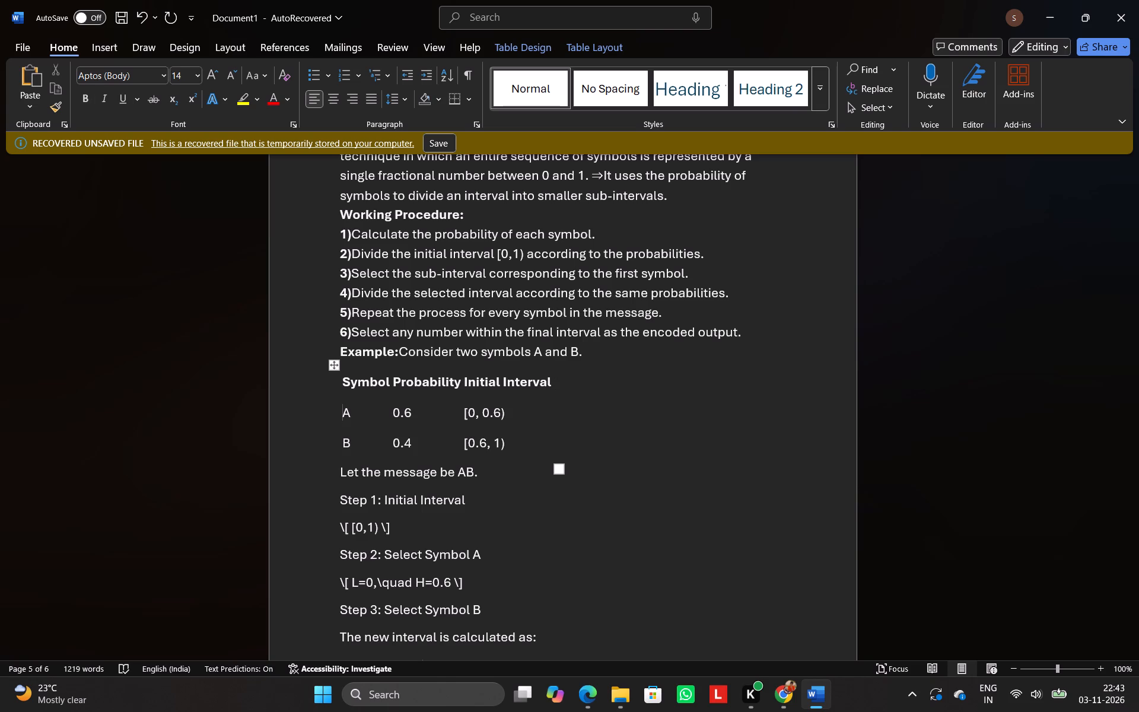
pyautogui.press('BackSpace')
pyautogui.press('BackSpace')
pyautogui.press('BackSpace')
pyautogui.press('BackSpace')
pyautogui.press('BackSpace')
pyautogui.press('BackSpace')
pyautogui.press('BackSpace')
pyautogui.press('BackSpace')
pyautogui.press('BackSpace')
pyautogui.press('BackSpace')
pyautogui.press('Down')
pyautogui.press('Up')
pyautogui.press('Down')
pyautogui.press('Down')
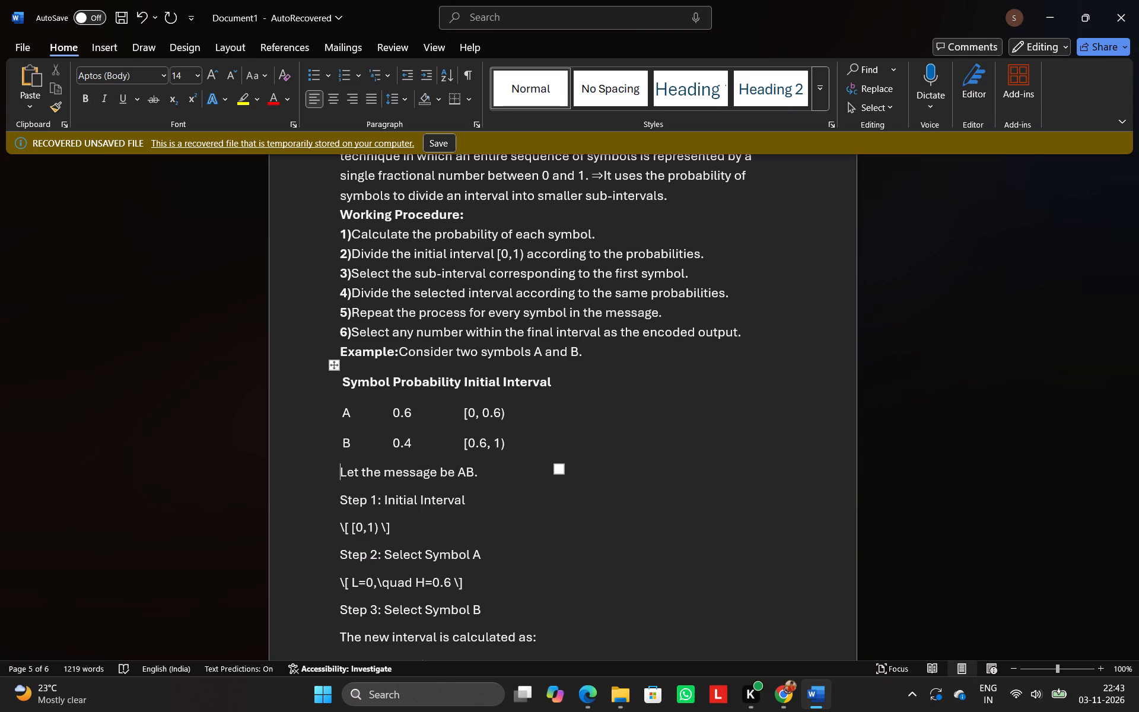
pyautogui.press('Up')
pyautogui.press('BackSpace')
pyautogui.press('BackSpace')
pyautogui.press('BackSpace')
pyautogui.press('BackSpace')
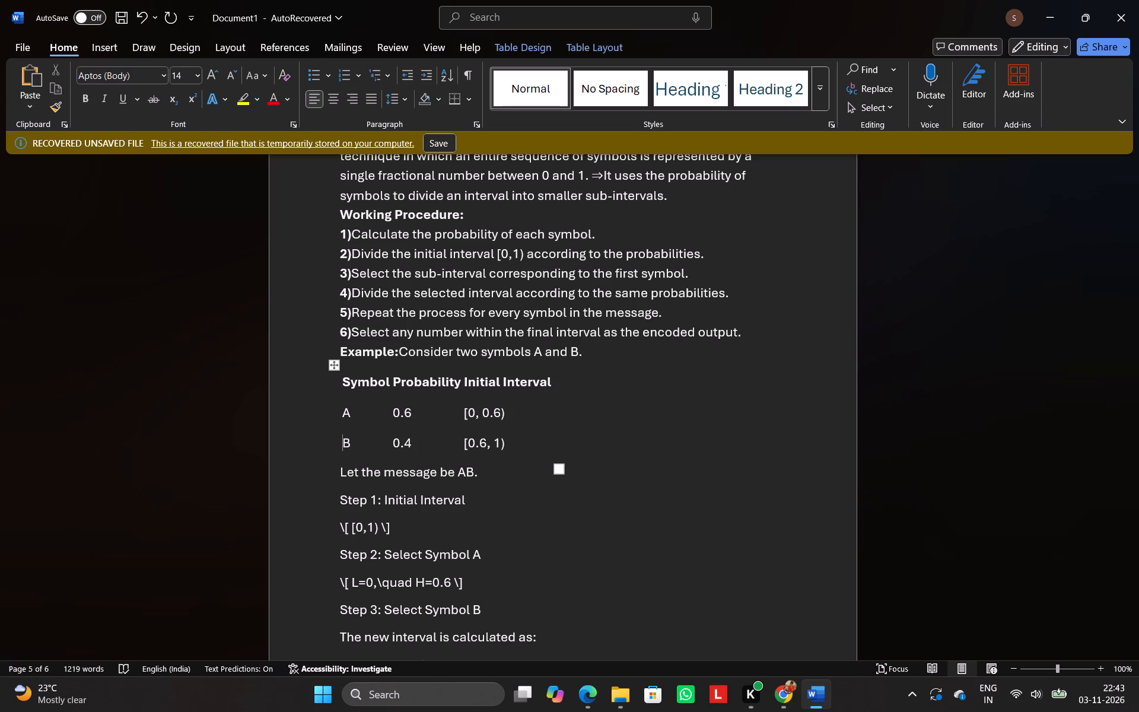
# Add a bottom border to the whole symbol probability table.
pyautogui.click(641, 450)
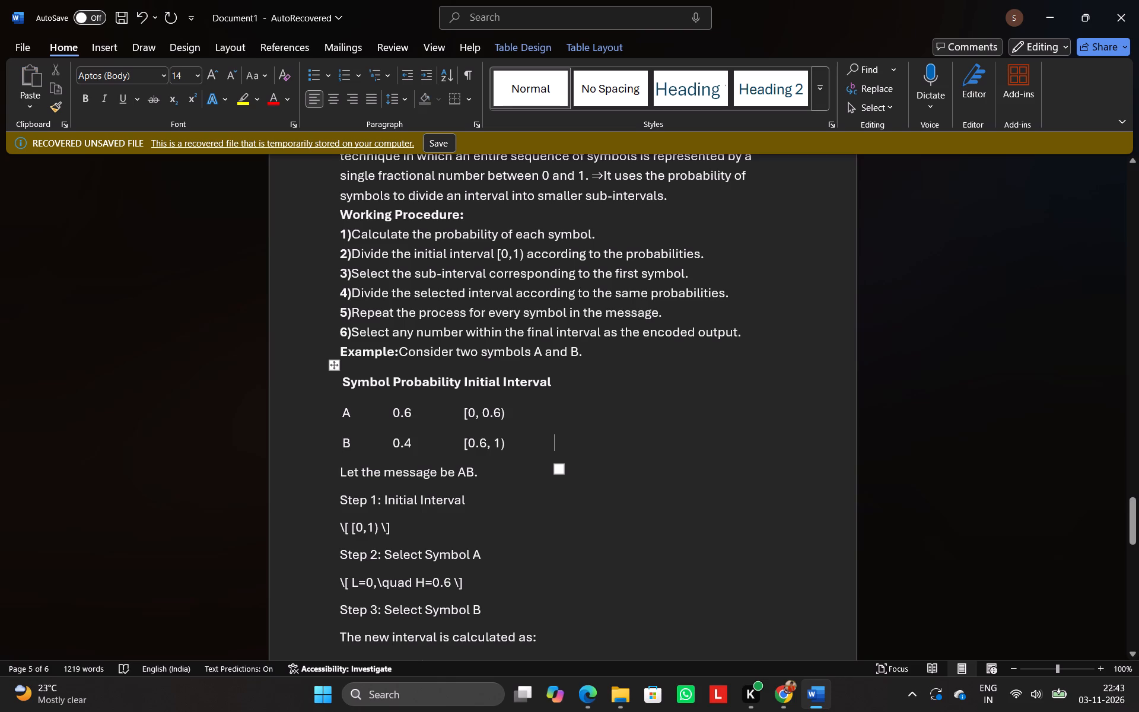
pyautogui.click(561, 470)
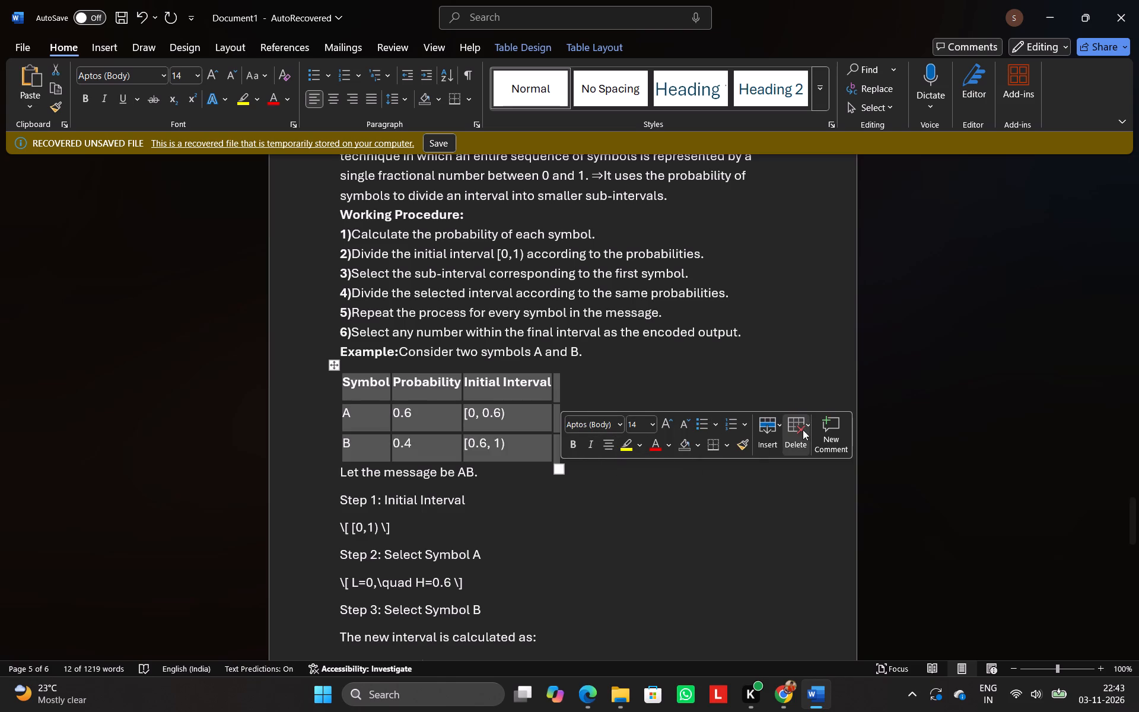
pyautogui.click(715, 448)
pyautogui.click(698, 530)
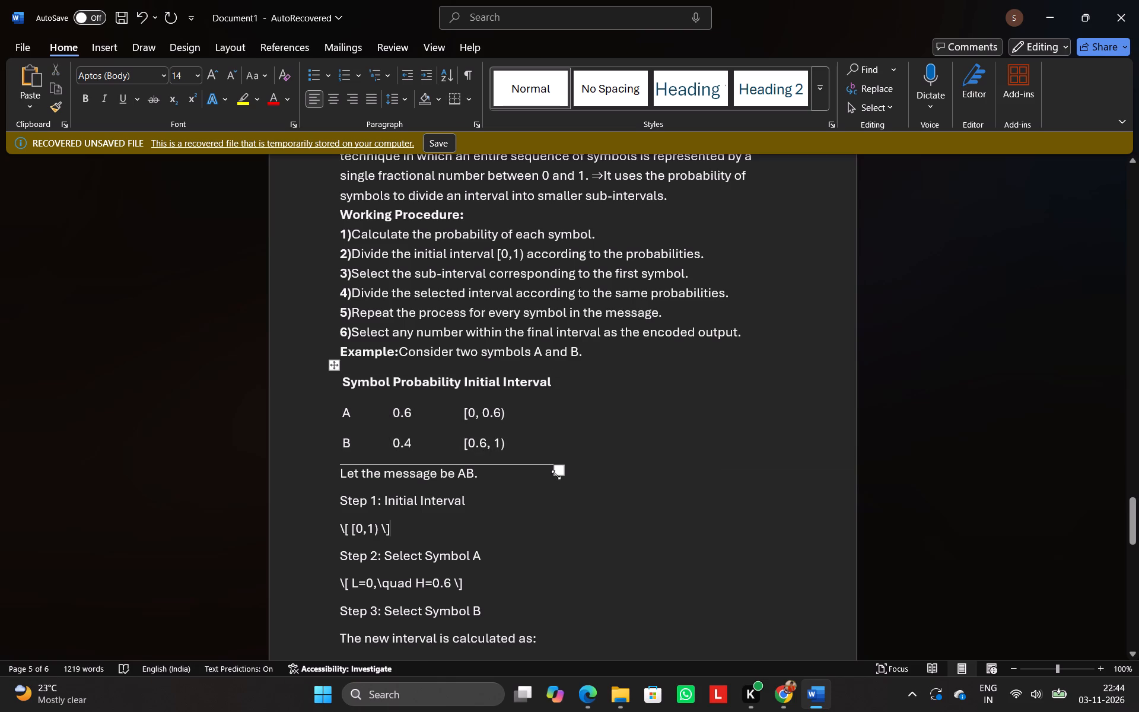
# Apply all borders to the whole symbol probability table.
pyautogui.click(556, 475)
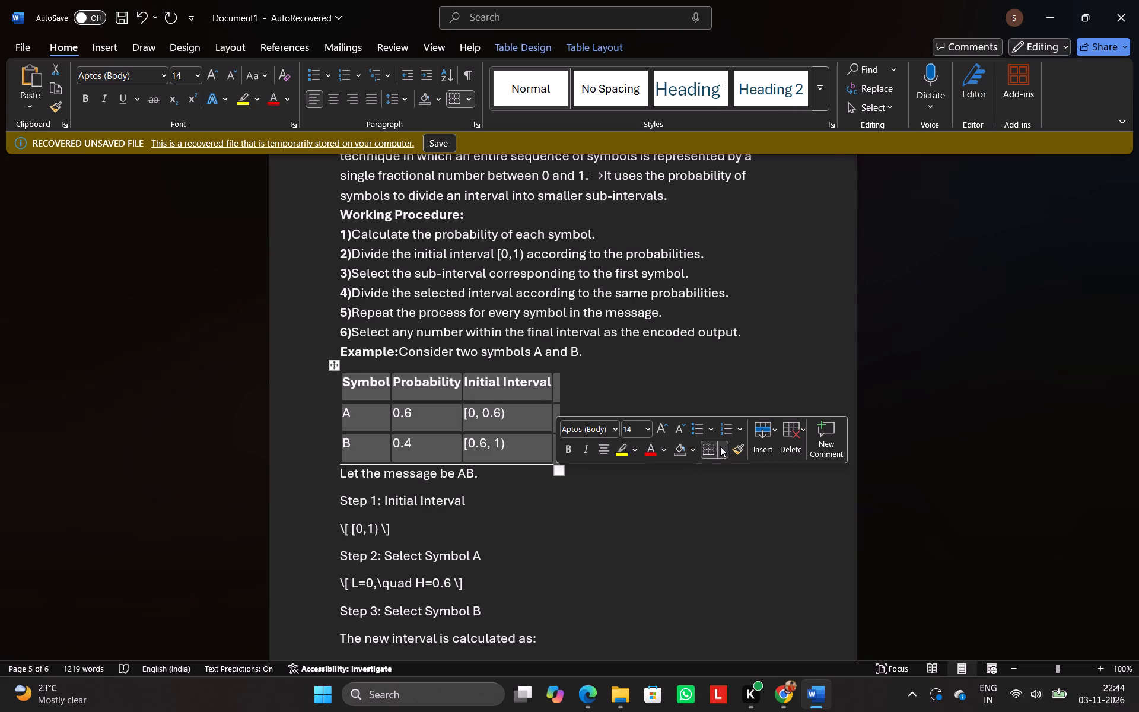
pyautogui.click(720, 446)
pyautogui.click(738, 215)
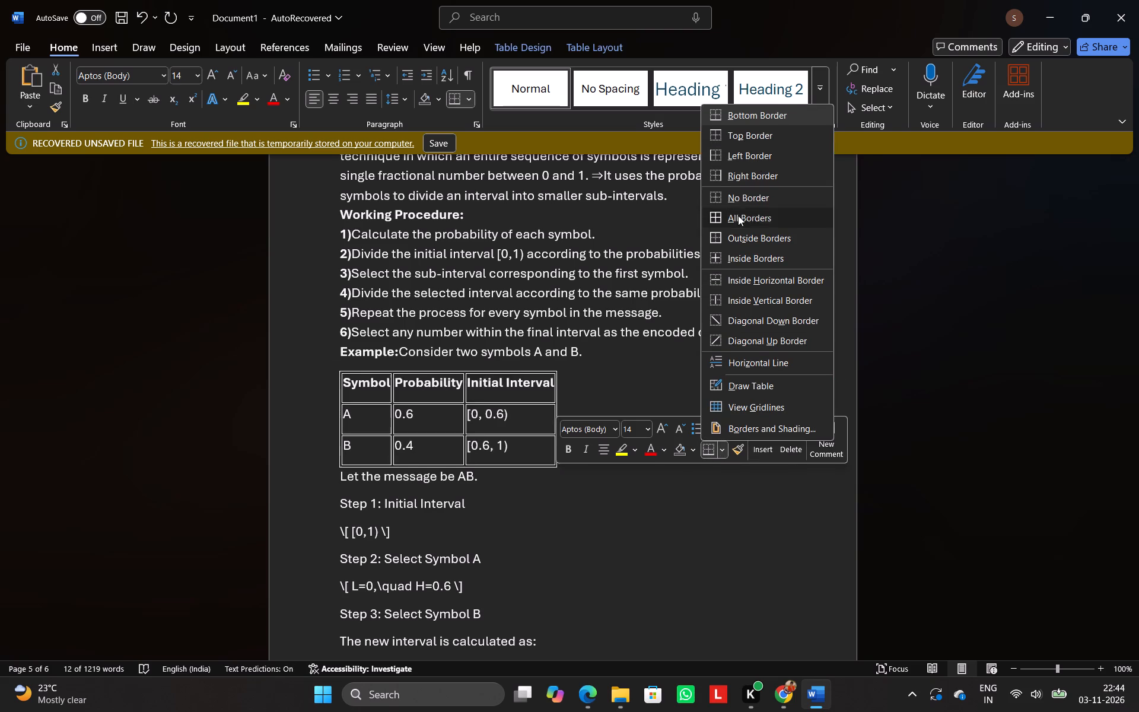
pyautogui.click(615, 535)
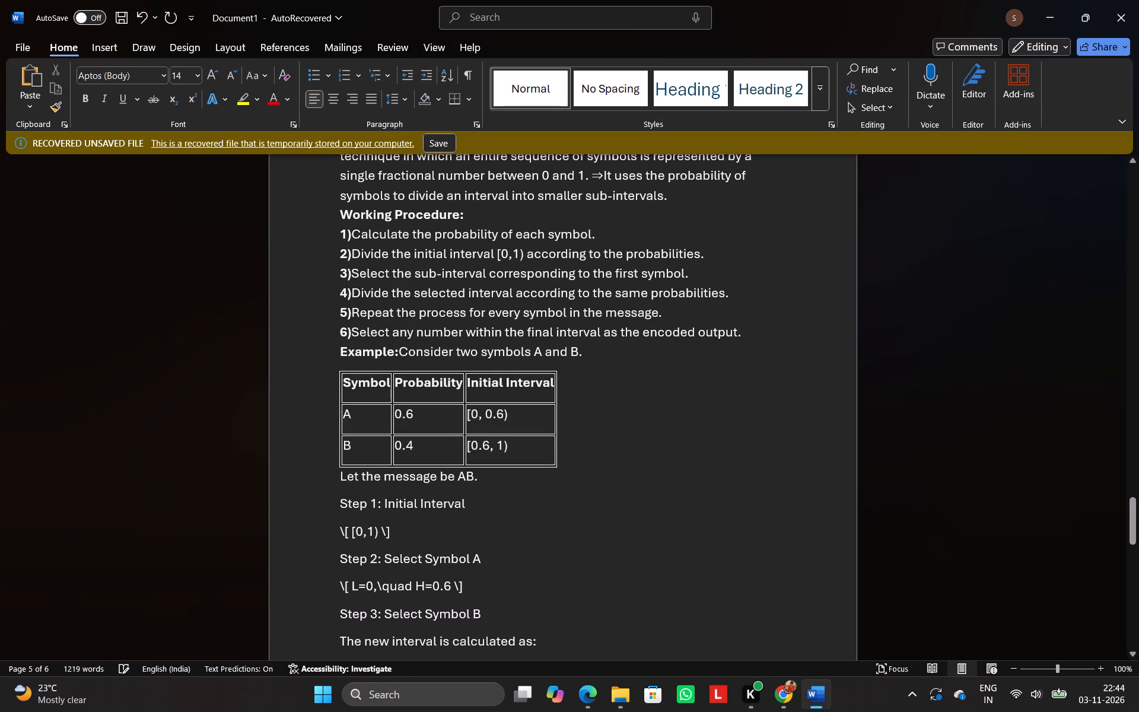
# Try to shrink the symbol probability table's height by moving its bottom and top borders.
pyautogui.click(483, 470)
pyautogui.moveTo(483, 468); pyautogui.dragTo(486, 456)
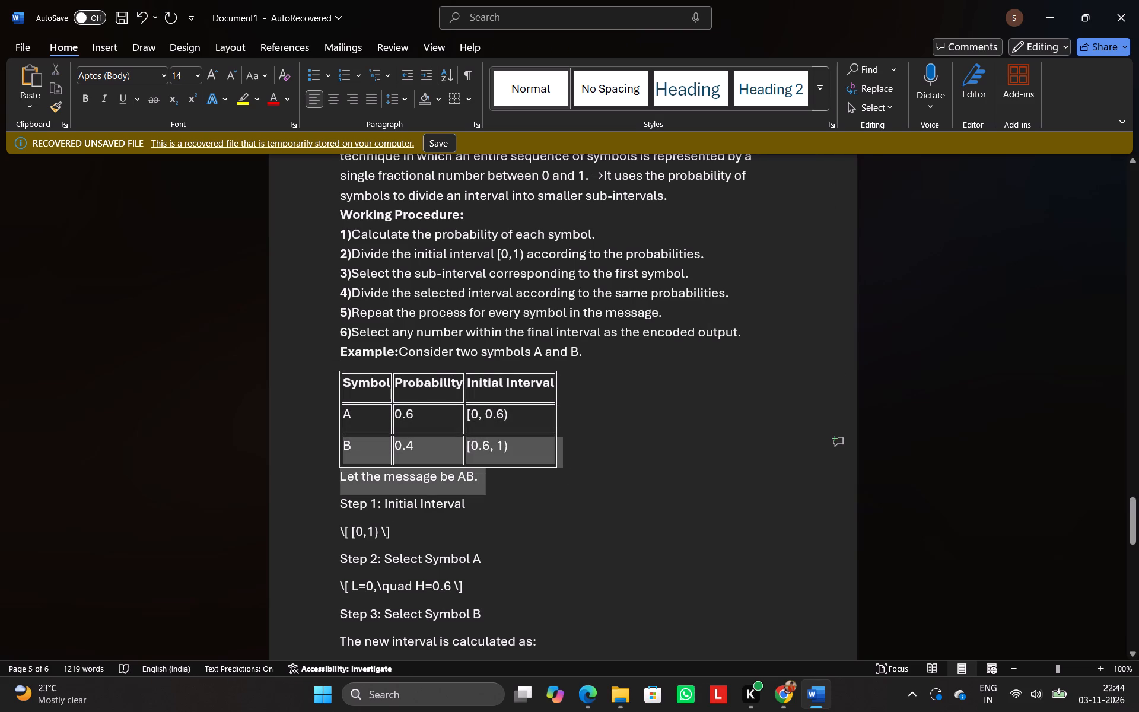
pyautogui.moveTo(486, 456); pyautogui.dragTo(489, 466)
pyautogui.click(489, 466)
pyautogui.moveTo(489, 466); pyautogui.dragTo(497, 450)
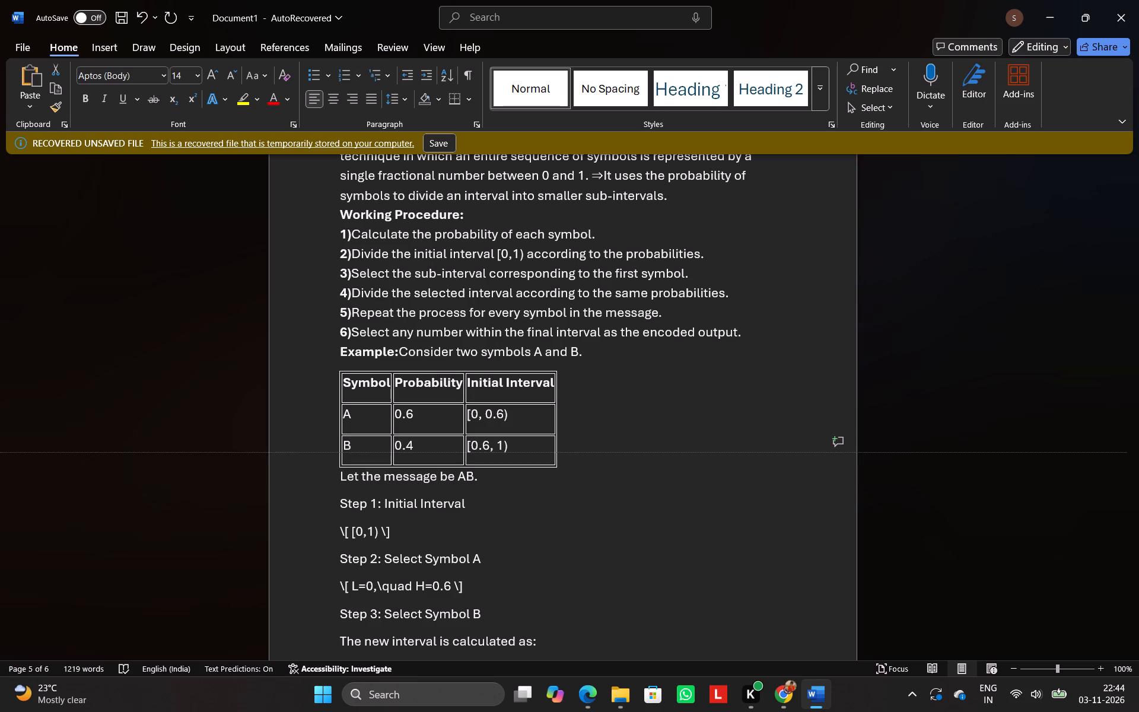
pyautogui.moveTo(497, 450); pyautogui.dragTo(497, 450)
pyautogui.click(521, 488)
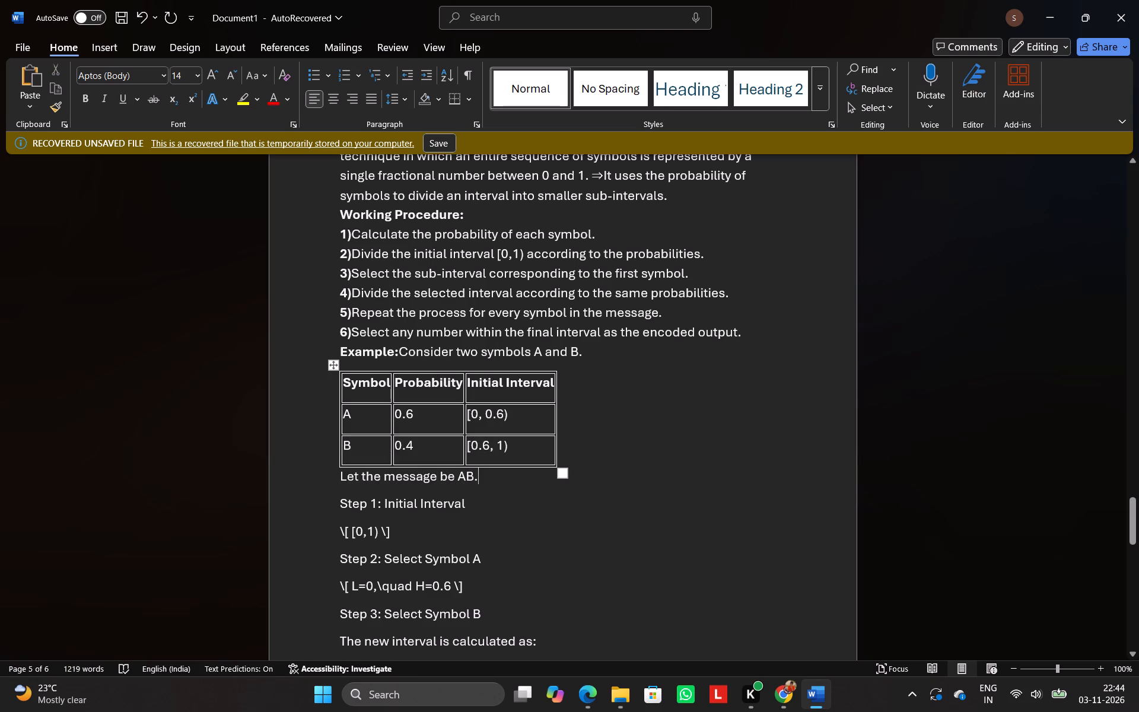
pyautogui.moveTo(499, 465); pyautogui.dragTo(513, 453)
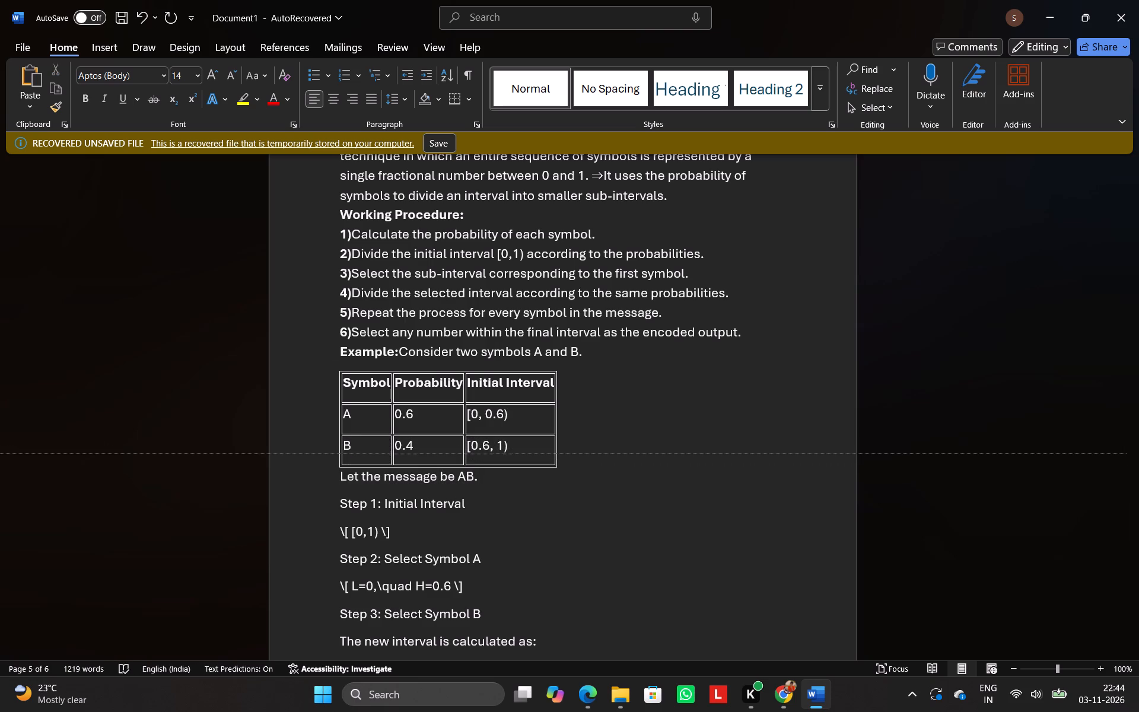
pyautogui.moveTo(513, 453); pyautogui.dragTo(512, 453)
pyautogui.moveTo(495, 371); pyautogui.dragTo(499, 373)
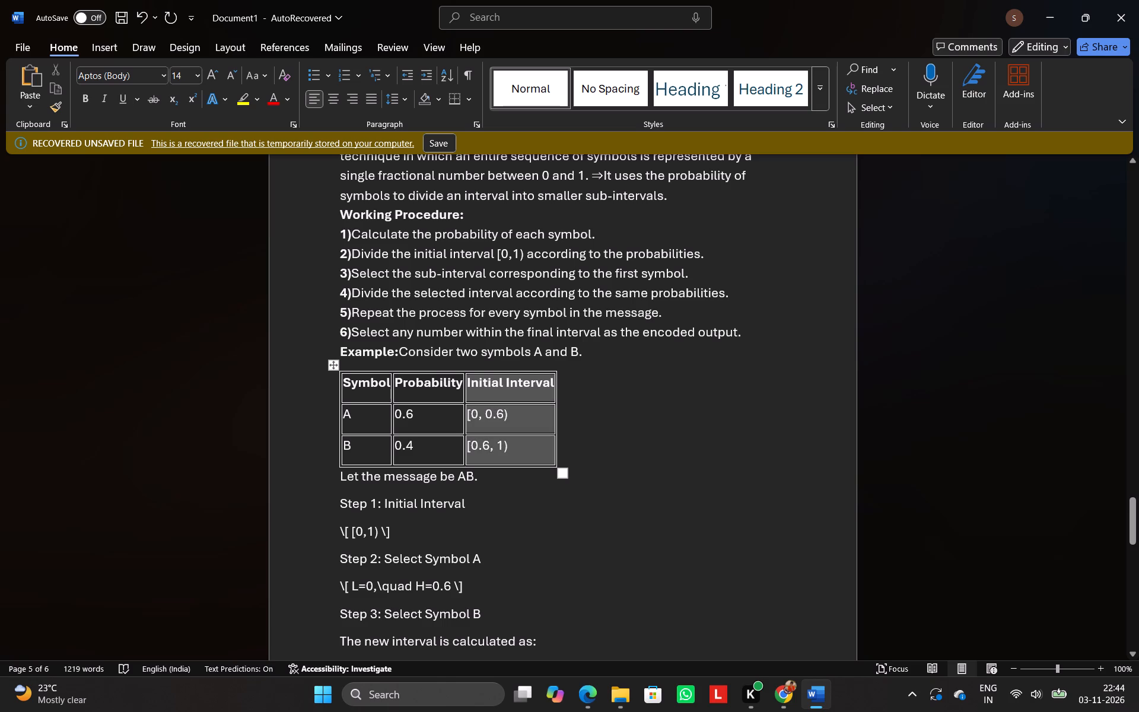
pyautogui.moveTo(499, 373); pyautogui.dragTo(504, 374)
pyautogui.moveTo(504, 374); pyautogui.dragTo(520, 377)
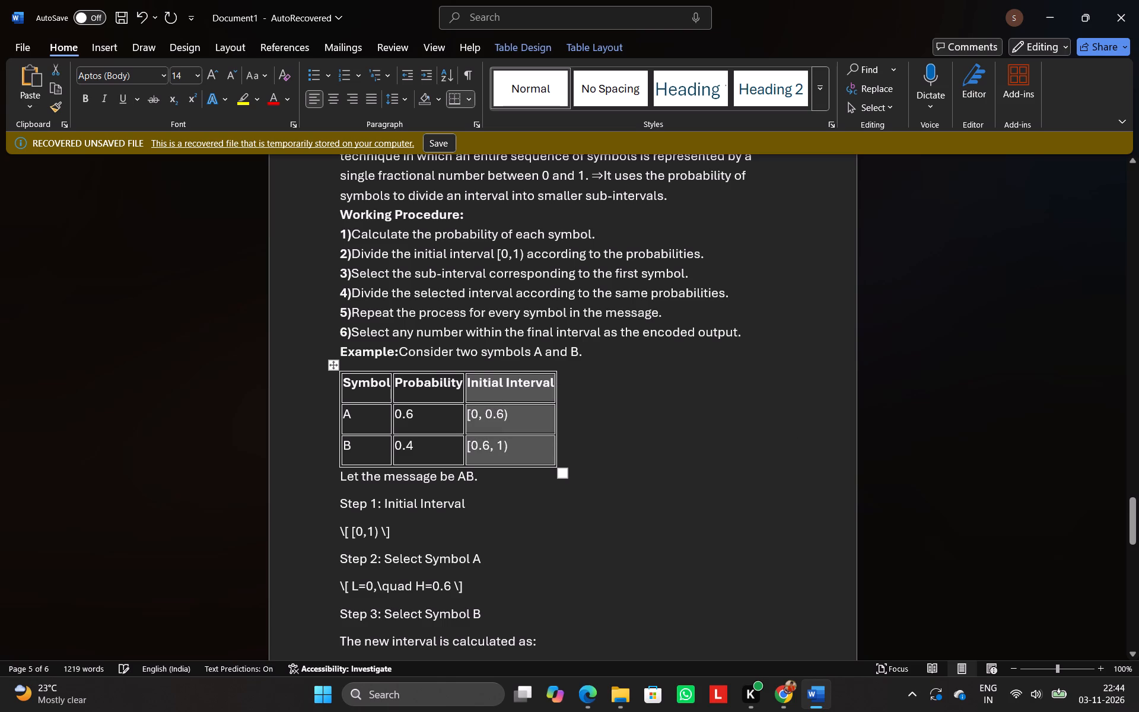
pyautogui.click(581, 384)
# Switch to the ChatGPT answer in Chrome and copy the lines "Let the message be AB." and "Step 1: Initial Interval".
pyautogui.scroll(-1, 586, 471)
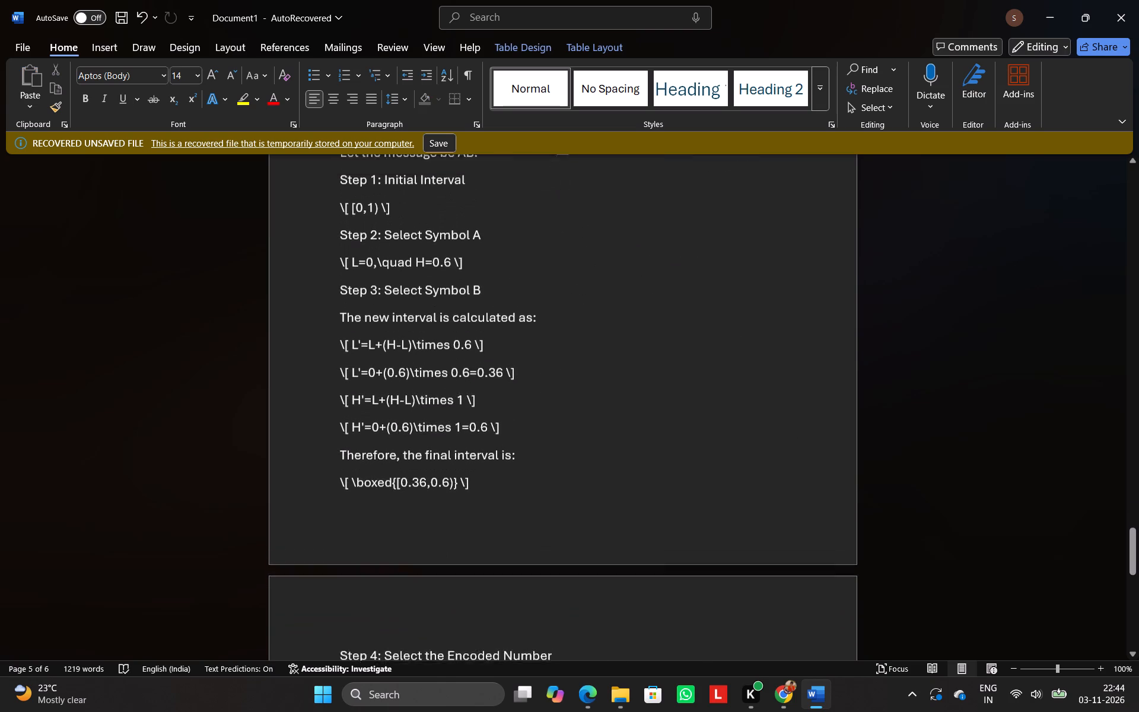
pyautogui.scroll(-2, 586, 471)
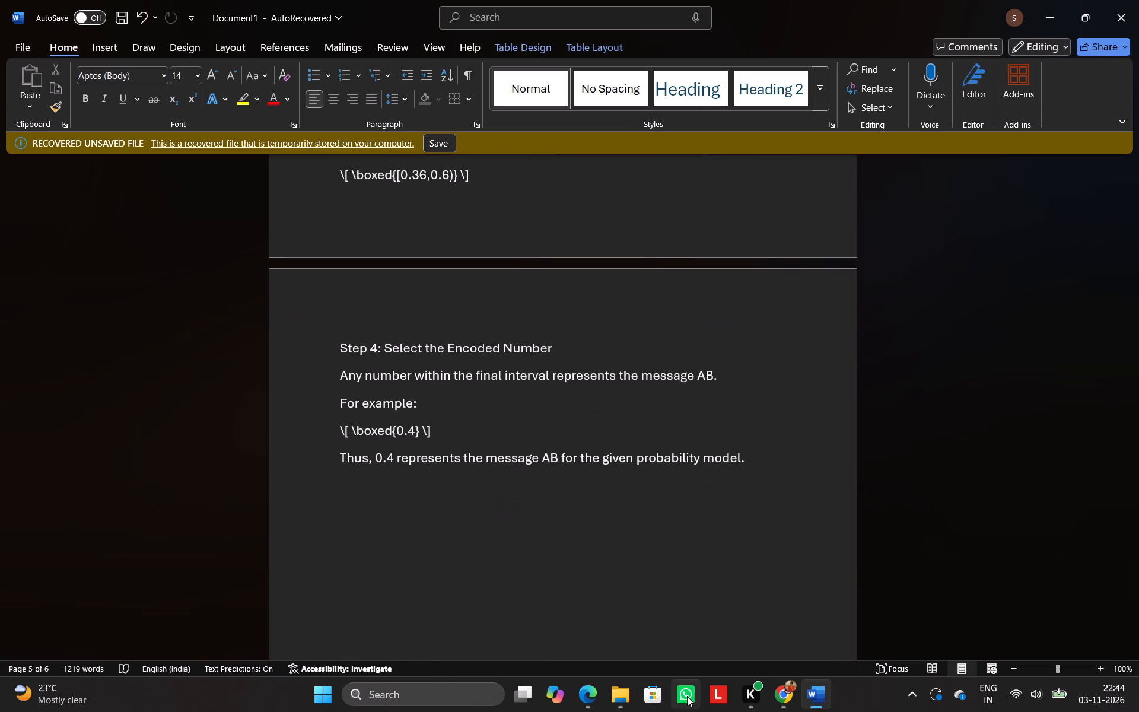
pyautogui.click(779, 682)
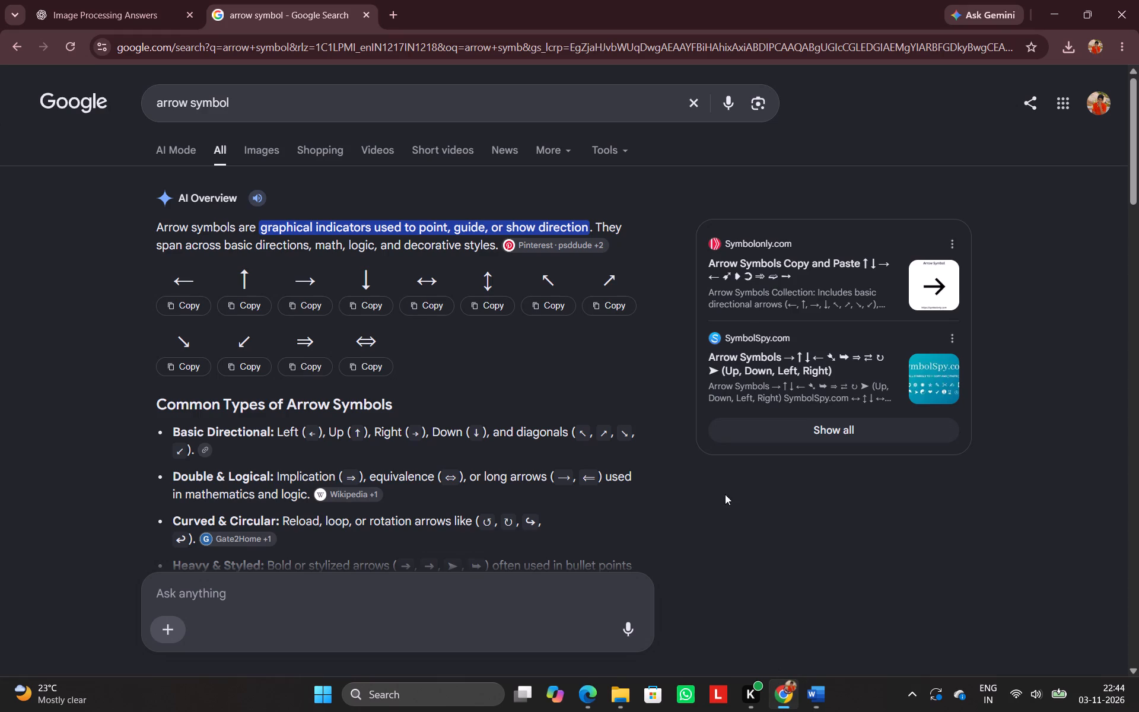
pyautogui.click(151, 0)
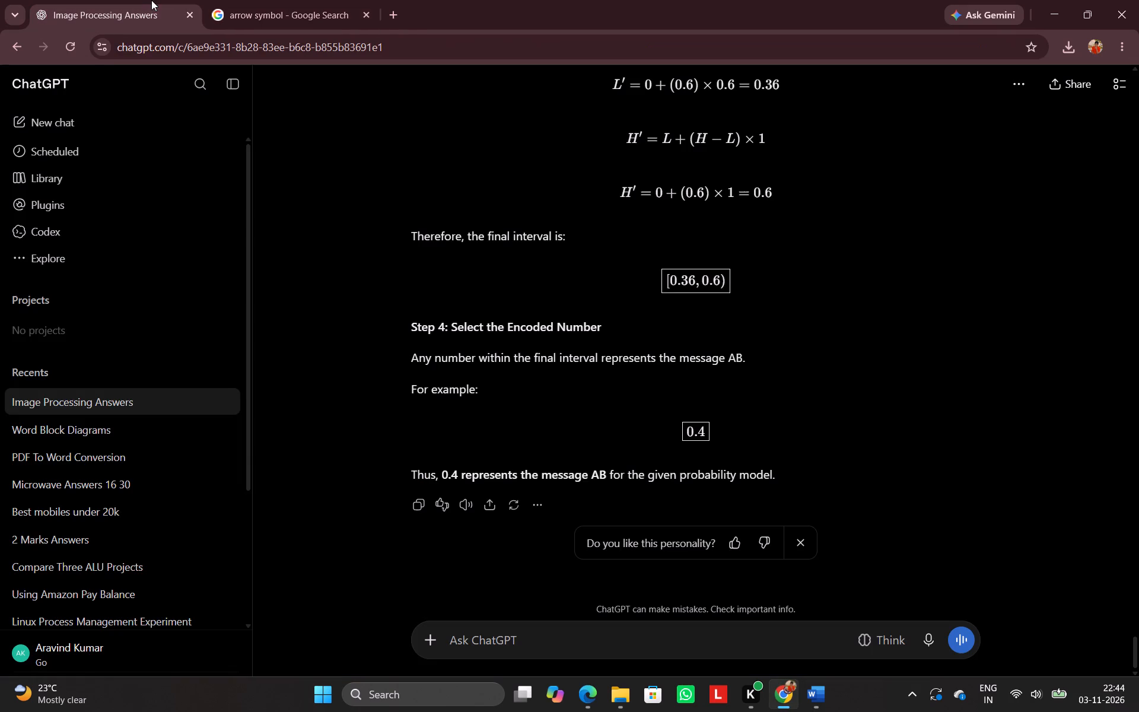
pyautogui.scroll(3, 551, 345)
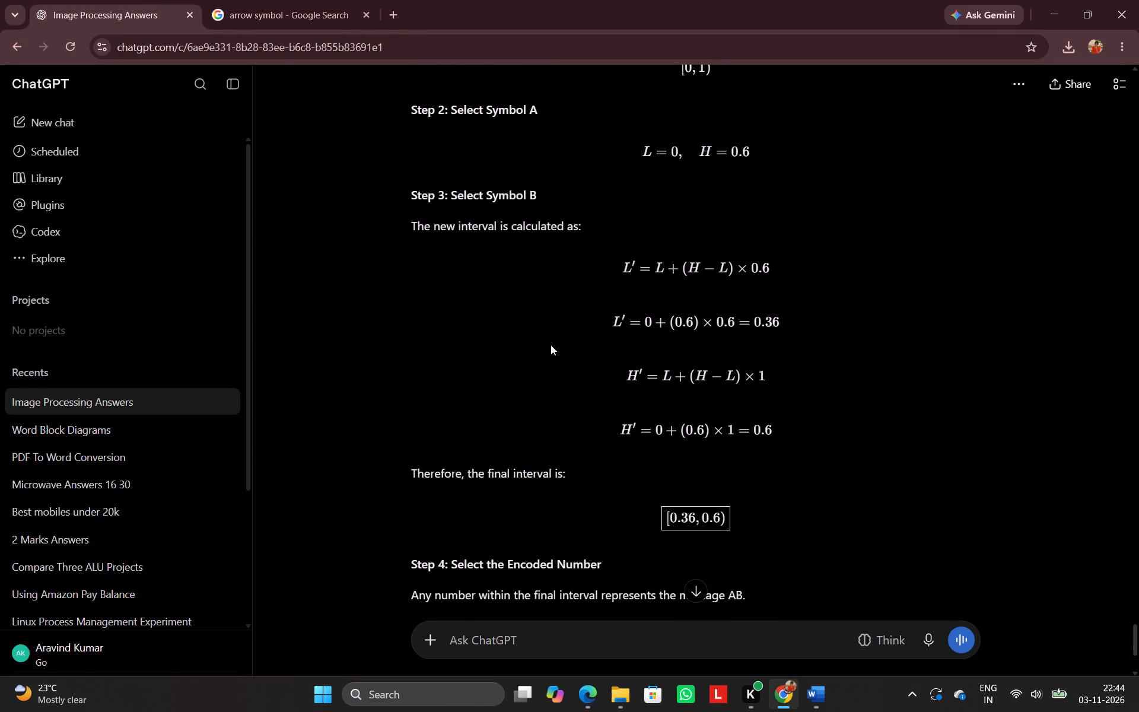
pyautogui.scroll(4, 551, 345)
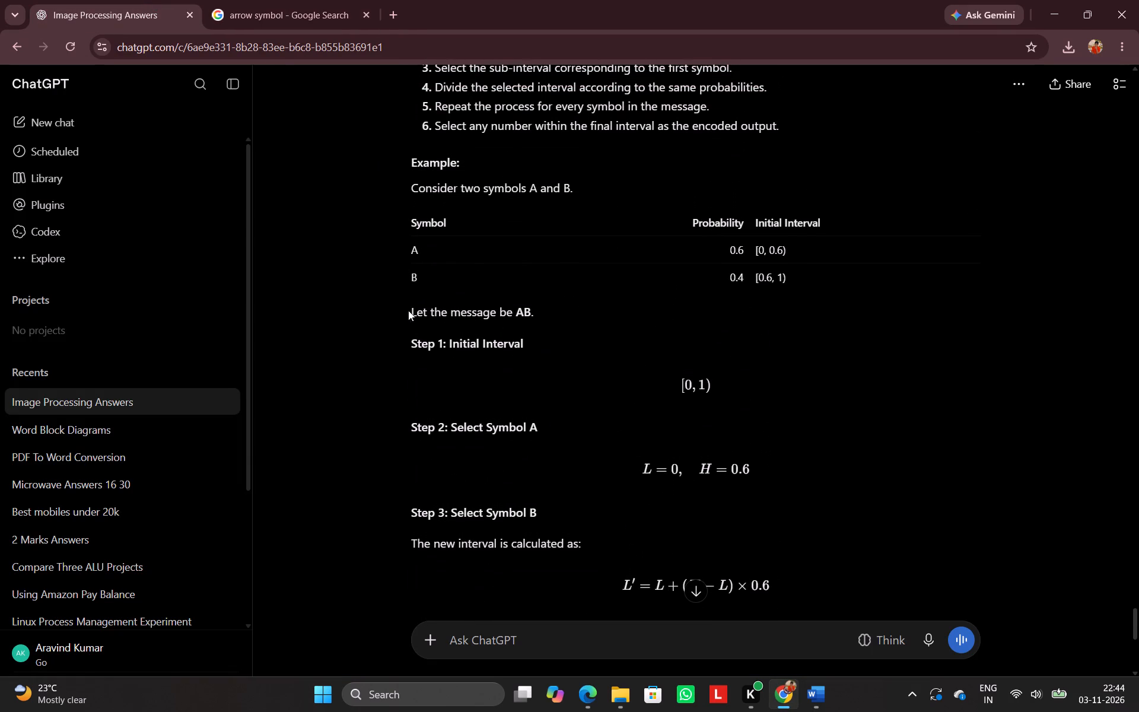
pyautogui.moveTo(408, 310); pyautogui.dragTo(542, 352)
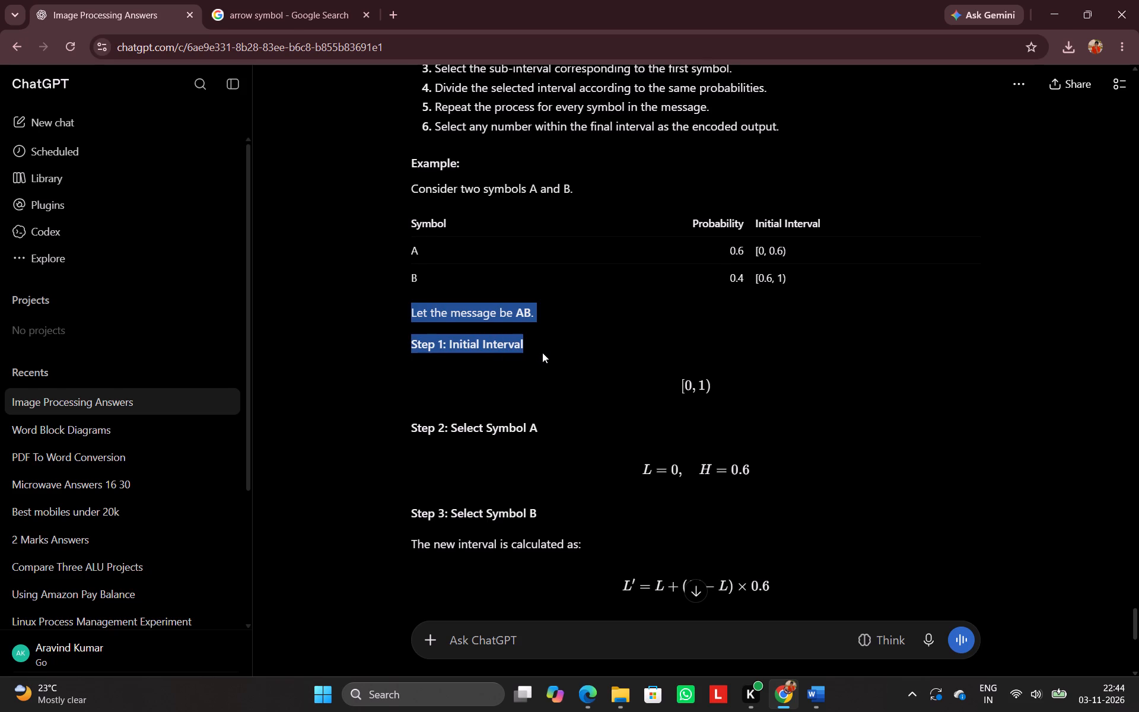
pyautogui.hotkey('ctrl', 'c')
# In Word, delete all text below the symbol probability table, from "Let the message be AB." to the end of the document.
pyautogui.click(817, 692)
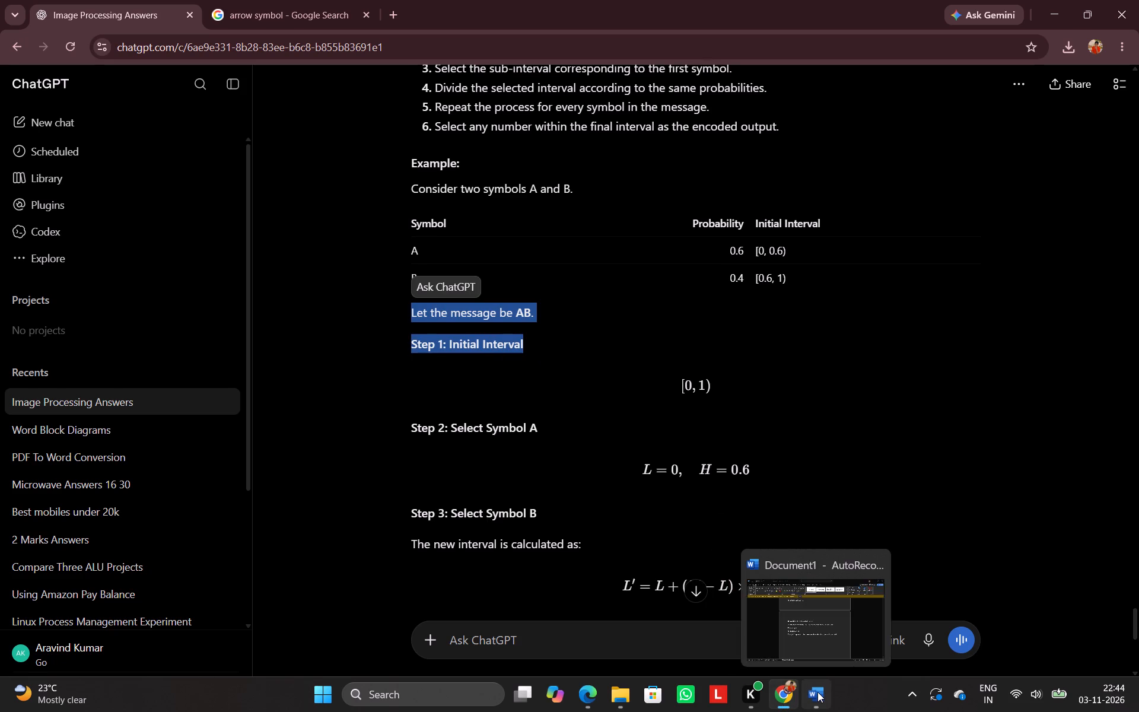
pyautogui.scroll(3, 609, 497)
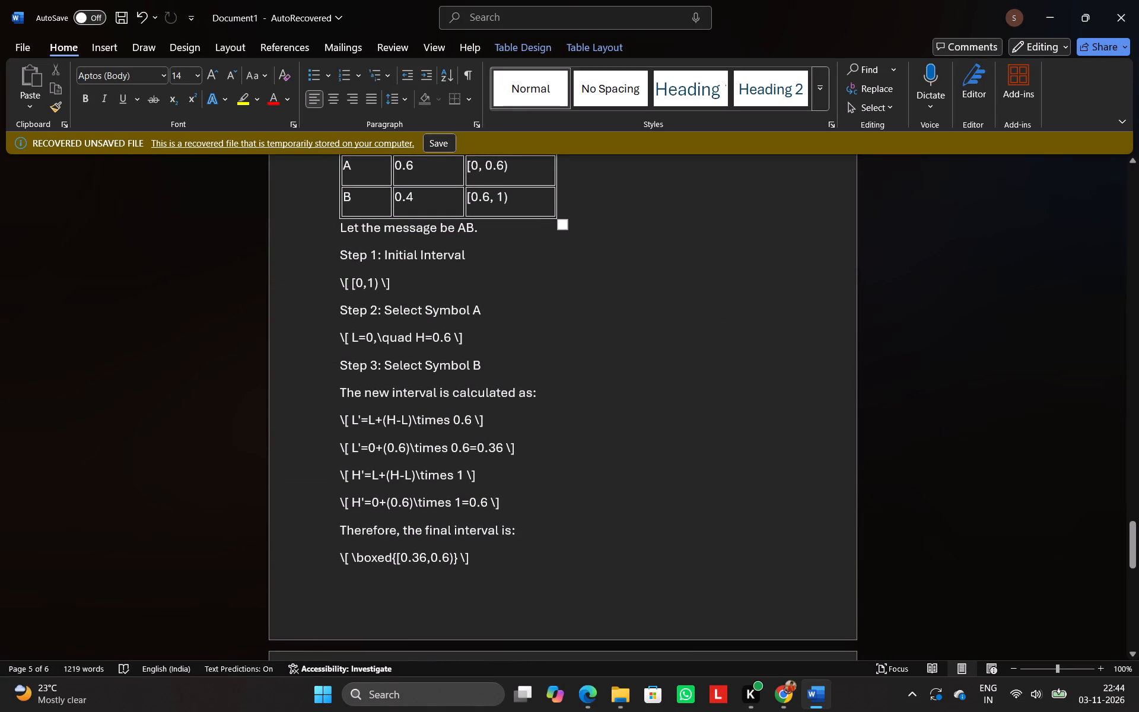
pyautogui.moveTo(339, 228); pyautogui.dragTo(489, 540)
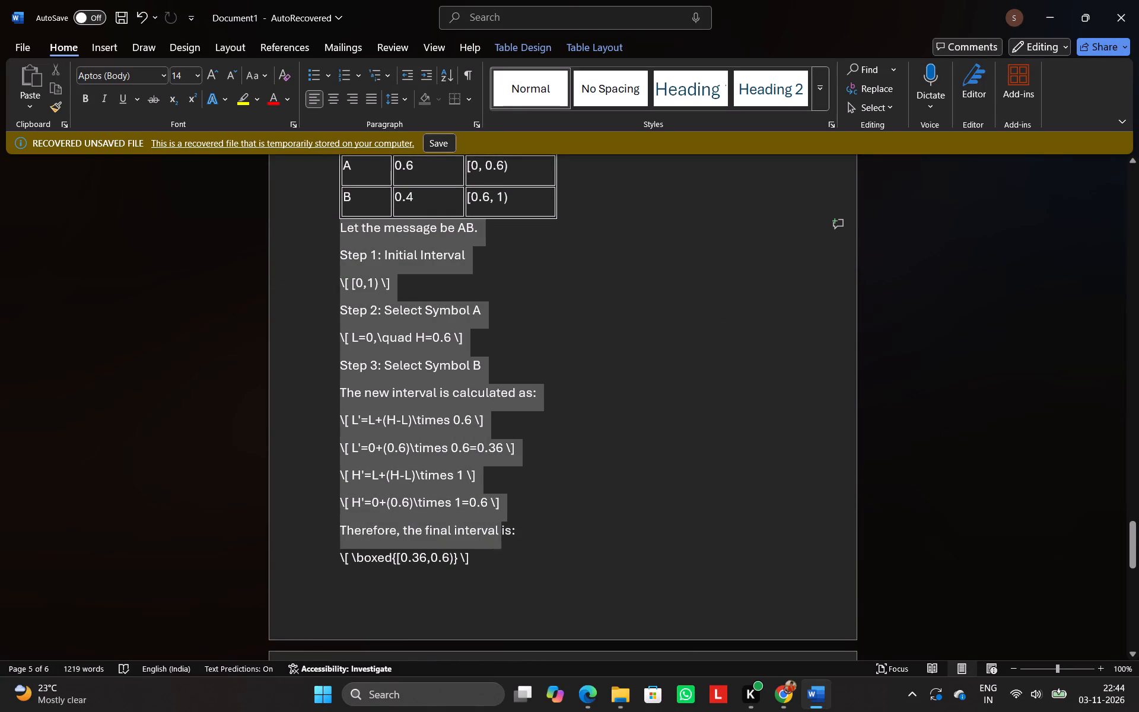
pyautogui.moveTo(489, 540); pyautogui.dragTo(607, 523)
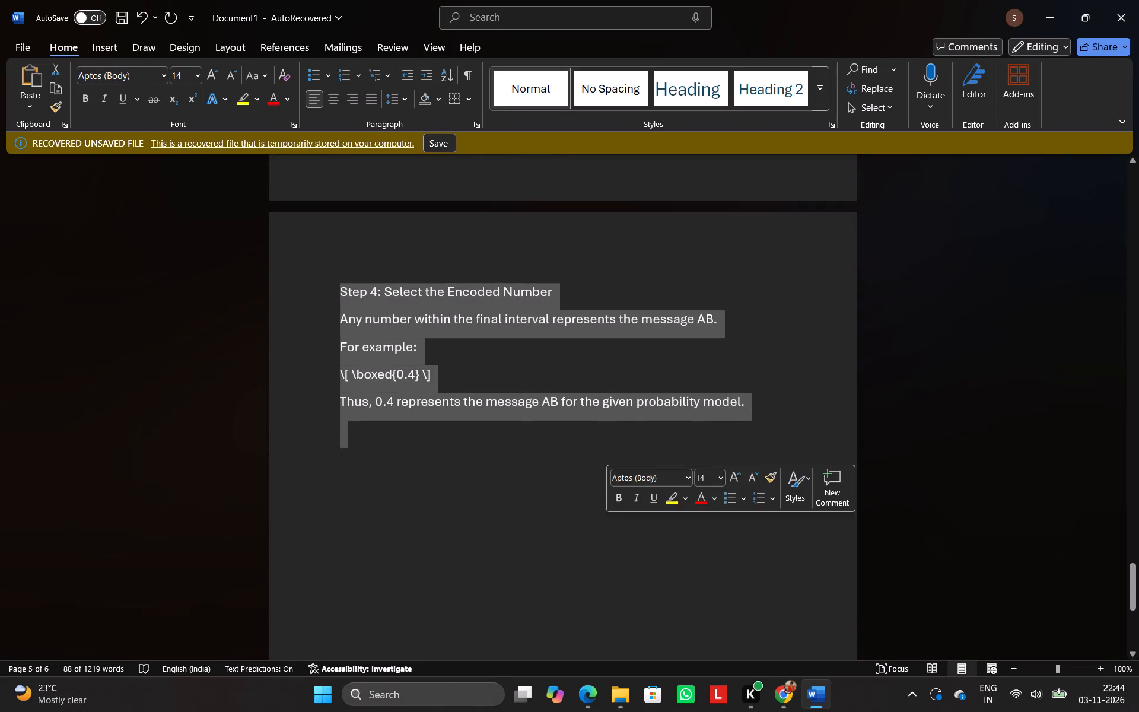
pyautogui.press('BackSpace')
# Paste the copied message line and Step 1 heading below the symbol probability table, leaving one blank line first.
pyautogui.scroll(6, 532, 379)
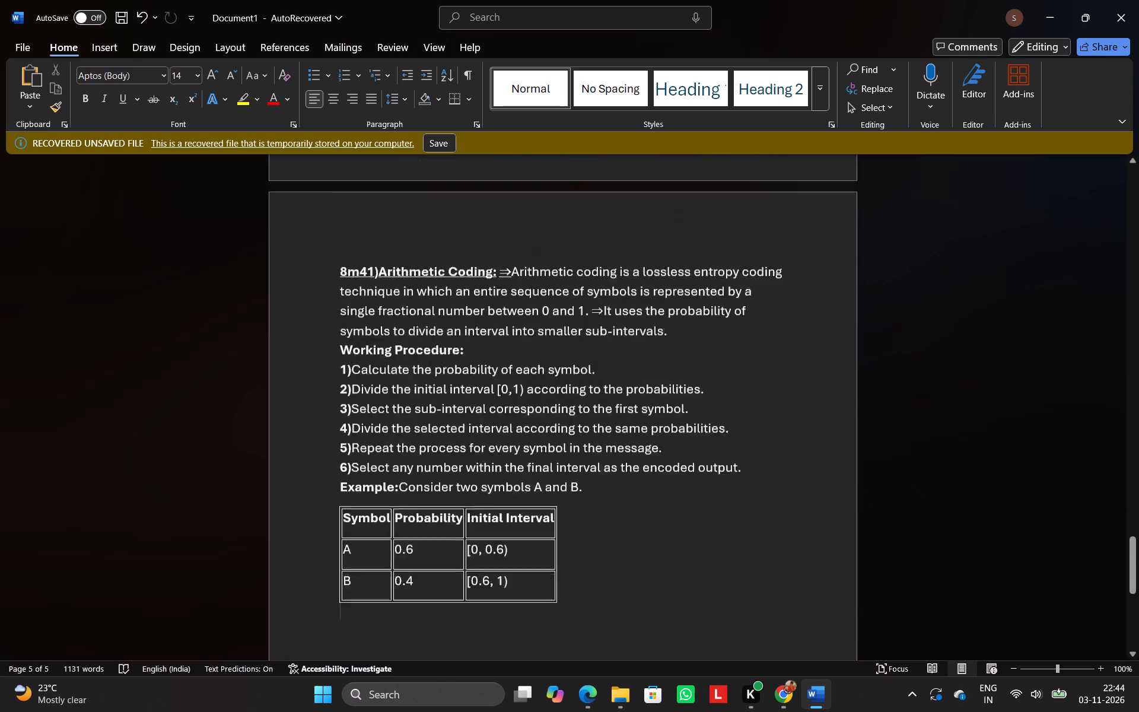
pyautogui.scroll(14, 532, 379)
pyautogui.scroll(-20, 532, 379)
pyautogui.scroll(-1, 532, 379)
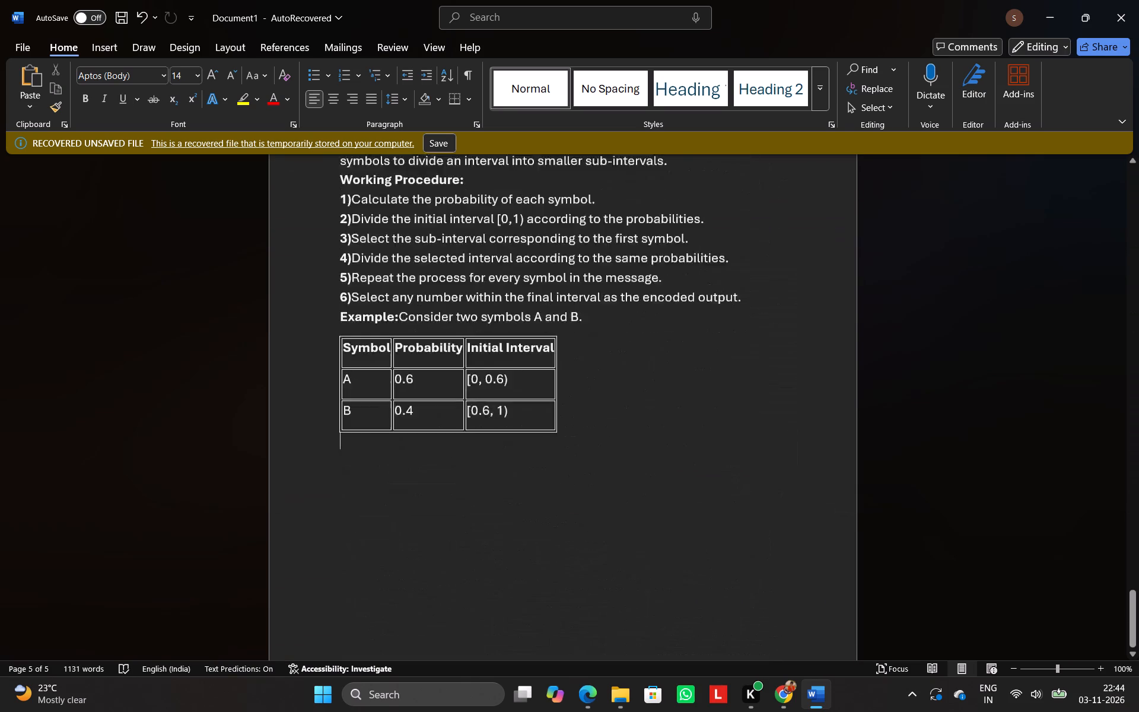
pyautogui.scroll(-2, 532, 379)
pyautogui.click(417, 258)
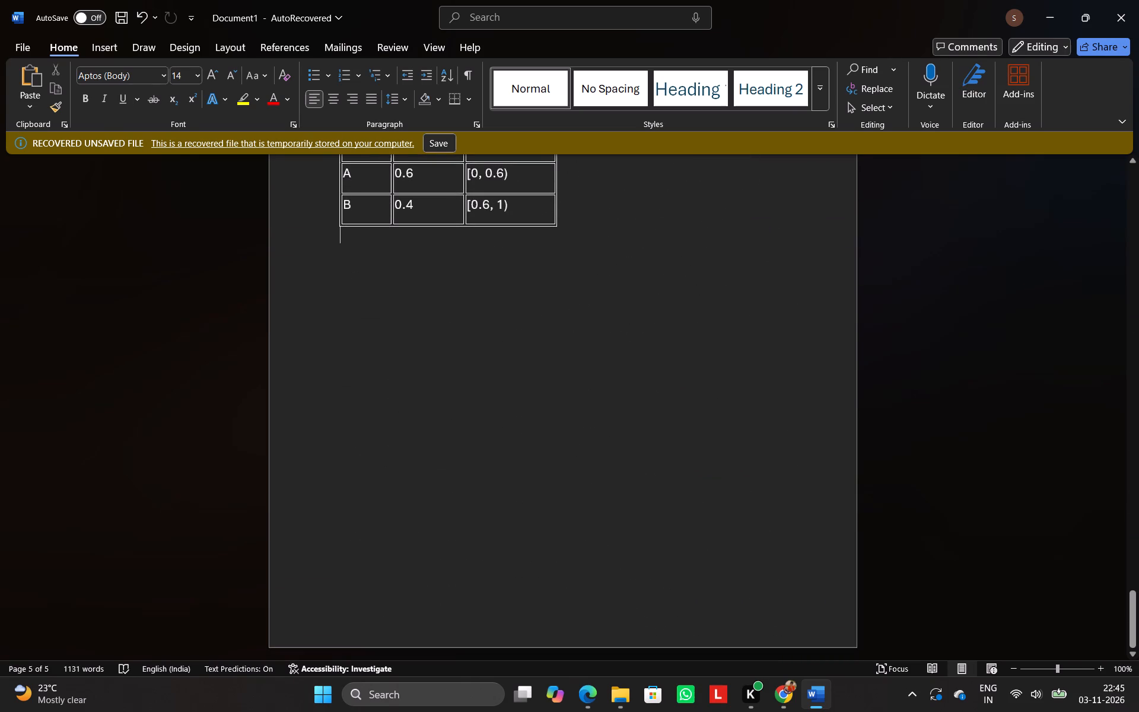
pyautogui.press('Return')
pyautogui.hotkey('ctrl', 'v')
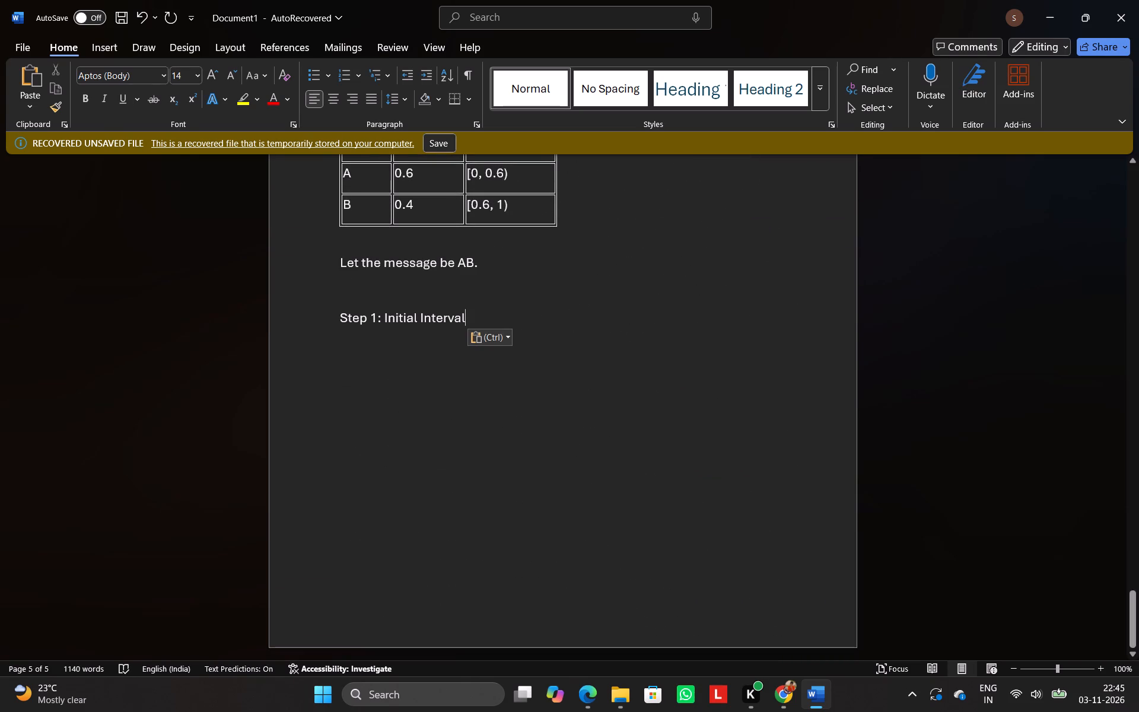
# Remove the gap before "Step 1: Initial Interval" and place it on a line break directly under "Let the message be AB.".
pyautogui.click(341, 319)
pyautogui.press('BackSpace')
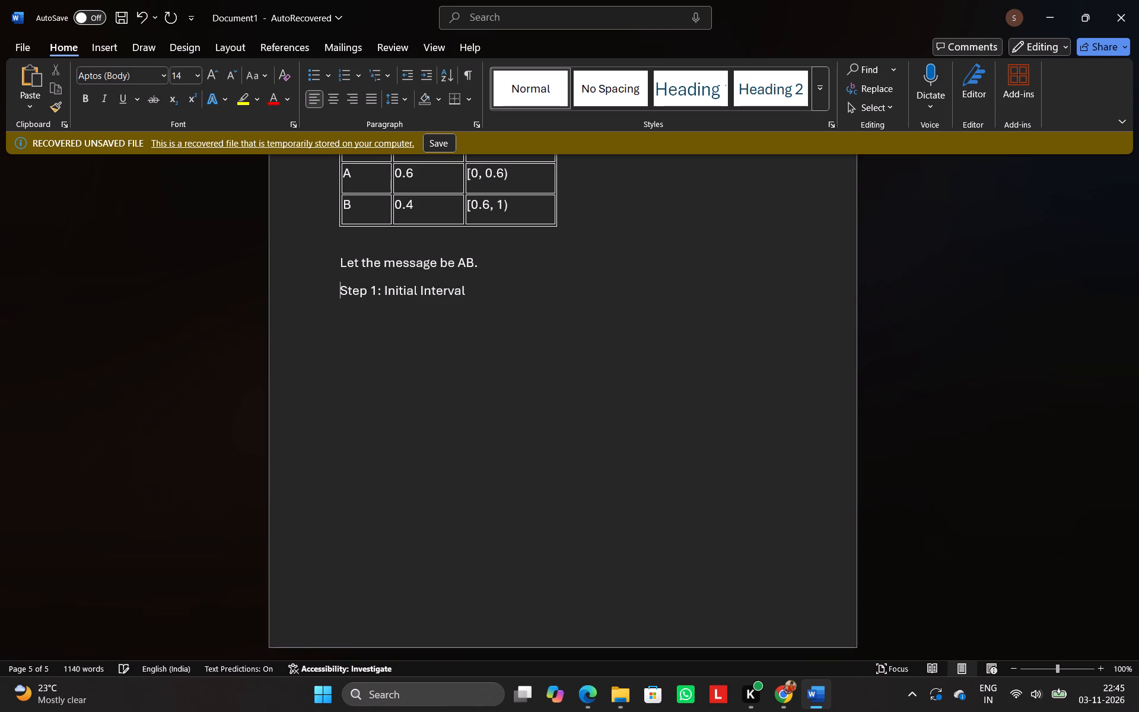
pyautogui.press('BackSpace')
pyautogui.hotkey('shift', 'Return')
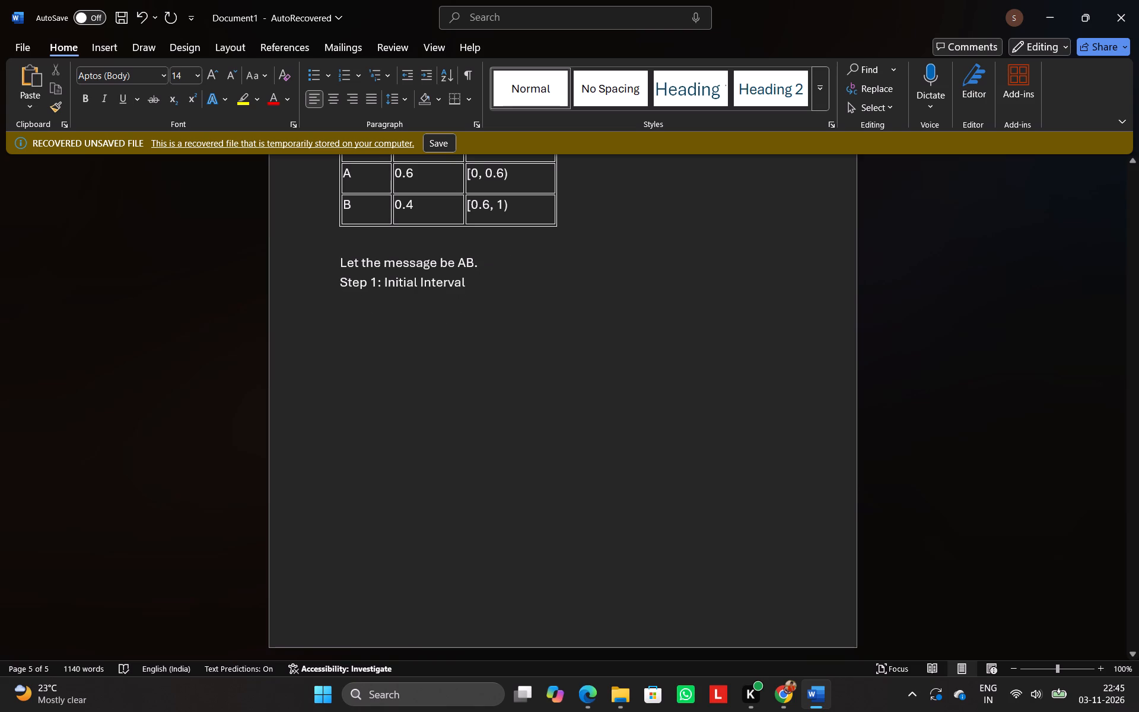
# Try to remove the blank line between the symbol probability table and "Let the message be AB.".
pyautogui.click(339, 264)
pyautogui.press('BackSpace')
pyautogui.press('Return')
# Switch back to the ChatGPT answer in Chrome and copy the Step 1 interval [0,1).
pyautogui.click(777, 690)
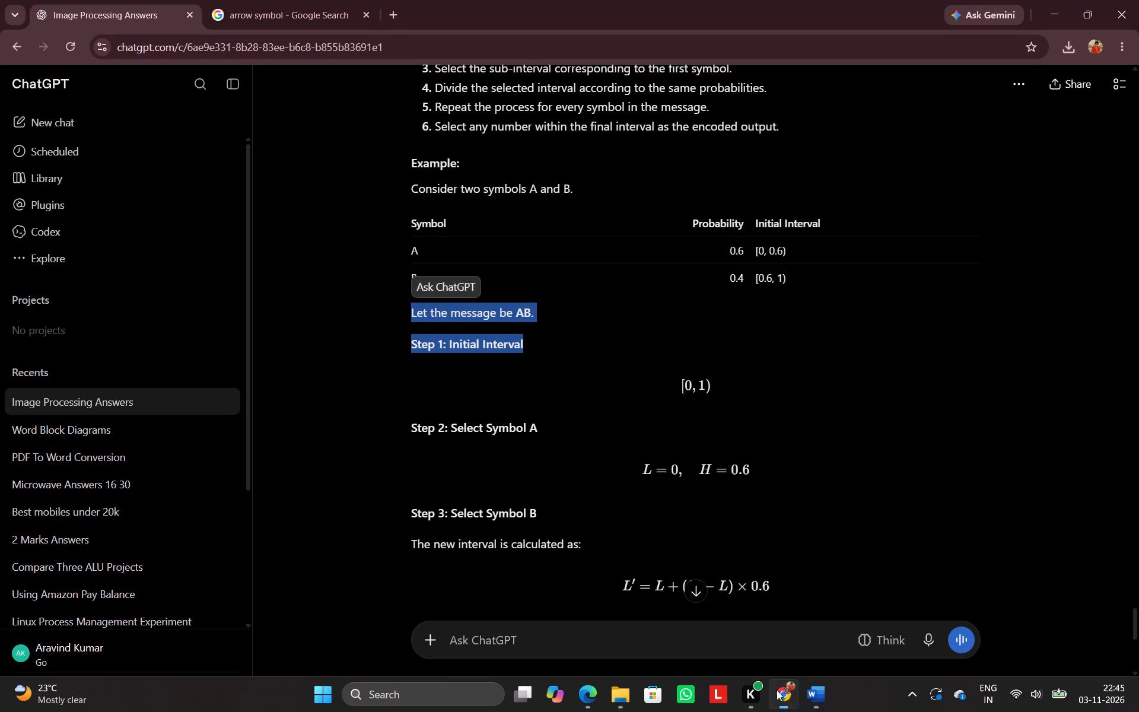
pyautogui.click(851, 471)
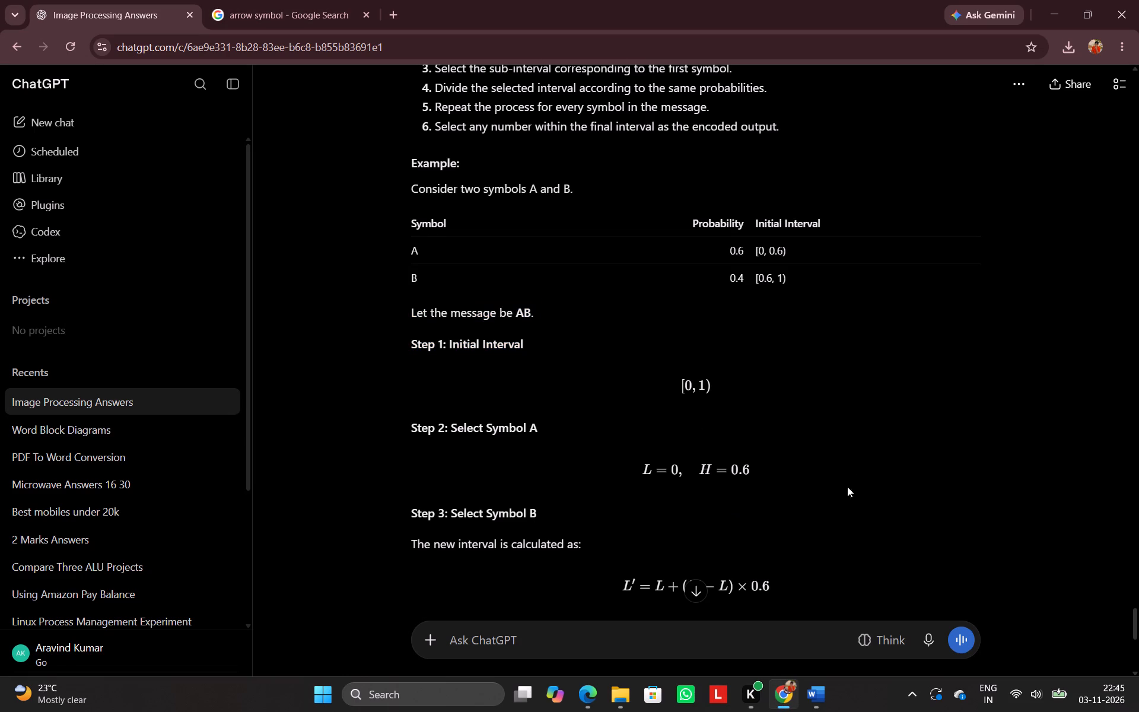
pyautogui.click(811, 693)
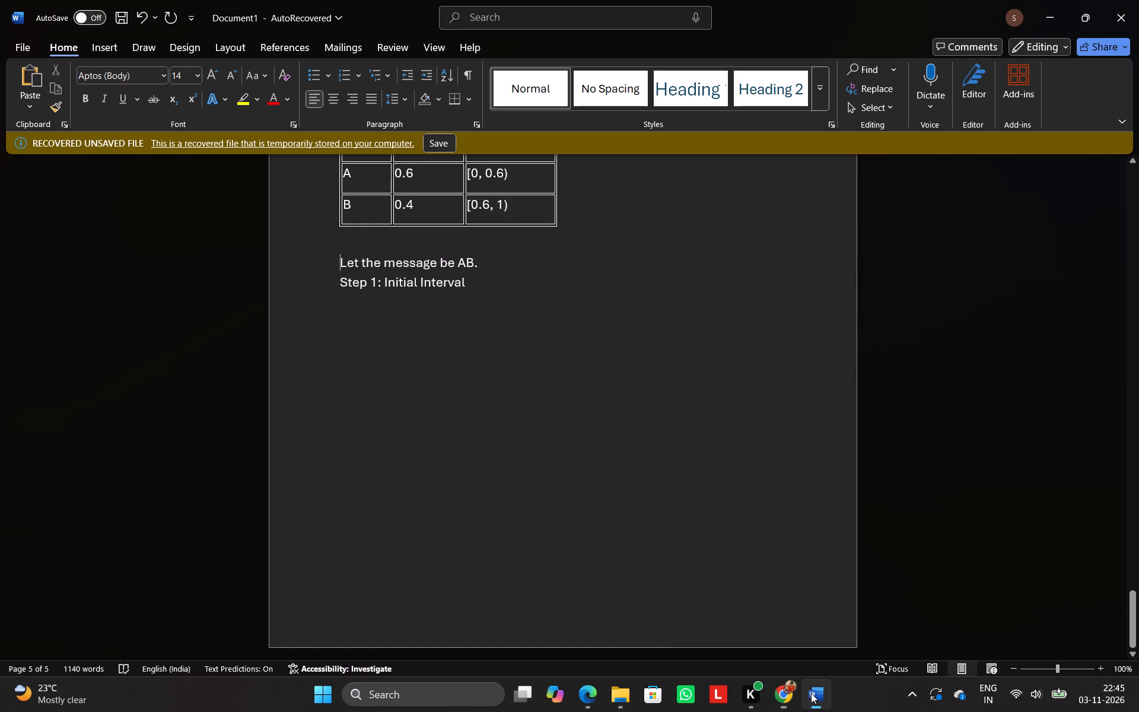
pyautogui.click(811, 693)
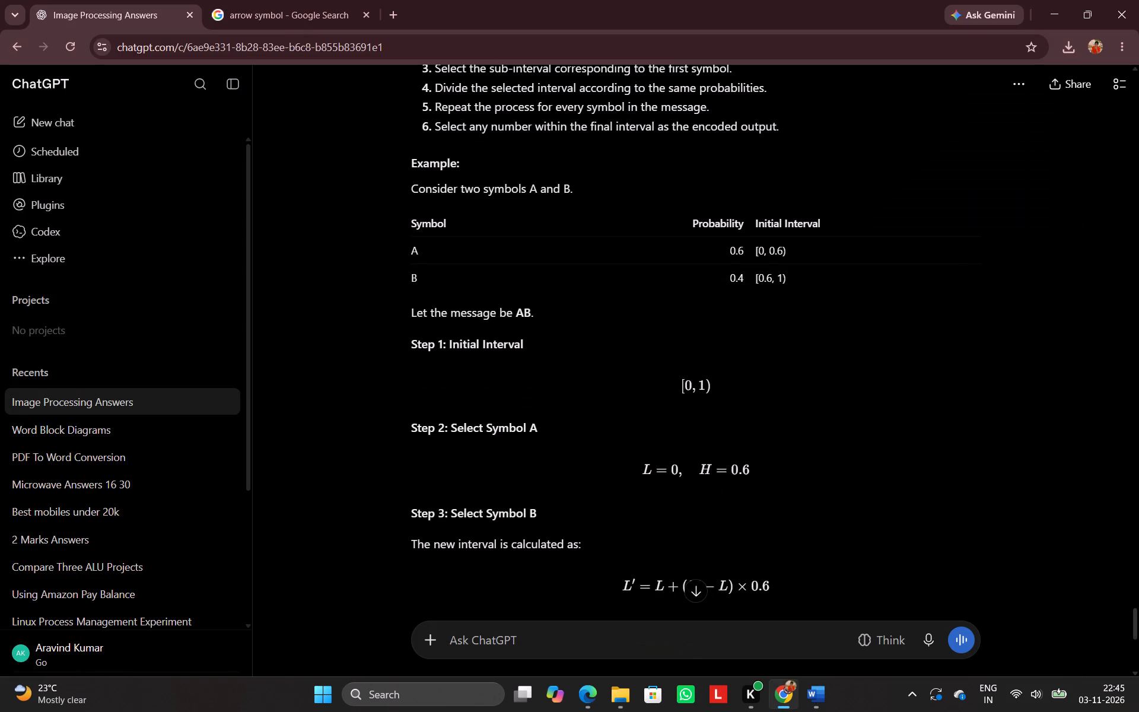
pyautogui.moveTo(680, 377); pyautogui.dragTo(716, 391)
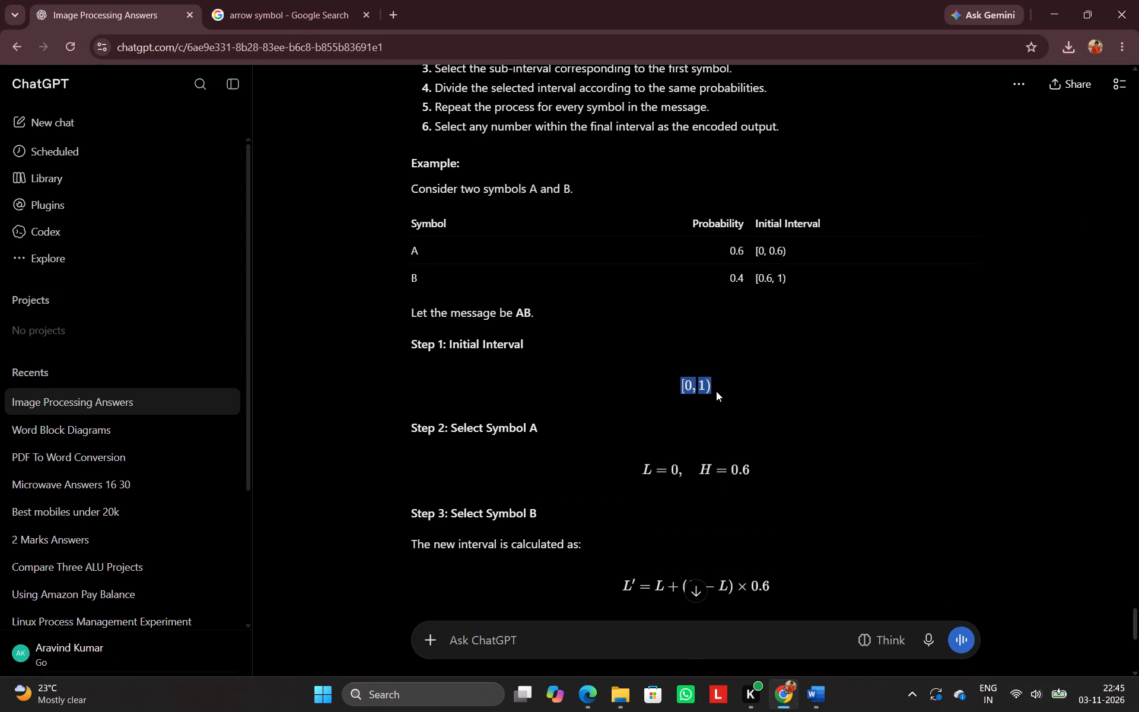
pyautogui.hotkey('ctrl', 'c')
pyautogui.click(753, 407)
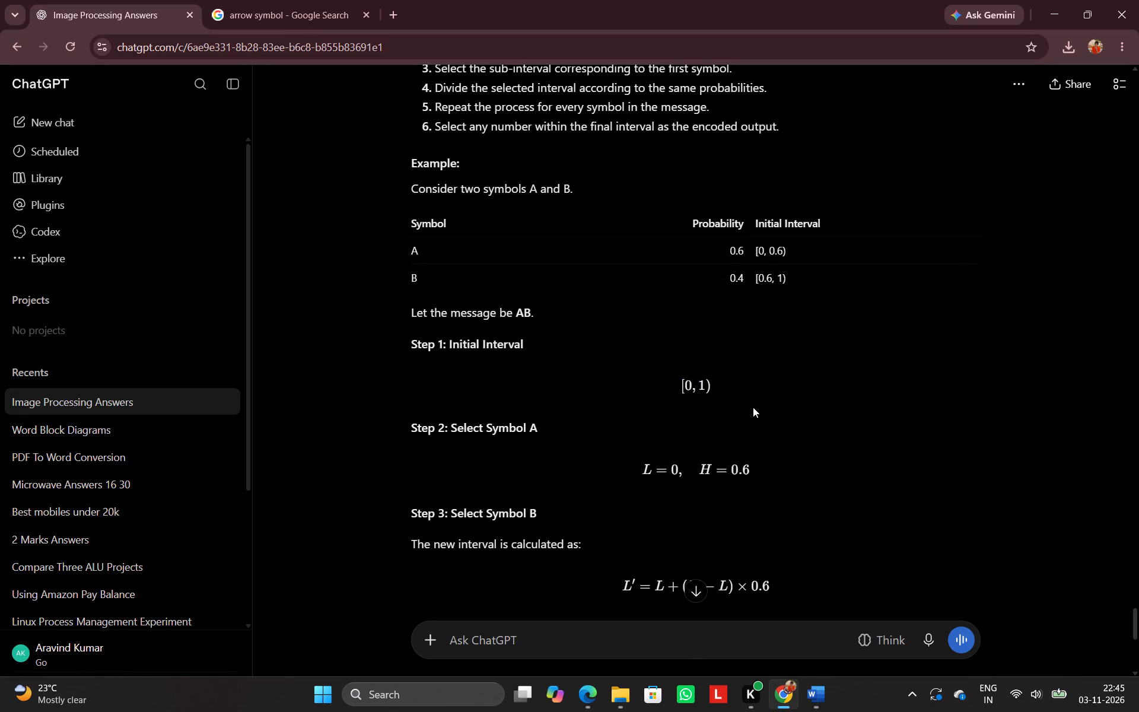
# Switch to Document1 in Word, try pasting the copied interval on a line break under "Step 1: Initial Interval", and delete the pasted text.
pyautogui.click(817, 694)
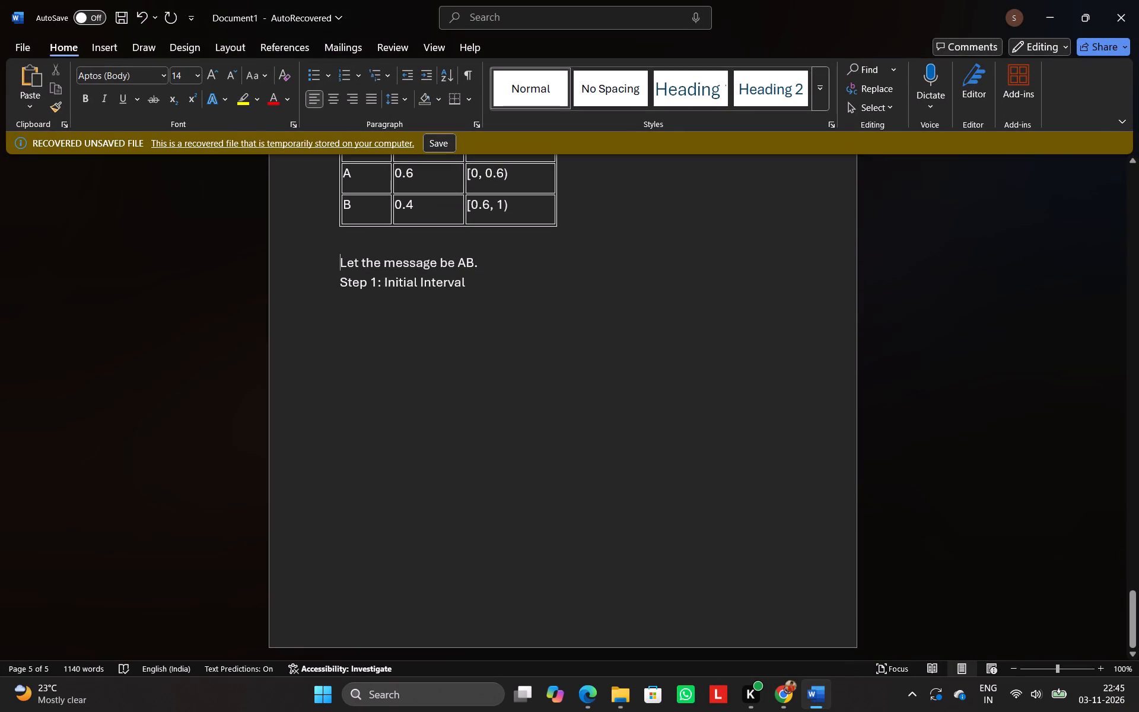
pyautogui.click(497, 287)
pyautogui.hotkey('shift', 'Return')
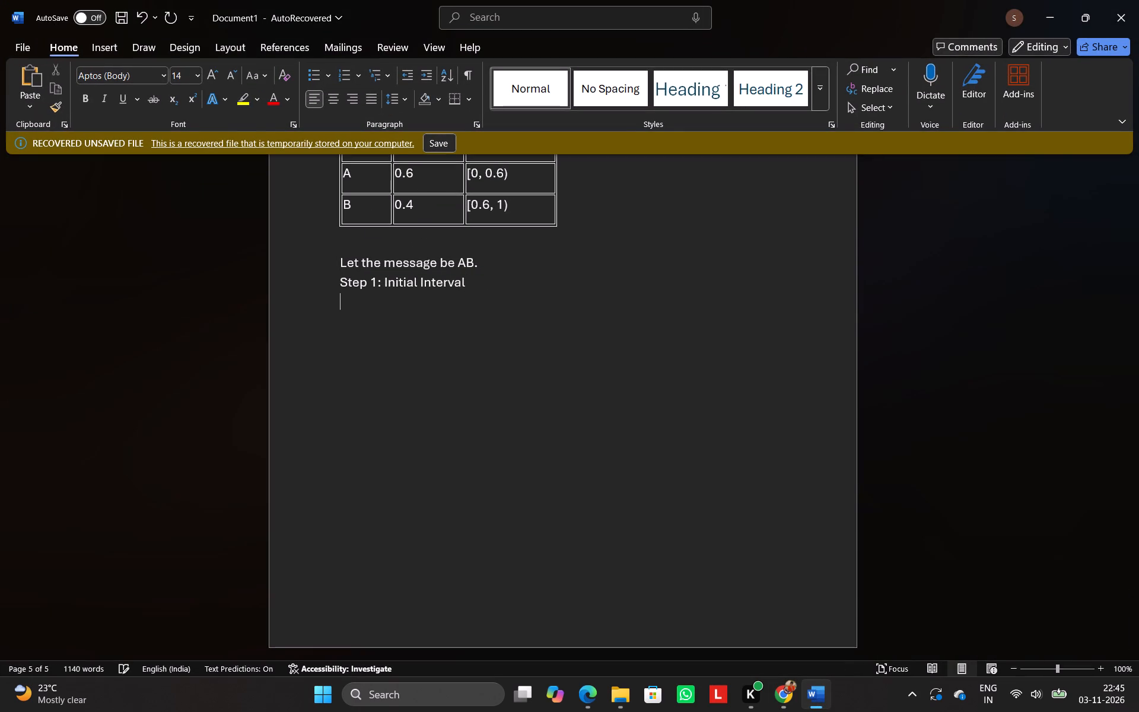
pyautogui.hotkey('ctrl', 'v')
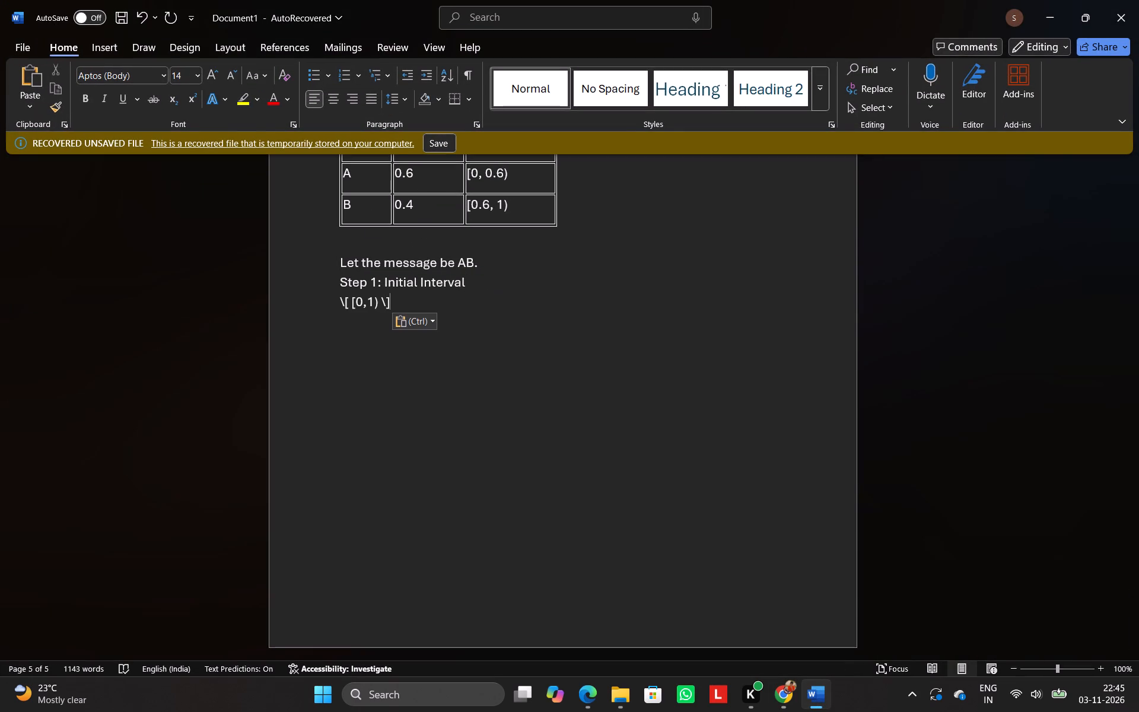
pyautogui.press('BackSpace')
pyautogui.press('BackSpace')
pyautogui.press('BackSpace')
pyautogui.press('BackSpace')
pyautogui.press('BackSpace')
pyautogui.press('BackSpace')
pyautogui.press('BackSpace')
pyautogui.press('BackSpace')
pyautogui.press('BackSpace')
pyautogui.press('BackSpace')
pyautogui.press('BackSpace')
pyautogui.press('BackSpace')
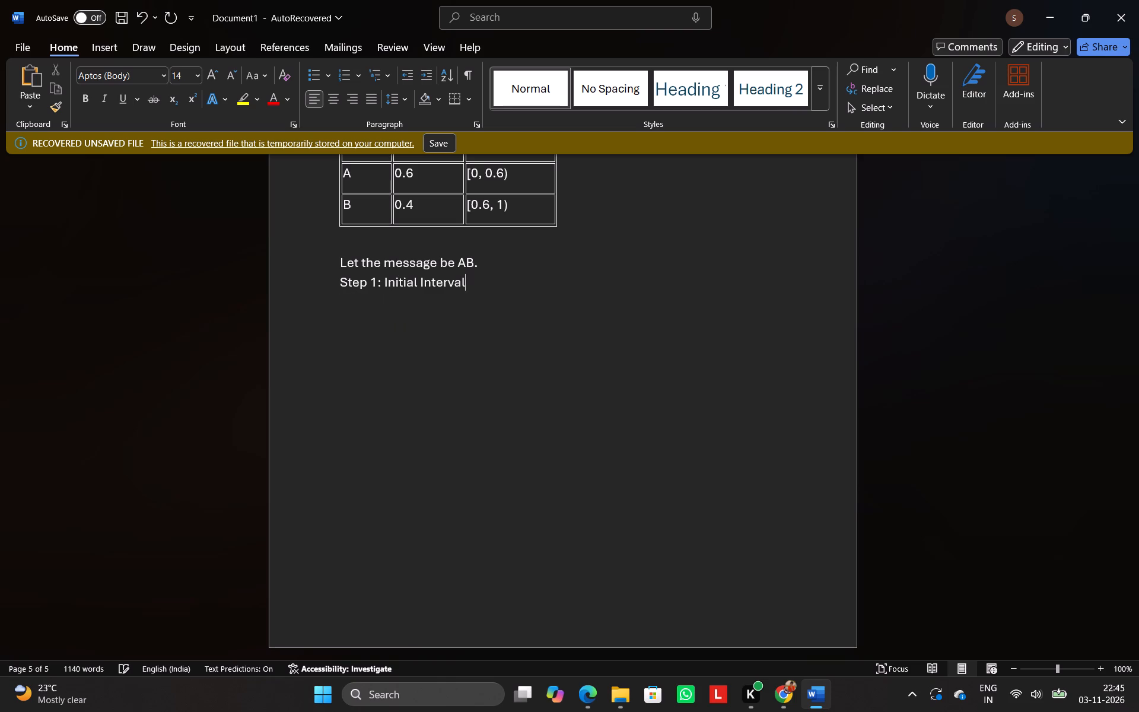
# Enter [0,1] on a line break directly under "Step 1: Initial Interval".
pyautogui.press('Return')
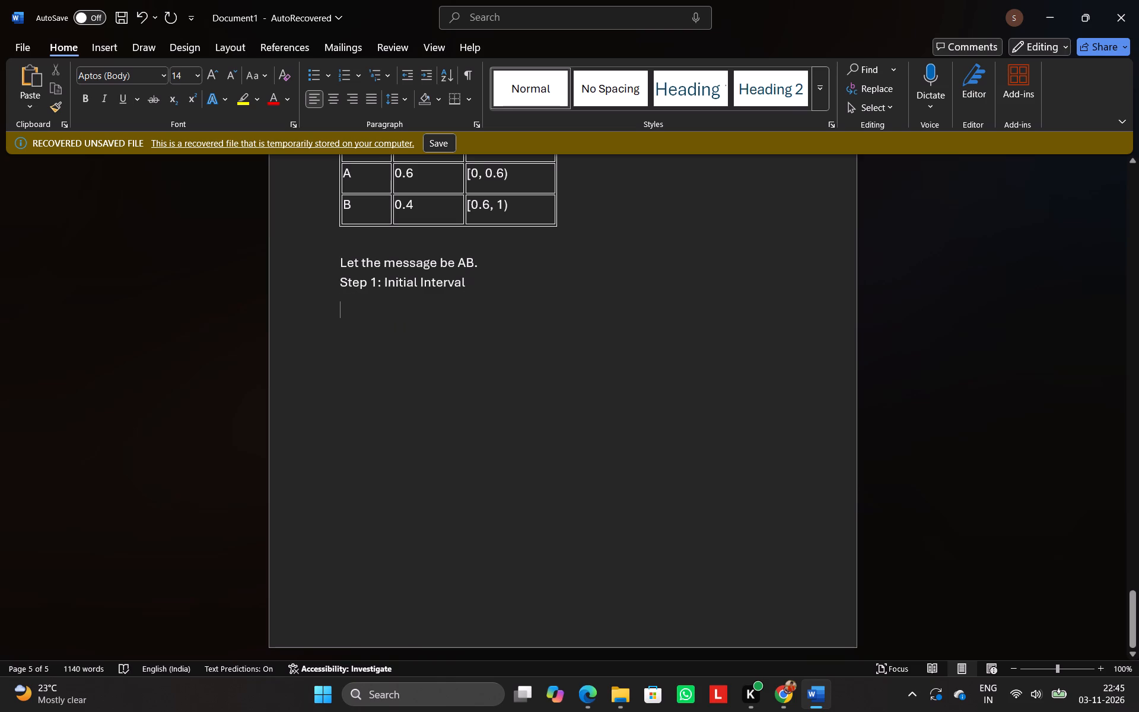
pyautogui.press('BackSpace')
pyautogui.hotkey('shift', 'Return')
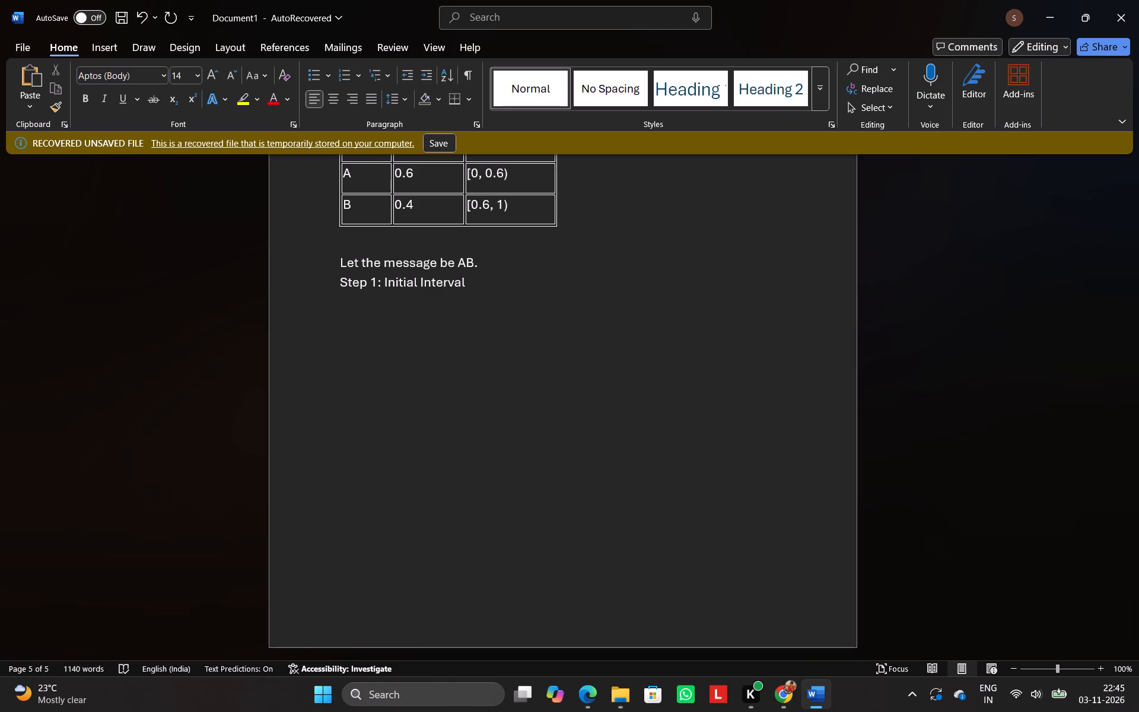
pyautogui.click(813, 701)
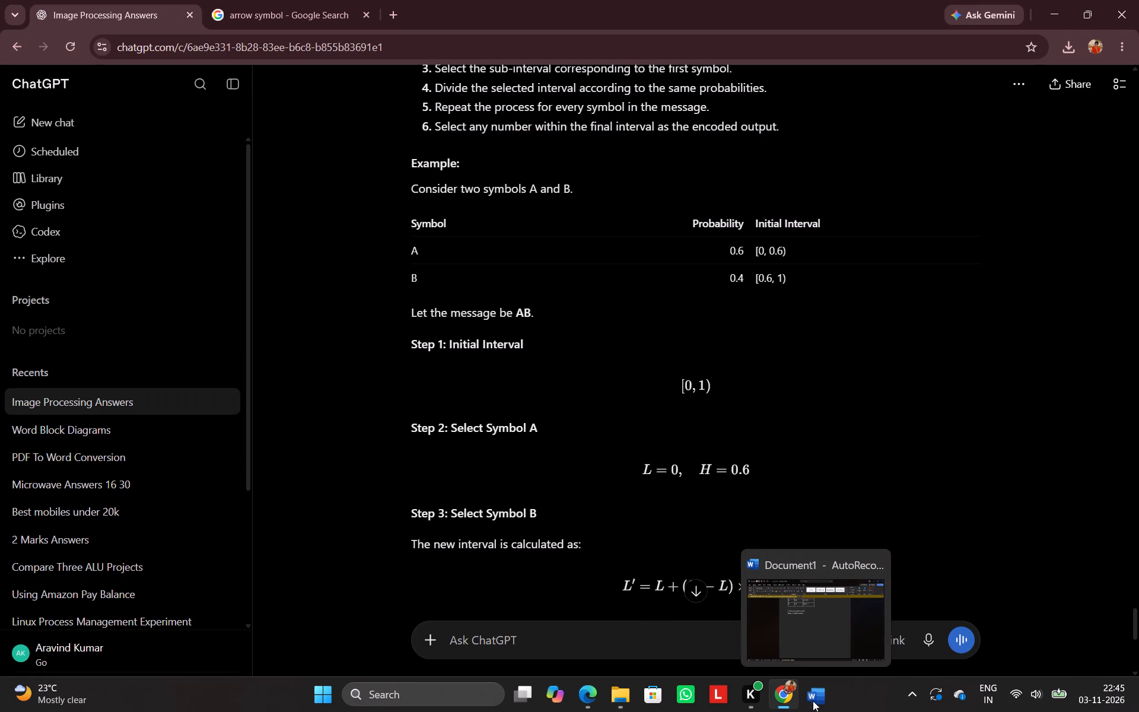
pyautogui.click(813, 701)
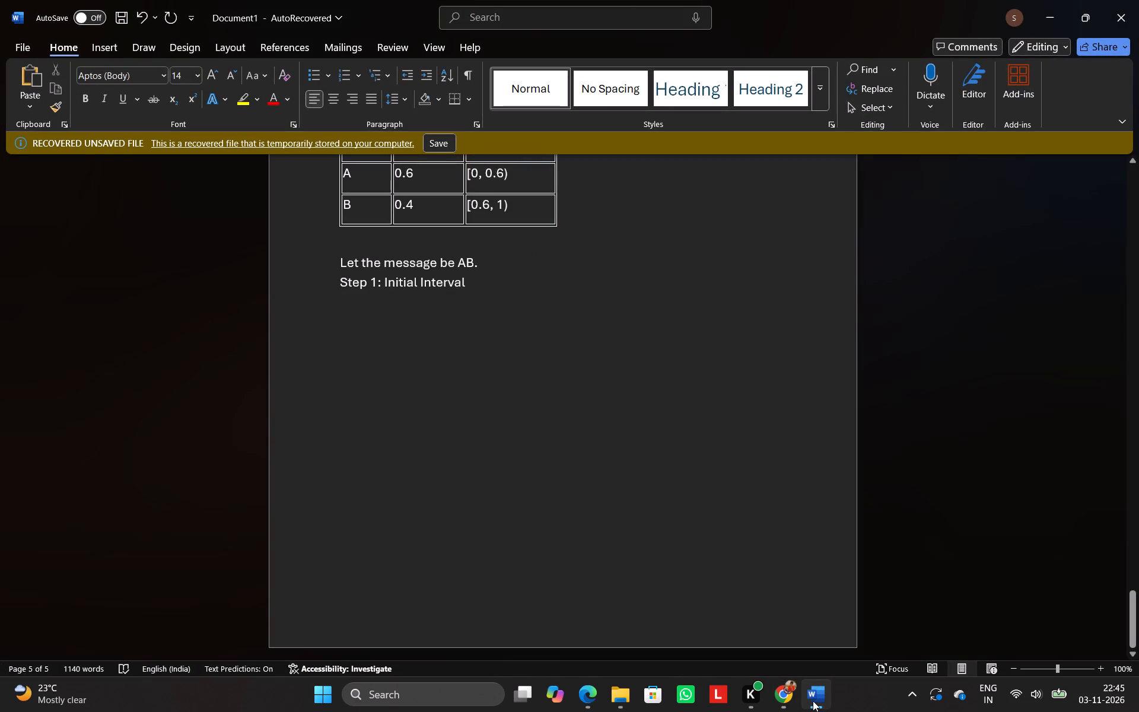
pyautogui.press('[')
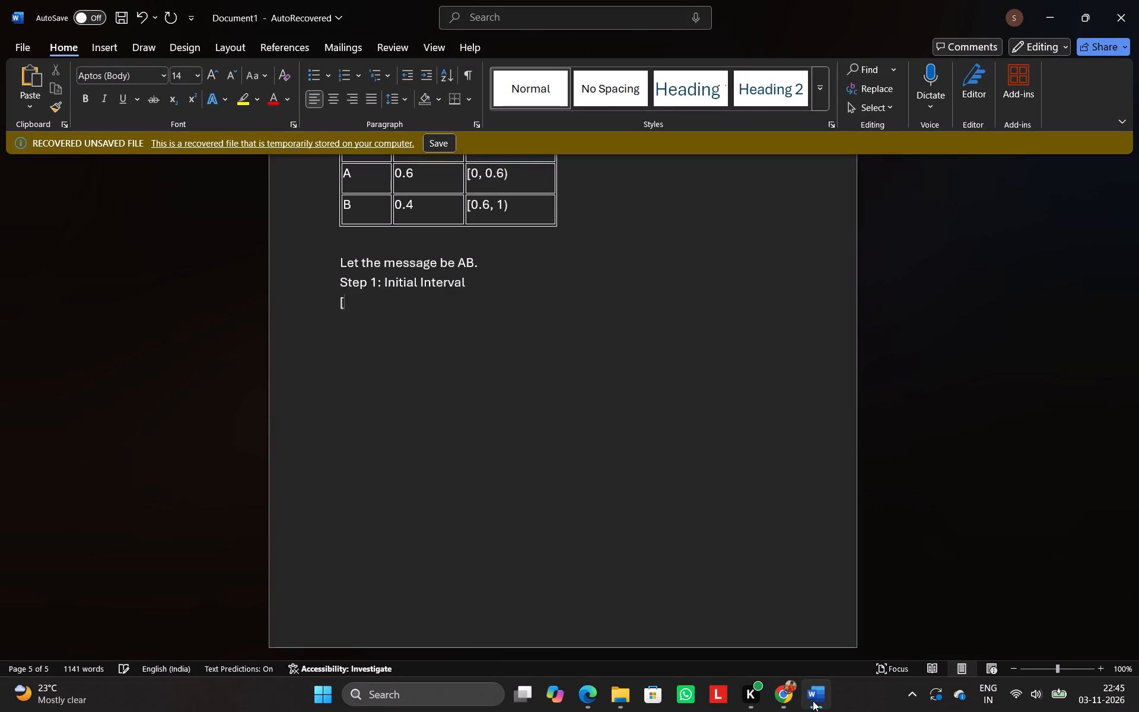
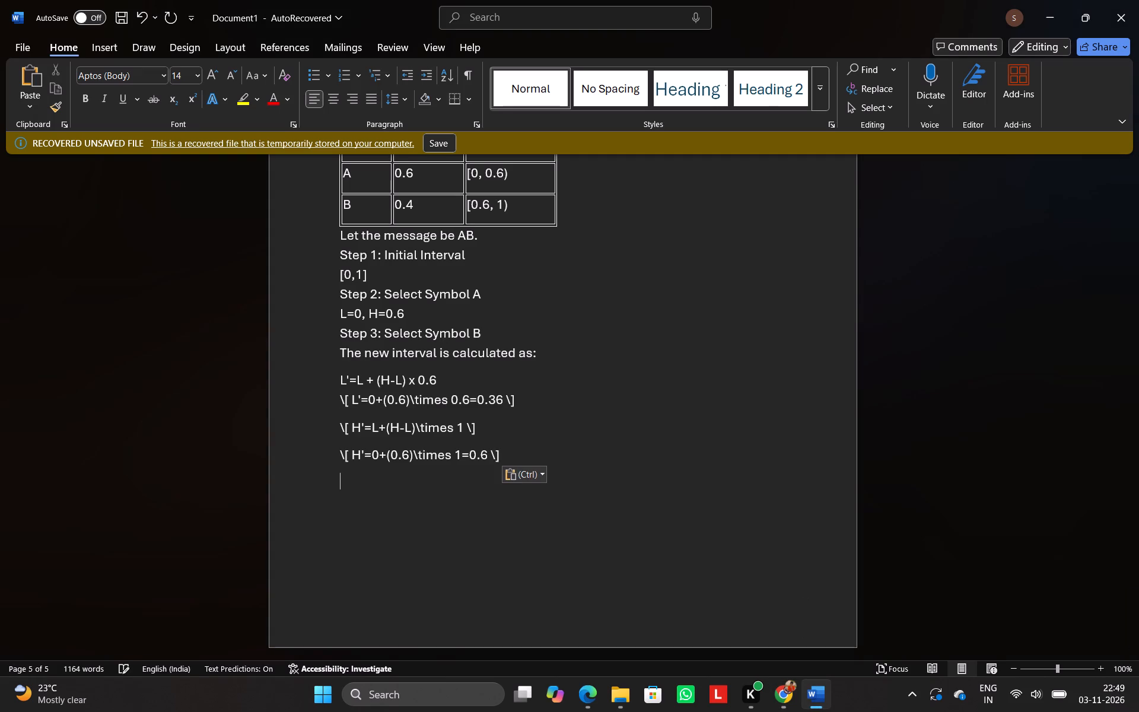
# Remove the opening "\[" delimiter and its space from the second L' formula.
pyautogui.click(351, 401)
pyautogui.press('BackSpace')
pyautogui.press('BackSpace')
pyautogui.press('BackSpace')
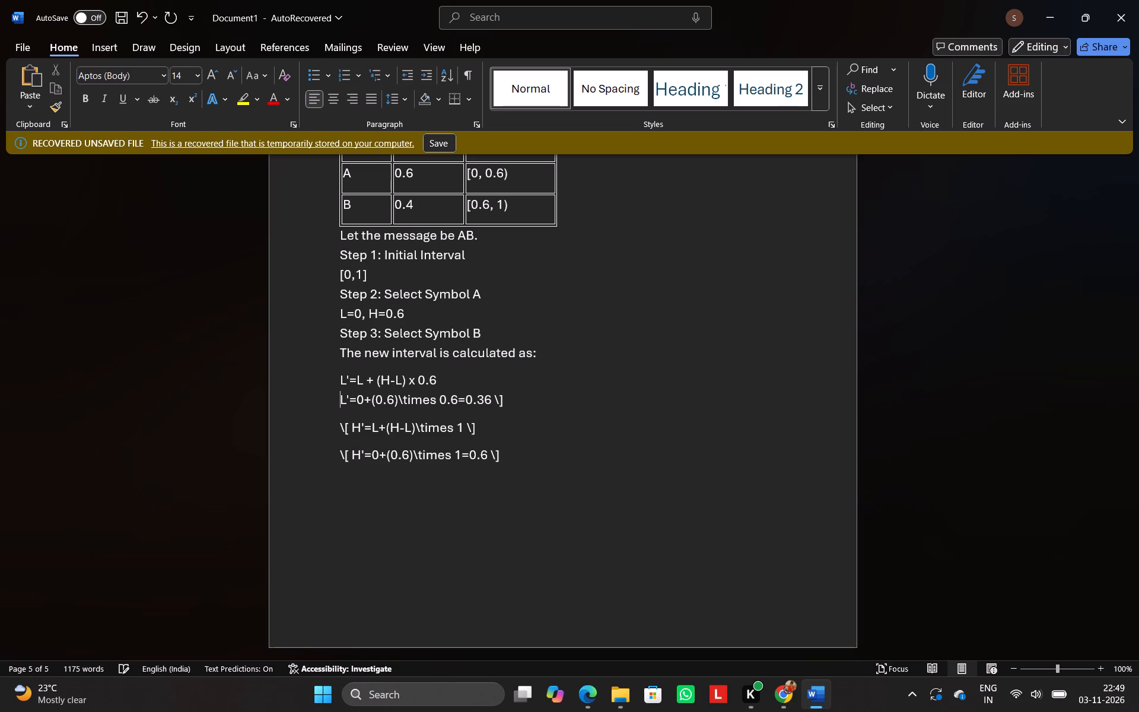
# Add spaces around the plus sign in the second formula so it begins "L'=0 + (0.6)".
pyautogui.press('Right')
pyautogui.press('Right')
pyautogui.press('Right')
pyautogui.press('Right')
pyautogui.press('Right')
pyautogui.press('Left')
pyautogui.press('space')
pyautogui.press('Right')
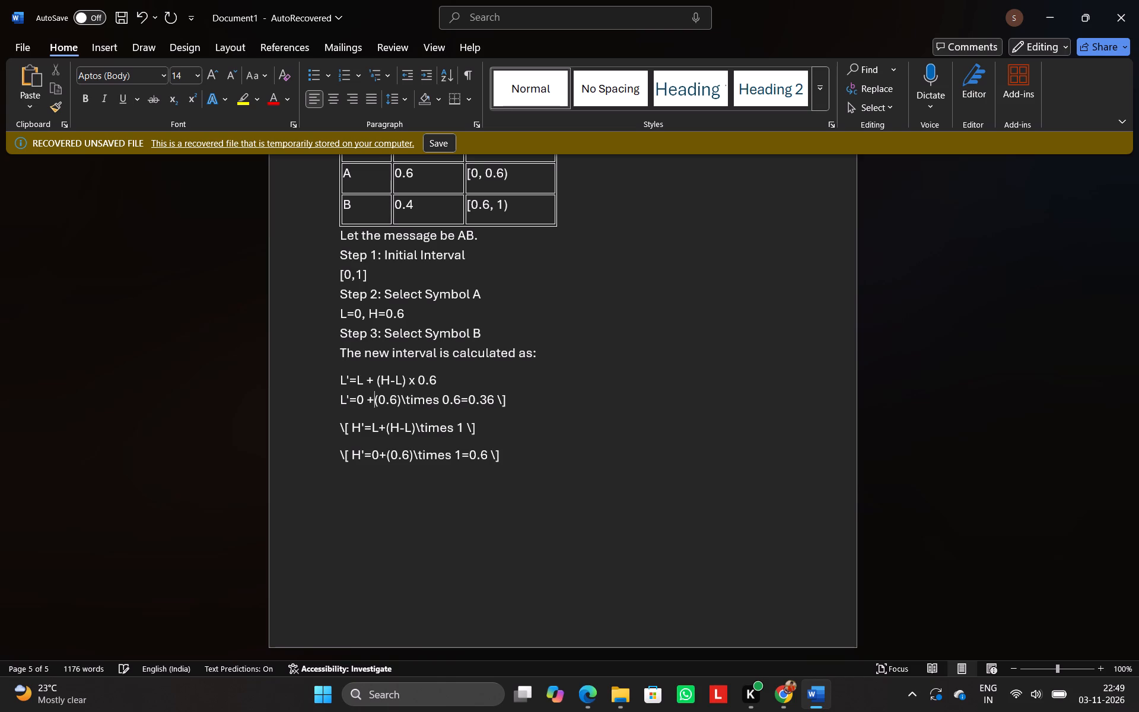
pyautogui.press('space')
# Replace "\times" in the second L' formula with a spaced x so it reads "(0.6) x 0.6=0.36".
pyautogui.press('Right')
pyautogui.press('Right')
pyautogui.press('Right')
pyautogui.press('Right')
pyautogui.press('Right')
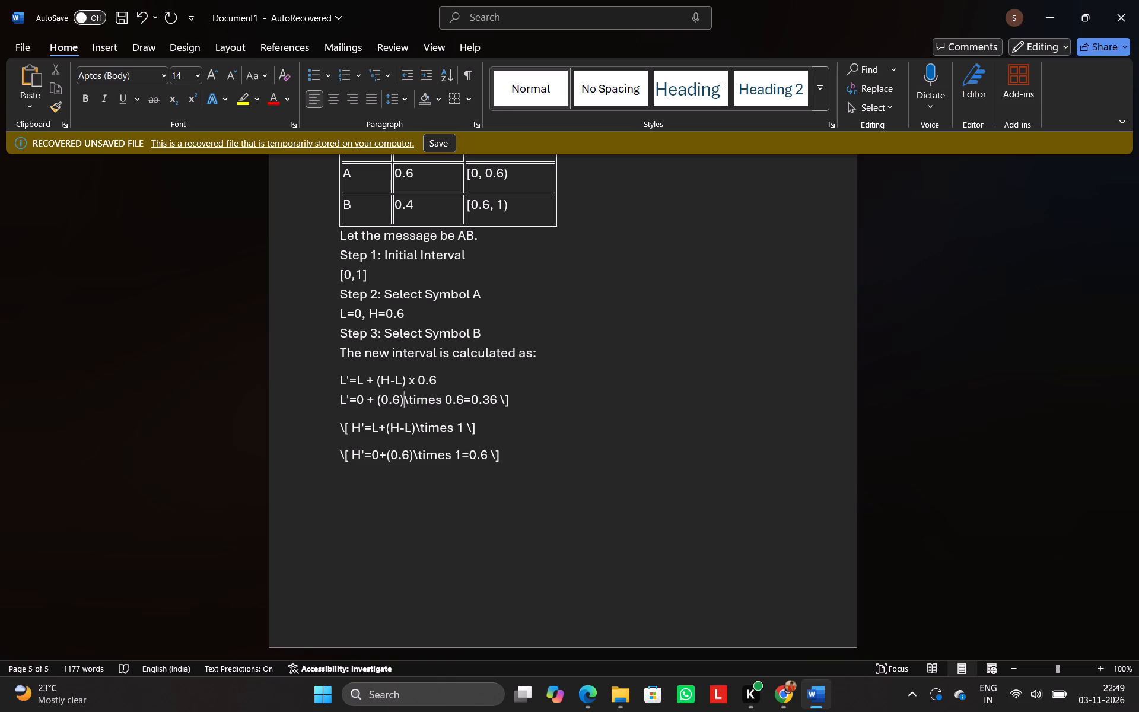
pyautogui.press('Right')
pyautogui.press('Right')
pyautogui.press('Right')
pyautogui.press('Right')
pyautogui.press('Right')
pyautogui.press('Right')
pyautogui.press('Right')
pyautogui.press('Right')
pyautogui.press('Right')
pyautogui.press('Left')
pyautogui.press('Left')
pyautogui.press('BackSpace')
pyautogui.press('BackSpace')
pyautogui.press('BackSpace')
pyautogui.press('BackSpace')
pyautogui.press('BackSpace')
pyautogui.press('BackSpace')
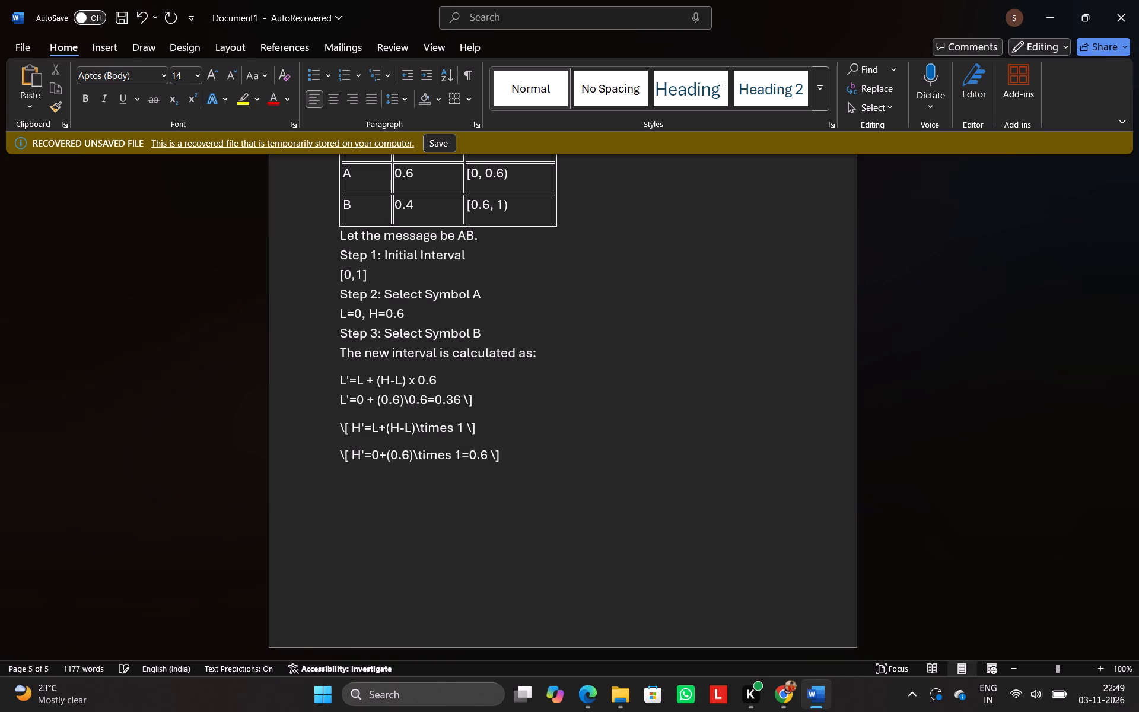
pyautogui.press('BackSpace')
pyautogui.press('BackSpace')
pyautogui.press('space')
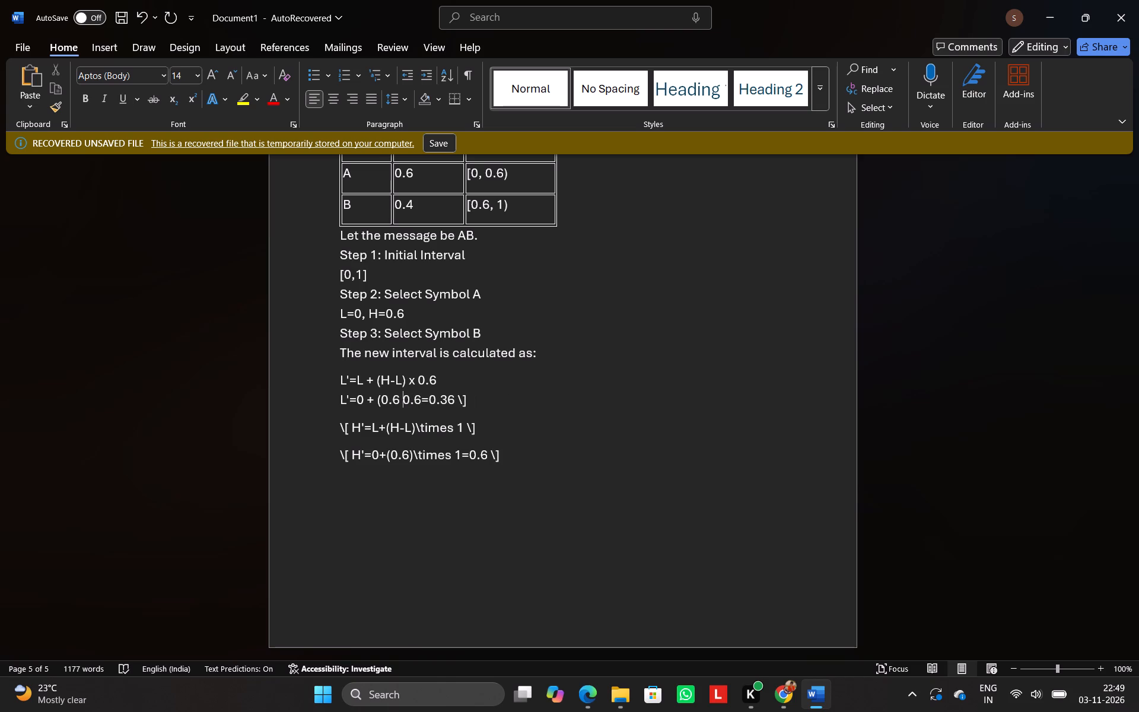
pyautogui.hotkey('ctrl', 'z')
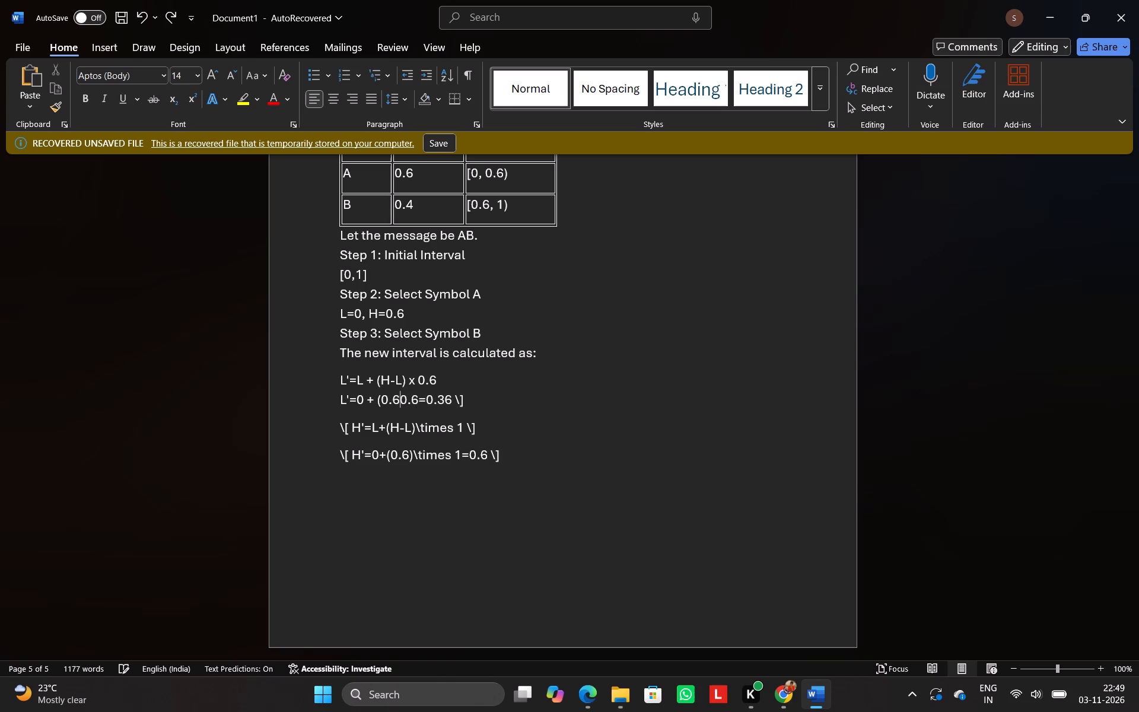
pyautogui.hotkey('ctrl', 'z')
pyautogui.press('space')
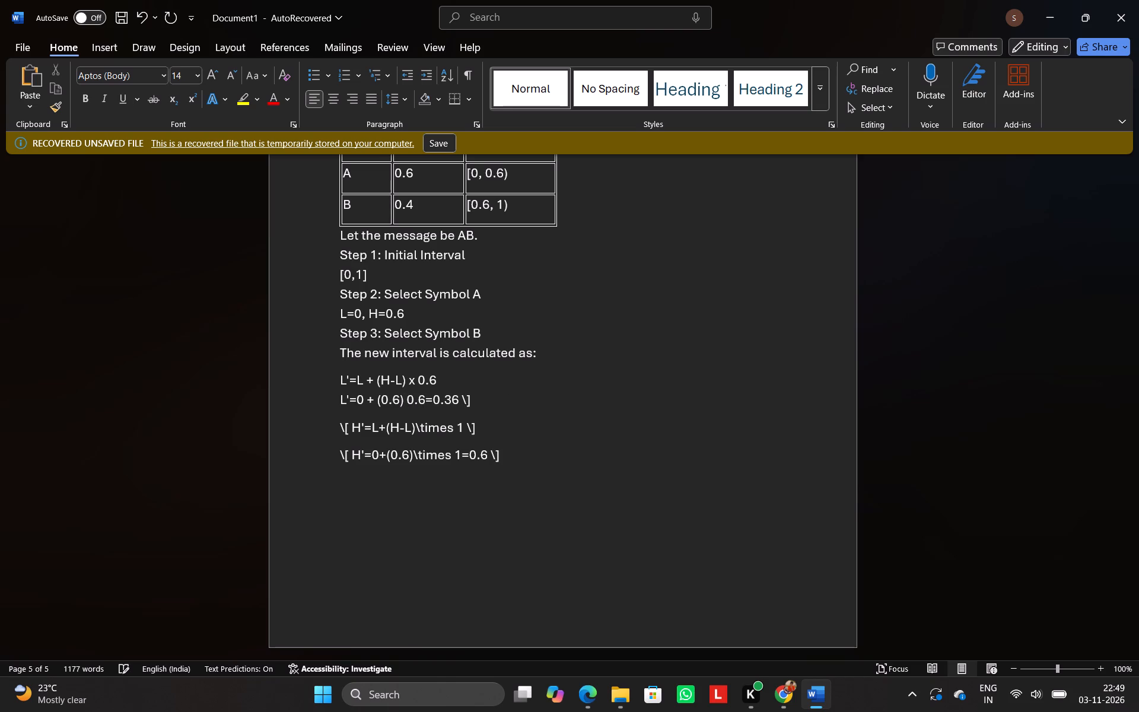
pyautogui.write('x')
pyautogui.press('space')
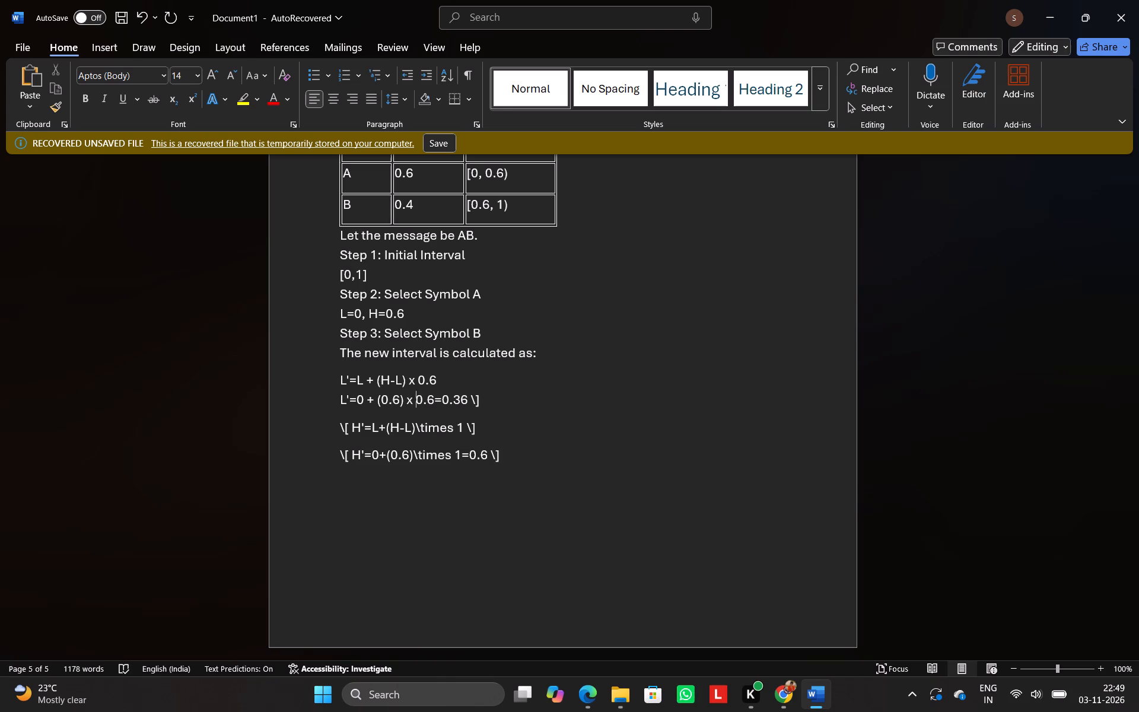
# Remove the closing "\]" delimiter from the end of the second L' formula.
pyautogui.press('Right')
pyautogui.press('Right')
pyautogui.press('Right')
pyautogui.press('Right')
pyautogui.press('Right')
pyautogui.press('Right')
pyautogui.press('Right')
pyautogui.press('Right')
pyautogui.press('Right')
pyautogui.press('Right')
pyautogui.press('Right')
pyautogui.press('Right')
pyautogui.press('Left')
pyautogui.press('BackSpace')
pyautogui.press('BackSpace')
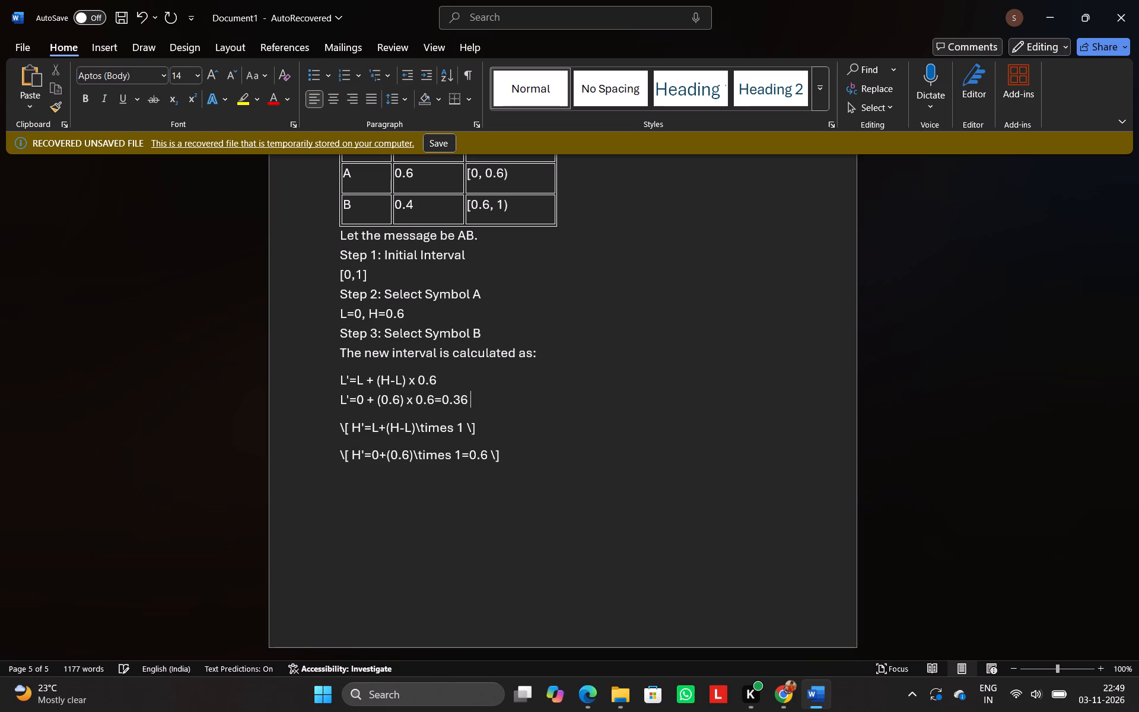
# Add spaces around the equals sign after L' in both L' formulas so they begin "L' = L" and "L' = 0".
pyautogui.press('Left')
pyautogui.press('Left')
pyautogui.press('Left')
pyautogui.press('Left')
pyautogui.press('Left')
pyautogui.press('Left')
pyautogui.press('Left')
pyautogui.press('Left')
pyautogui.press('Left')
pyautogui.press('Left')
pyautogui.press('Left')
pyautogui.press('Left')
pyautogui.press('Left')
pyautogui.press('Left')
pyautogui.press('Left')
pyautogui.press('Left')
pyautogui.press('Left')
pyautogui.press('Left')
pyautogui.press('Left')
pyautogui.press('Left')
pyautogui.press('Left')
pyautogui.press('space')
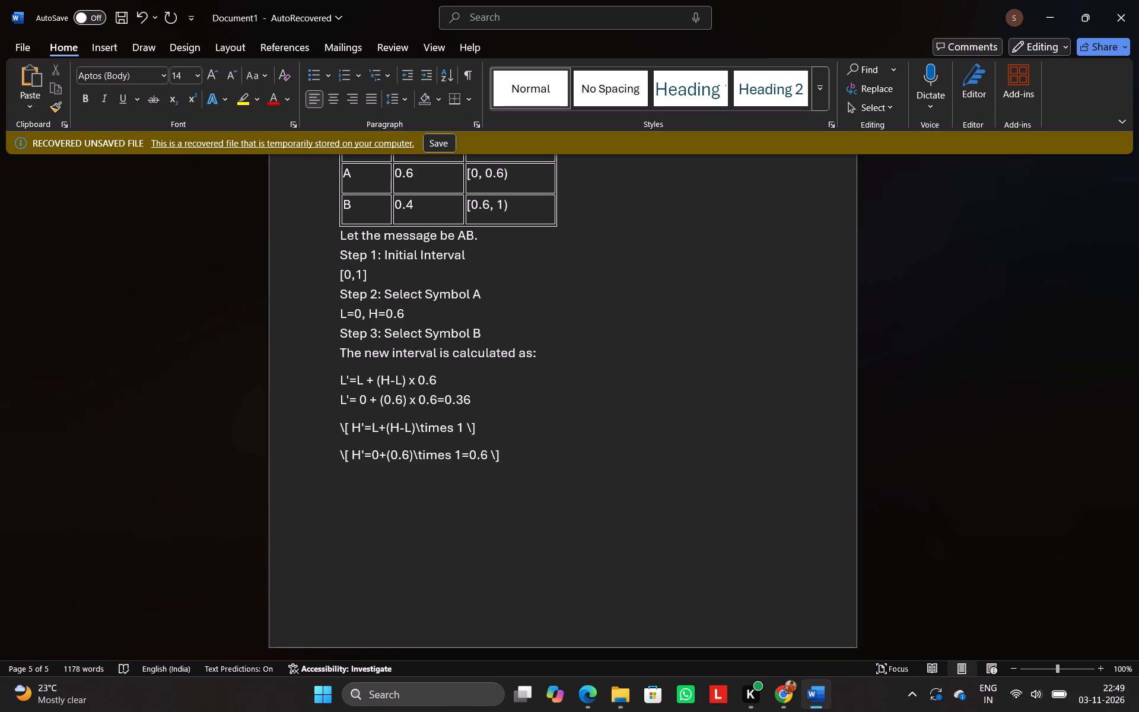
pyautogui.press('Up')
pyautogui.press('space')
pyautogui.press('Left')
pyautogui.press('Left')
pyautogui.press('space')
pyautogui.press('Down')
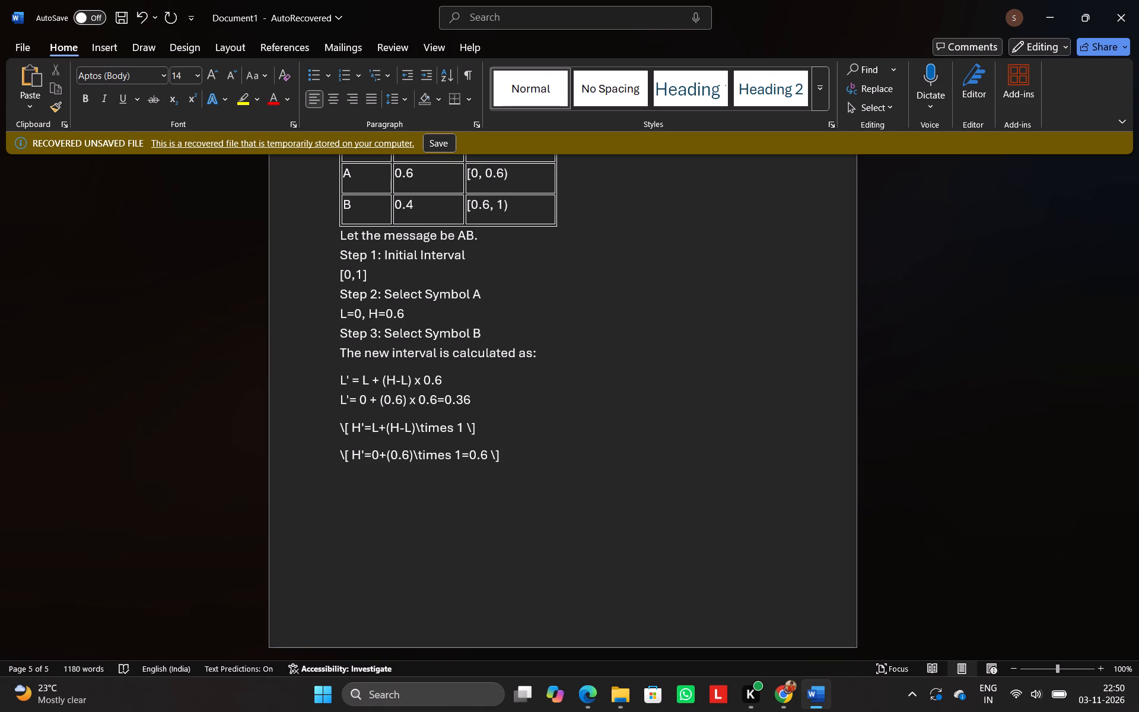
pyautogui.press('space')
# Remove the opening "\[" delimiter and its space from the first H' formula.
pyautogui.press('Down')
pyautogui.press('BackSpace')
pyautogui.press('BackSpace')
pyautogui.press('BackSpace')
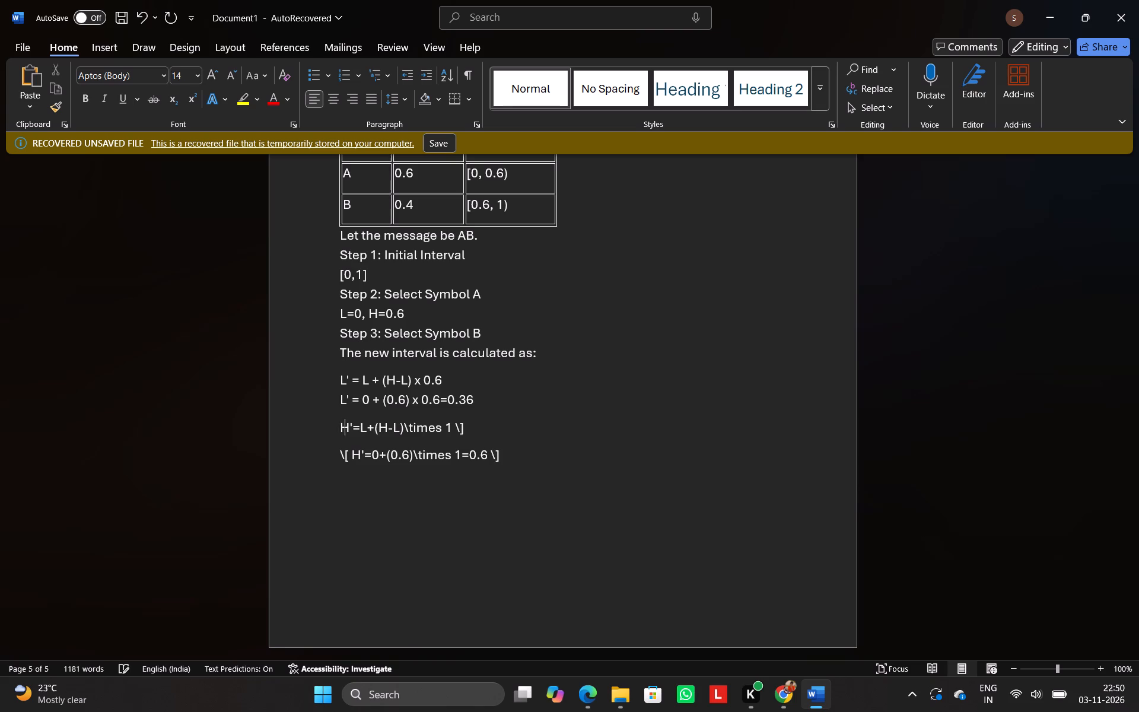
# Add spaces around the equals and plus signs in the first H' formula so it begins "H' = L + (H-L)".
pyautogui.press('Right')
pyautogui.press('Right')
pyautogui.press('space')
pyautogui.press('Right')
pyautogui.press('space')
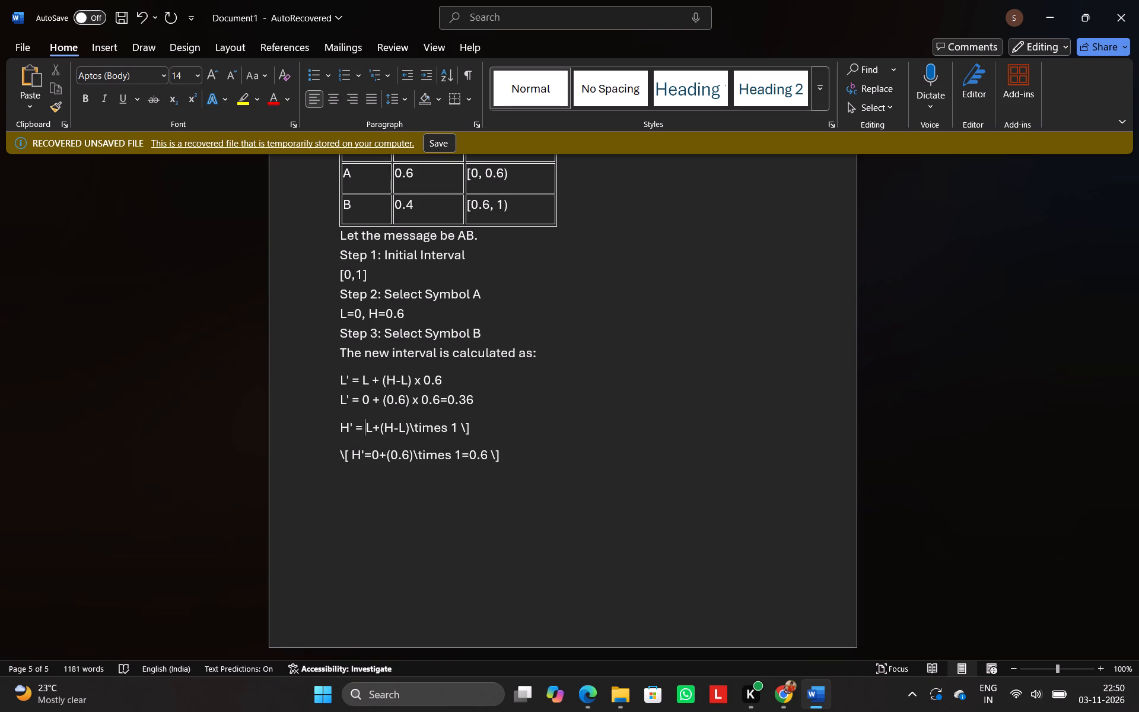
pyautogui.press('Right')
pyautogui.press('space')
pyautogui.press('Right')
pyautogui.press('space')
# Replace "\times" in the first H' formula with a spaced x before the 1.
pyautogui.press('Right')
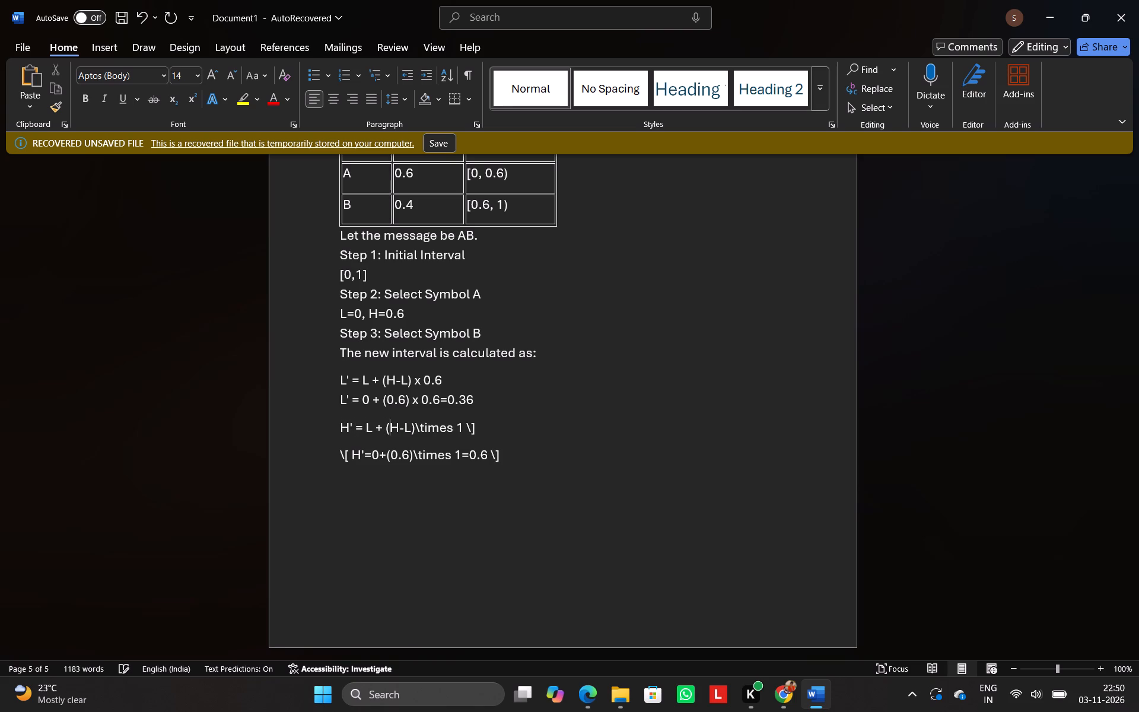
pyautogui.press('Right')
pyautogui.press('Right')
pyautogui.press('Right')
pyautogui.press('Right')
pyautogui.press('Right')
pyautogui.press('Right')
pyautogui.press('Right')
pyautogui.press('Right')
pyautogui.press('Right')
pyautogui.press('Right')
pyautogui.press('BackSpace')
pyautogui.press('BackSpace')
pyautogui.press('BackSpace')
pyautogui.press('BackSpace')
pyautogui.press('BackSpace')
pyautogui.press('BackSpace')
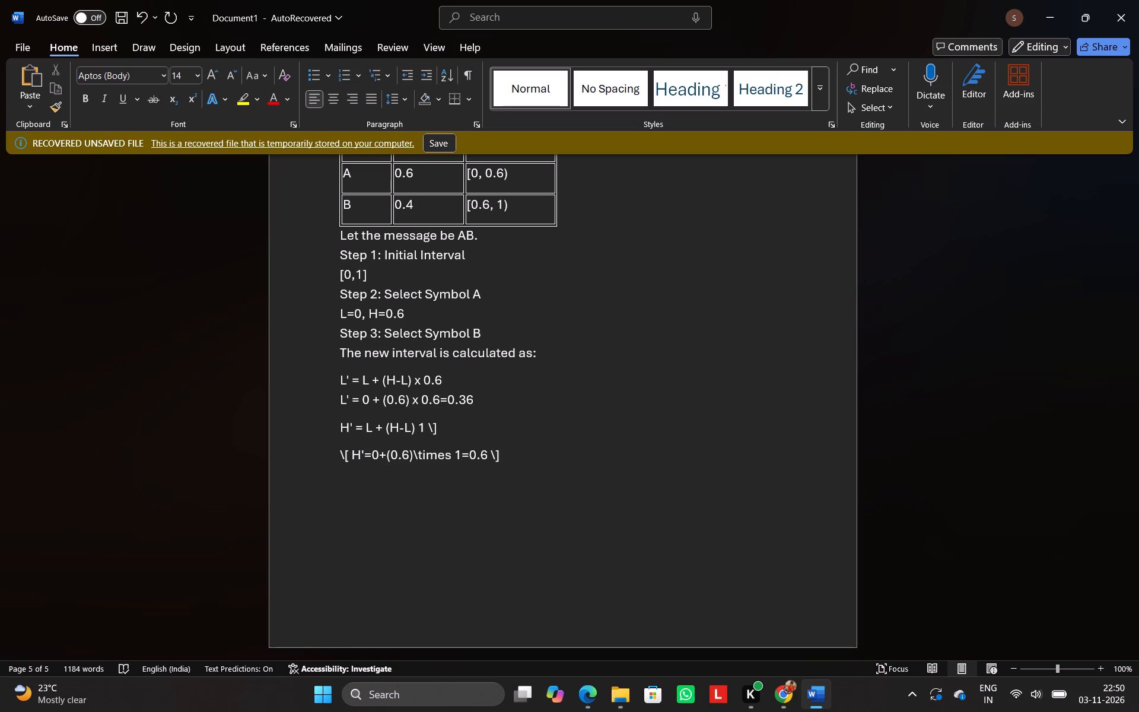
pyautogui.press('space')
pyautogui.write('x')
pyautogui.press('space')
# Remove the closing "\]" delimiter from the end of the first H' formula.
pyautogui.press('Right')
pyautogui.press('Right')
pyautogui.press('Right')
pyautogui.press('Right')
pyautogui.press('Right')
pyautogui.press('BackSpace')
pyautogui.press('BackSpace')
pyautogui.press('BackSpace')
# Remove the opening "\[" delimiter and its space from the second H' formula.
pyautogui.press('Down')
pyautogui.press('Left')
pyautogui.press('Left')
pyautogui.press('Left')
pyautogui.press('Left')
pyautogui.press('Left')
pyautogui.press('Left')
pyautogui.press('Left')
pyautogui.press('Left')
pyautogui.press('Left')
pyautogui.press('Left')
pyautogui.press('Left')
pyautogui.press('Left')
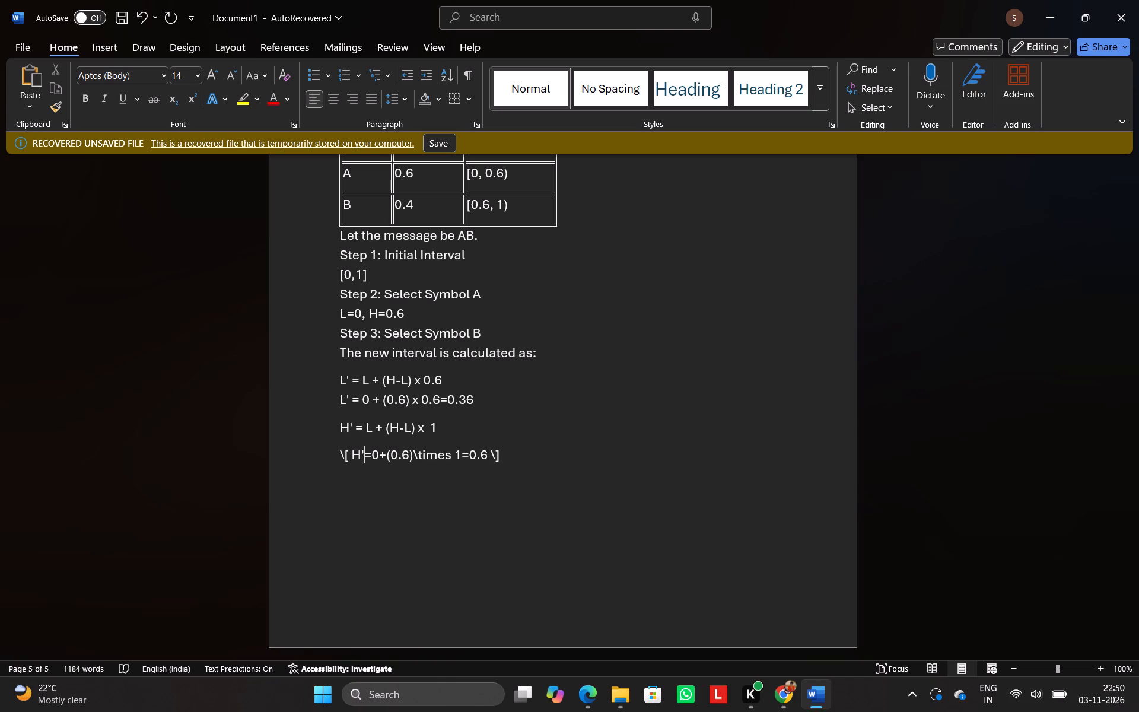
pyautogui.press('Left')
pyautogui.press('Left')
pyautogui.press('BackSpace')
pyautogui.press('BackSpace')
pyautogui.press('BackSpace')
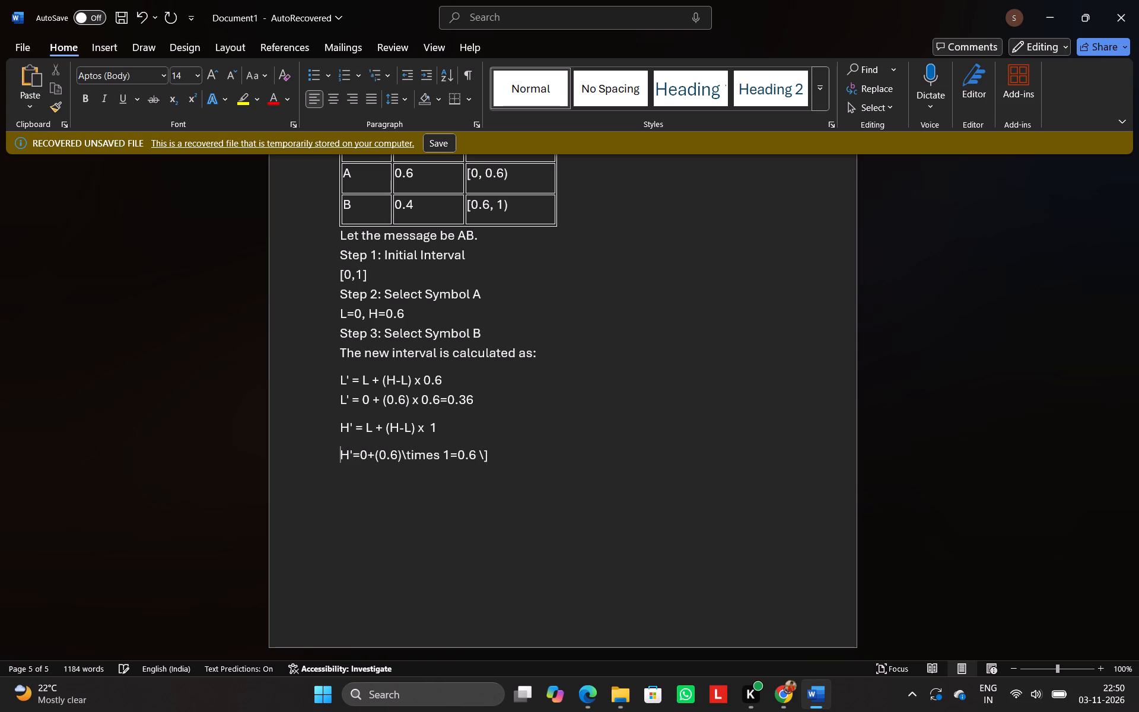
# Add spaces around the first equals sign and the plus sign in the second H' formula so it begins "H' = 0 + (0.6)".
pyautogui.press('Right')
pyautogui.press('Right')
pyautogui.press('space')
pyautogui.press('Right')
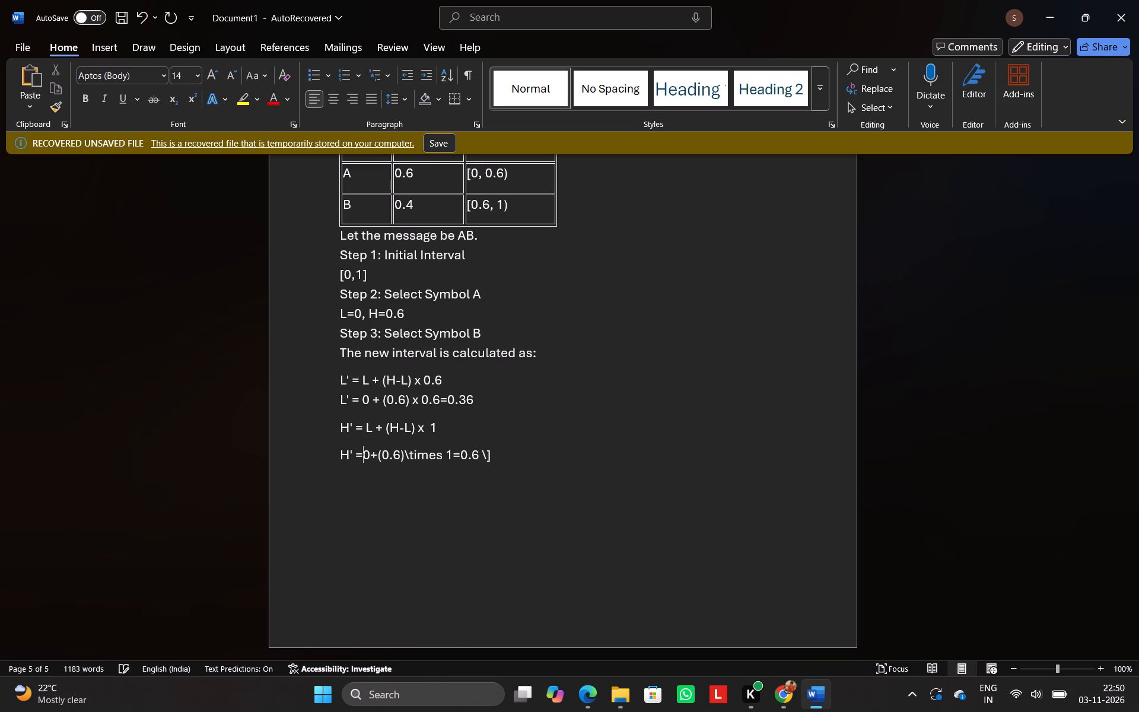
pyautogui.press('Right')
pyautogui.press('Left')
pyautogui.press('space')
pyautogui.press('Right')
pyautogui.press('space')
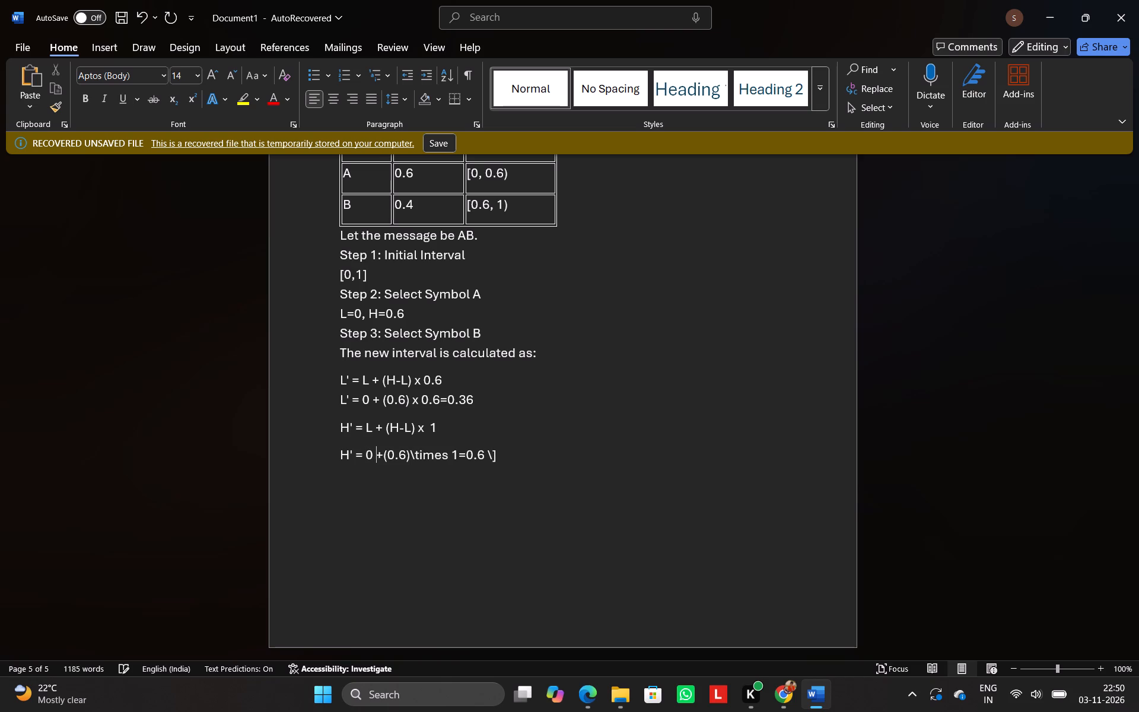
pyautogui.press('Right')
pyautogui.press('space')
# Replace "\times" in the second H' formula with a spaced x before the 1.
pyautogui.press('Right')
pyautogui.press('Right')
pyautogui.press('Right')
pyautogui.press('Right')
pyautogui.press('Right')
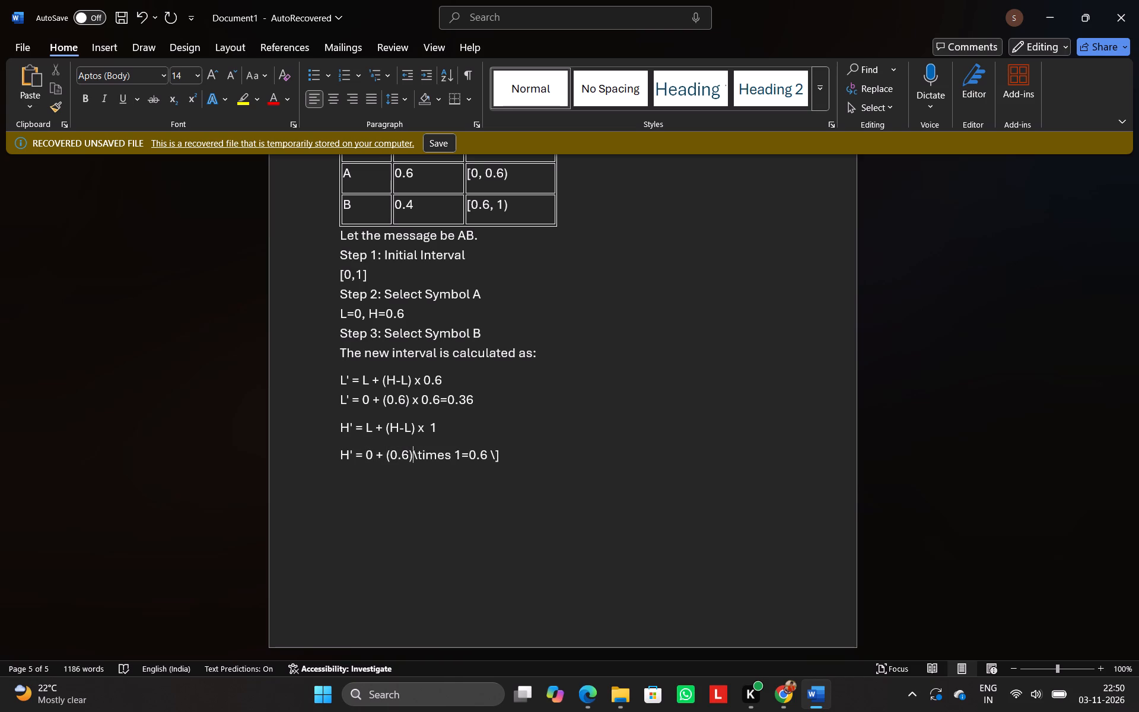
pyautogui.press('Right')
pyautogui.press('Right')
pyautogui.press('Right')
pyautogui.press('Right')
pyautogui.press('Right')
pyautogui.press('Right')
pyautogui.press('Right')
pyautogui.press('BackSpace')
pyautogui.press('BackSpace')
pyautogui.press('BackSpace')
pyautogui.press('BackSpace')
pyautogui.press('BackSpace')
pyautogui.press('BackSpace')
pyautogui.press('BackSpace')
pyautogui.press('space')
pyautogui.write('z')
pyautogui.press('BackSpace')
pyautogui.write('x')
pyautogui.press('space')
pyautogui.press('space')
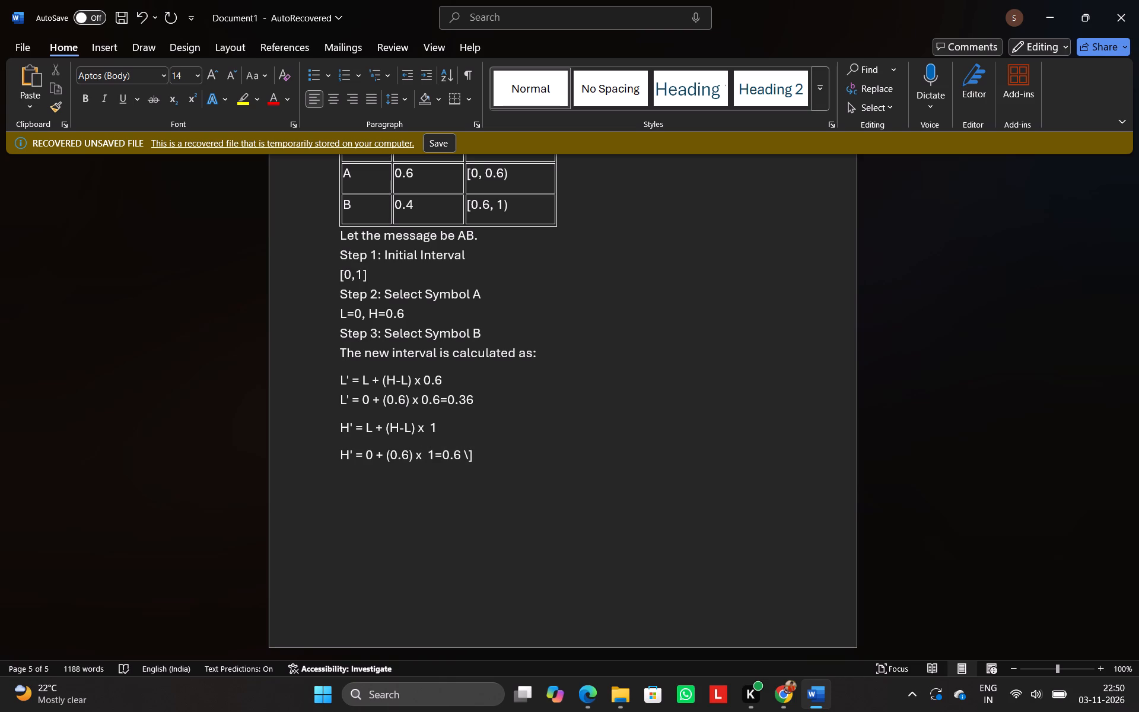
# Remove the closing "\]" delimiter from the end of the second H' formula.
pyautogui.press('Right')
pyautogui.press('Right')
pyautogui.press('Right')
pyautogui.press('Right')
pyautogui.press('Right')
pyautogui.press('Right')
pyautogui.press('Right')
pyautogui.press('Right')
pyautogui.press('BackSpace')
pyautogui.press('BackSpace')
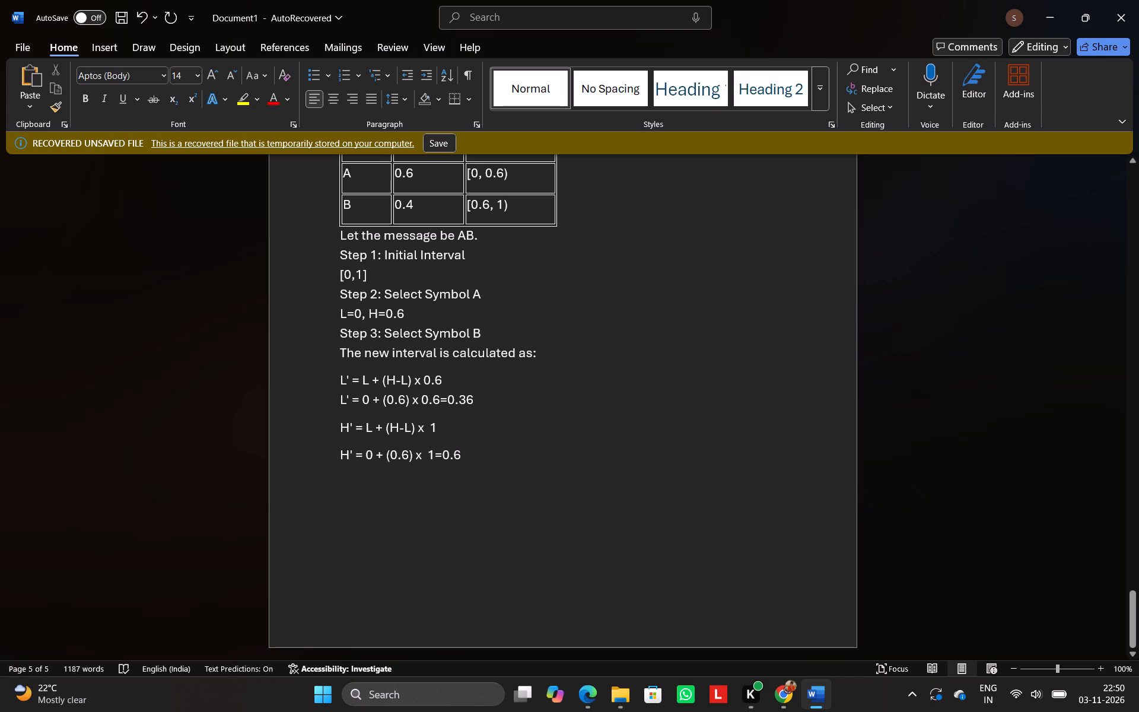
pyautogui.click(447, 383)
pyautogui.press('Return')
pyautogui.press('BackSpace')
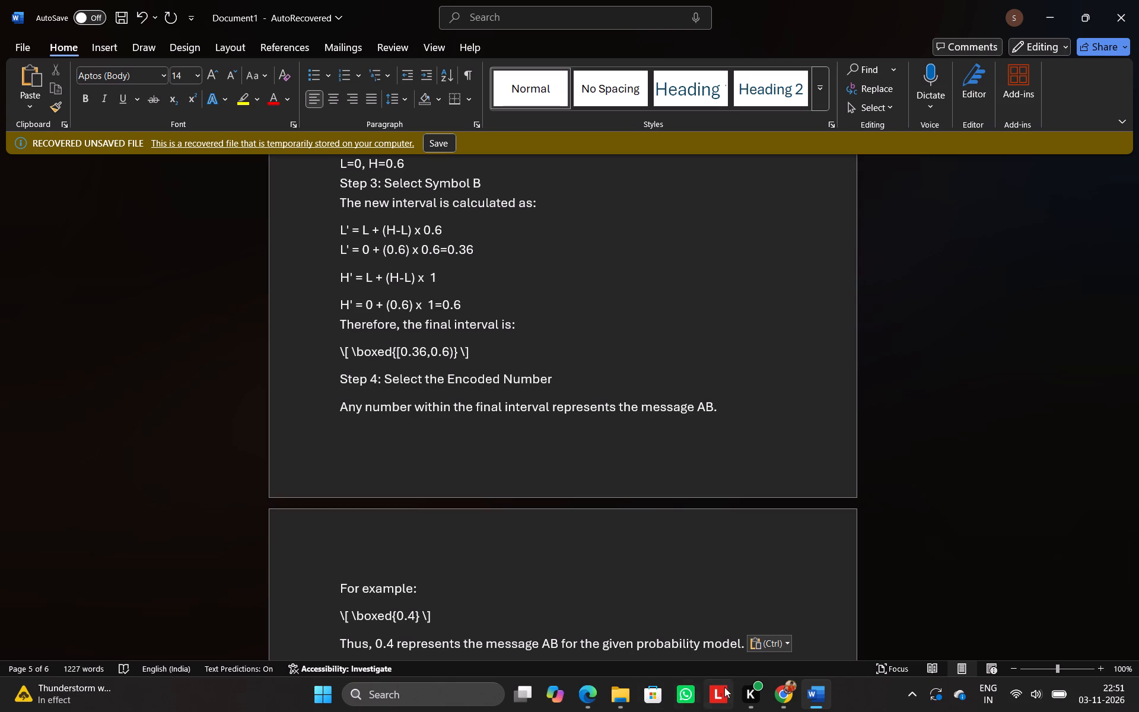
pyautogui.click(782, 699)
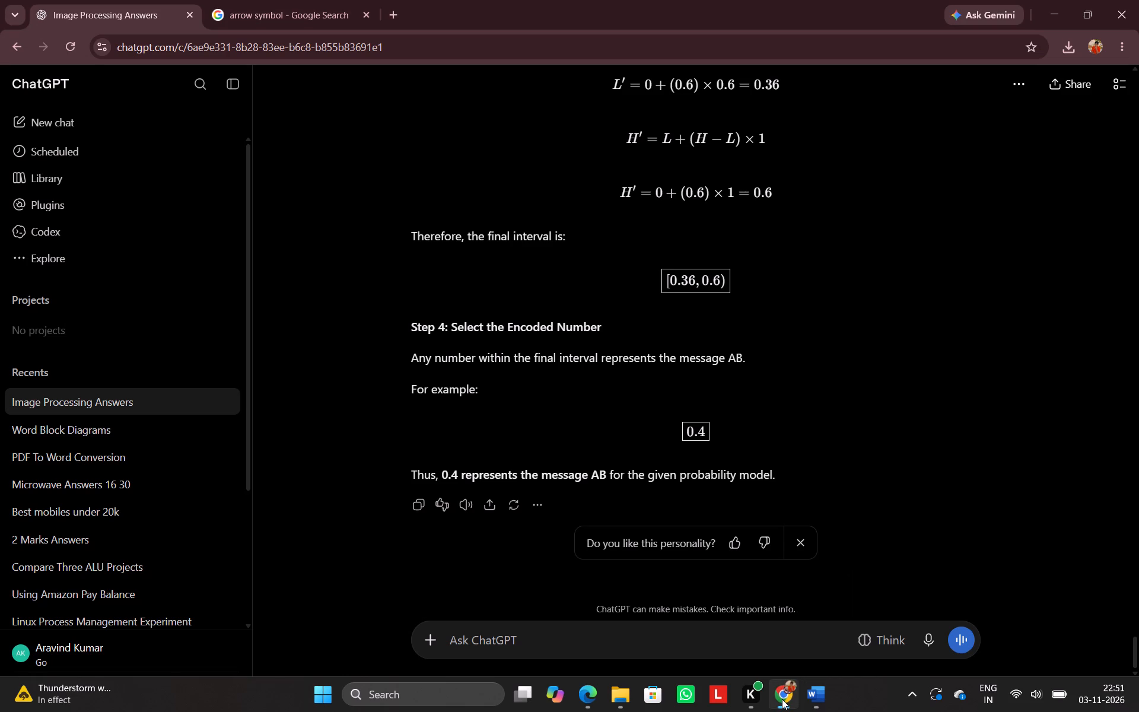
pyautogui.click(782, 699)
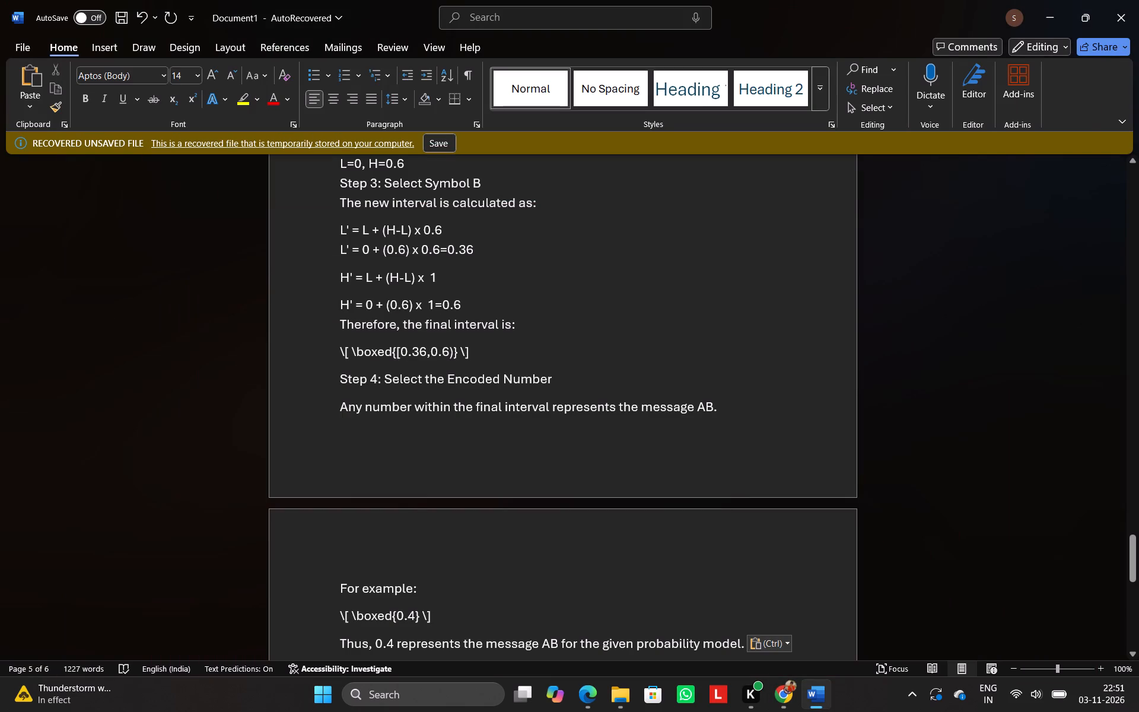
# Remove the opening "\[ \boxed{" from the final interval line.
pyautogui.click(395, 354)
pyautogui.press('BackSpace')
pyautogui.press('BackSpace')
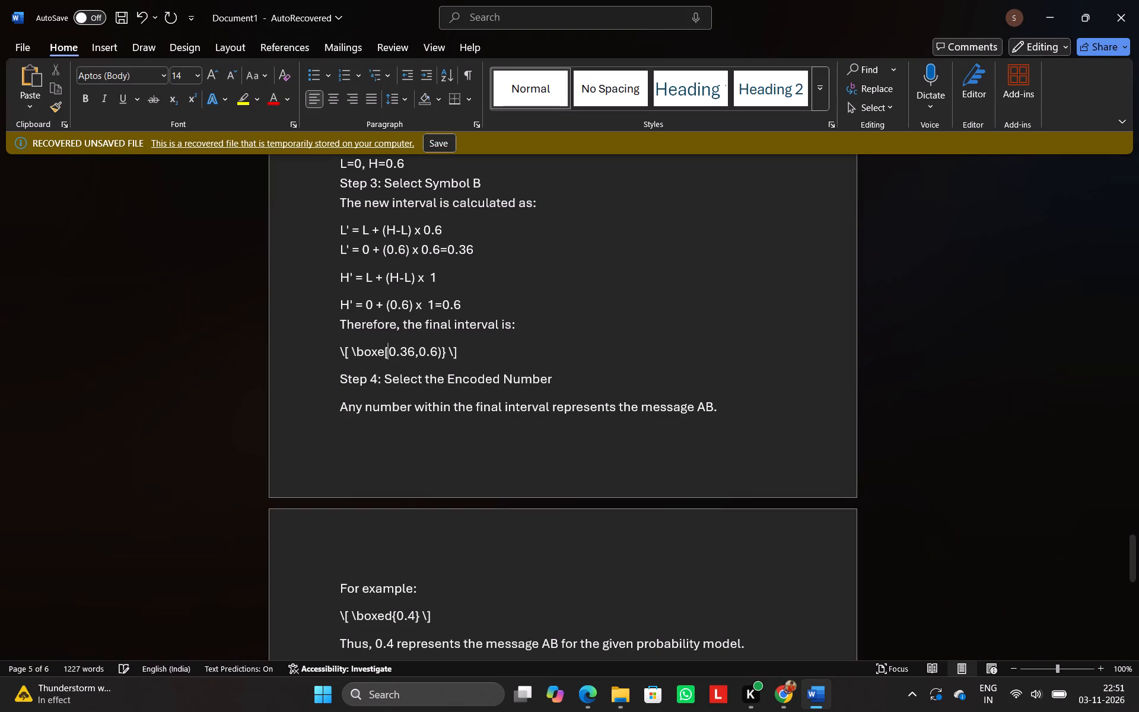
pyautogui.press('BackSpace')
pyautogui.press('BackSpace')
pyautogui.press('BackSpace')
pyautogui.press('BackSpace')
pyautogui.press('BackSpace')
pyautogui.press('BackSpace')
pyautogui.press('BackSpace')
pyautogui.press('BackSpace')
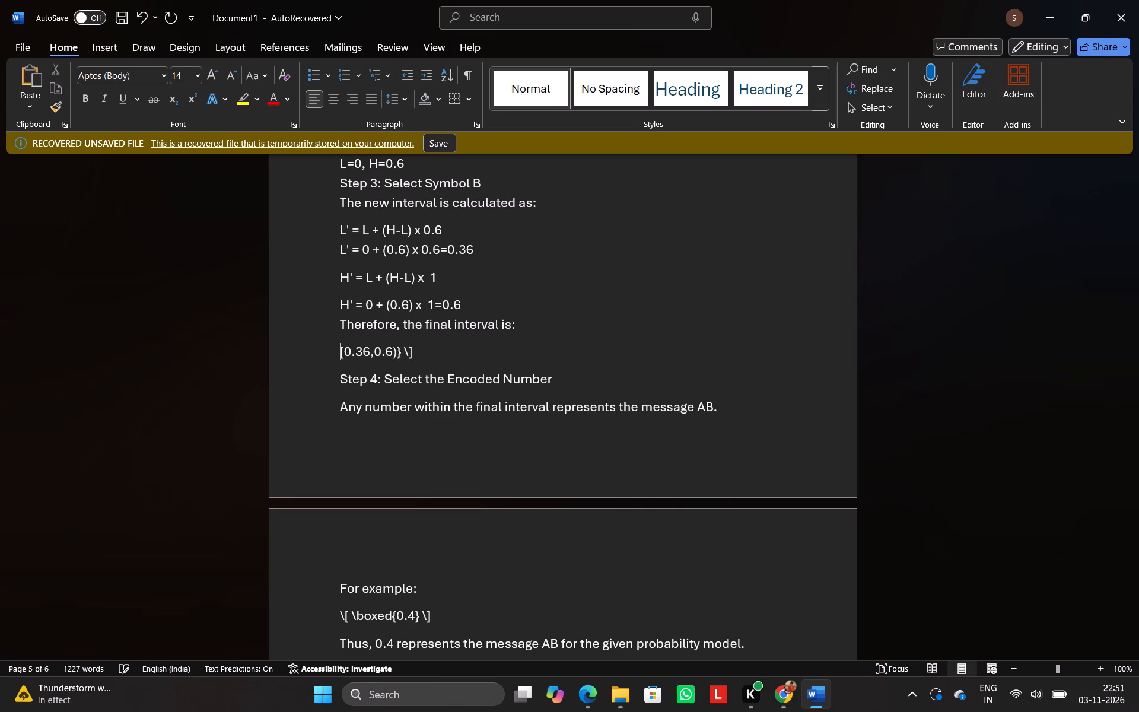
# Replace the paragraph break before the final interval with a line break, keeping it directly under "Therefore, the final interval is:".
pyautogui.press('BackSpace')
pyautogui.press('Return')
pyautogui.press('BackSpace')
pyautogui.hotkey('shift', 'Return')
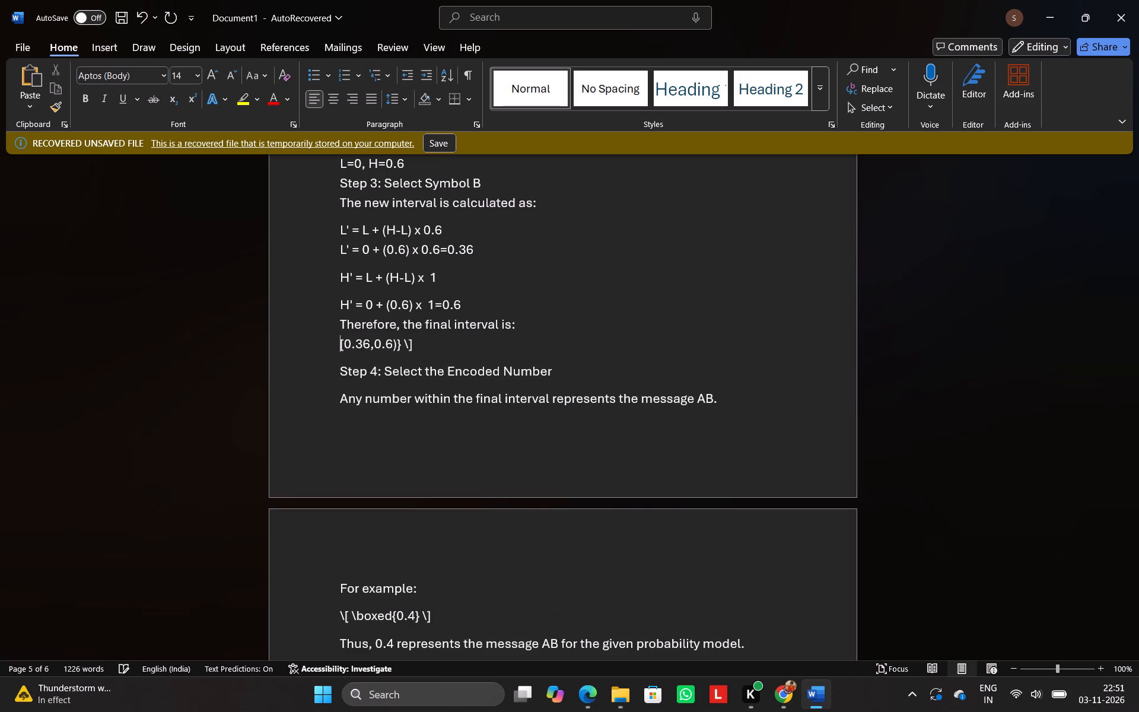
# Replace the trailing ")} \]" of the final interval with a square bracket so it reads "[0.36,0.6]".
pyautogui.press('Right')
pyautogui.press('Right')
pyautogui.press('Right')
pyautogui.press('Right')
pyautogui.press('Right')
pyautogui.press('Right')
pyautogui.press('Right')
pyautogui.press('Right')
pyautogui.press('Right')
pyautogui.press('Right')
pyautogui.press('Right')
pyautogui.press('Right')
pyautogui.press('Right')
pyautogui.press('Right')
pyautogui.press('BackSpace')
pyautogui.press('BackSpace')
pyautogui.press('BackSpace')
pyautogui.press('BackSpace')
pyautogui.press('BackSpace')
pyautogui.press(']')
# Replace the paragraph break before "Step 4: Select the Encoded Number" with a line break.
pyautogui.press('Down')
pyautogui.press('Left')
pyautogui.press('Left')
pyautogui.press('Left')
pyautogui.press('Left')
pyautogui.press('Left')
pyautogui.press('Left')
pyautogui.press('Left')
pyautogui.press('Left')
pyautogui.press('Left')
pyautogui.press('Left')
pyautogui.press('BackSpace')
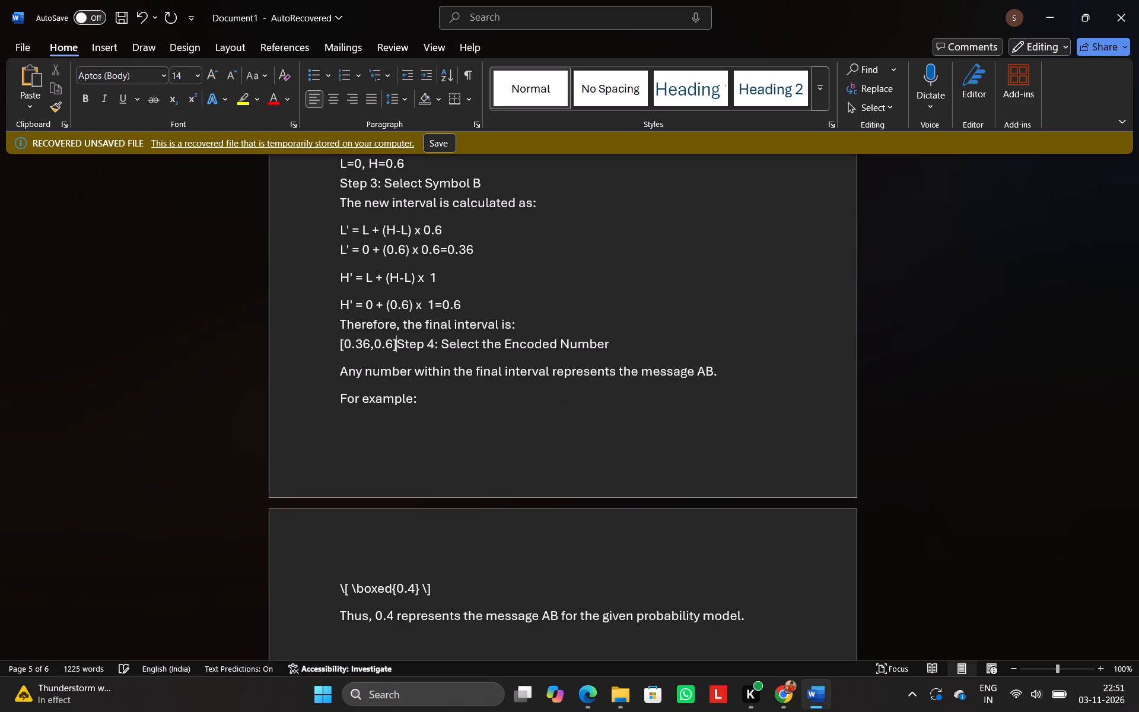
pyautogui.hotkey('shift', 'Return')
# Replace the paragraph break before "Any number within the final interval represents the message AB." with a line break.
pyautogui.press('Down')
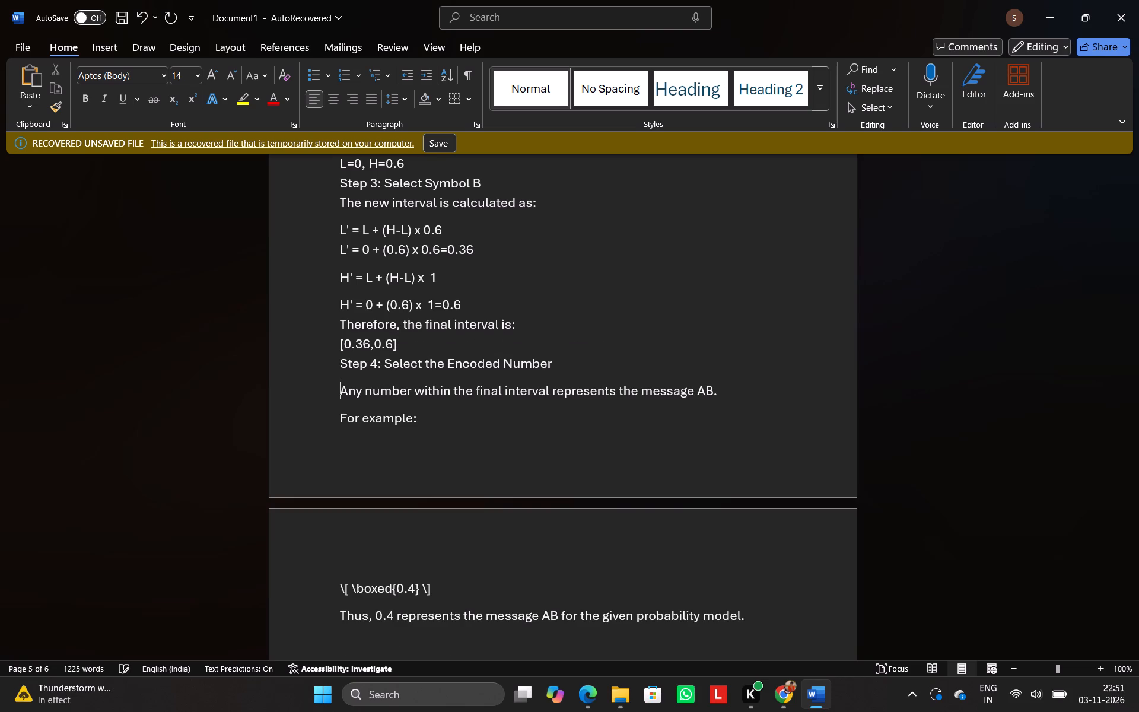
pyautogui.press('BackSpace')
pyautogui.press('Return')
pyautogui.press('BackSpace')
pyautogui.hotkey('shift', 'Return')
# Replace the paragraph break before "For example:" in Step 4 with a line break.
pyautogui.press('Down')
pyautogui.press('Down')
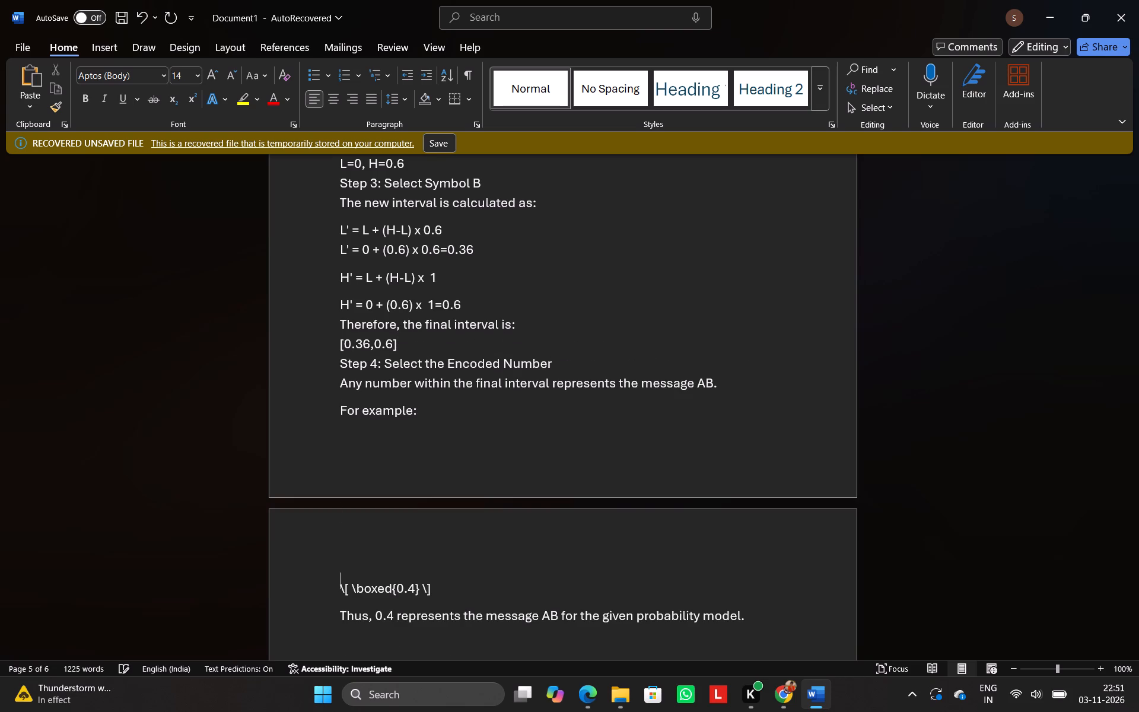
pyautogui.press('Up')
pyautogui.press('BackSpace')
pyautogui.press('Return')
pyautogui.press('BackSpace')
pyautogui.hotkey('shift', 'Return')
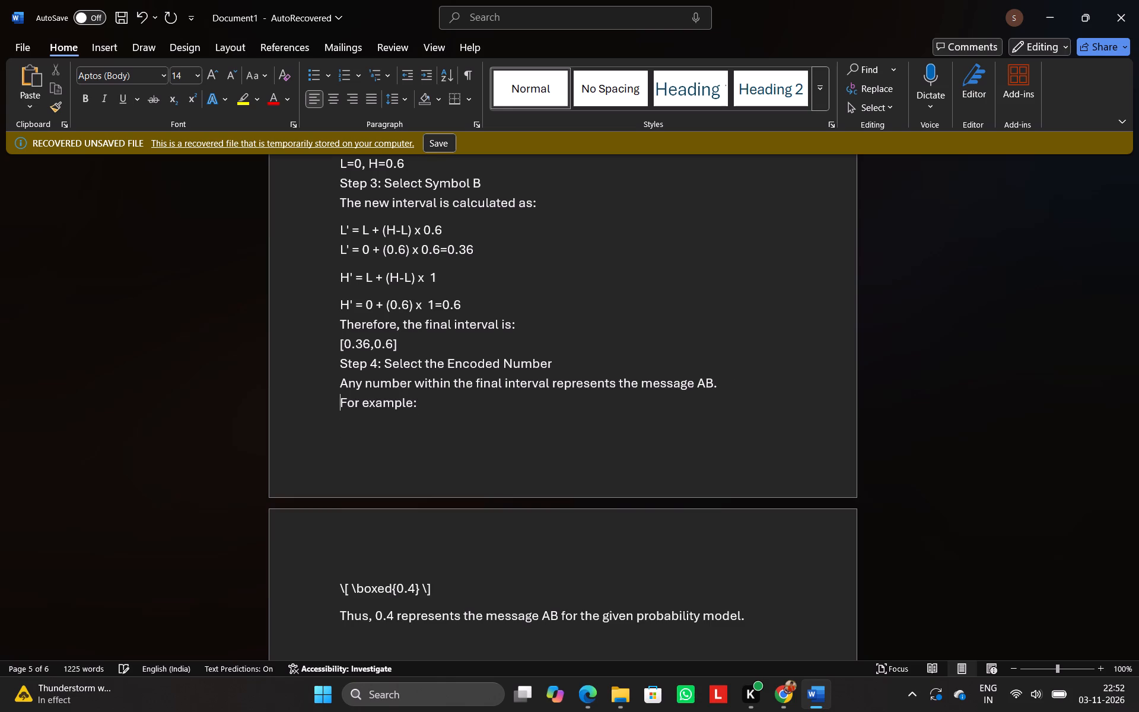
# Delete the "\[ \boxed" markup before {0.4} and join the value directly onto the "For example:" line.
pyautogui.scroll(-1, 467, 388)
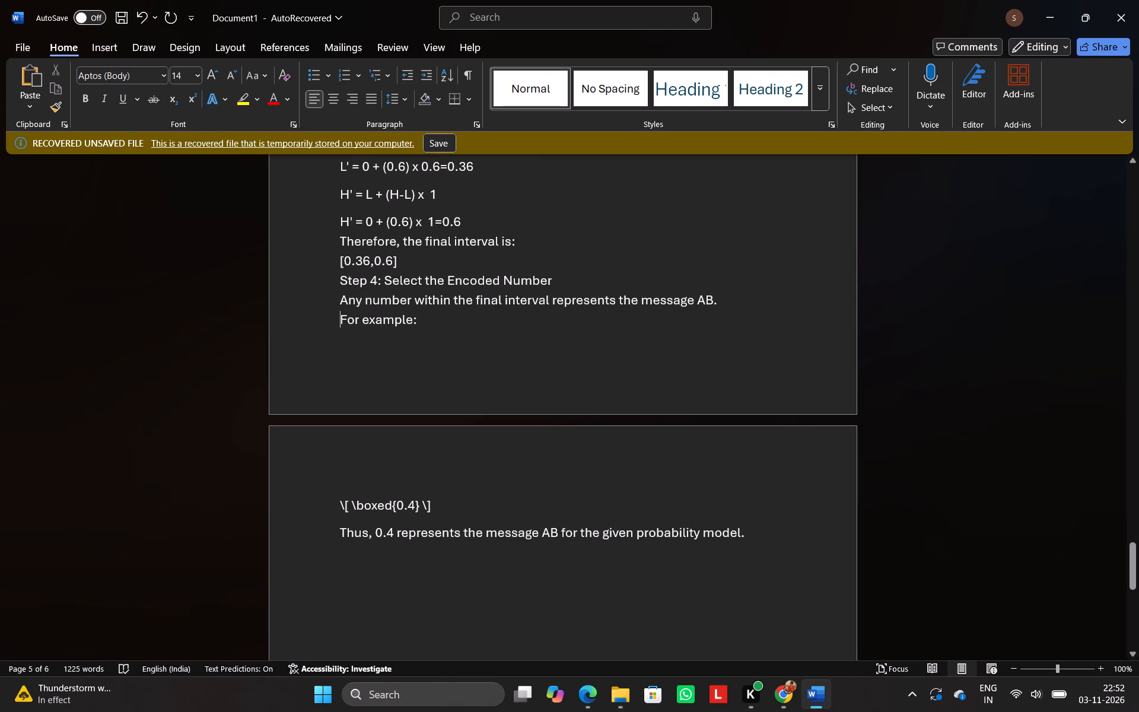
pyautogui.click(392, 507)
pyautogui.press('BackSpace')
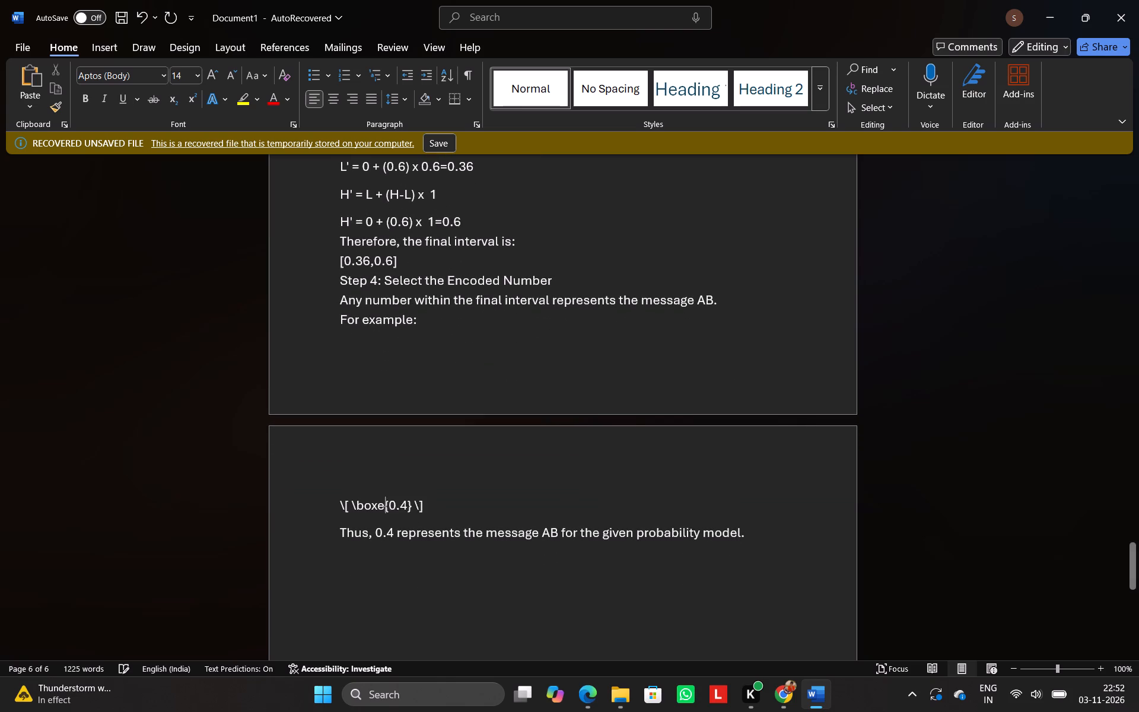
pyautogui.press('BackSpace')
pyautogui.press('BackSpace')
pyautogui.press('BackSpace')
pyautogui.press('BackSpace')
pyautogui.press('BackSpace')
pyautogui.press('BackSpace')
pyautogui.press('BackSpace')
pyautogui.press('BackSpace')
pyautogui.press('BackSpace')
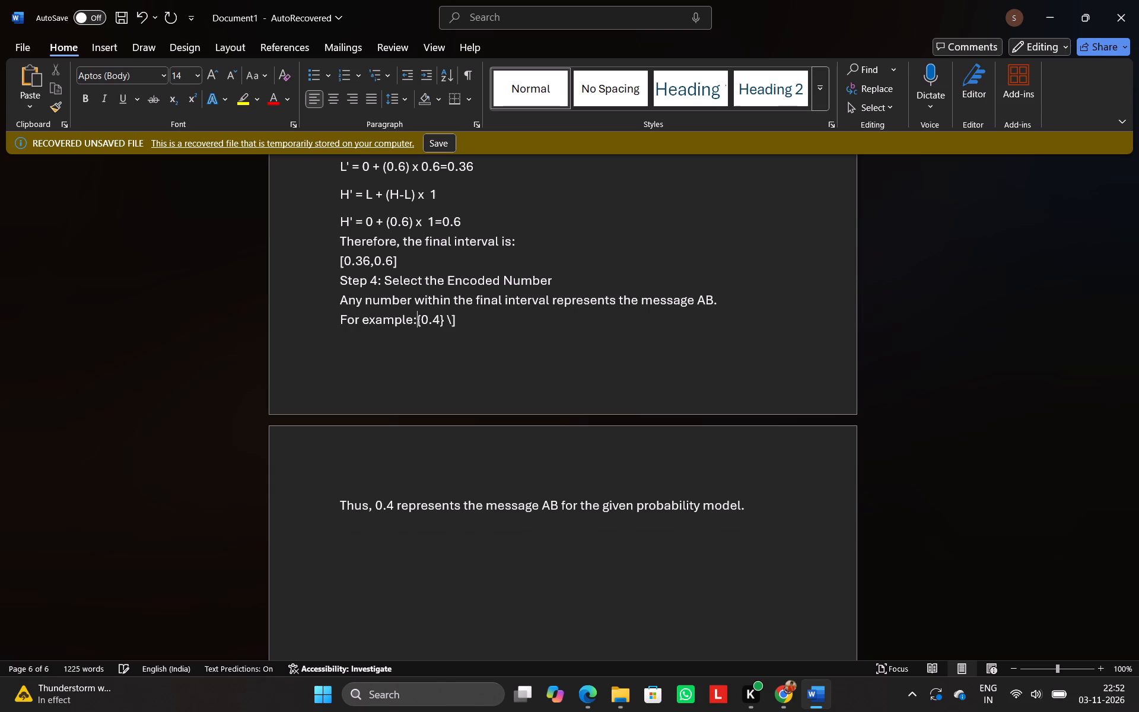
# Delete the trailing " \]" after the example value so the line reads "For example:{0.4}".
pyautogui.press('Right')
pyautogui.press('Right')
pyautogui.press('Right')
pyautogui.press('Right')
pyautogui.press('Right')
pyautogui.press('Right')
pyautogui.press('Right')
pyautogui.press('Right')
pyautogui.press('BackSpace')
pyautogui.press('BackSpace')
pyautogui.press('BackSpace')
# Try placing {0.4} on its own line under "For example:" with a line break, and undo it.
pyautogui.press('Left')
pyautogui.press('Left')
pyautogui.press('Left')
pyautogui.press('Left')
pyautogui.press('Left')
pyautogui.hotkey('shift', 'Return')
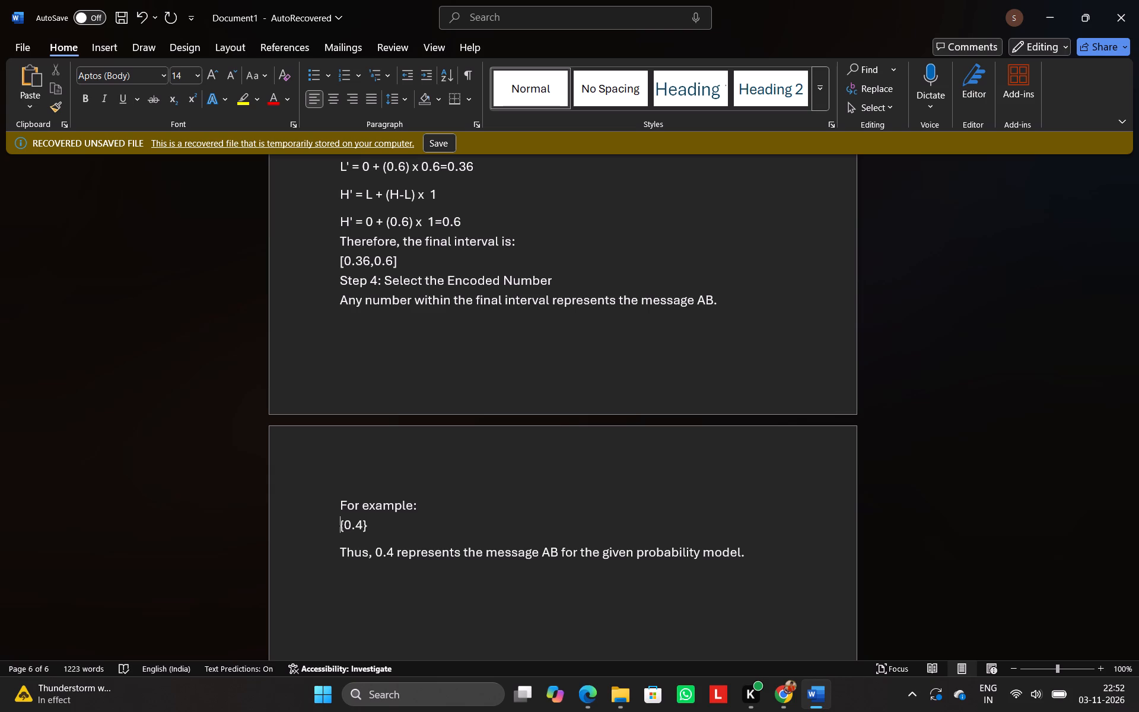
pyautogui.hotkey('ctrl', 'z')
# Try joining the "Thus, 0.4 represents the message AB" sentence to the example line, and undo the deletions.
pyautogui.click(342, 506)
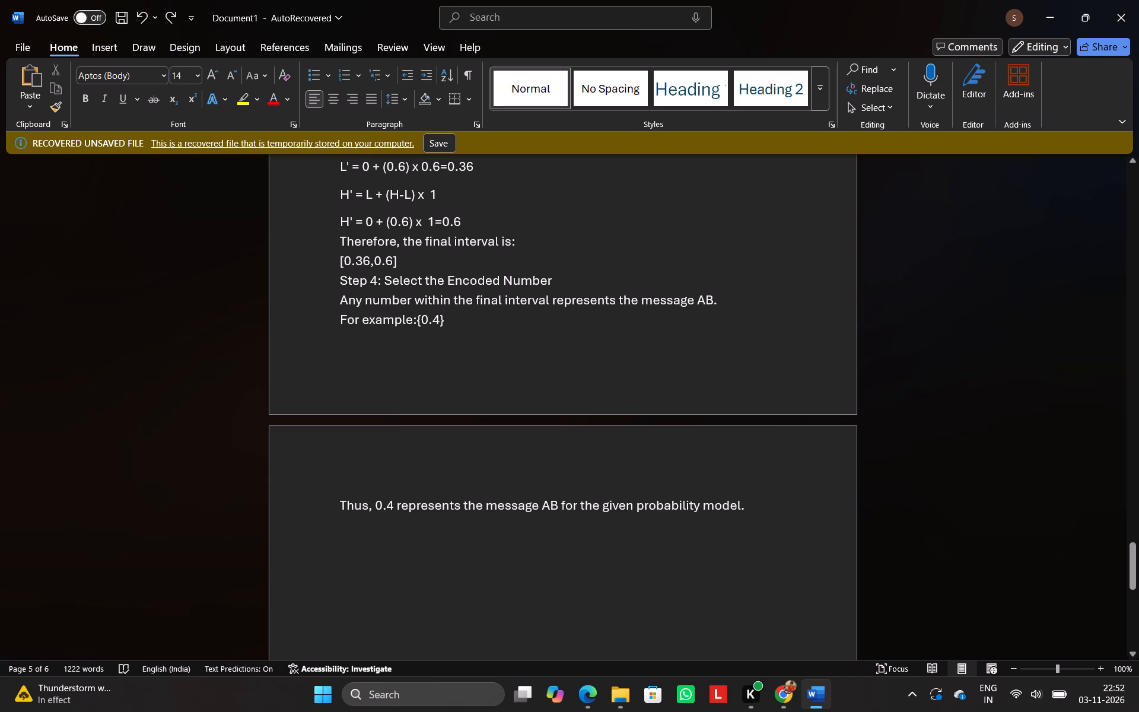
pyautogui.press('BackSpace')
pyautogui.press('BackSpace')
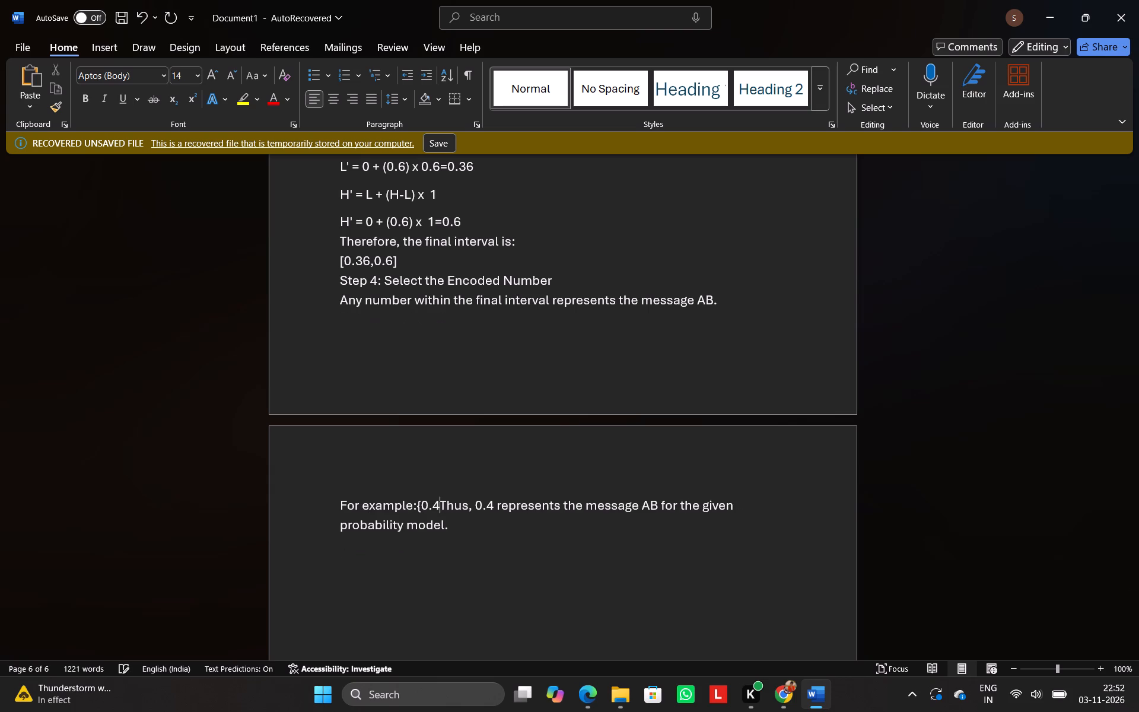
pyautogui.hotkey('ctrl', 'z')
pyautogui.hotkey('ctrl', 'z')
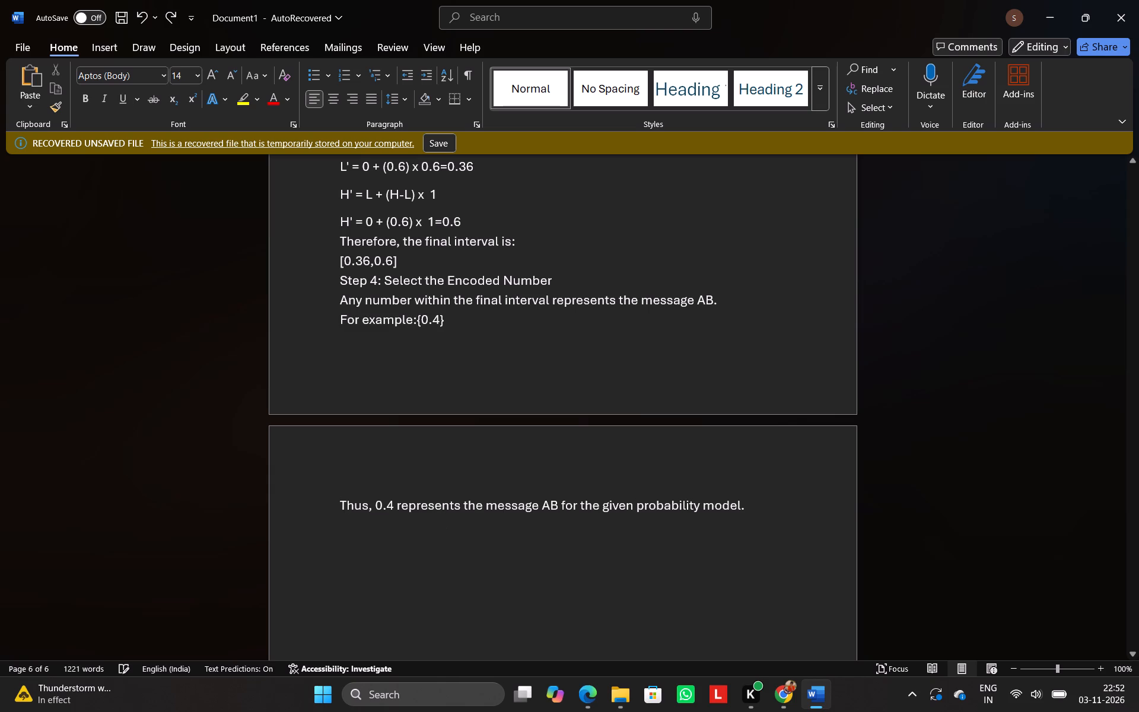
# Replace the paragraph break before "H' = L + (H-L) x 1" with a line break.
pyautogui.scroll(1, 463, 370)
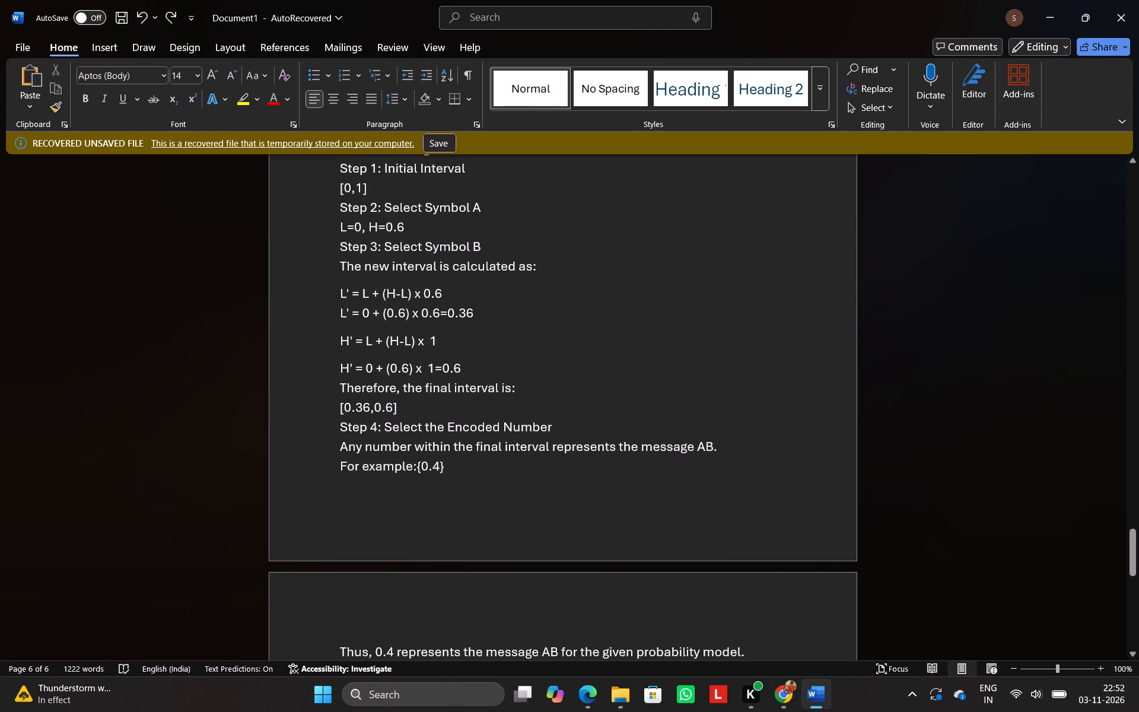
pyautogui.click(345, 326)
pyautogui.press('Down')
pyautogui.press('Left')
pyautogui.press('BackSpace')
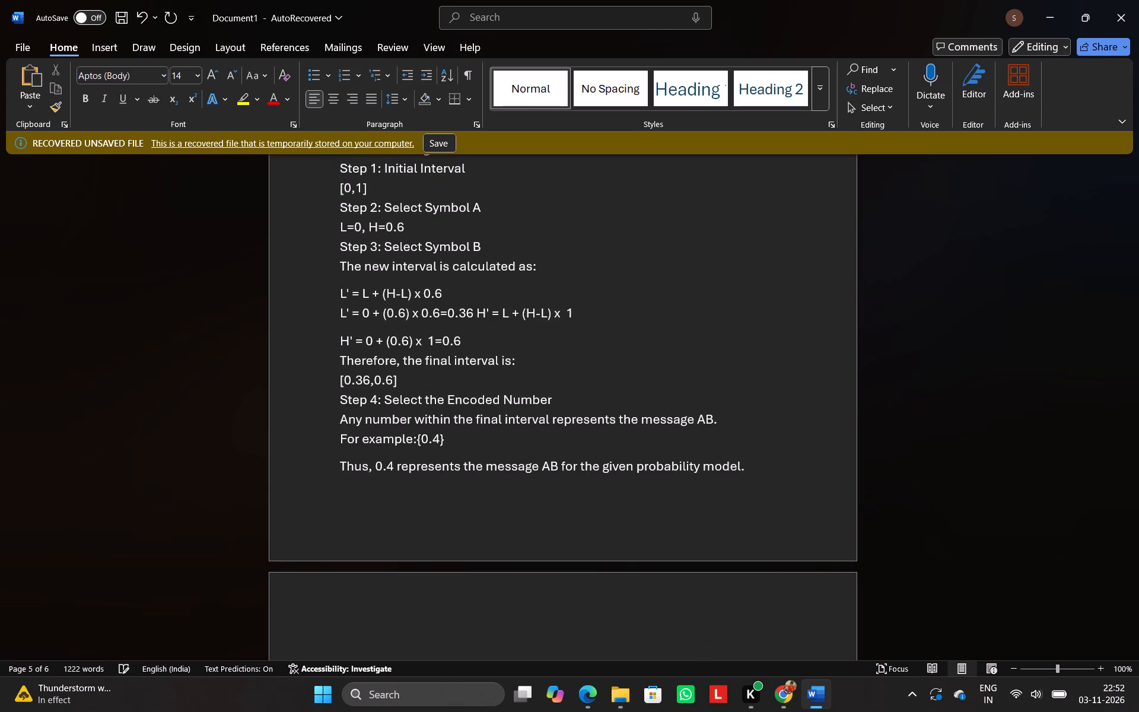
pyautogui.hotkey('shift', 'Return')
# Replace the paragraph break before "H' = 0 + (0.6) x 1=0.6" with a line break.
pyautogui.press('Down')
pyautogui.press('Down')
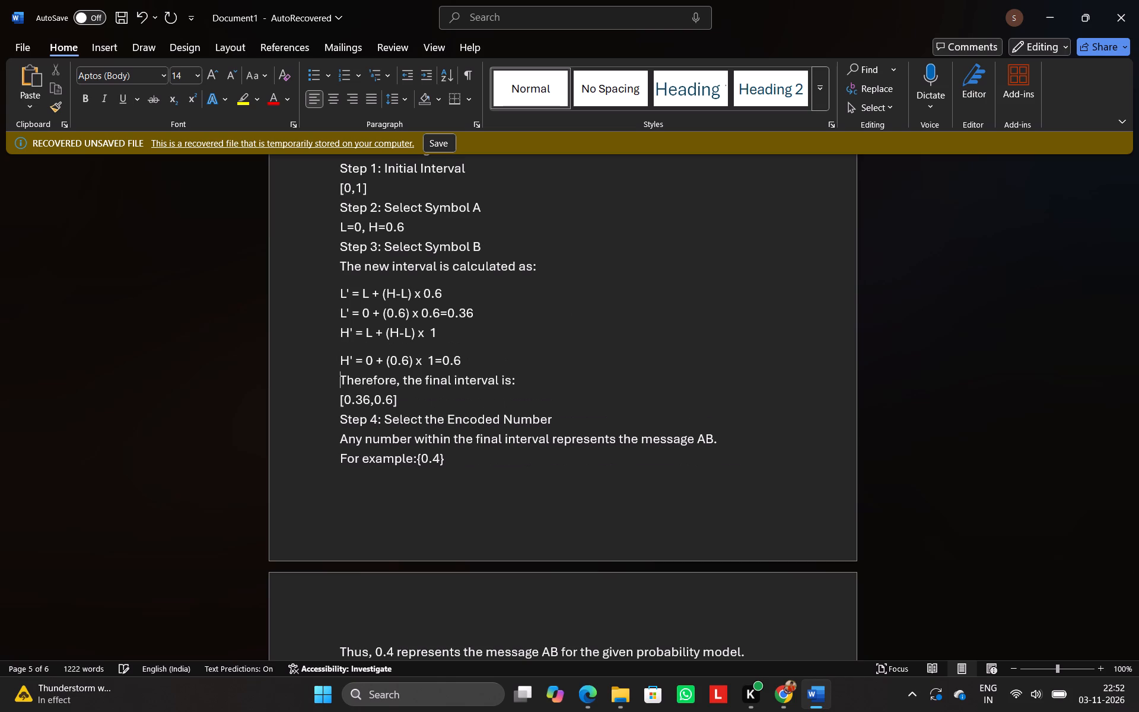
pyautogui.press('Up')
pyautogui.press('BackSpace')
pyautogui.hotkey('shift', 'Return')
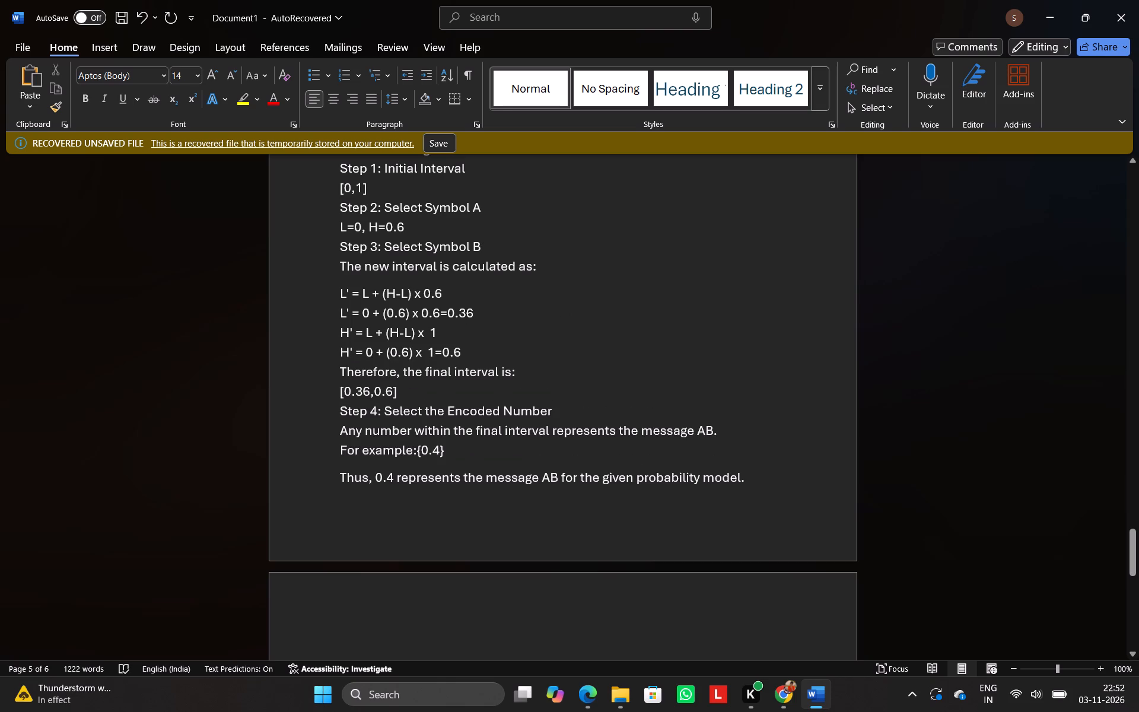
# Replace the paragraph break before "Thus, 0.4 represents the message AB for the given probability model." with a line break.
pyautogui.click(341, 467)
pyautogui.press('Down')
pyautogui.press('BackSpace')
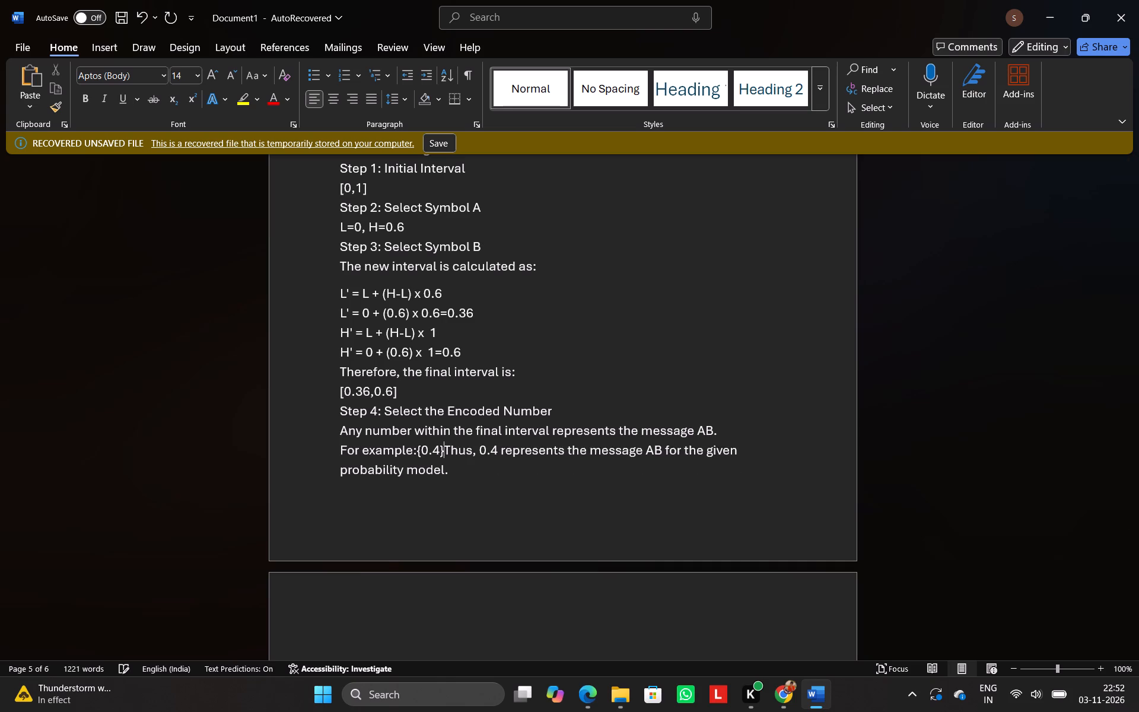
pyautogui.hotkey('shift', 'Return')
# Review the layout of question 41's Arithmetic Coding answer from its heading to the closing sentence.
pyautogui.scroll(-1, 534, 514)
pyautogui.scroll(1, 534, 514)
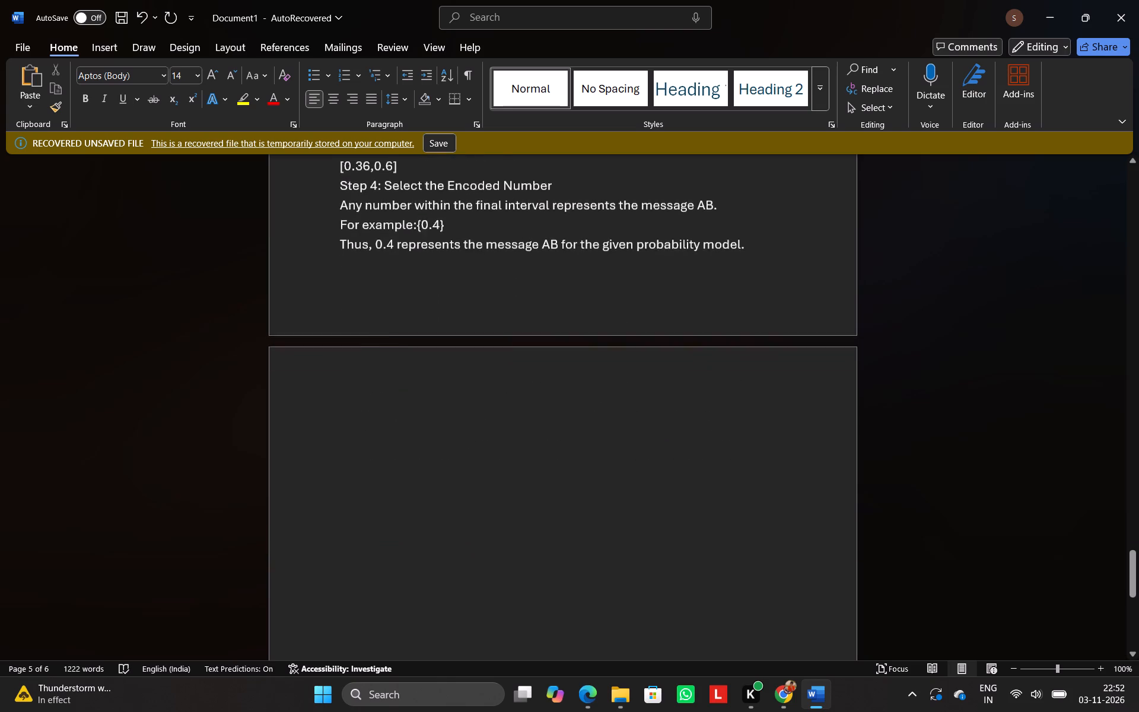
pyautogui.scroll(4, 534, 514)
pyautogui.scroll(-1, 534, 514)
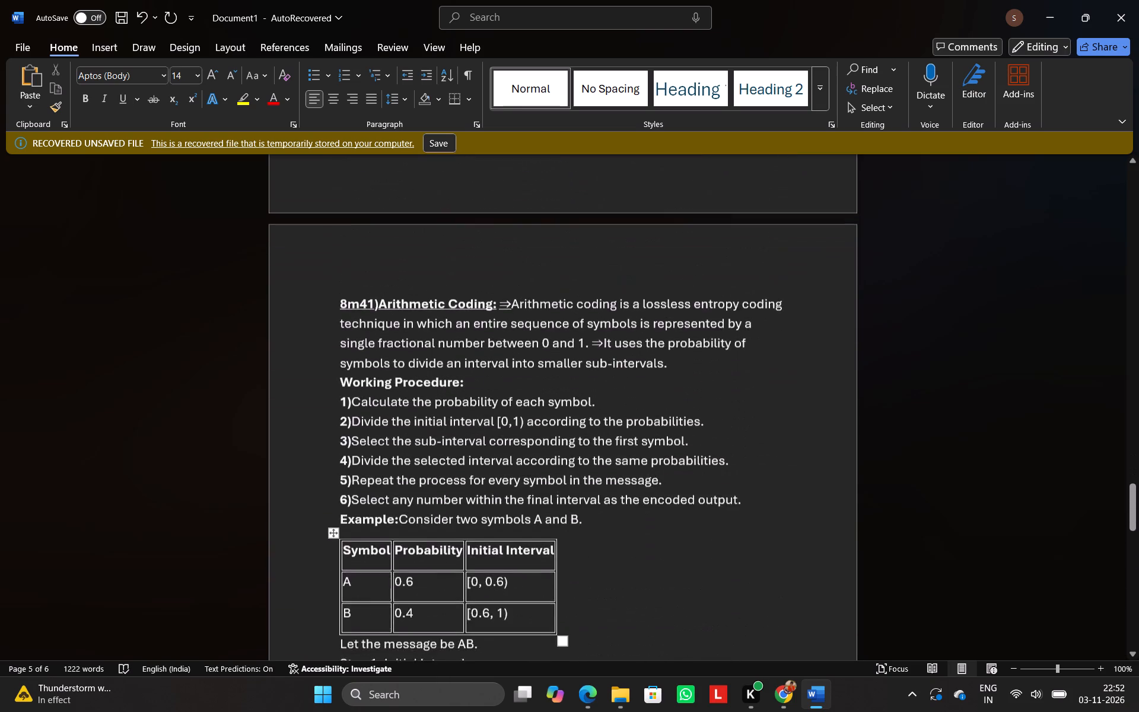
pyautogui.scroll(-3, 534, 514)
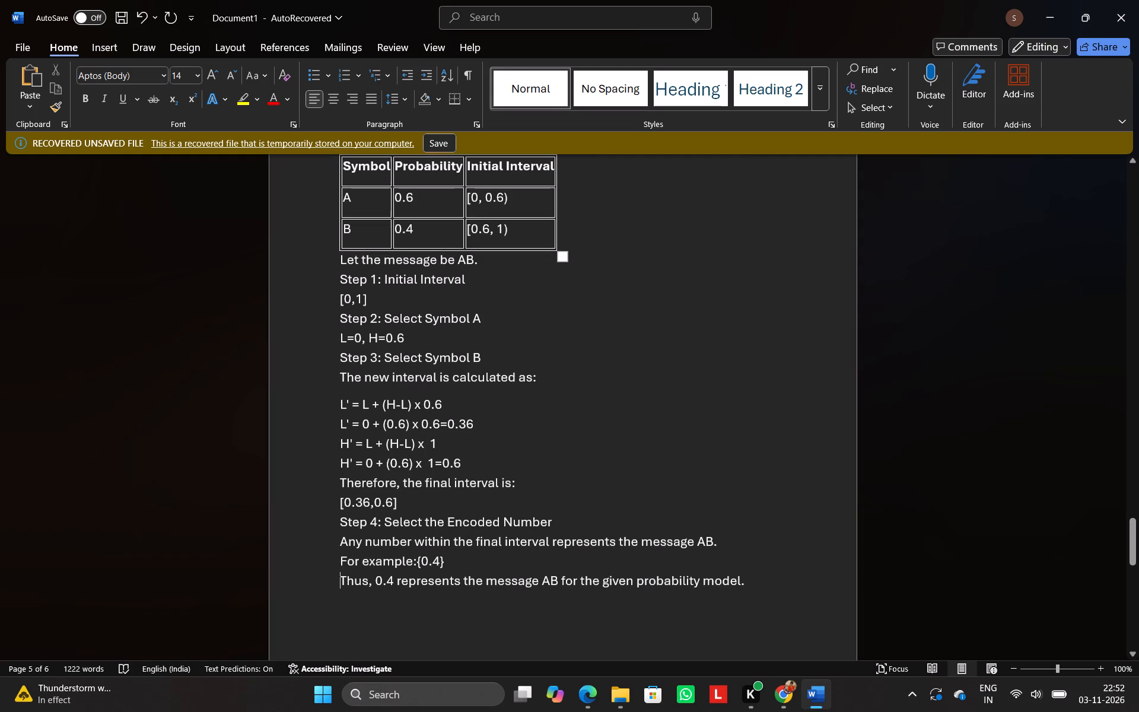
# Widen the Symbol and Probability columns of the example table to fit their headings on one line, and extend the table's outer edge slightly.
pyautogui.scroll(3, 534, 514)
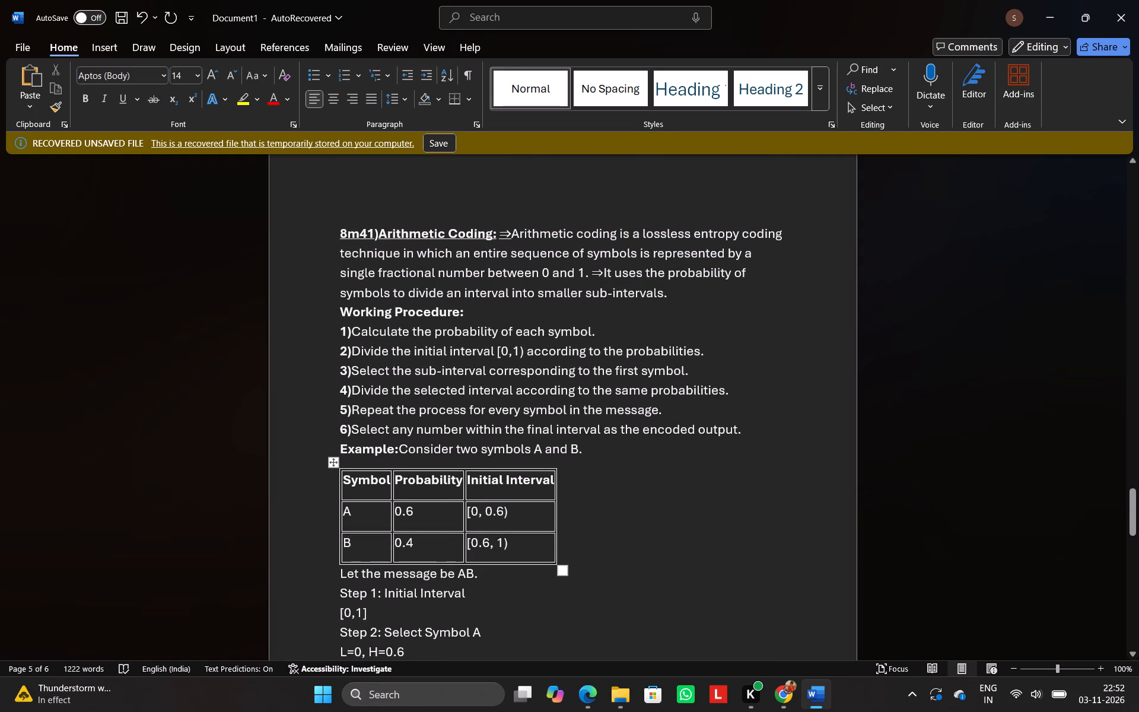
pyautogui.moveTo(392, 479); pyautogui.dragTo(384, 480)
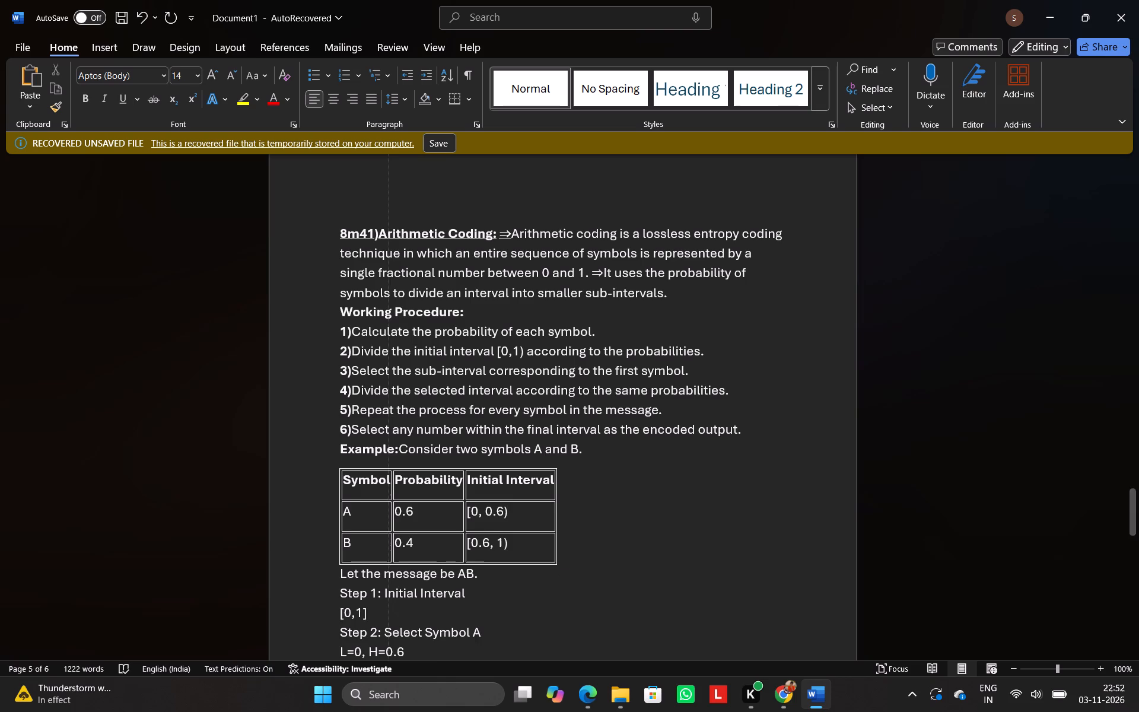
pyautogui.moveTo(384, 480); pyautogui.dragTo(415, 466)
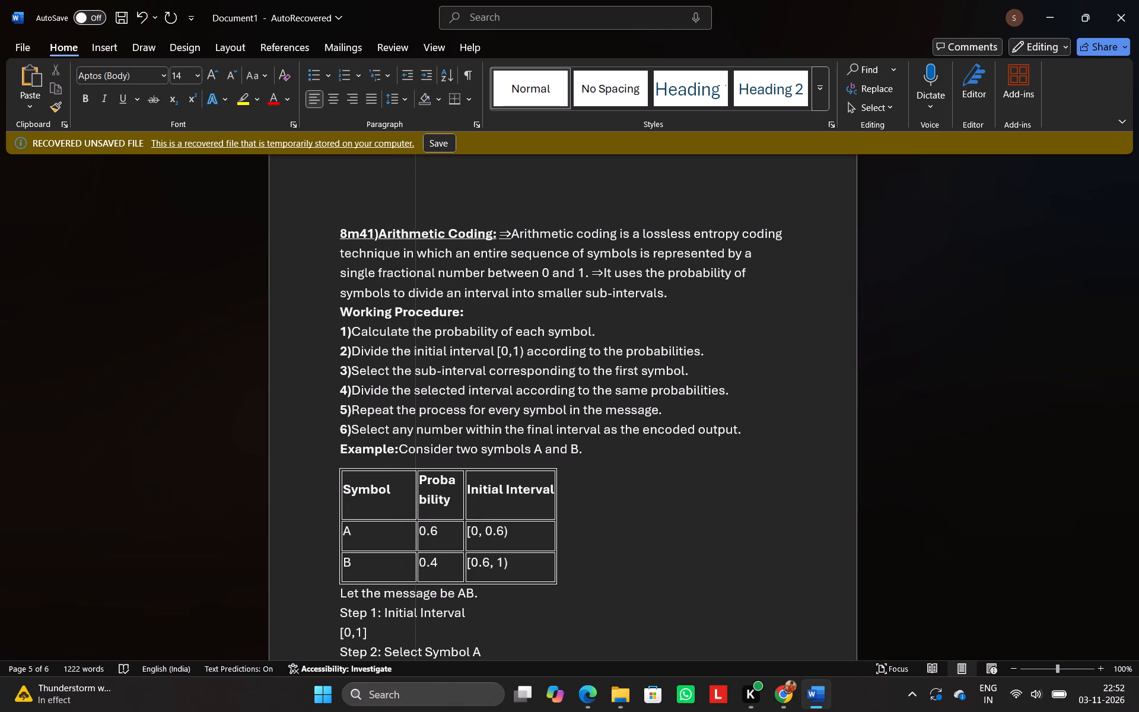
pyautogui.moveTo(415, 466); pyautogui.dragTo(407, 468)
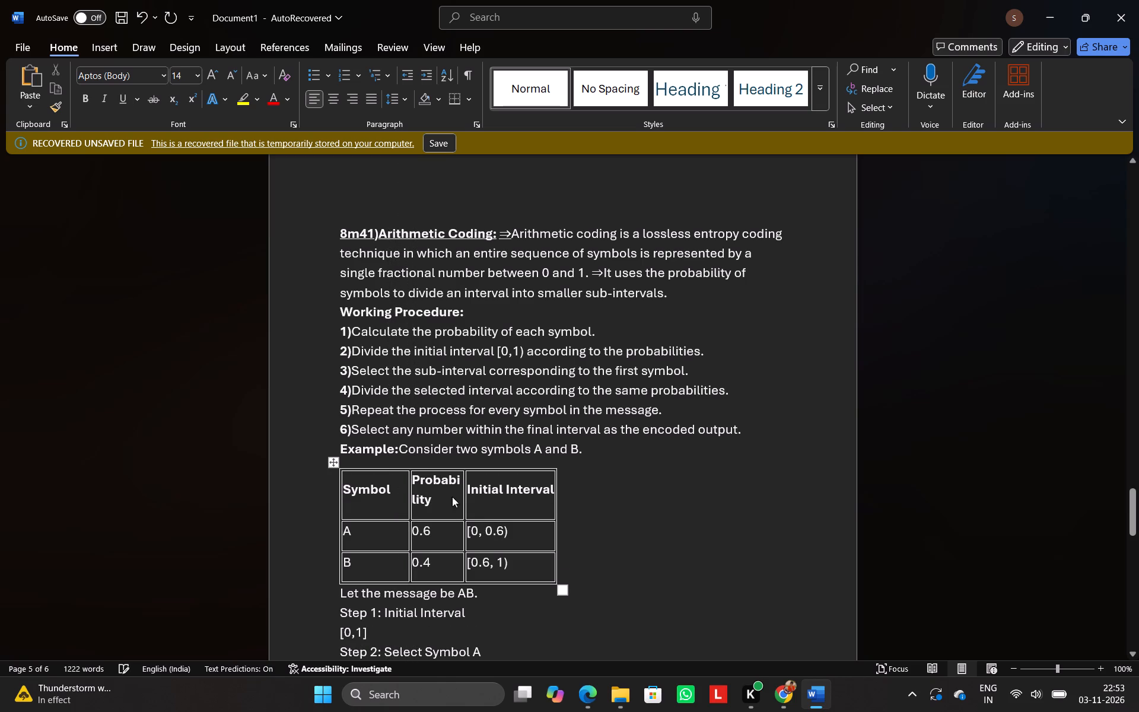
pyautogui.moveTo(463, 506); pyautogui.dragTo(483, 506)
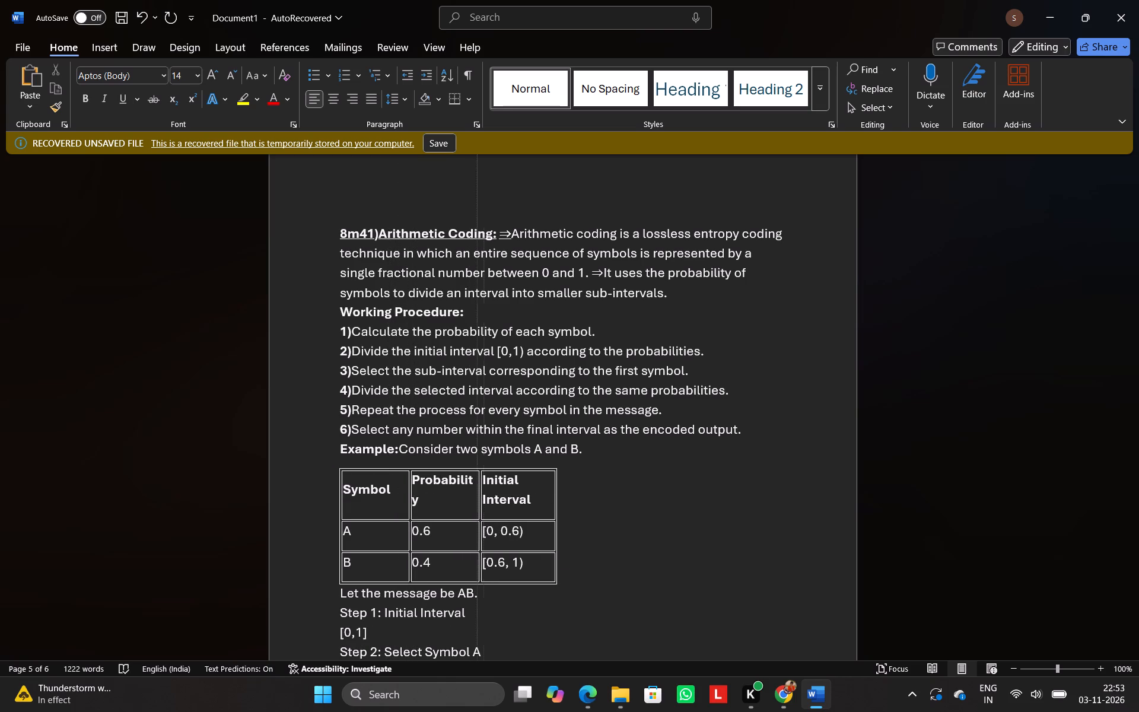
pyautogui.moveTo(483, 506); pyautogui.dragTo(492, 505)
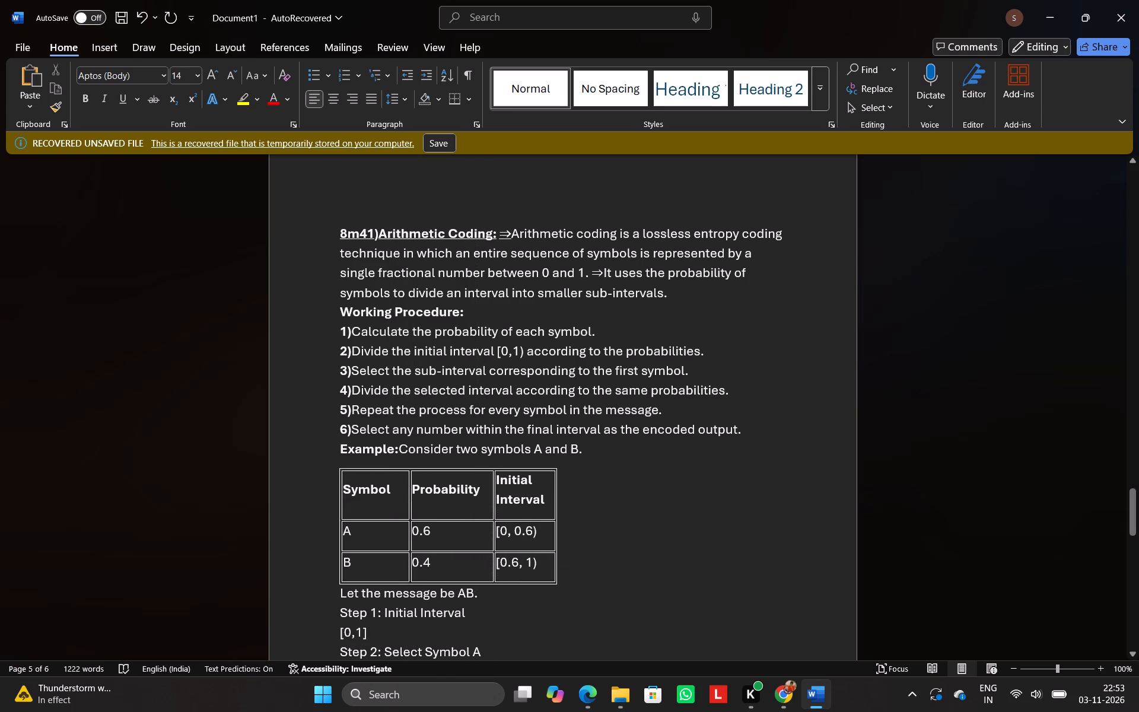
pyautogui.moveTo(555, 507); pyautogui.dragTo(584, 507)
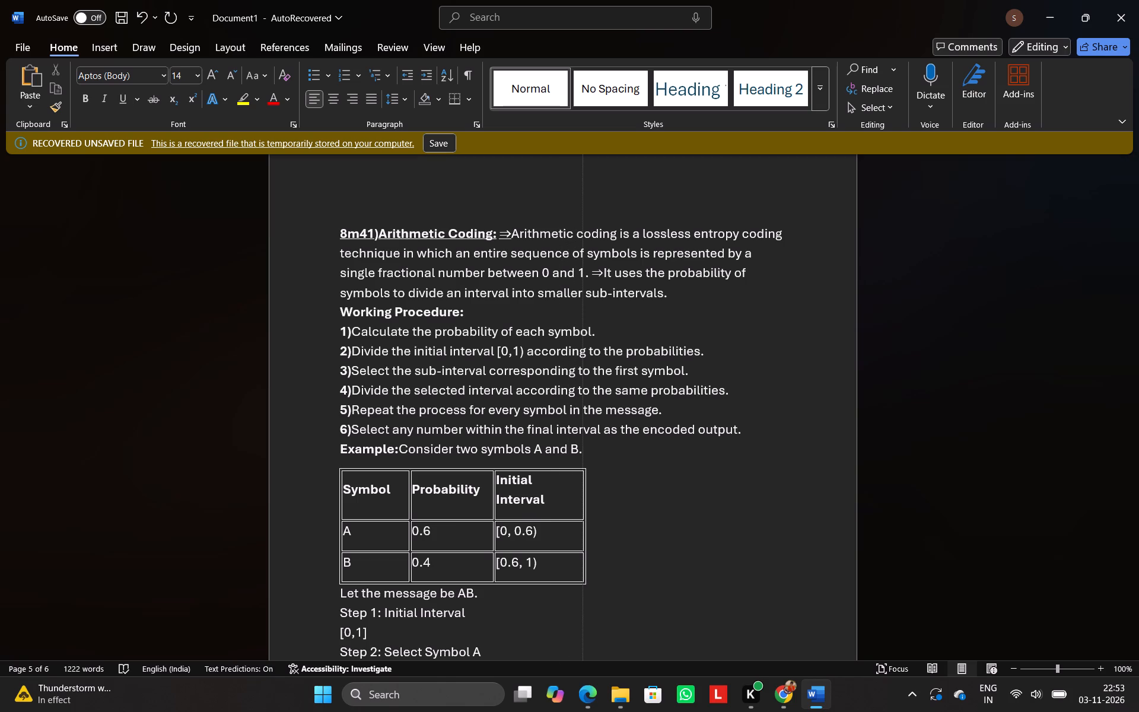
pyautogui.moveTo(584, 507); pyautogui.dragTo(580, 506)
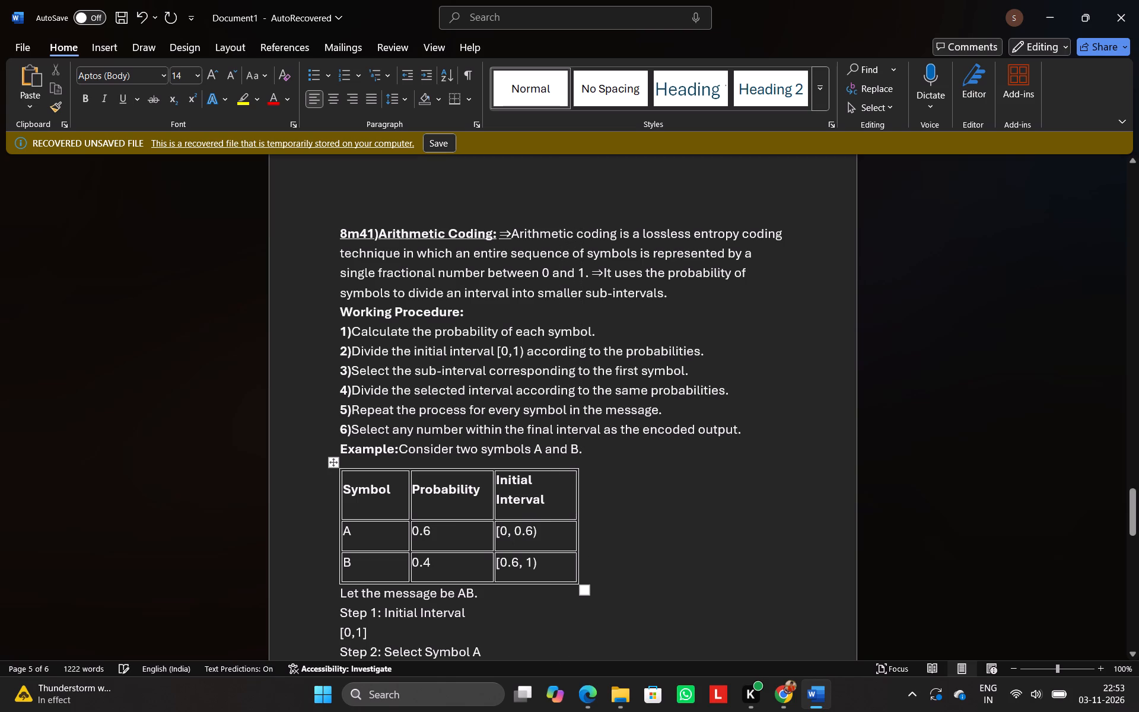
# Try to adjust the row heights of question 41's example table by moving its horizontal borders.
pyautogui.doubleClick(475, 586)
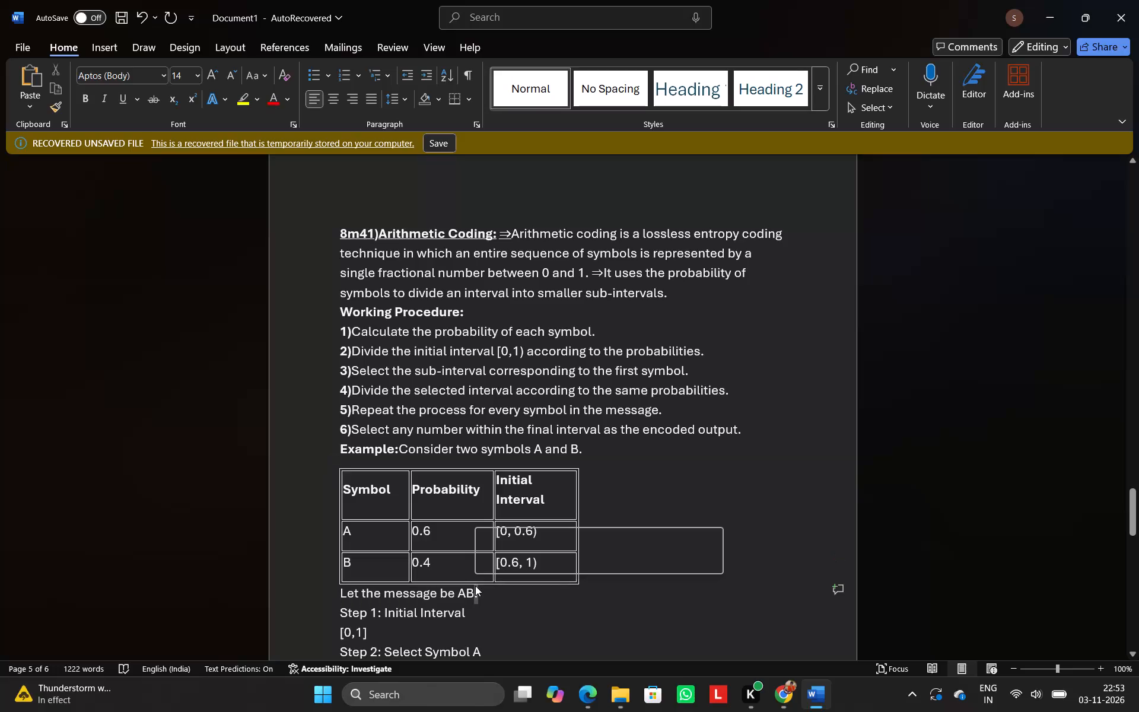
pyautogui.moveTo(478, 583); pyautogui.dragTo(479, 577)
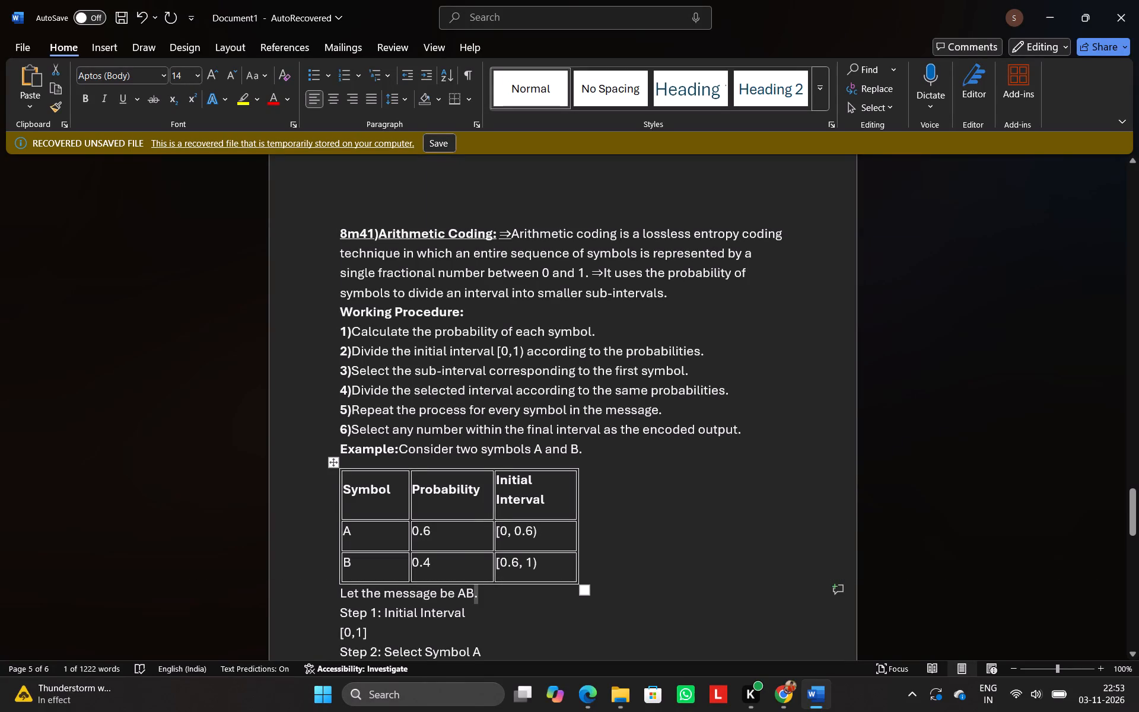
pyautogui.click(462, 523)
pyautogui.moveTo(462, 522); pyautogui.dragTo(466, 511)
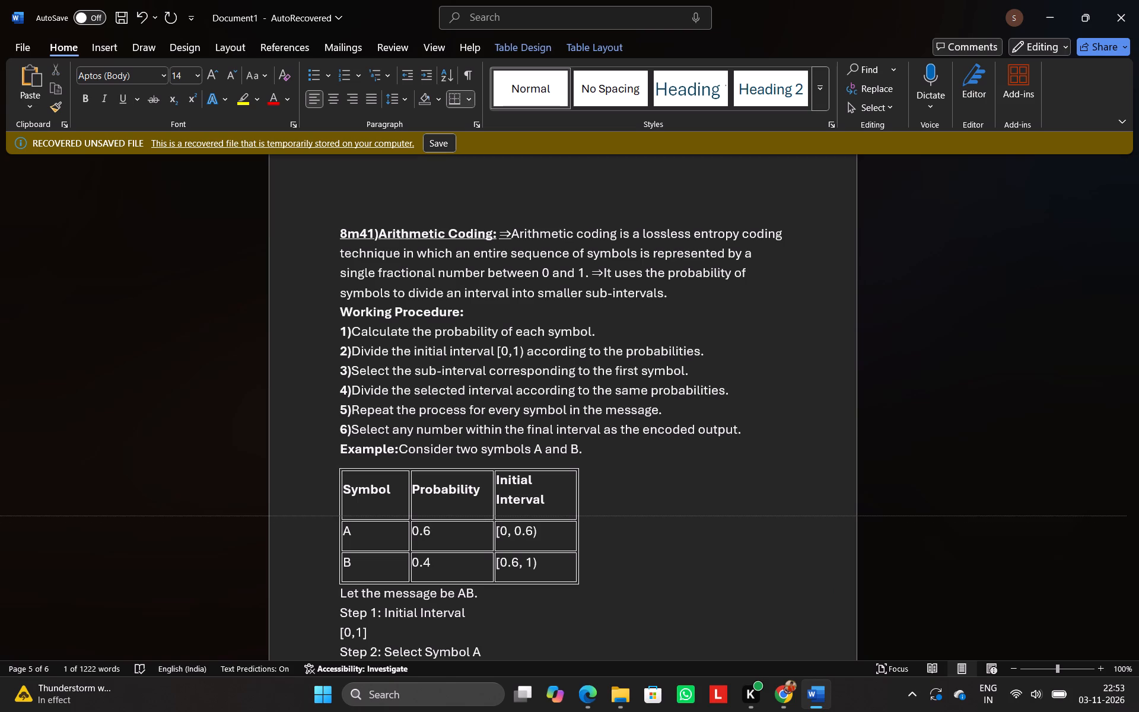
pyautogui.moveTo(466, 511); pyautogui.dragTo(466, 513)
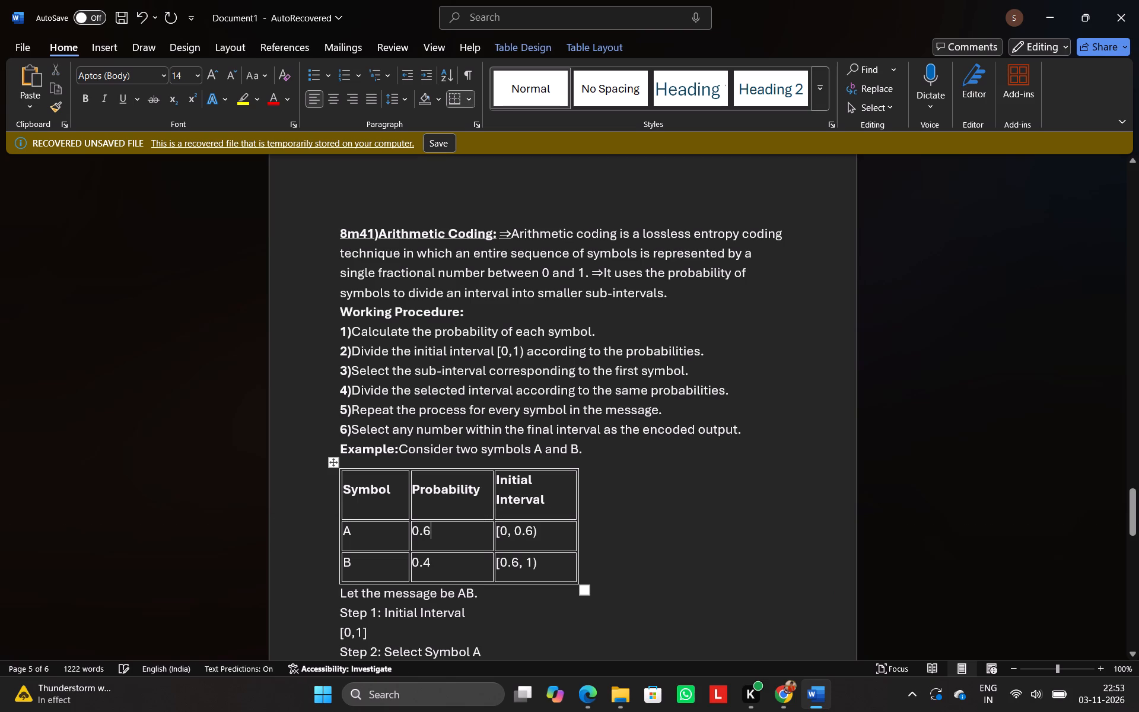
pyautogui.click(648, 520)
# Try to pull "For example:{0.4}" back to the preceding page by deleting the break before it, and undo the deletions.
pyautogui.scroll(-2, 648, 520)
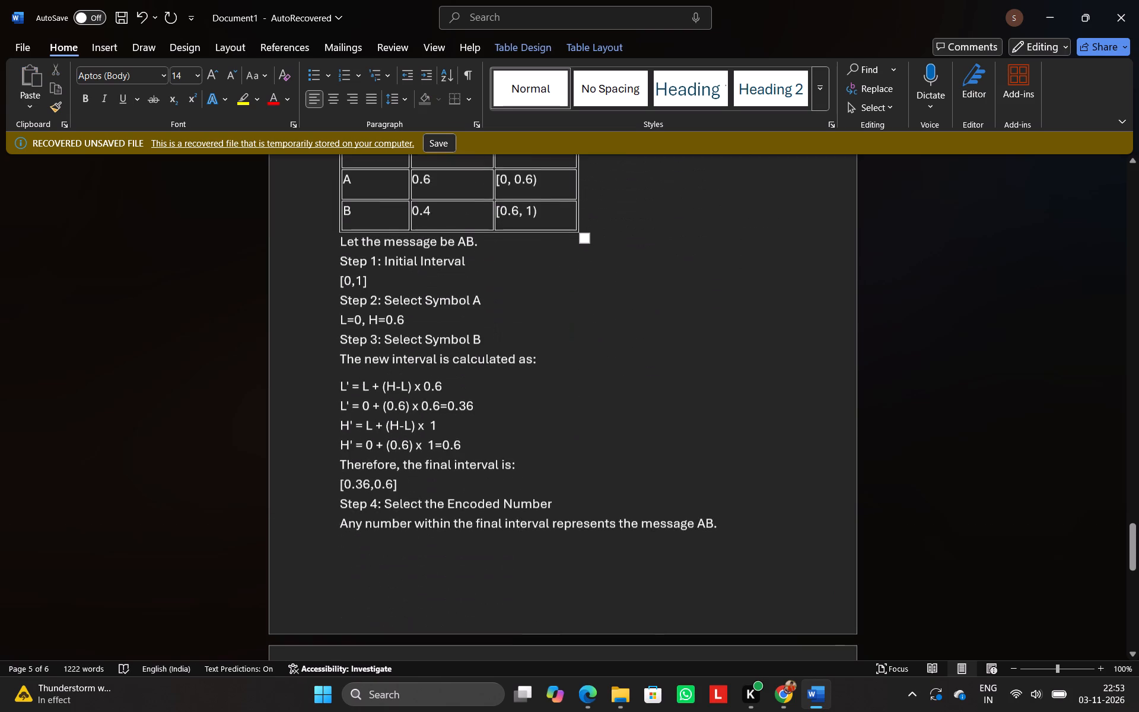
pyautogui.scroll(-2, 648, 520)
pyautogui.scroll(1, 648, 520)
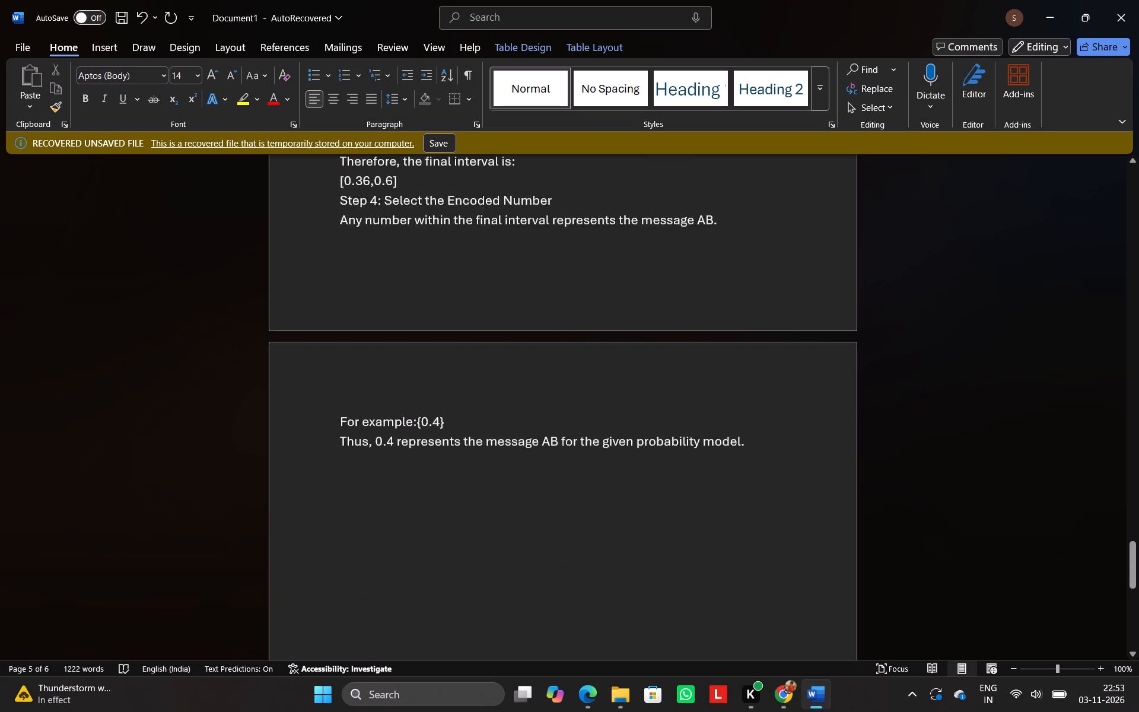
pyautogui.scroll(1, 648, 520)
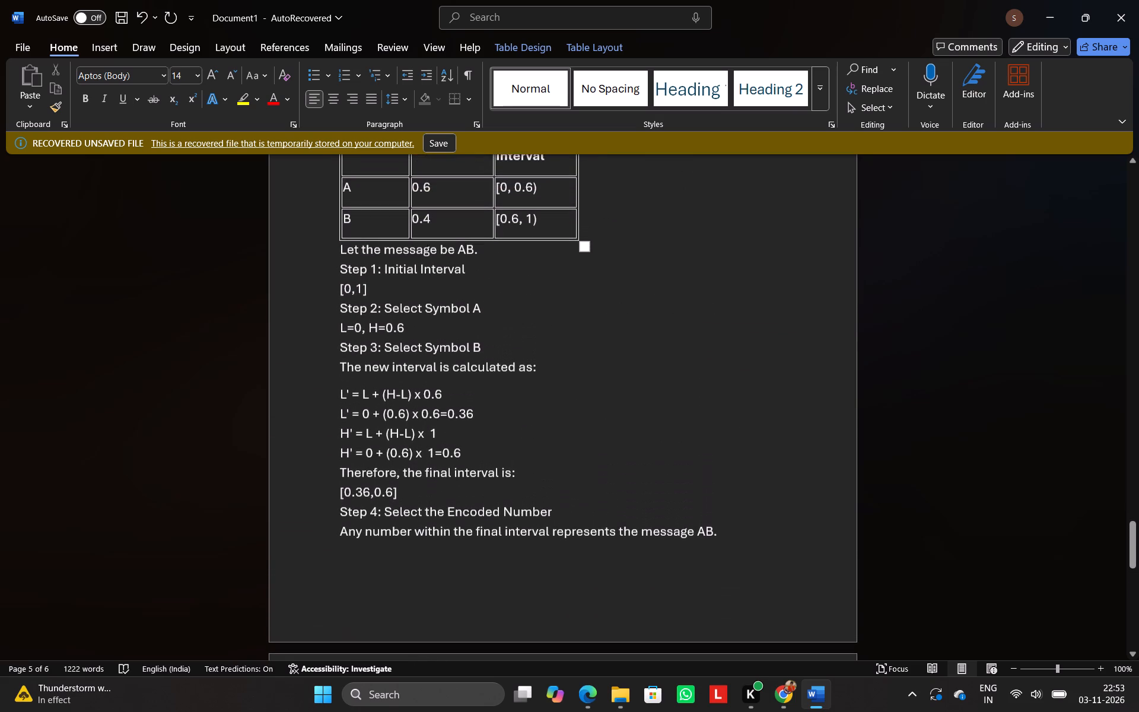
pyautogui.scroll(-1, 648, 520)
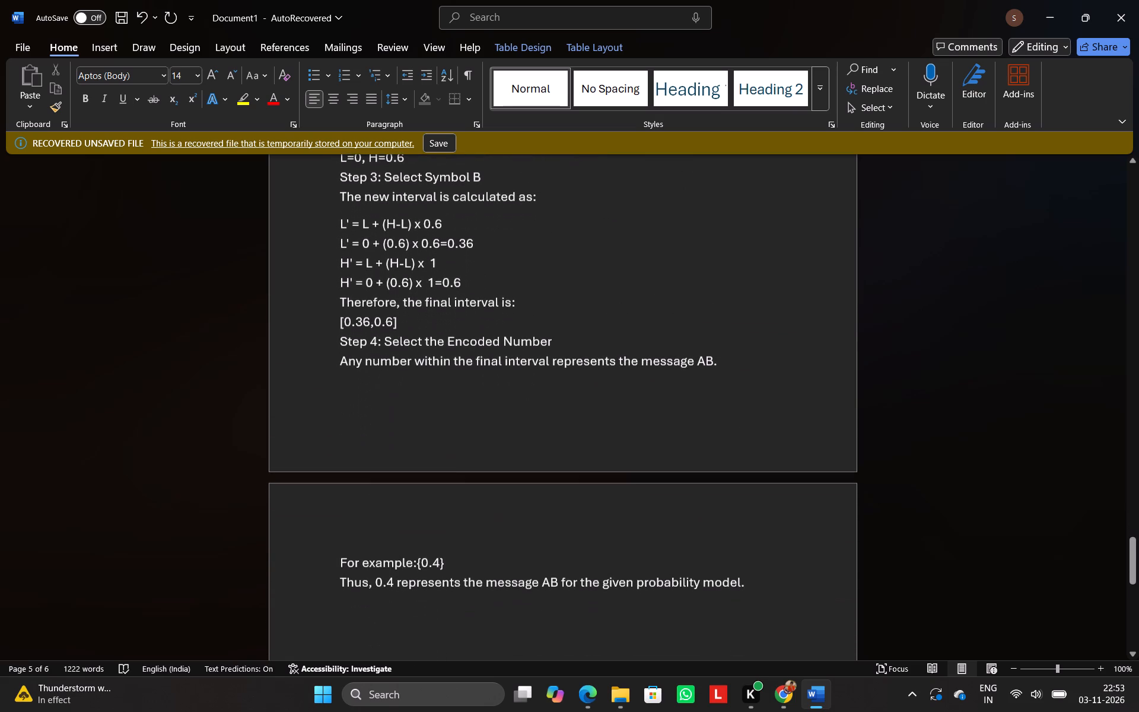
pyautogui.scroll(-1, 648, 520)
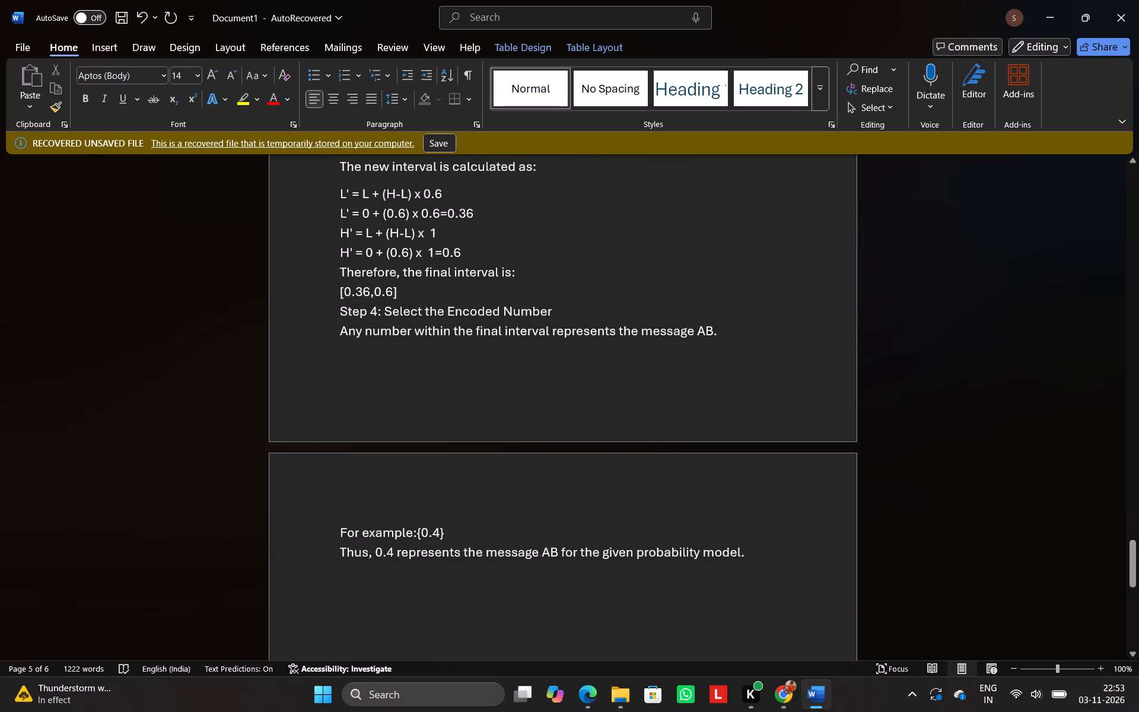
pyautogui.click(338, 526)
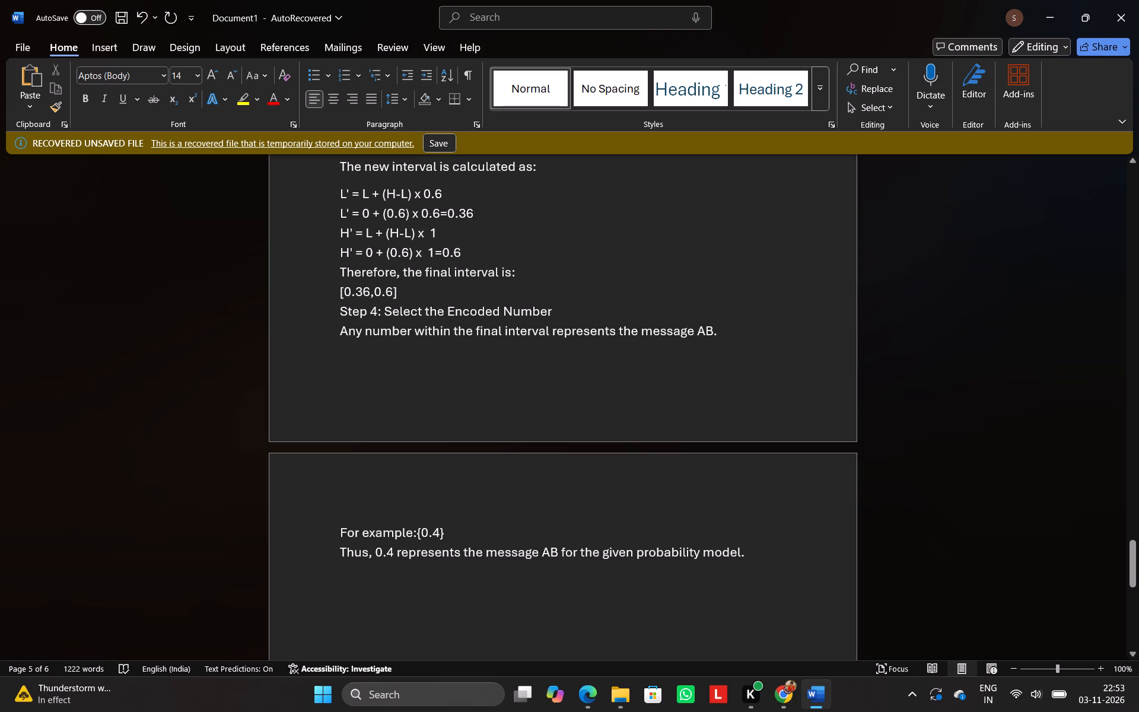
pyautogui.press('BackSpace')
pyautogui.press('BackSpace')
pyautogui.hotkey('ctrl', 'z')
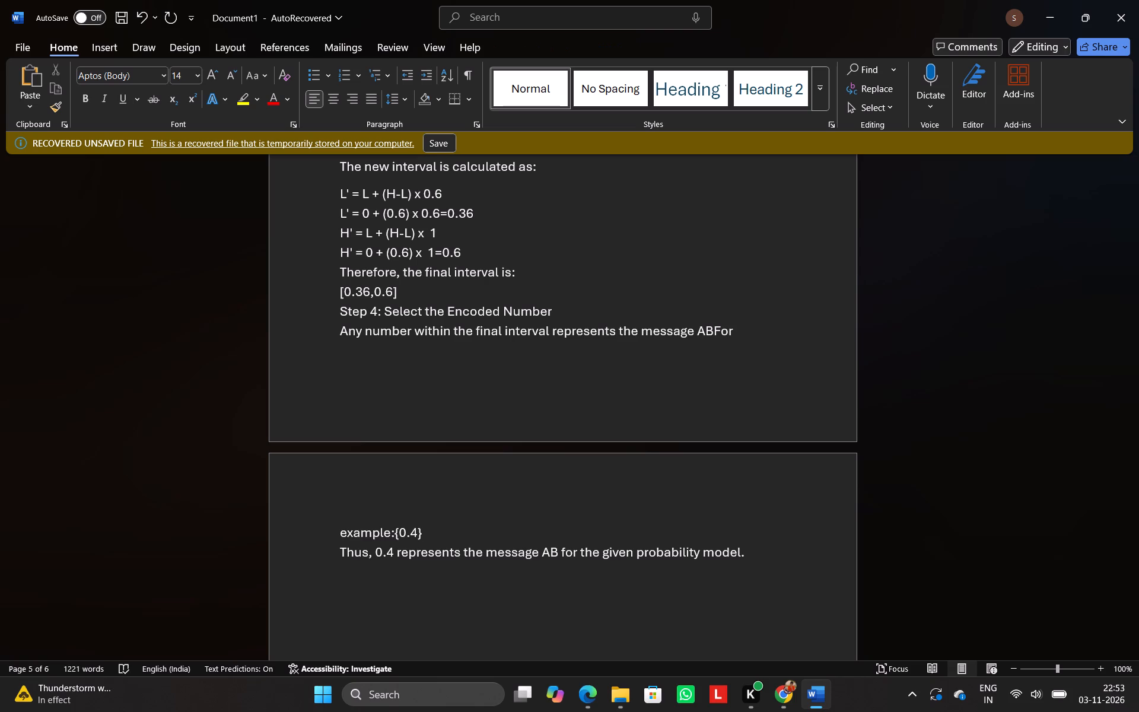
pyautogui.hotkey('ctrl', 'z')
# Replace the paragraph break before "L' = L + (H-L) x 0.6" with a line break.
pyautogui.scroll(1, 338, 526)
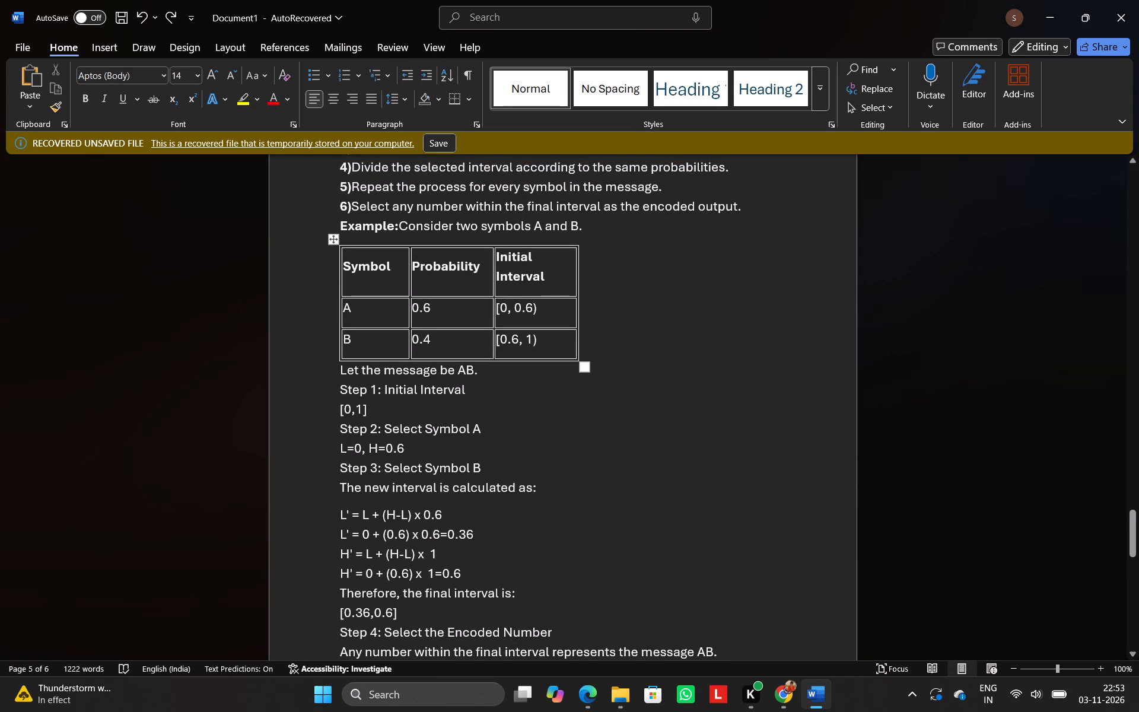
pyautogui.click(343, 502)
pyautogui.press('Down')
pyautogui.press('BackSpace')
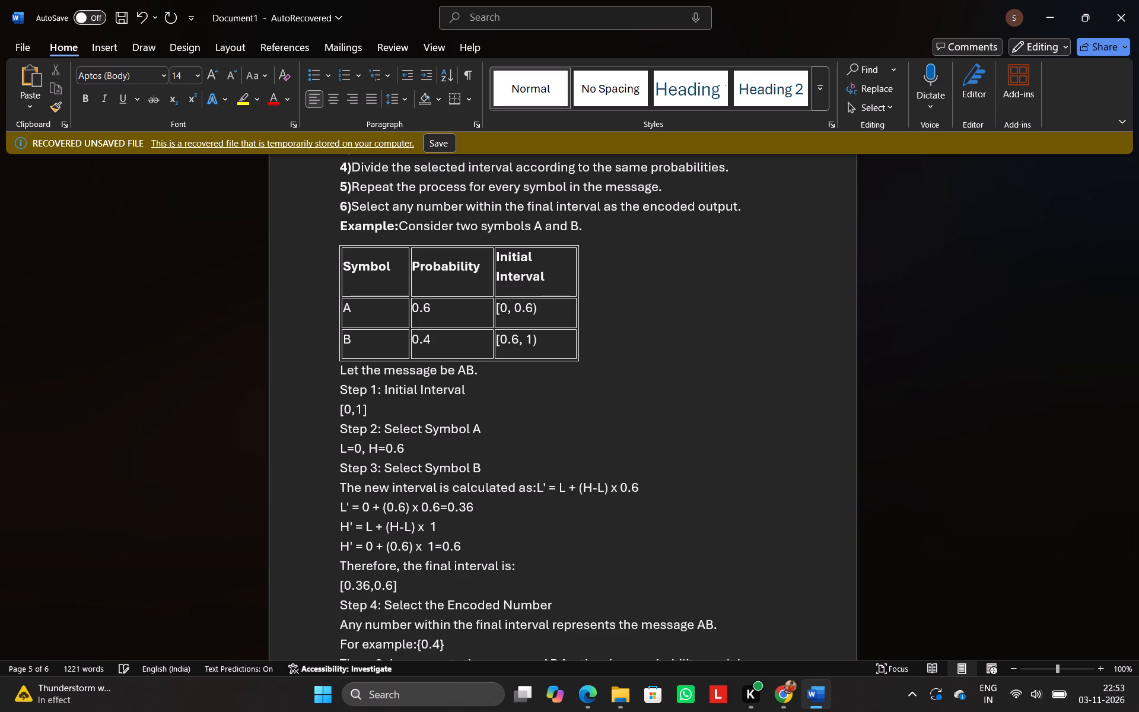
pyautogui.hotkey('shift', 'Return')
# Delete the empty paragraphs after question 41's closing sentence to remove the blank last page.
pyautogui.scroll(-1, 419, 516)
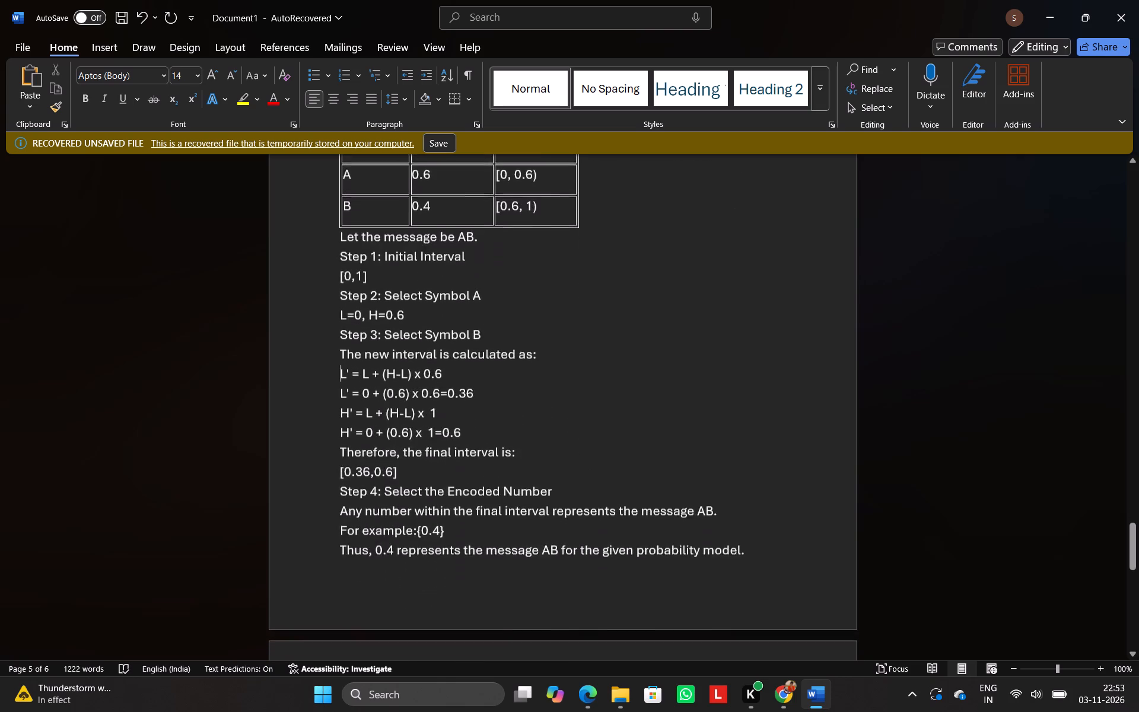
pyautogui.scroll(-2, 419, 516)
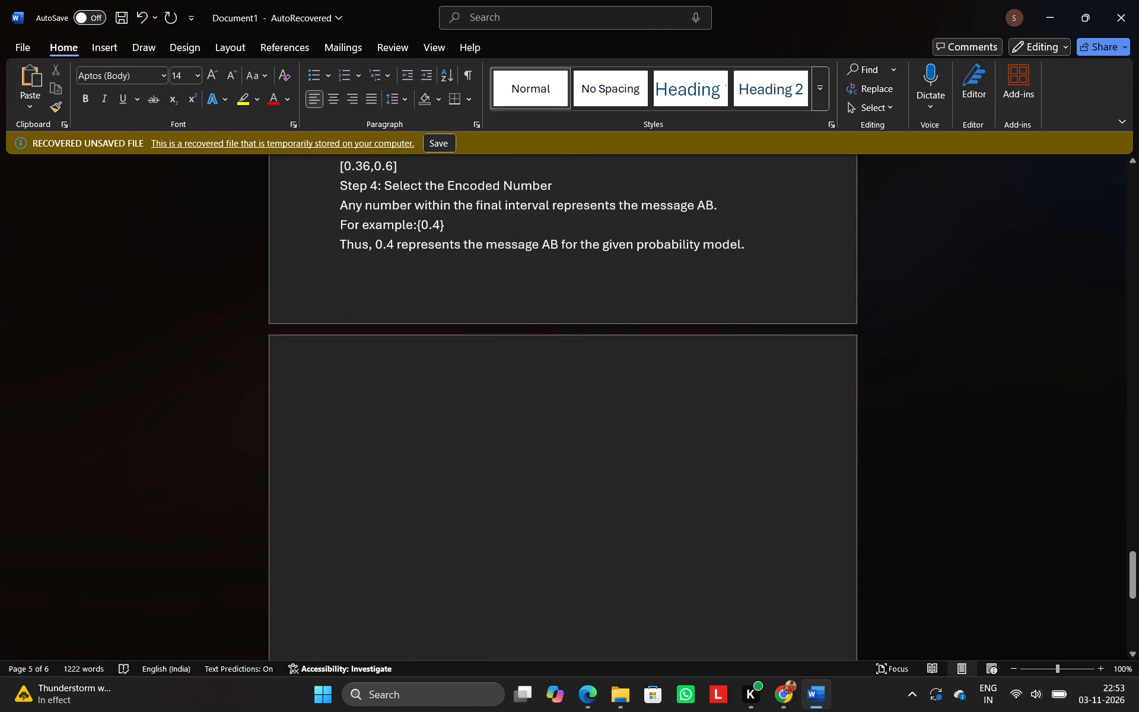
pyautogui.click(471, 459)
pyautogui.press('BackSpace')
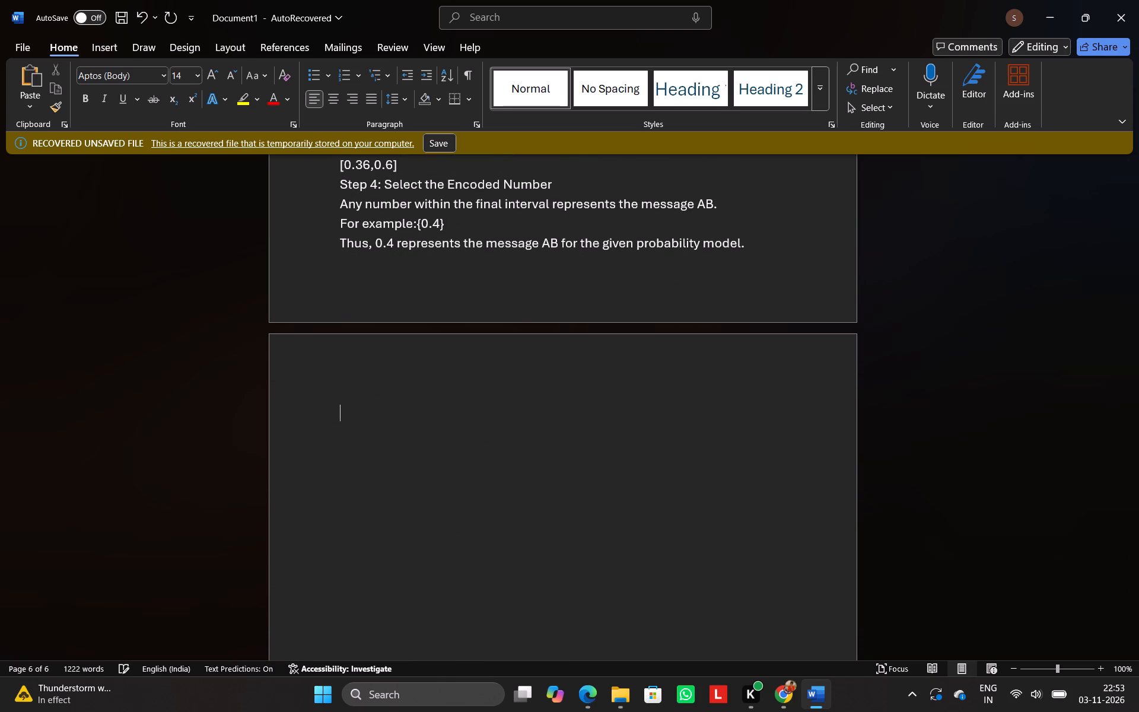
pyautogui.press('BackSpace')
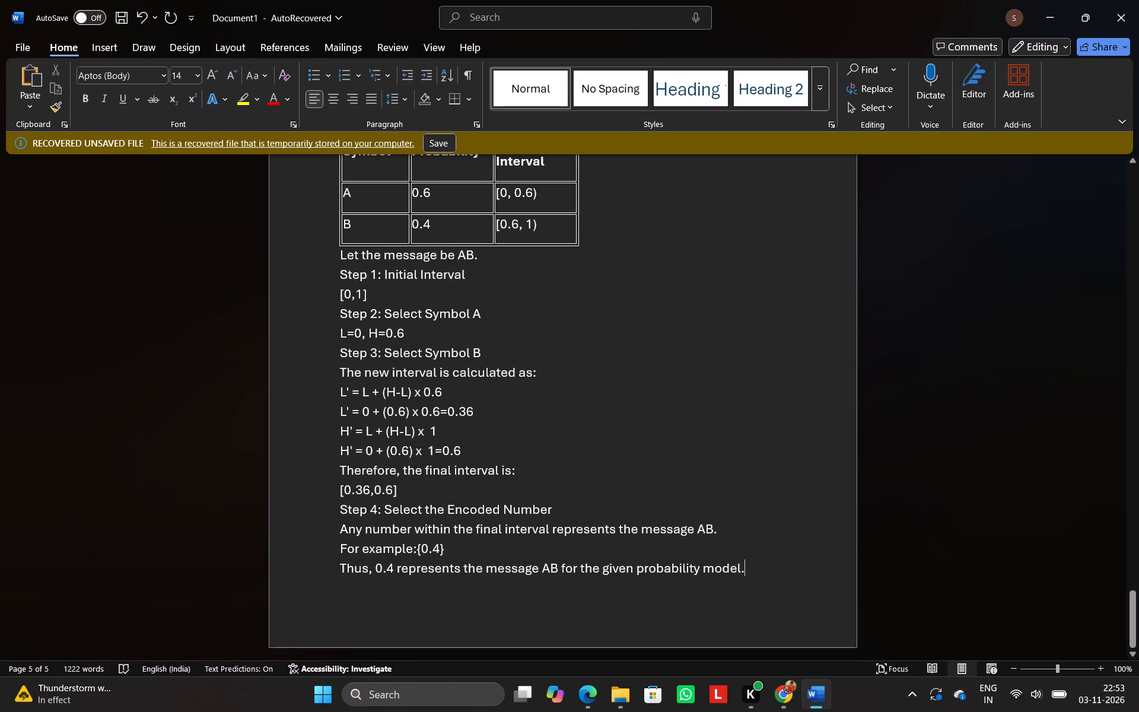
# Review the whole document's layout from question 16 on the first page to the end of question 41.
pyautogui.scroll(-2, 551, 443)
pyautogui.scroll(20, 551, 443)
pyautogui.scroll(20, 551, 443)
pyautogui.scroll(1, 551, 443)
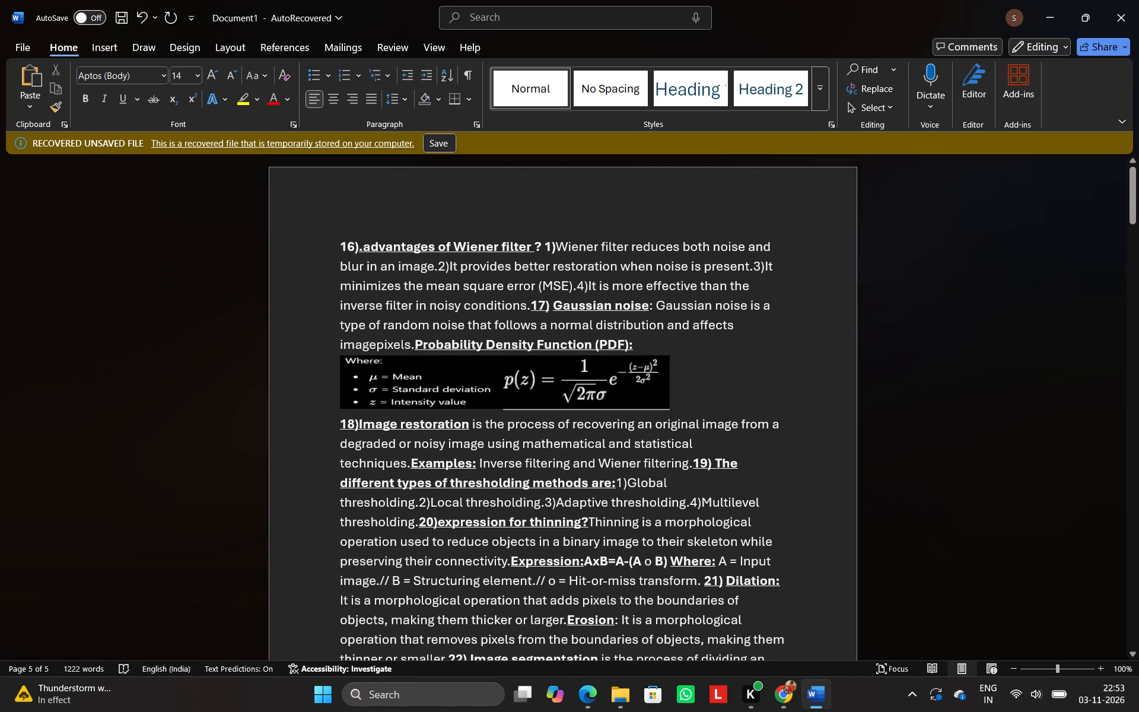
pyautogui.scroll(10, 551, 443)
pyautogui.hscroll(1, 551, 443)
pyautogui.scroll(1, 551, 443)
pyautogui.hscroll(1, 551, 443)
pyautogui.scroll(1, 551, 443)
pyautogui.hscroll(1, 551, 443)
pyautogui.scroll(19, 551, 443)
pyautogui.scroll(6, 546, 389)
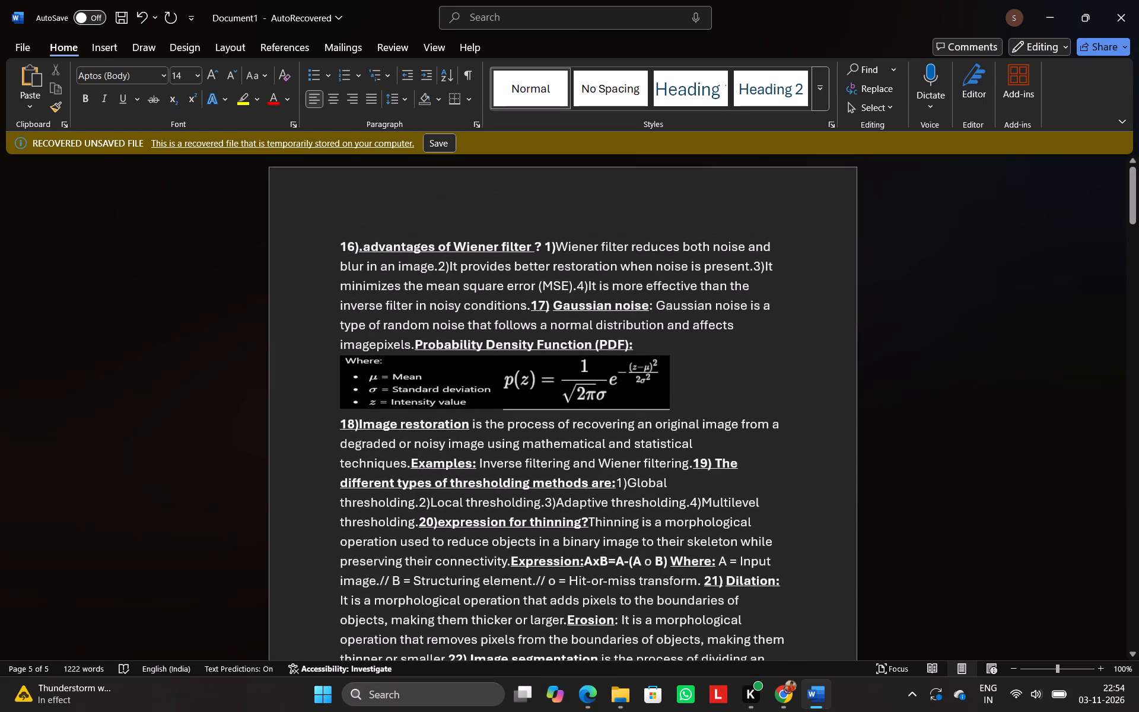
pyautogui.scroll(-7, 546, 389)
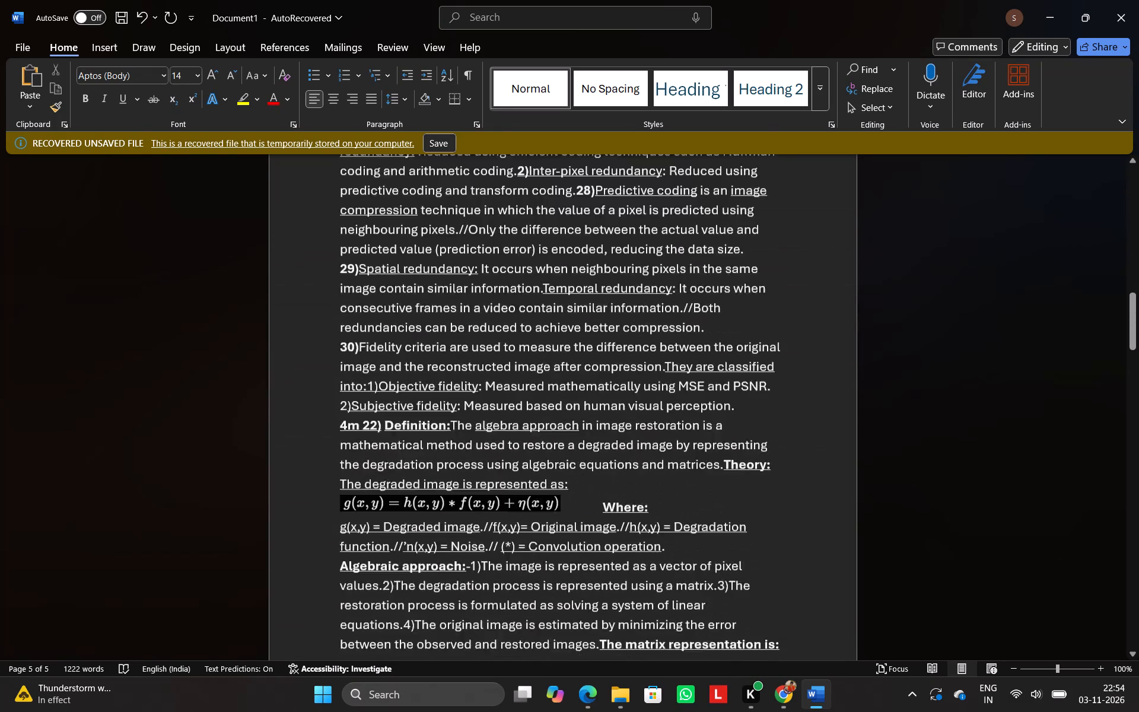
pyautogui.scroll(-7, 546, 389)
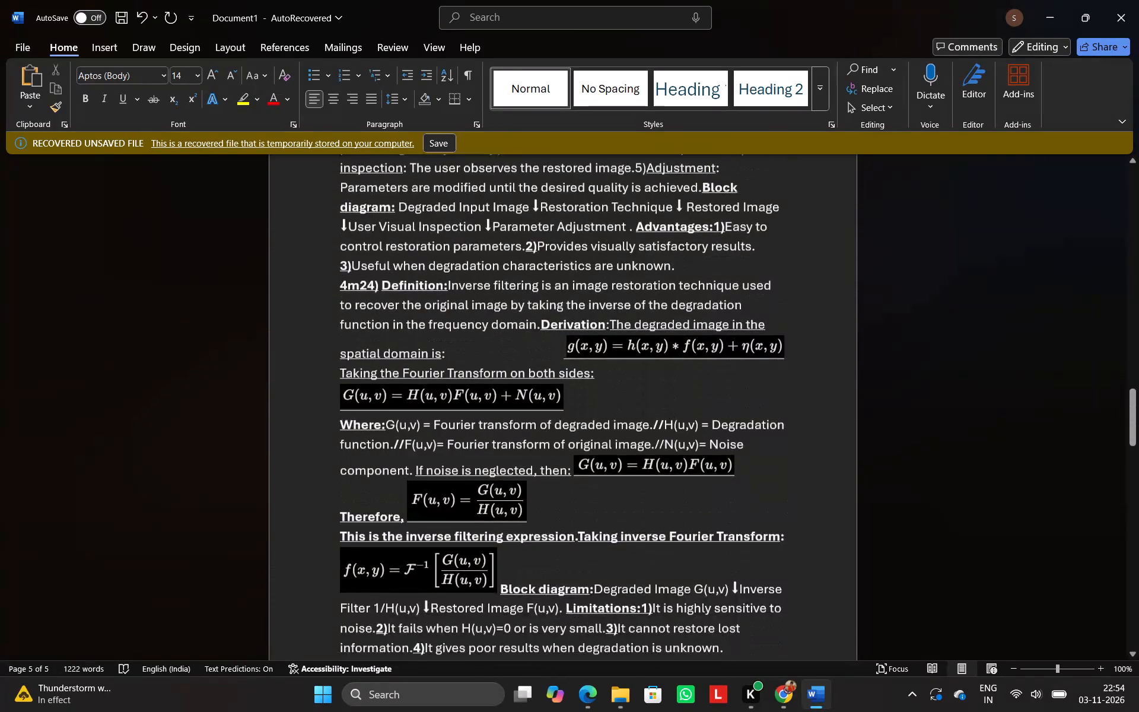
pyautogui.scroll(-7, 546, 389)
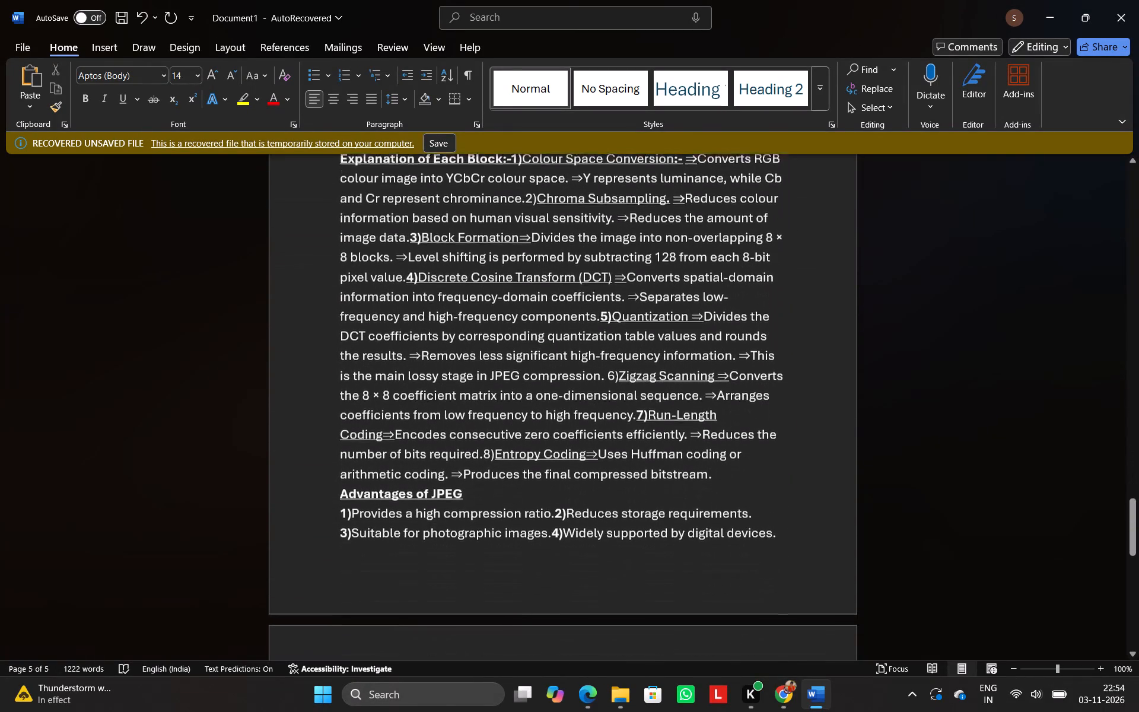
pyautogui.scroll(-7, 546, 389)
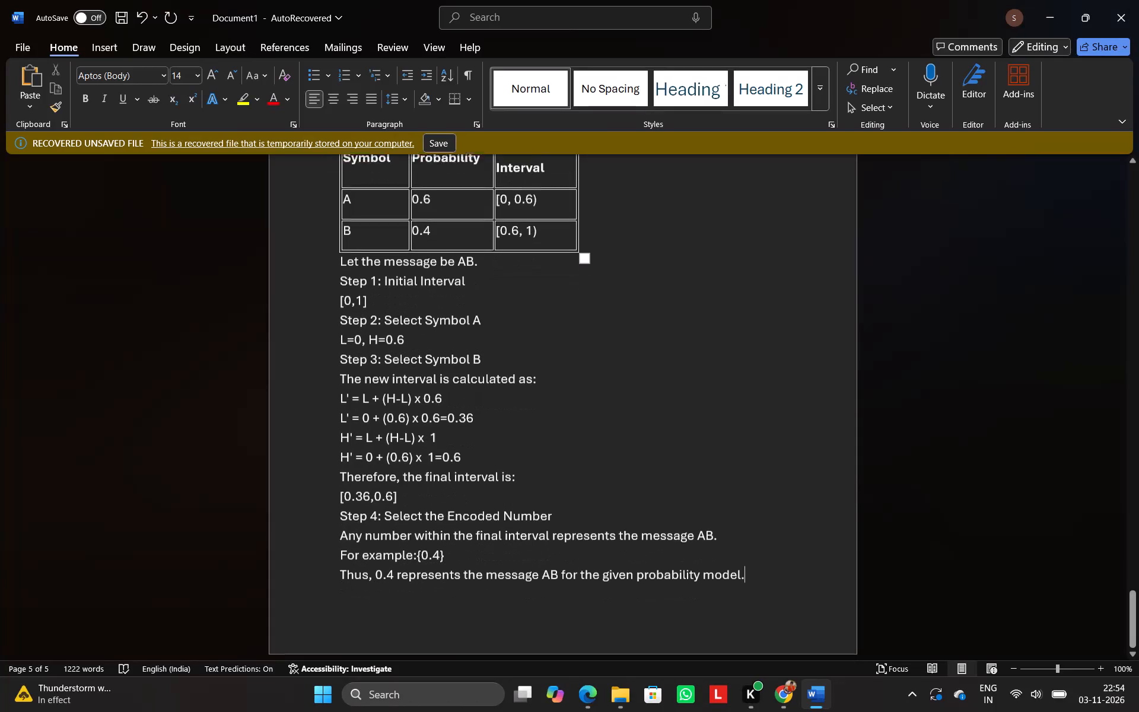
pyautogui.scroll(-3, 546, 389)
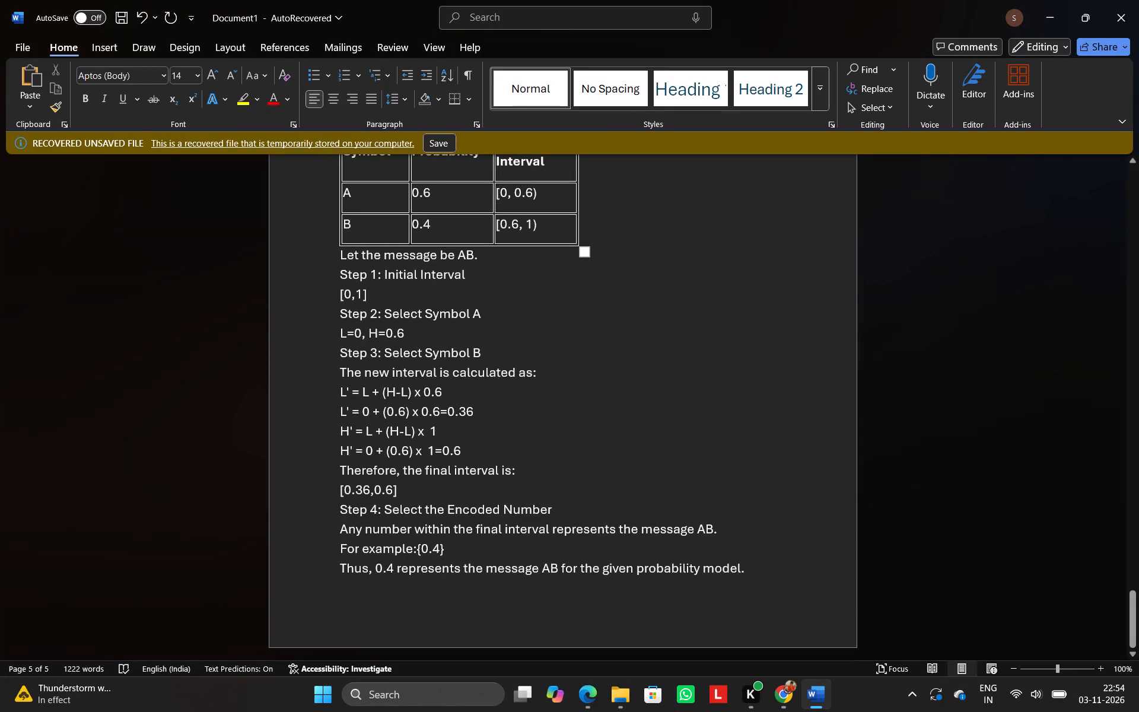
# Underline the labels "Step 1:", "Step 2", "Step 3:" and "Step 4" in question 41's worked example.
pyautogui.scroll(2, 635, 522)
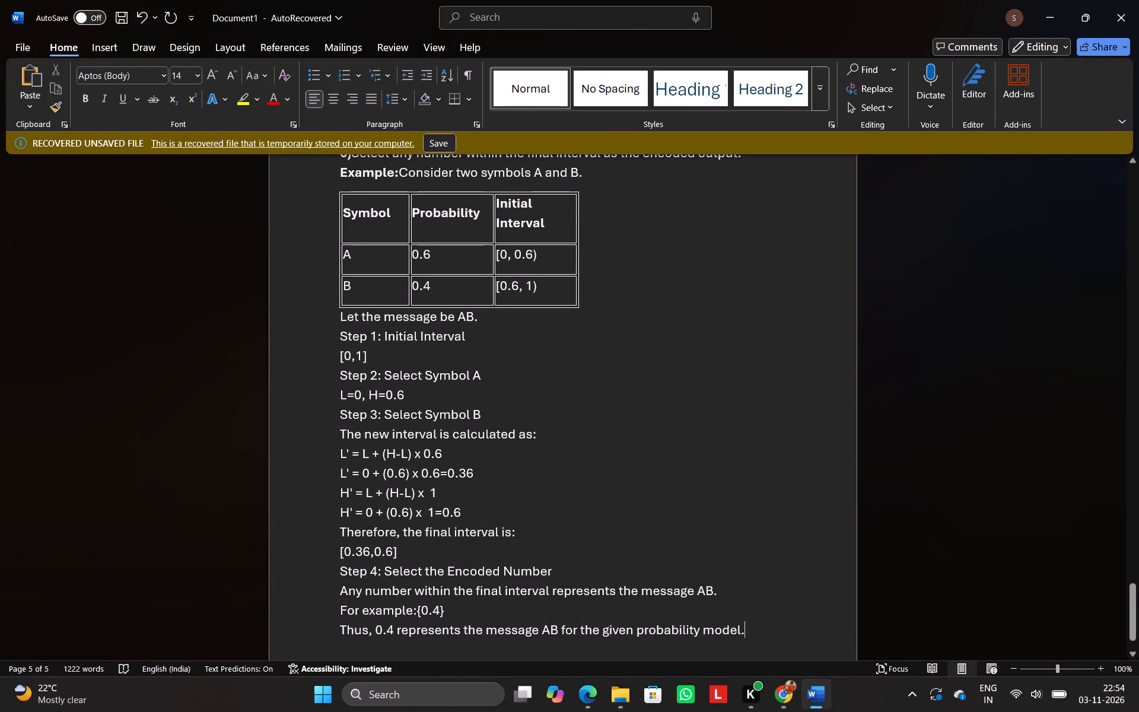
pyautogui.moveTo(341, 330); pyautogui.dragTo(380, 337)
pyautogui.click(421, 317)
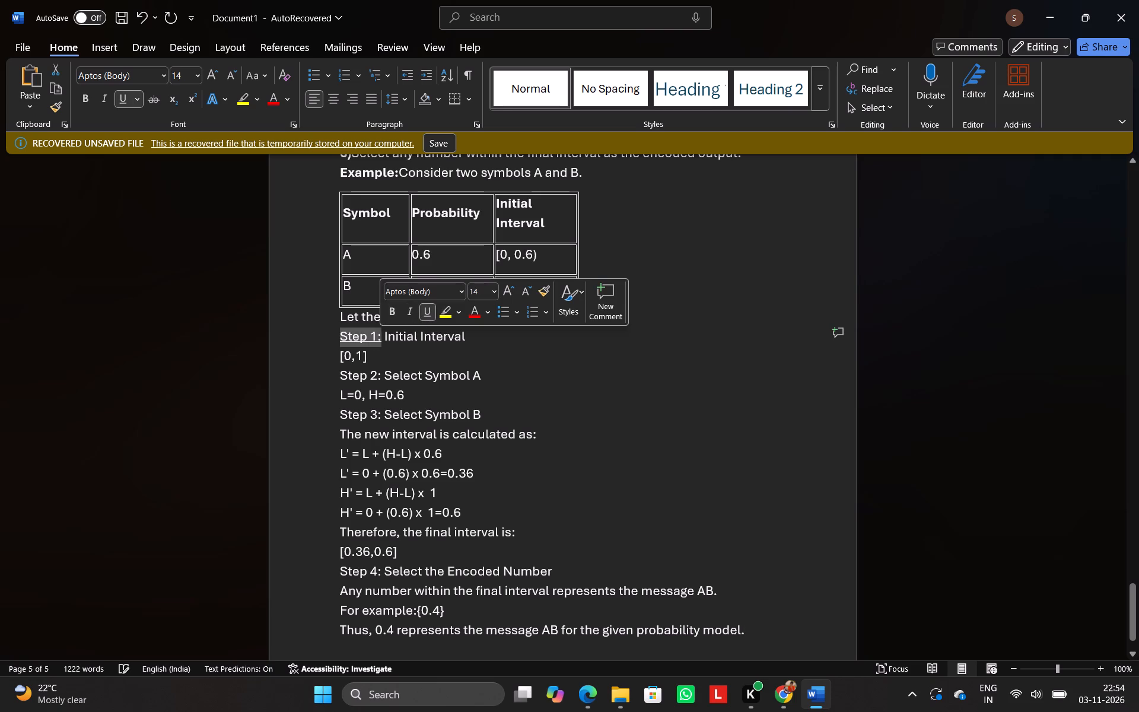
pyautogui.moveTo(338, 373); pyautogui.dragTo(378, 377)
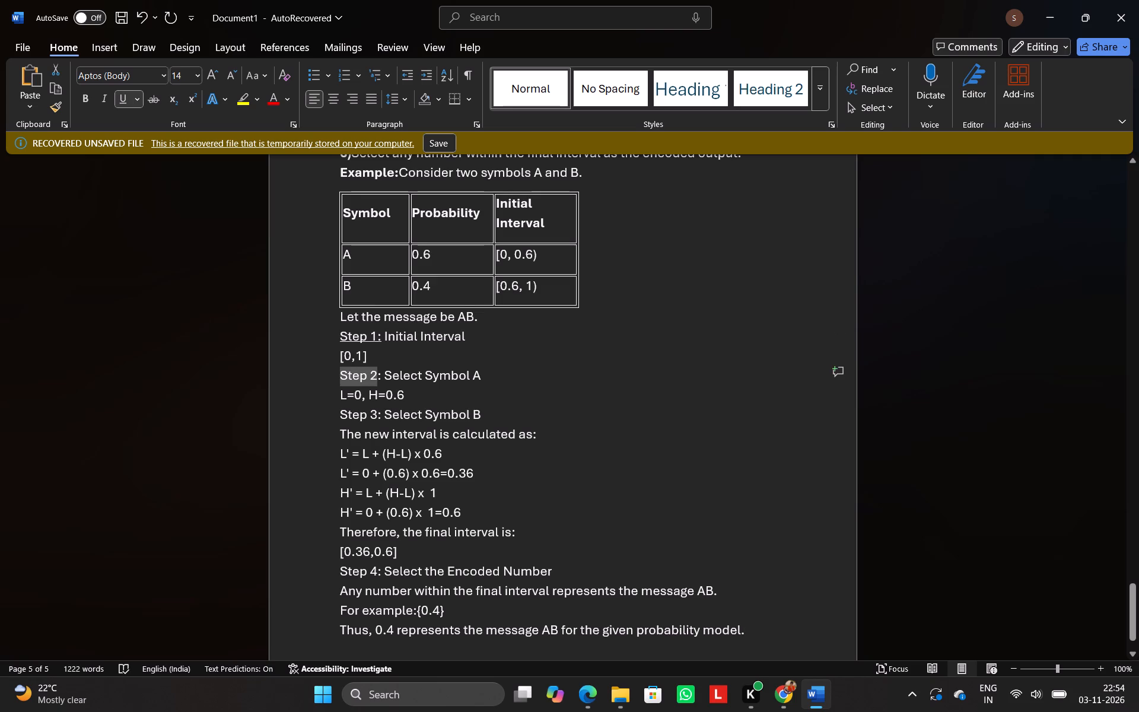
pyautogui.moveTo(378, 377); pyautogui.dragTo(378, 378)
pyautogui.click(419, 353)
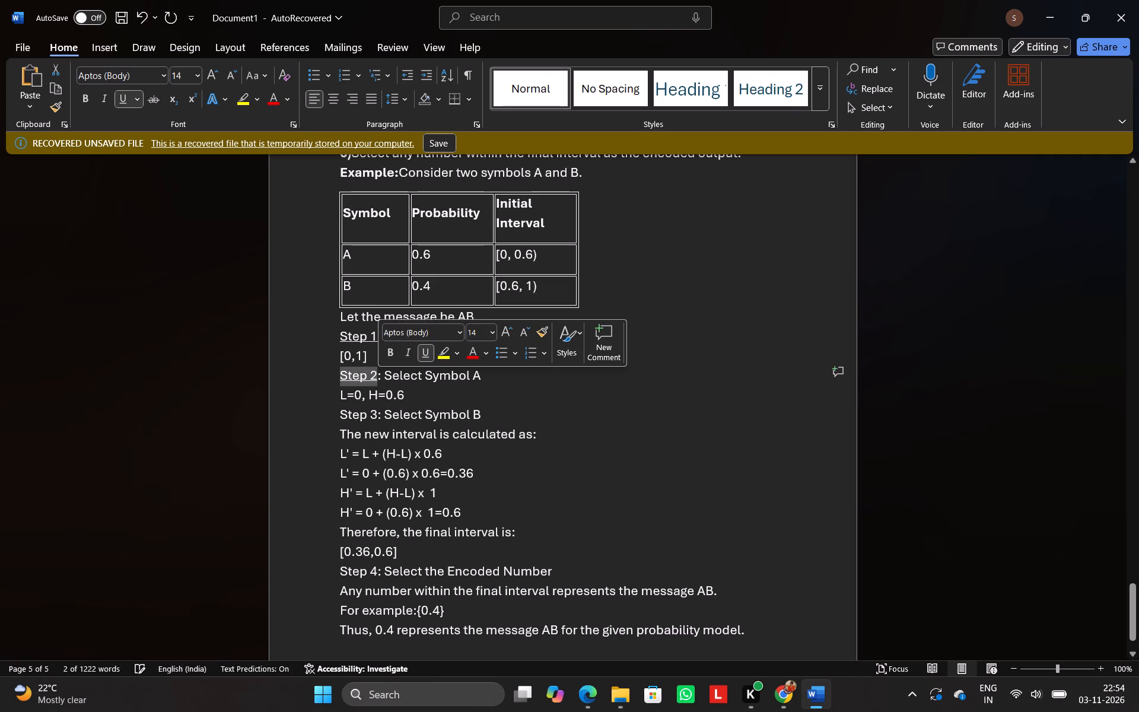
pyautogui.moveTo(342, 413); pyautogui.dragTo(383, 413)
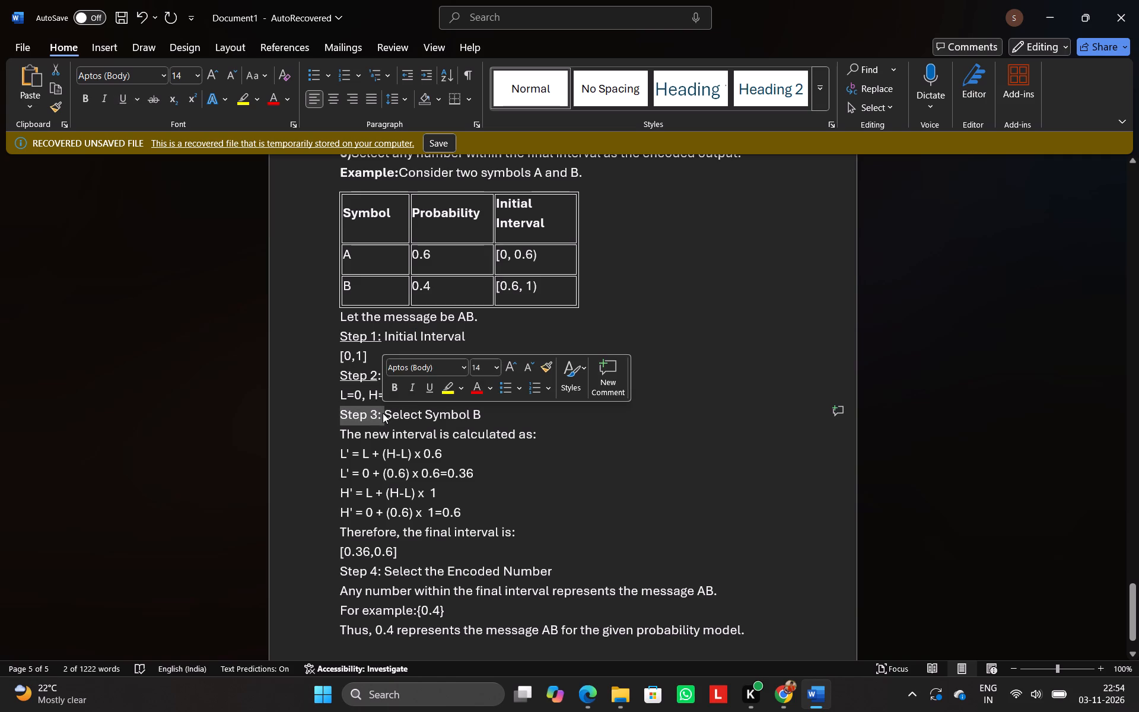
pyautogui.click(425, 387)
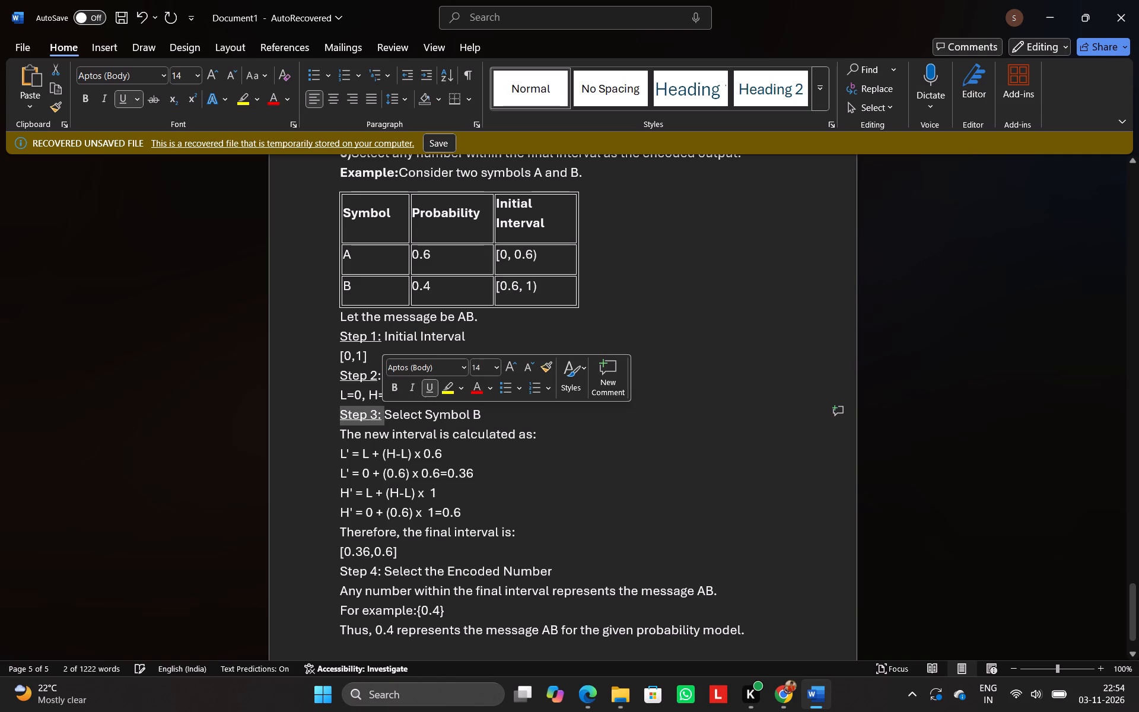
pyautogui.click(525, 470)
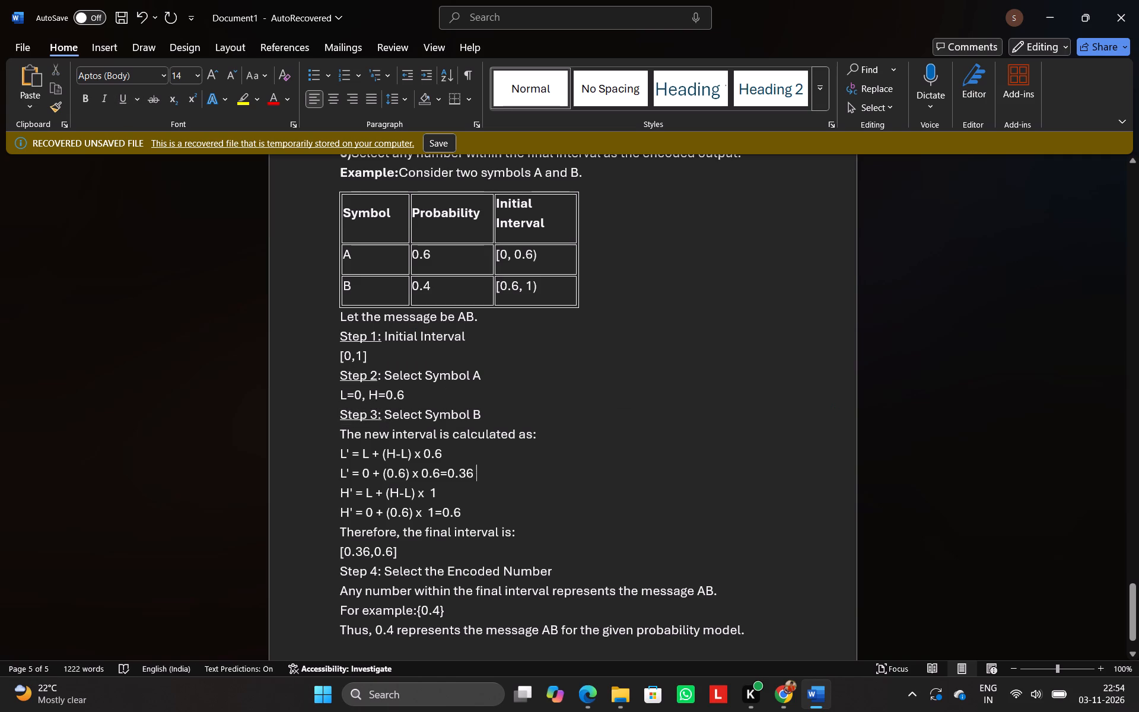
pyautogui.moveTo(339, 571); pyautogui.dragTo(363, 572)
pyautogui.moveTo(363, 572); pyautogui.dragTo(378, 573)
pyautogui.click(425, 549)
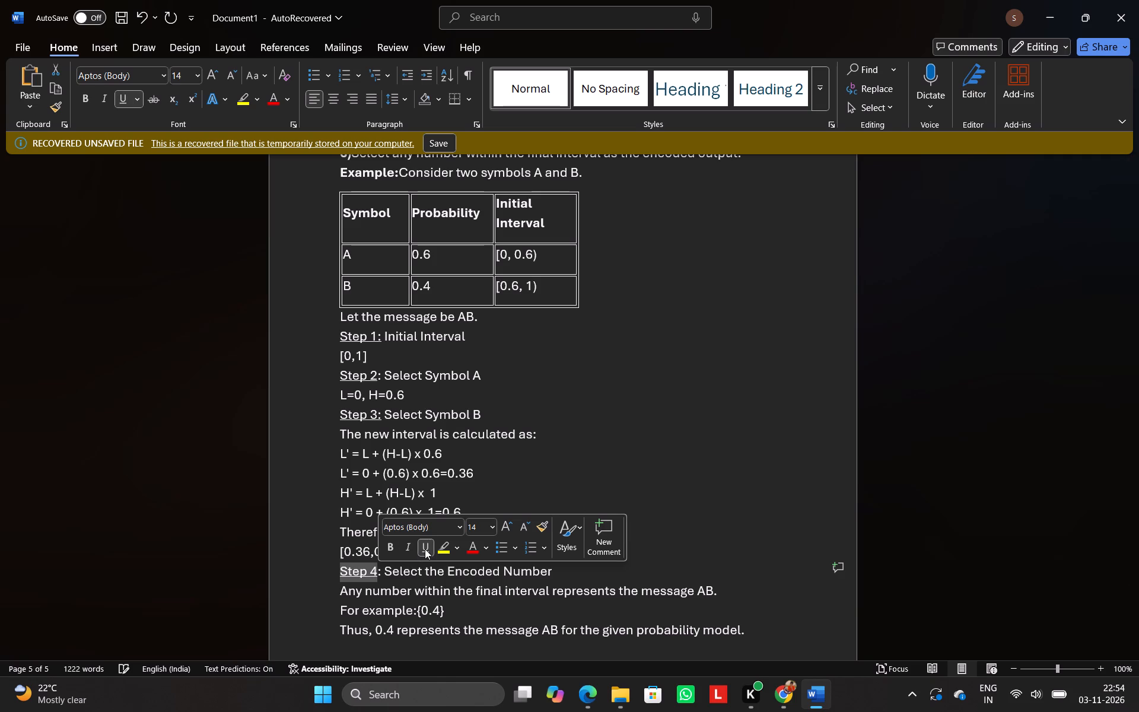
pyautogui.click(611, 462)
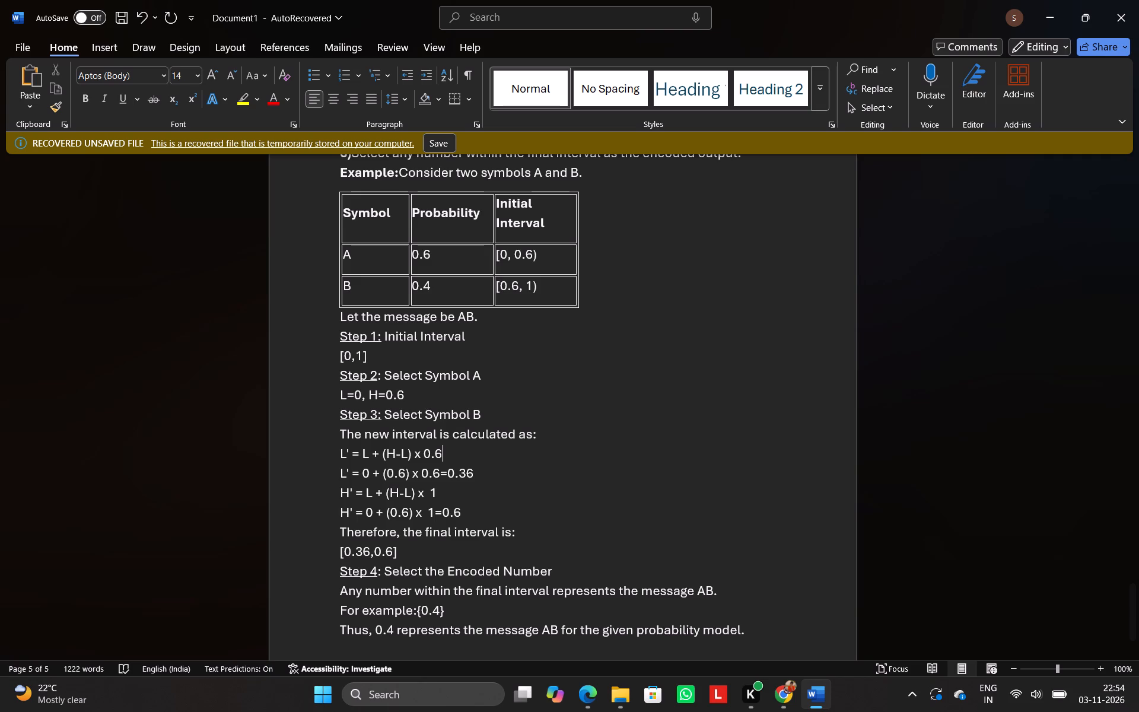
# Set the font size of question 41's whole symbol probability table to 12.
pyautogui.scroll(-1, 593, 460)
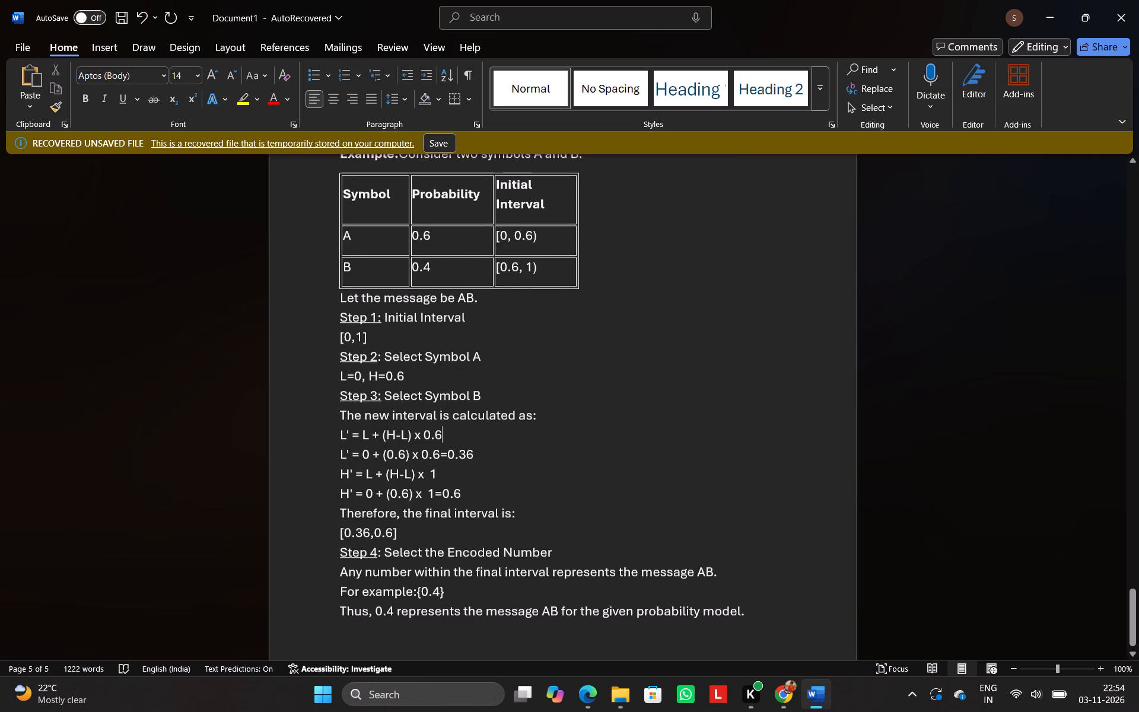
pyautogui.scroll(-1, 593, 460)
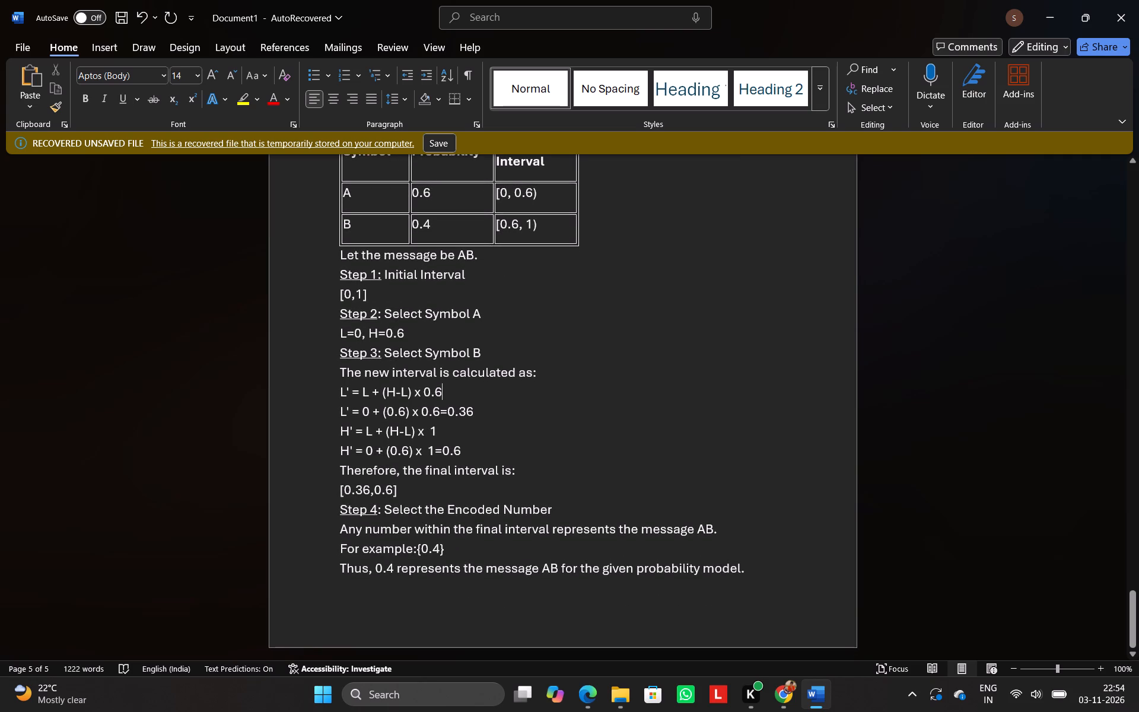
pyautogui.scroll(-2, 543, 416)
pyautogui.scroll(-1, 567, 567)
pyautogui.scroll(2, 567, 567)
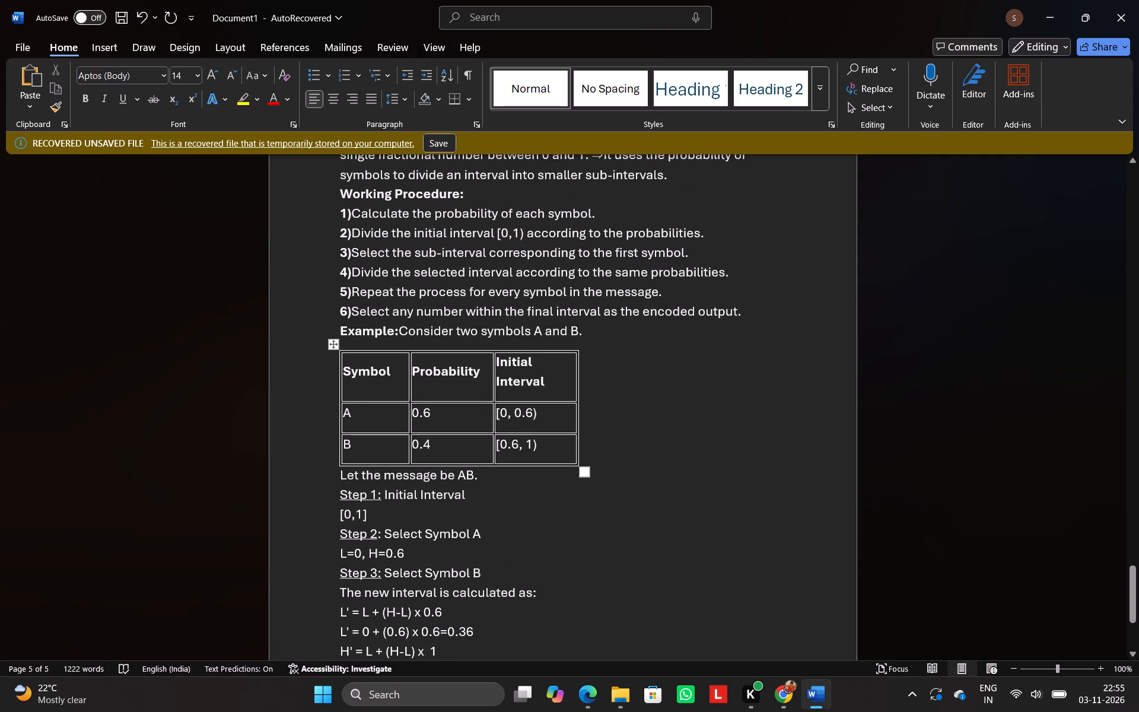
pyautogui.click(332, 345)
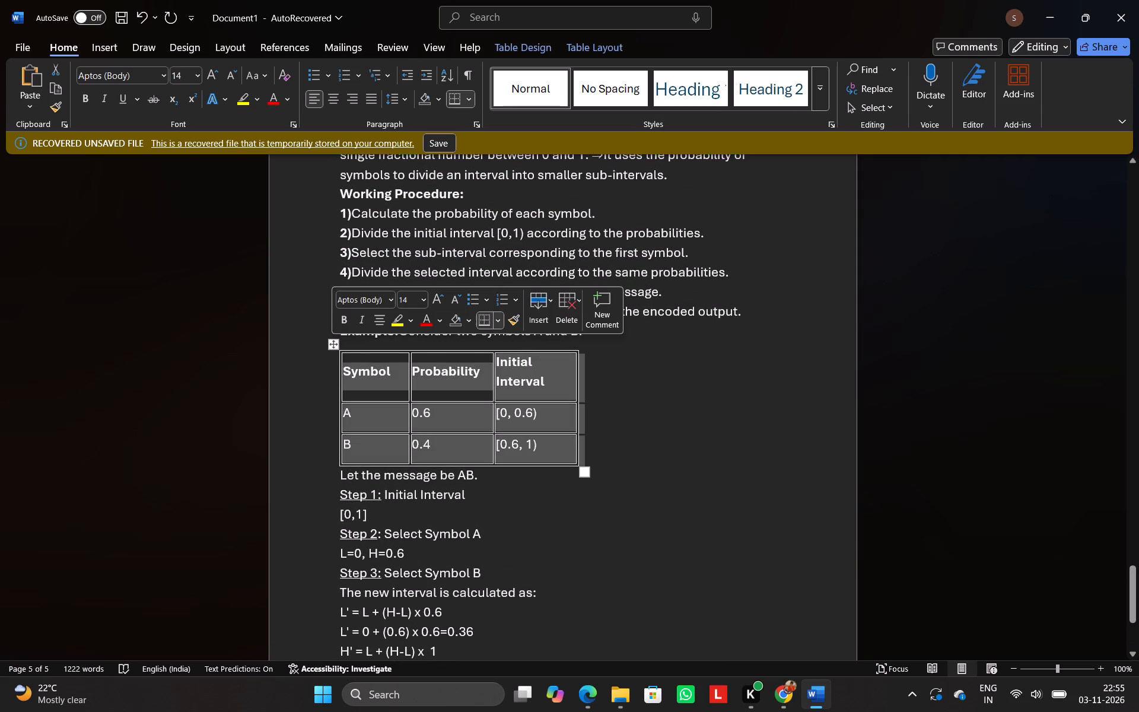
pyautogui.click(411, 300)
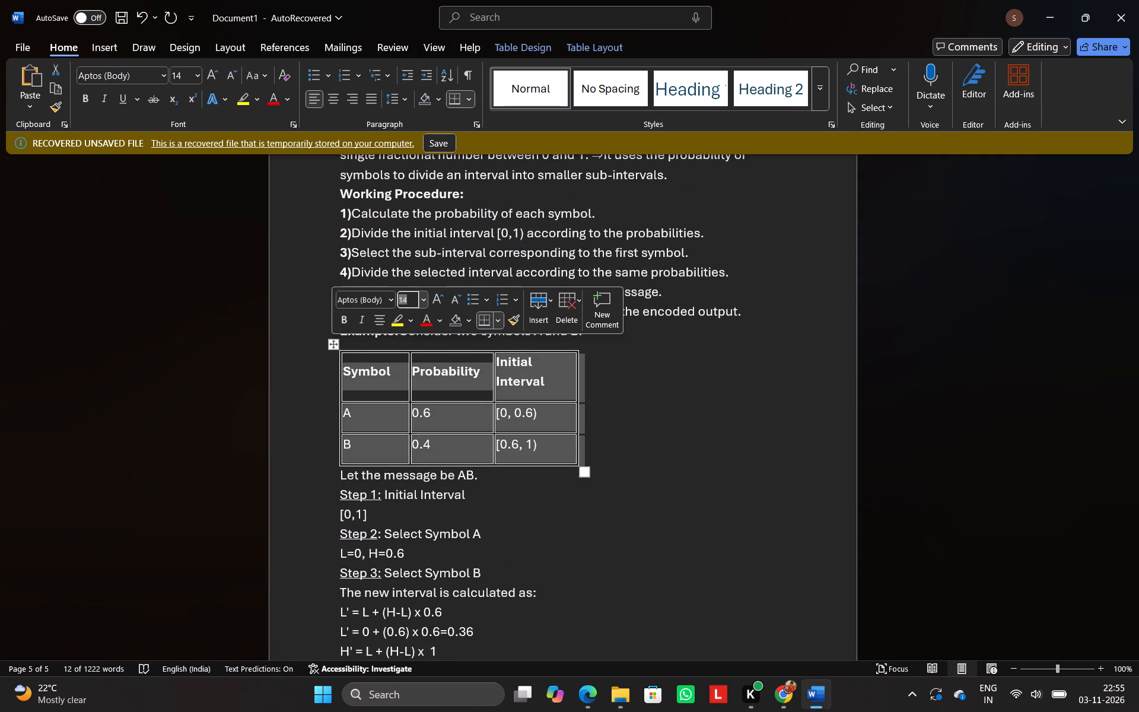
pyautogui.write('12')
pyautogui.click(645, 481)
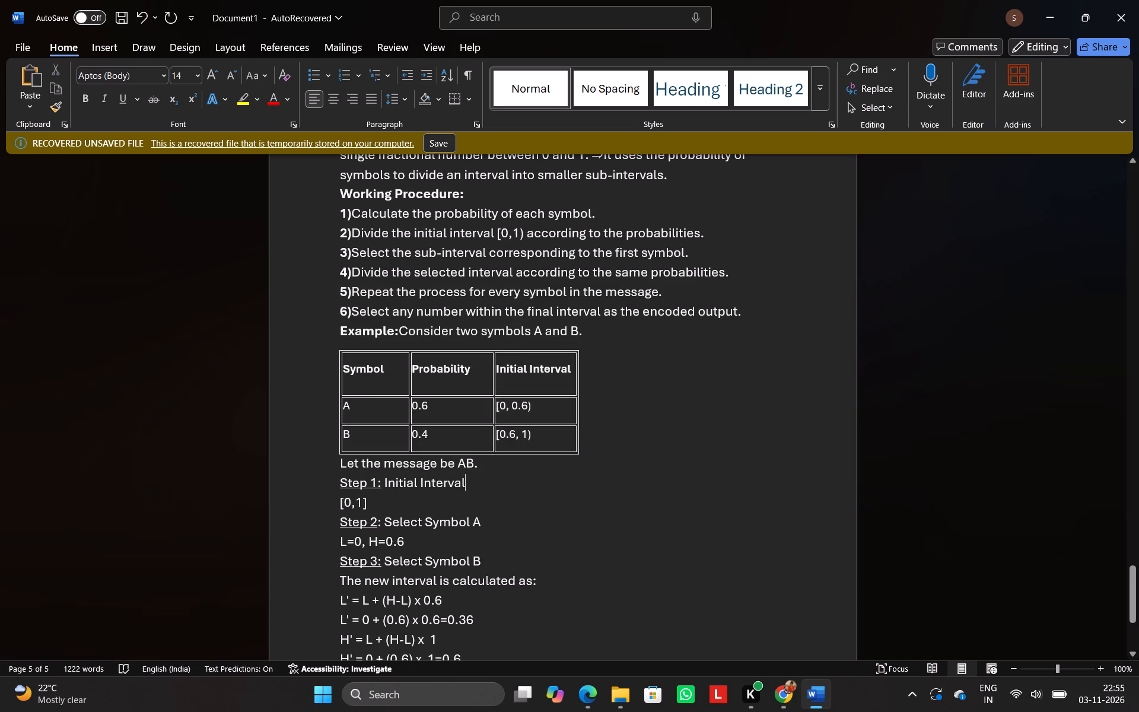
# Set the font size of the symbol A and B rows in question 41's table to 14.
pyautogui.scroll(-2, 656, 500)
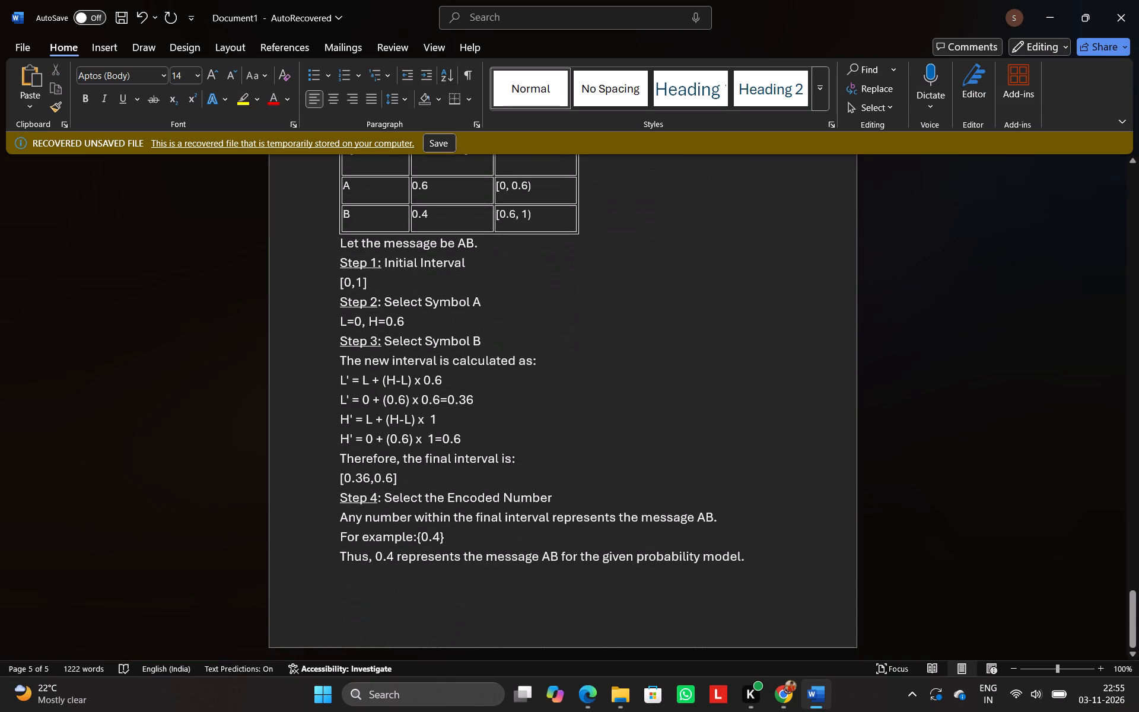
pyautogui.scroll(1, 679, 587)
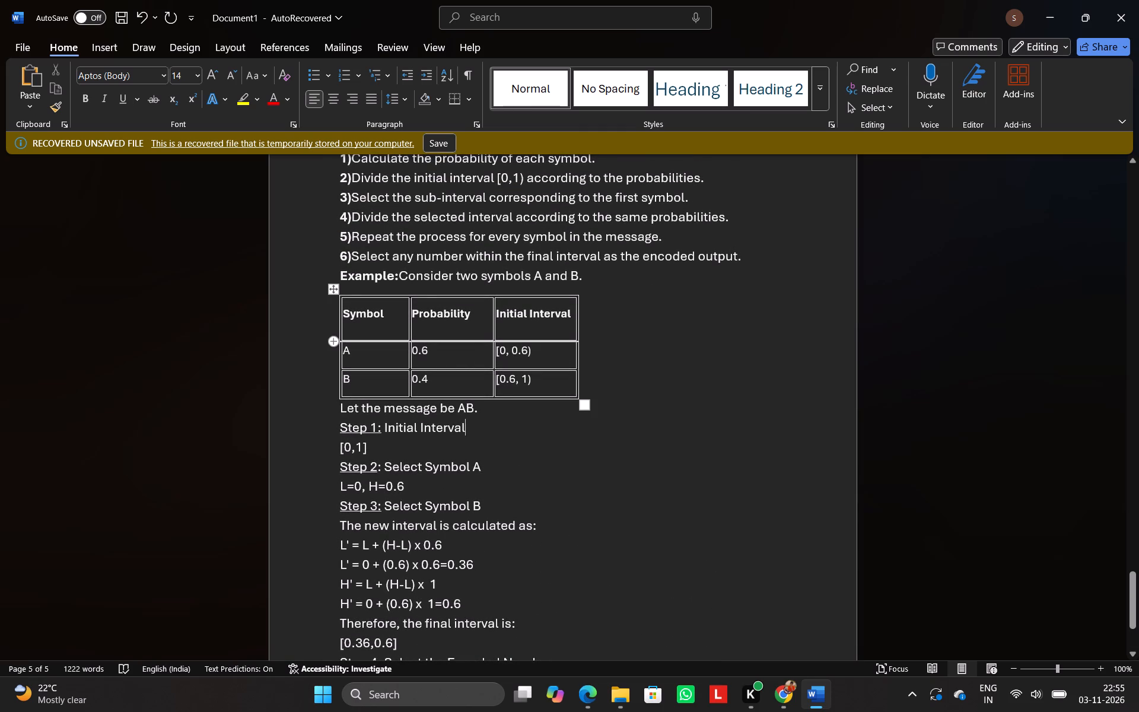
pyautogui.moveTo(346, 351); pyautogui.dragTo(466, 379)
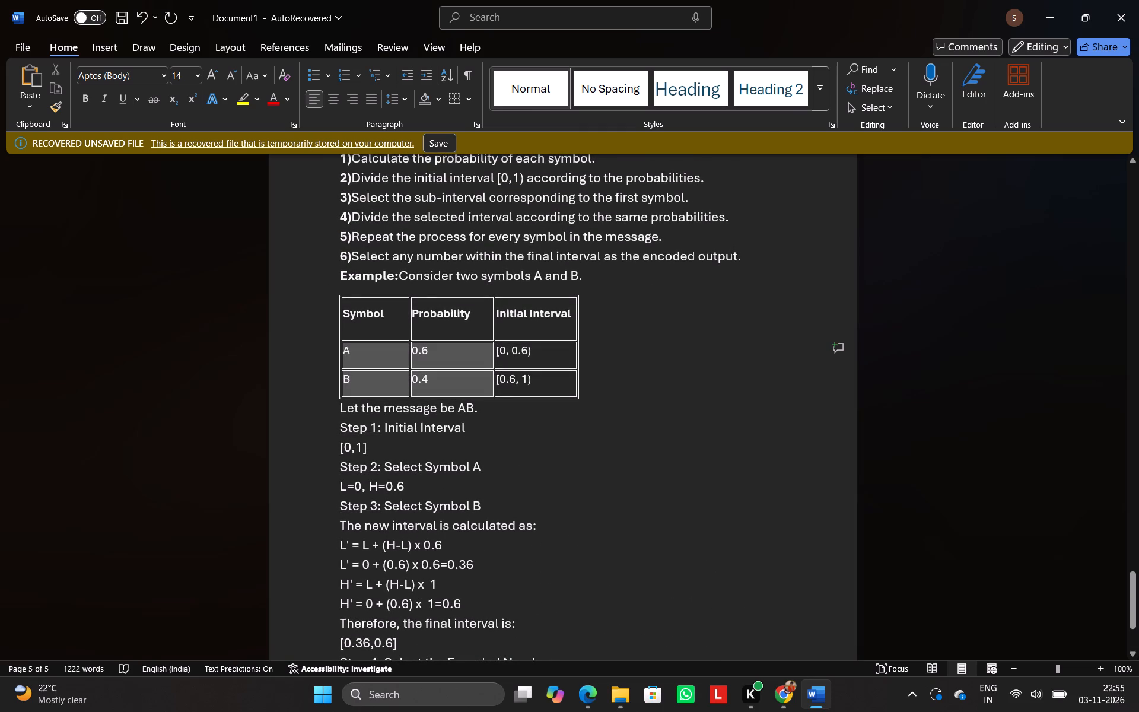
pyautogui.moveTo(466, 379); pyautogui.dragTo(528, 378)
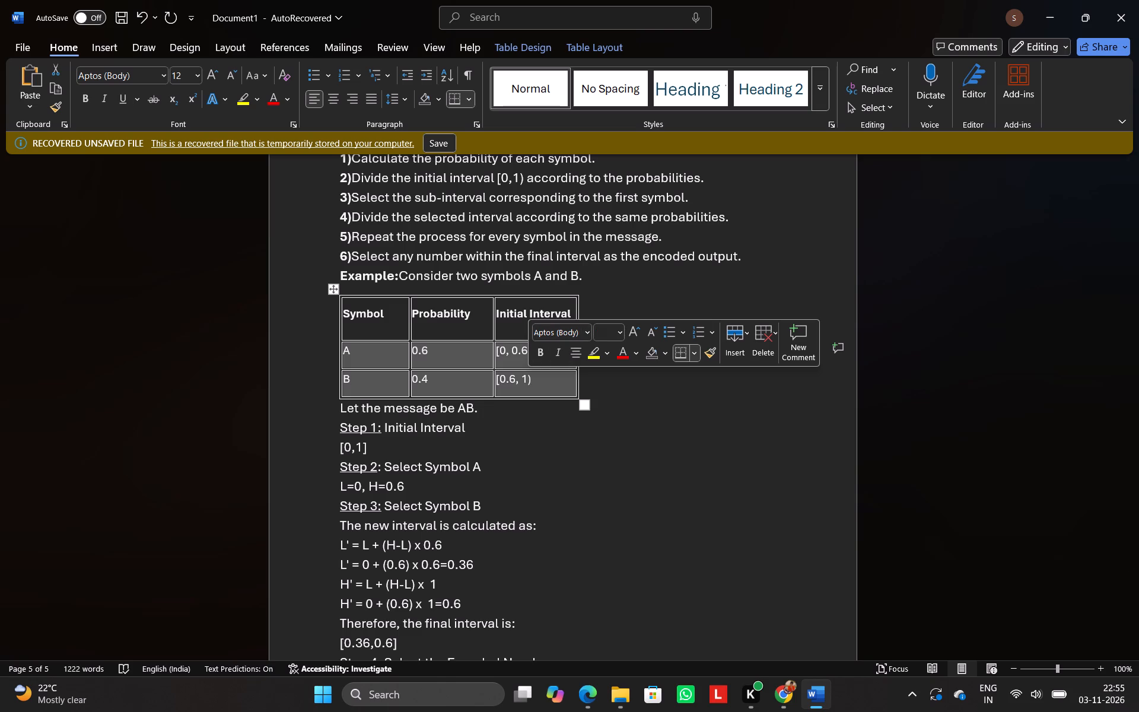
pyautogui.click(600, 332)
pyautogui.write('14')
pyautogui.click(645, 427)
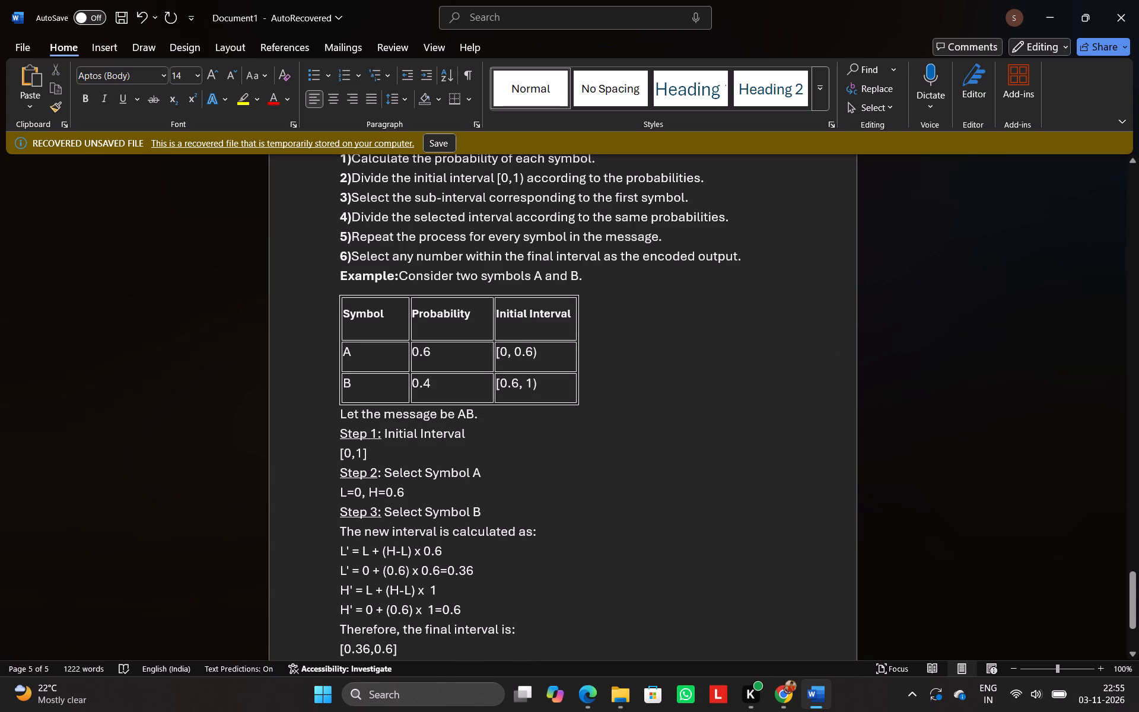
# Underline the label "For example" before {0.4} near the end of question 41.
pyautogui.scroll(-4, 667, 458)
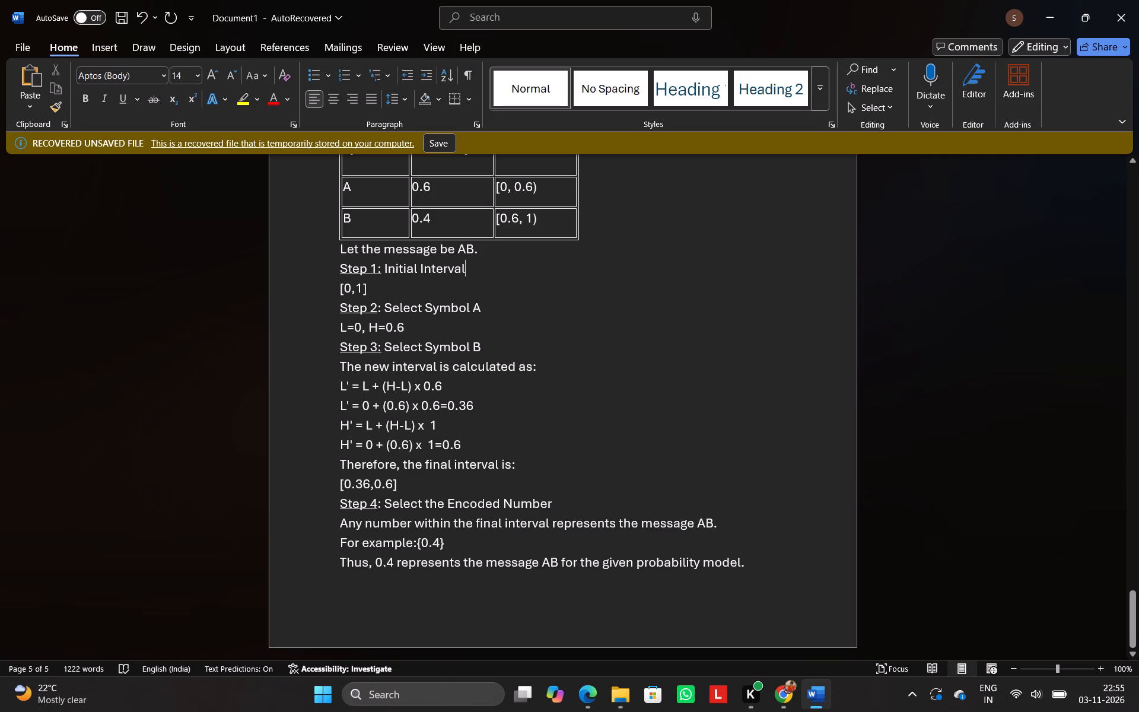
pyautogui.moveTo(342, 541); pyautogui.dragTo(415, 553)
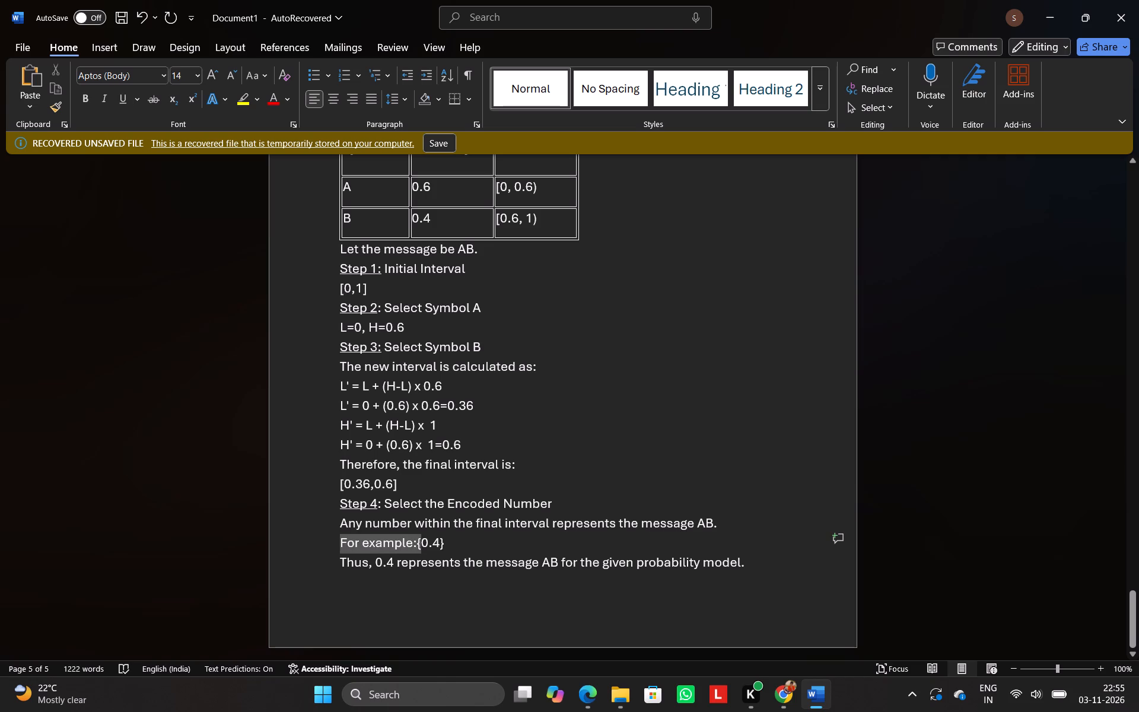
pyautogui.moveTo(415, 553); pyautogui.dragTo(414, 540)
pyautogui.moveTo(414, 540); pyautogui.dragTo(415, 540)
pyautogui.click(459, 516)
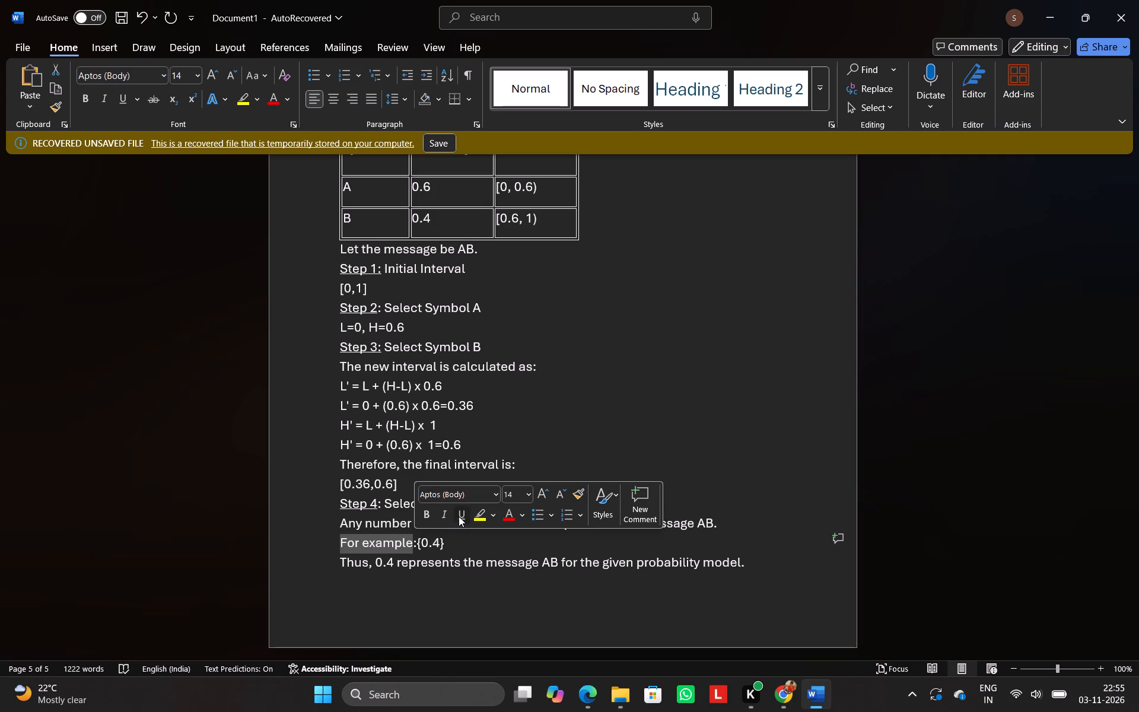
pyautogui.click(473, 546)
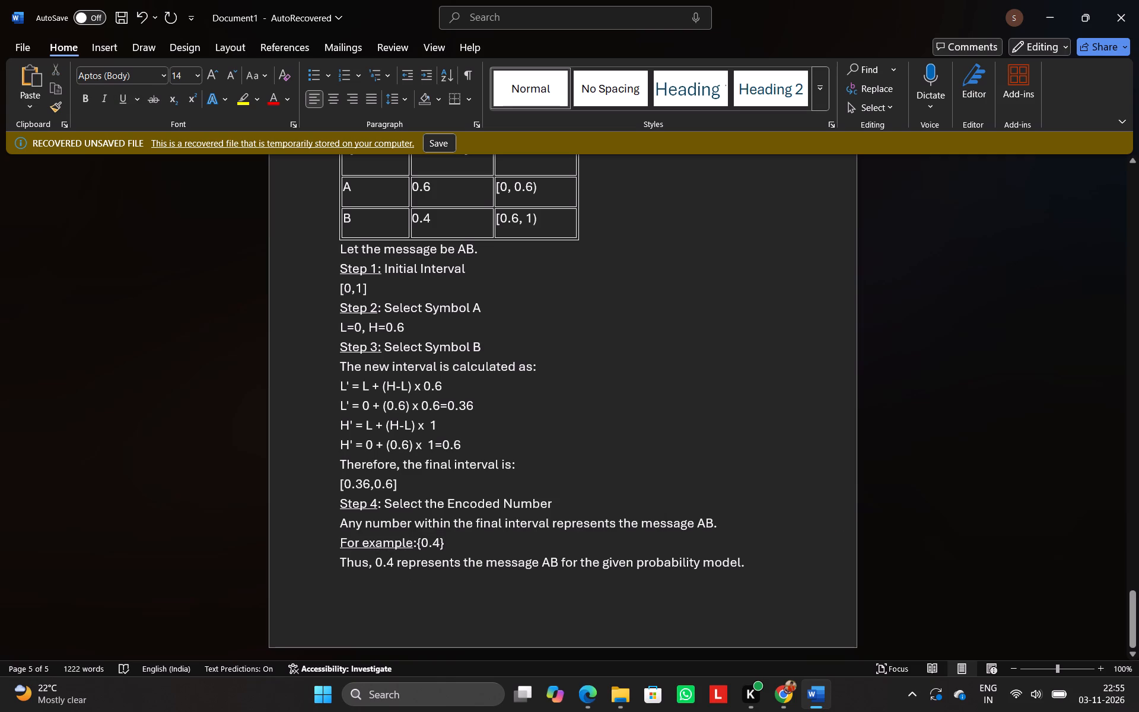
# Extend the underline to the heading texts "Initial Interval", "Select Symbol A", "Select Symbol B" and "Select the Encoded Number" after question 41's step labels.
pyautogui.moveTo(377, 271); pyautogui.dragTo(427, 281)
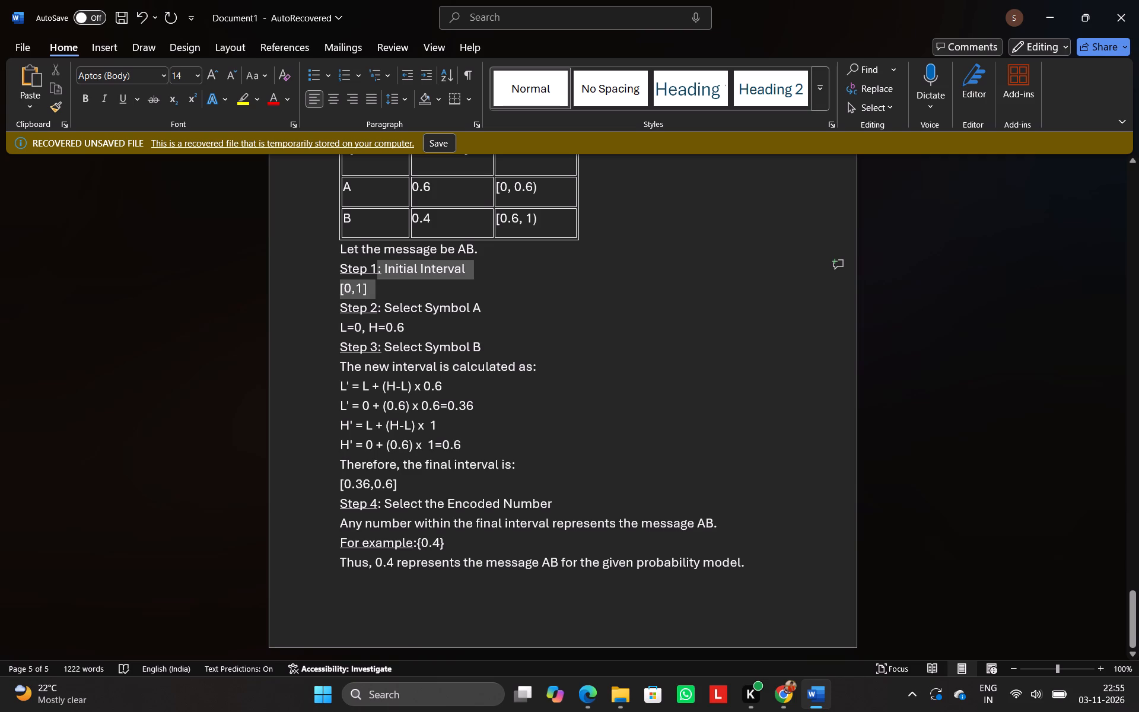
pyautogui.moveTo(427, 281); pyautogui.dragTo(467, 273)
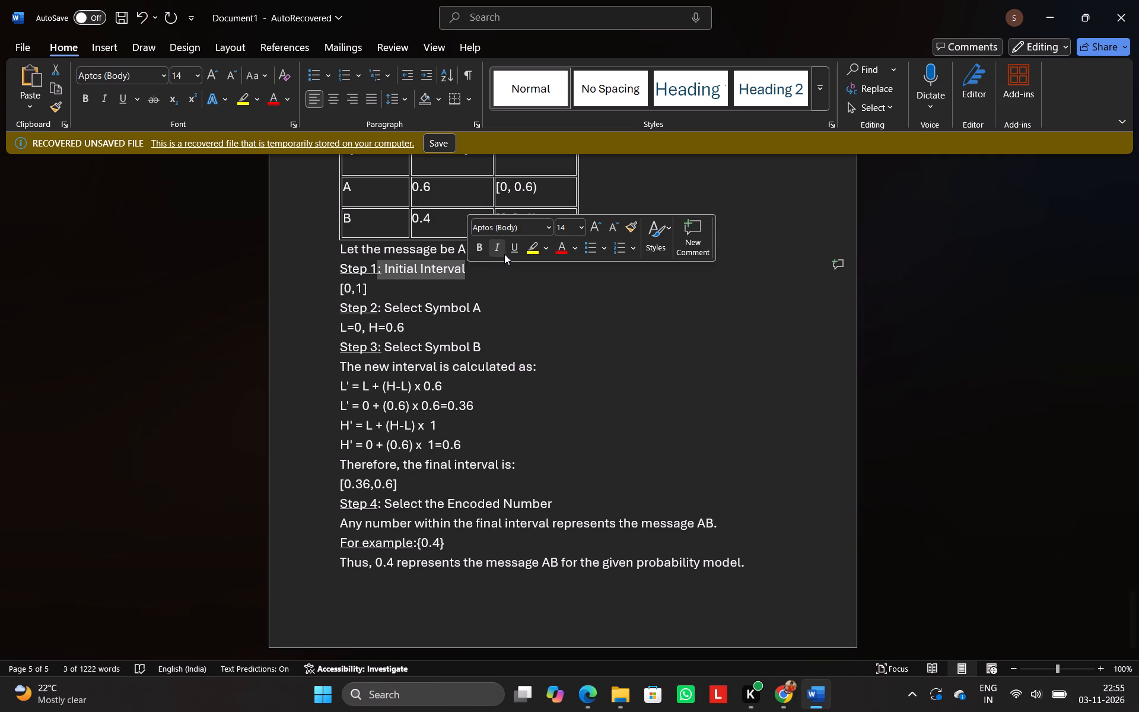
pyautogui.click(514, 244)
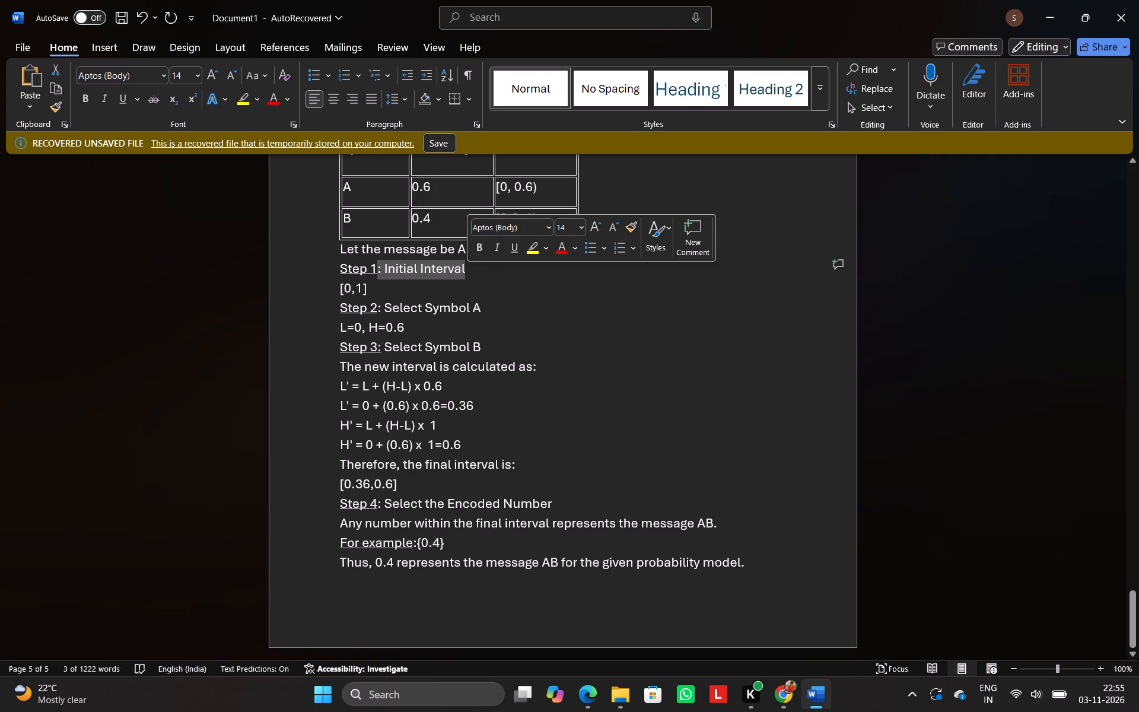
pyautogui.click(514, 246)
pyautogui.click(508, 324)
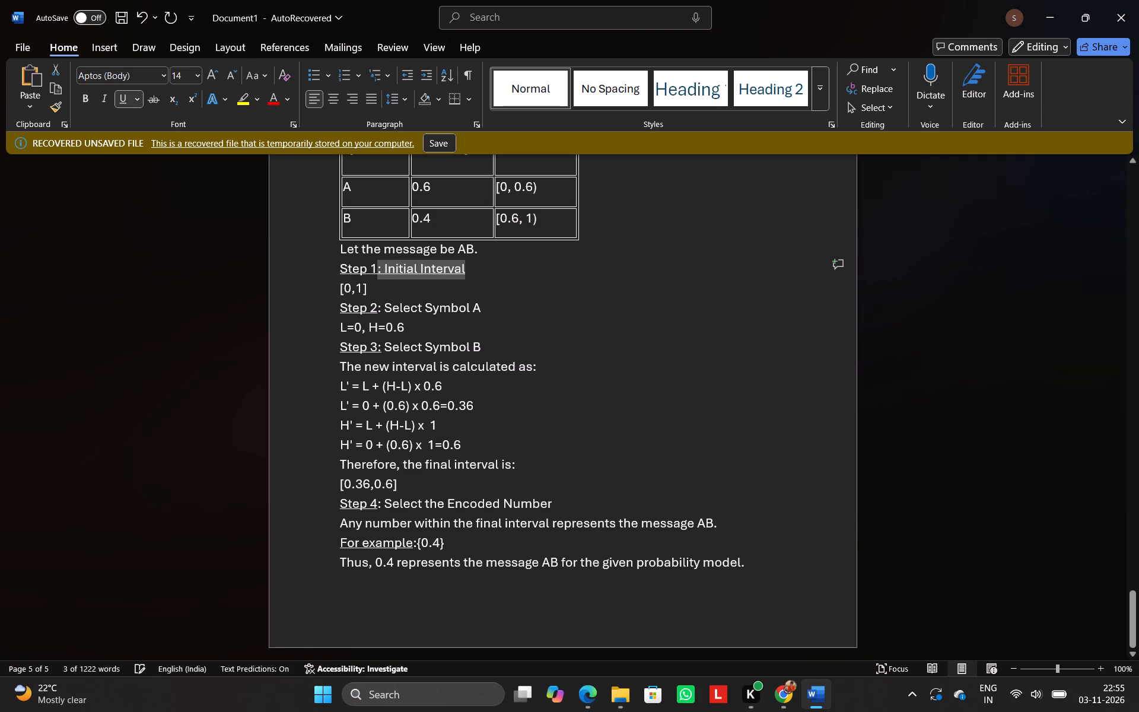
pyautogui.moveTo(380, 306); pyautogui.dragTo(472, 313)
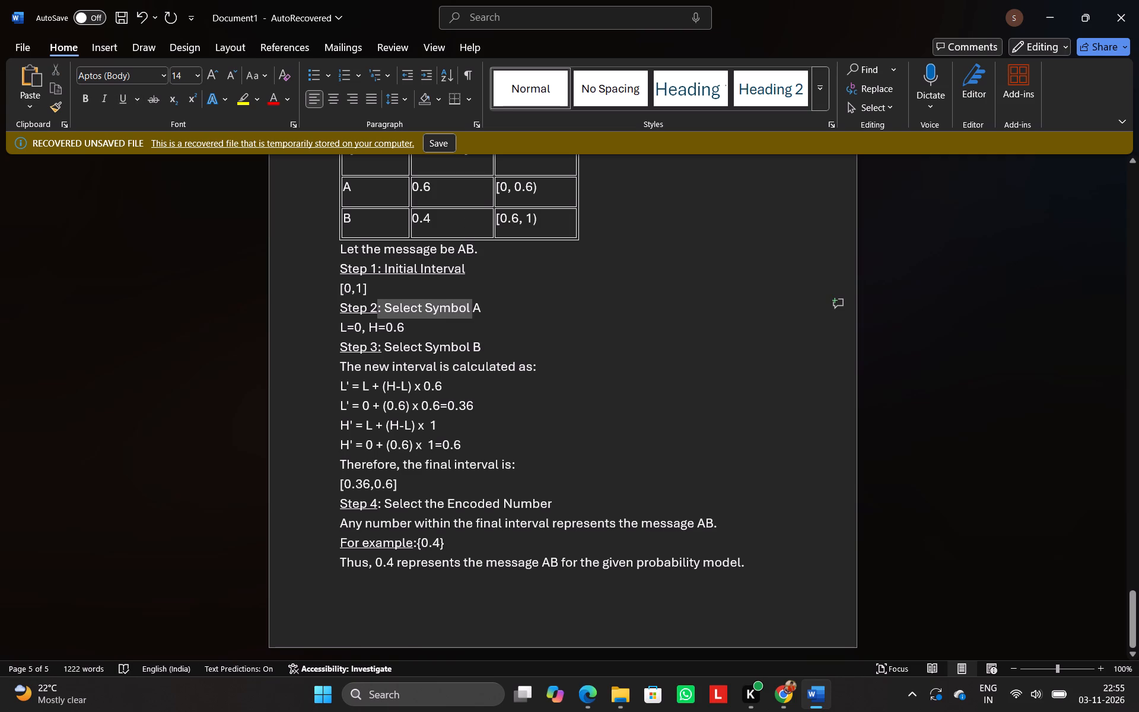
pyautogui.moveTo(472, 313); pyautogui.dragTo(482, 312)
pyautogui.click(526, 290)
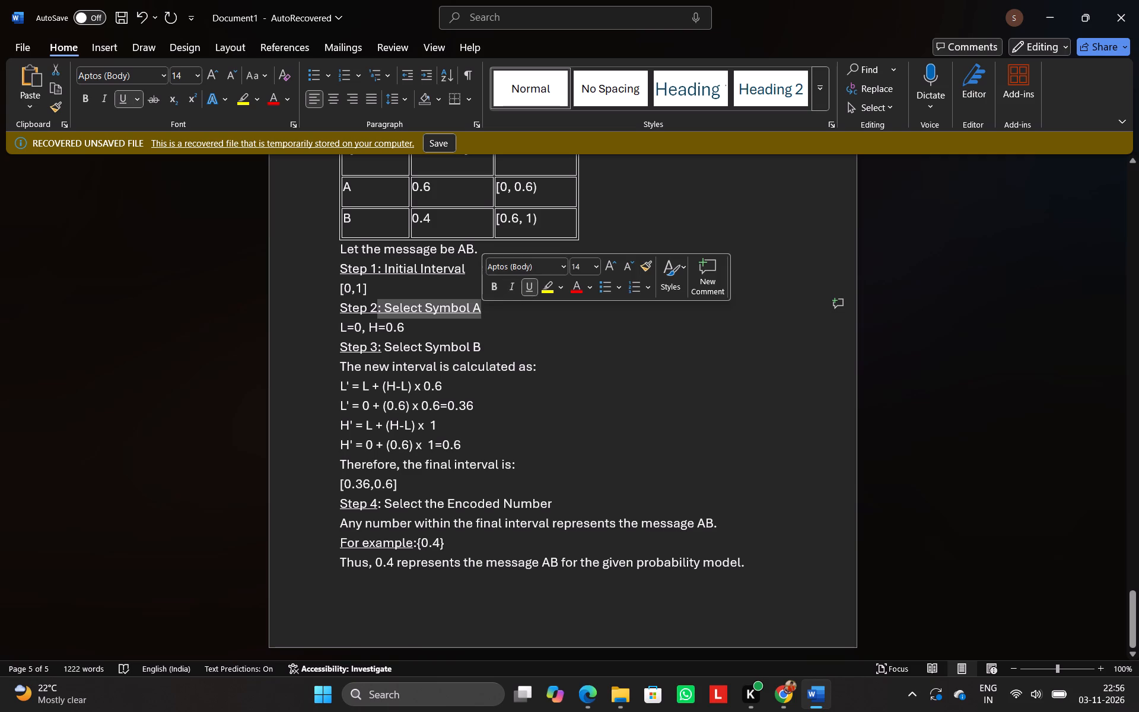
pyautogui.moveTo(384, 347); pyautogui.dragTo(482, 343)
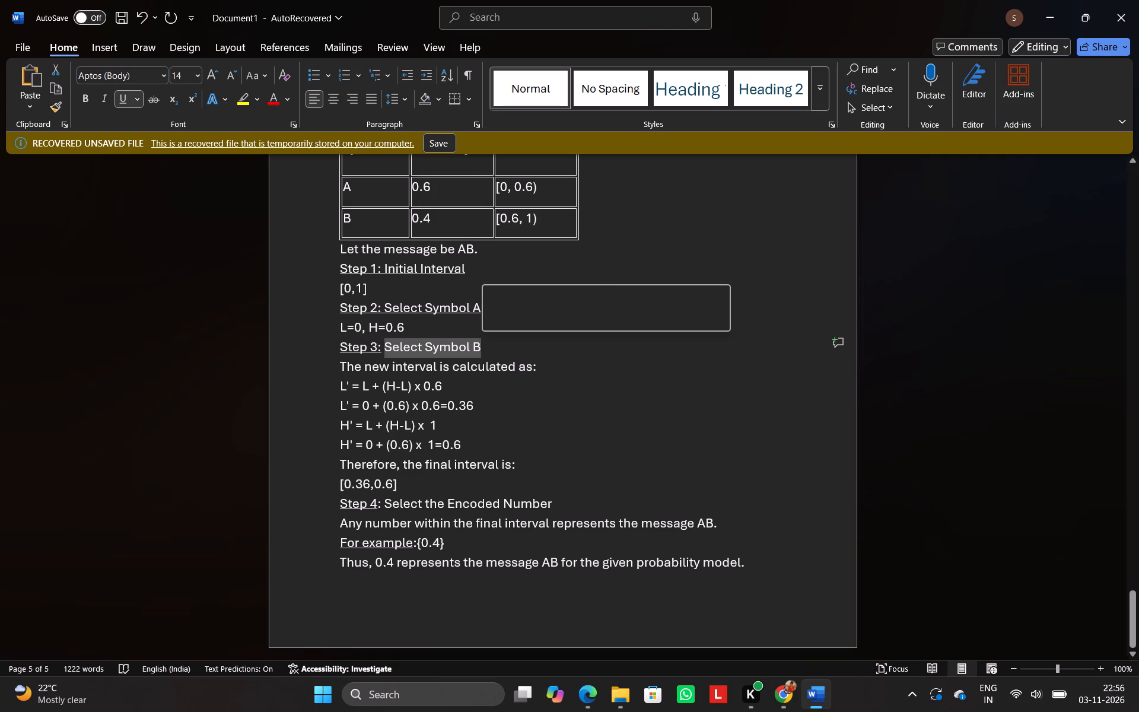
pyautogui.click(527, 316)
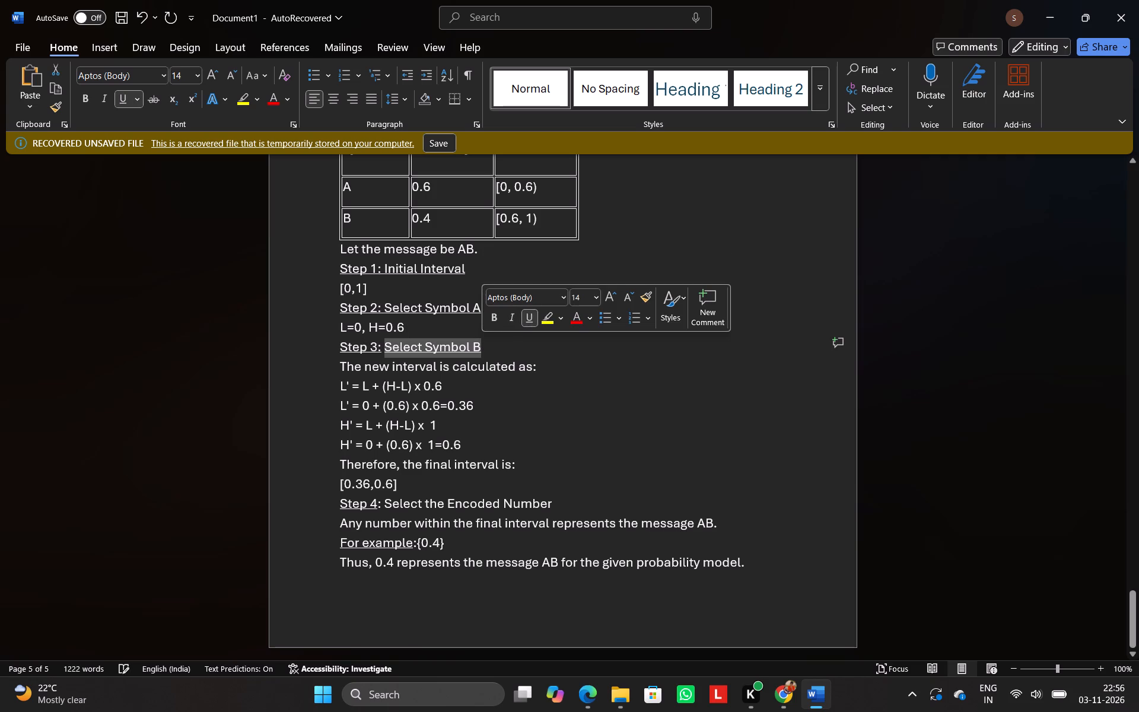
pyautogui.click(552, 388)
pyautogui.moveTo(386, 505); pyautogui.dragTo(553, 504)
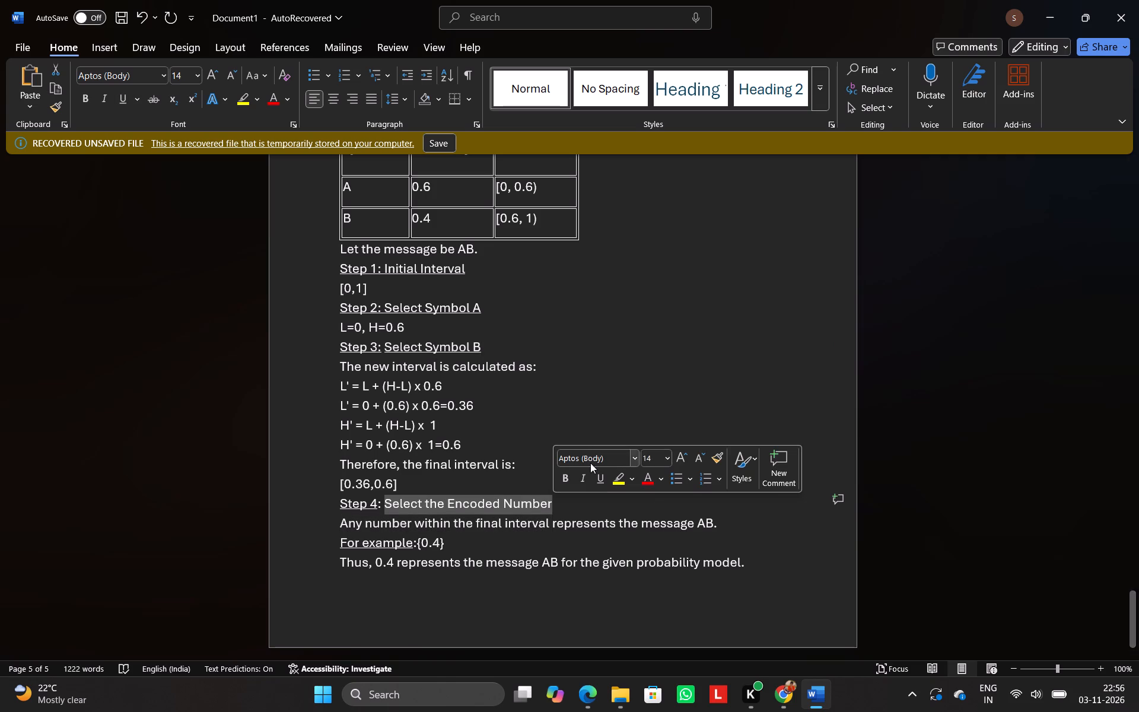
pyautogui.click(594, 473)
pyautogui.click(638, 374)
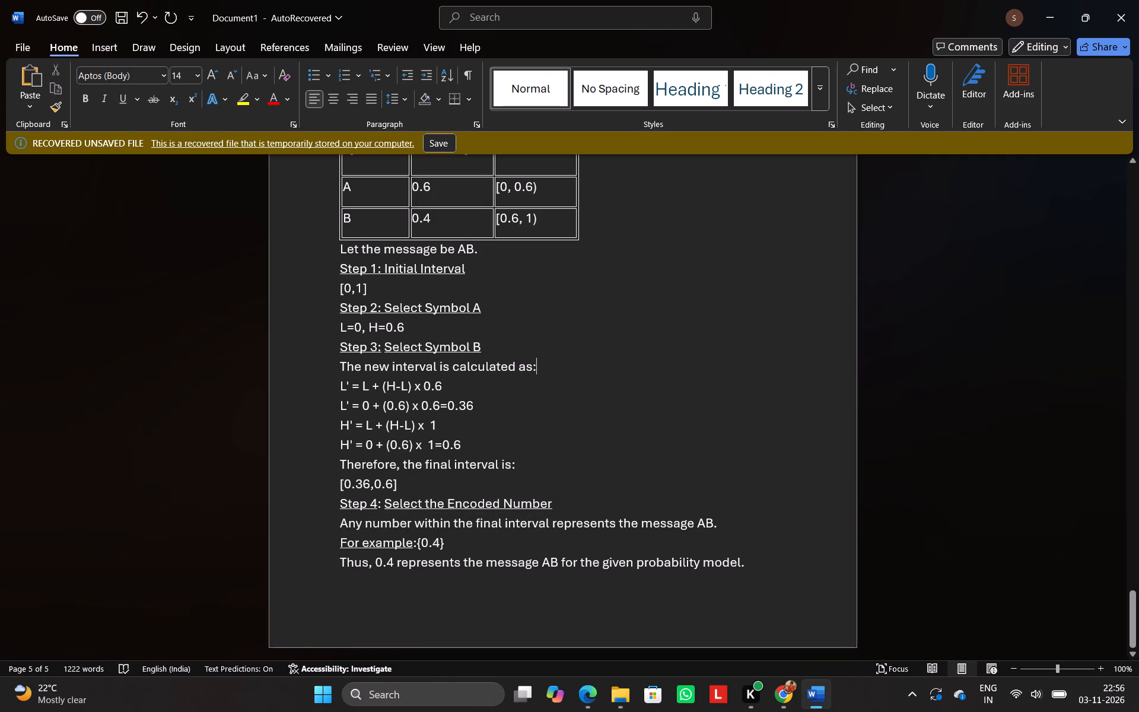
# Review question 41's layout from the Arithmetic Coding heading through the table to the closing sentence.
pyautogui.scroll(-1, 638, 374)
pyautogui.scroll(1, 638, 374)
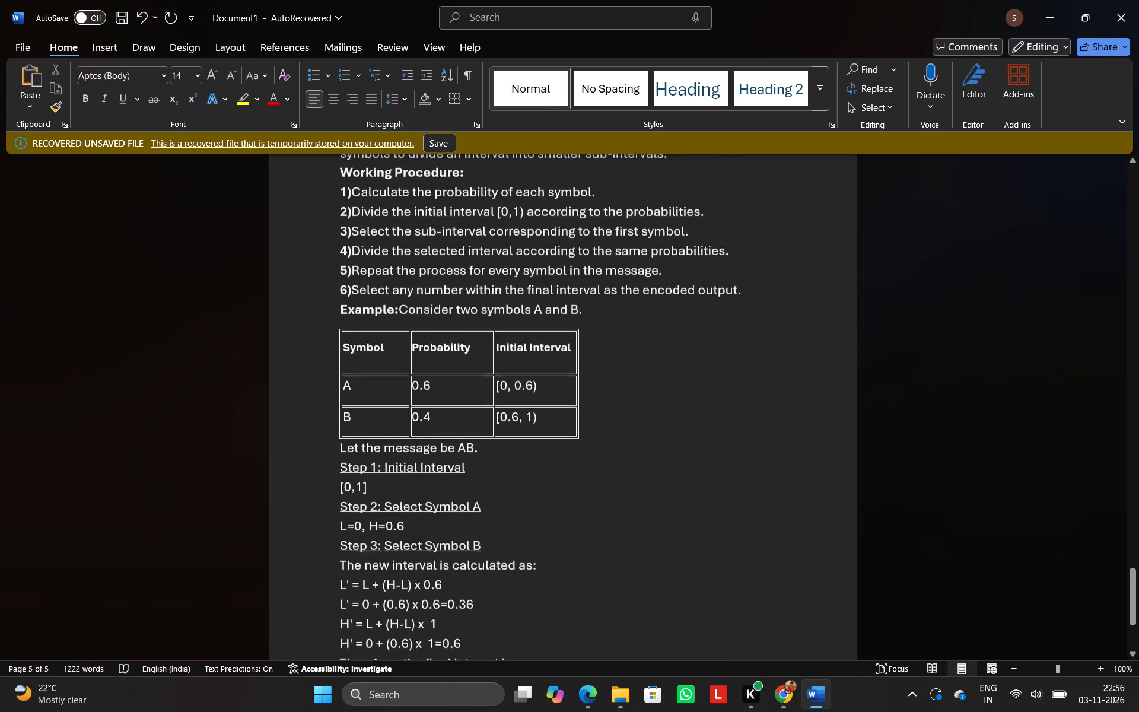
pyautogui.scroll(2, 638, 374)
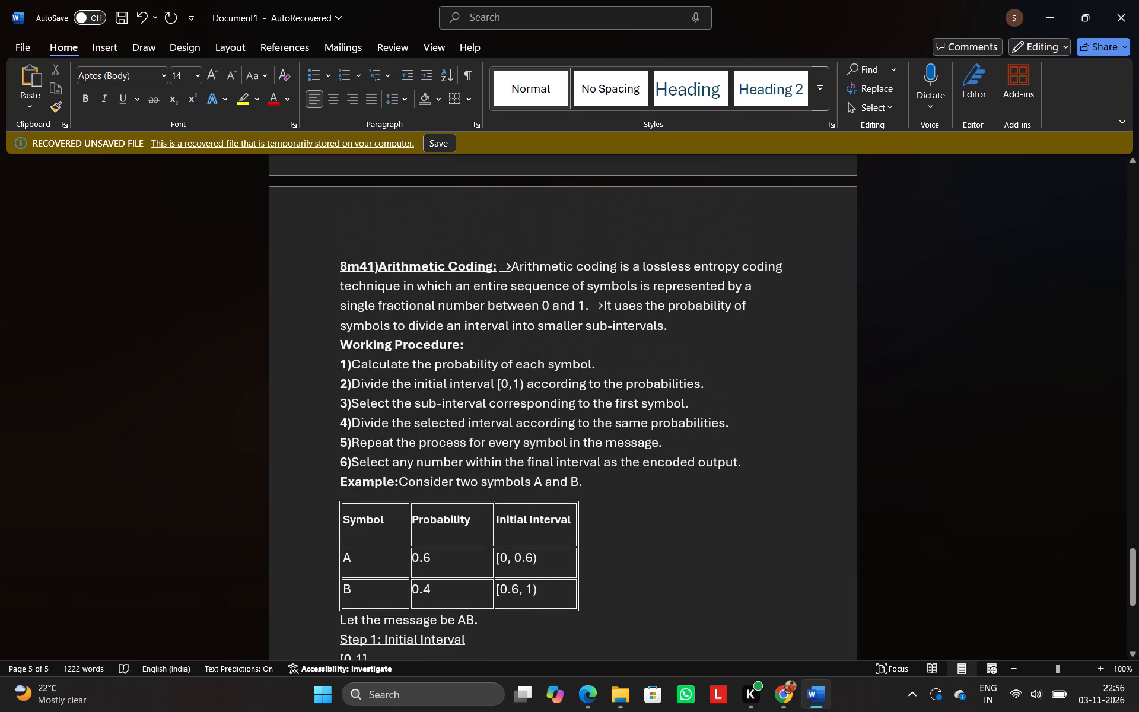
pyautogui.scroll(-1, 638, 374)
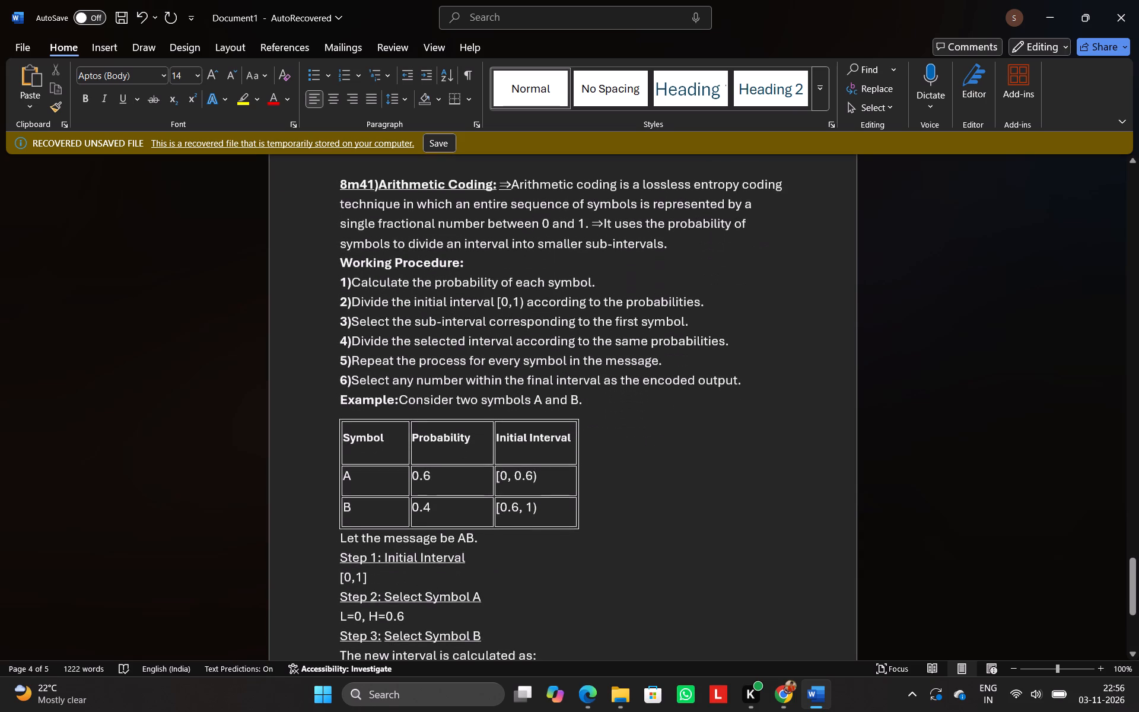
pyautogui.scroll(-1, 638, 374)
pyautogui.scroll(1, 638, 374)
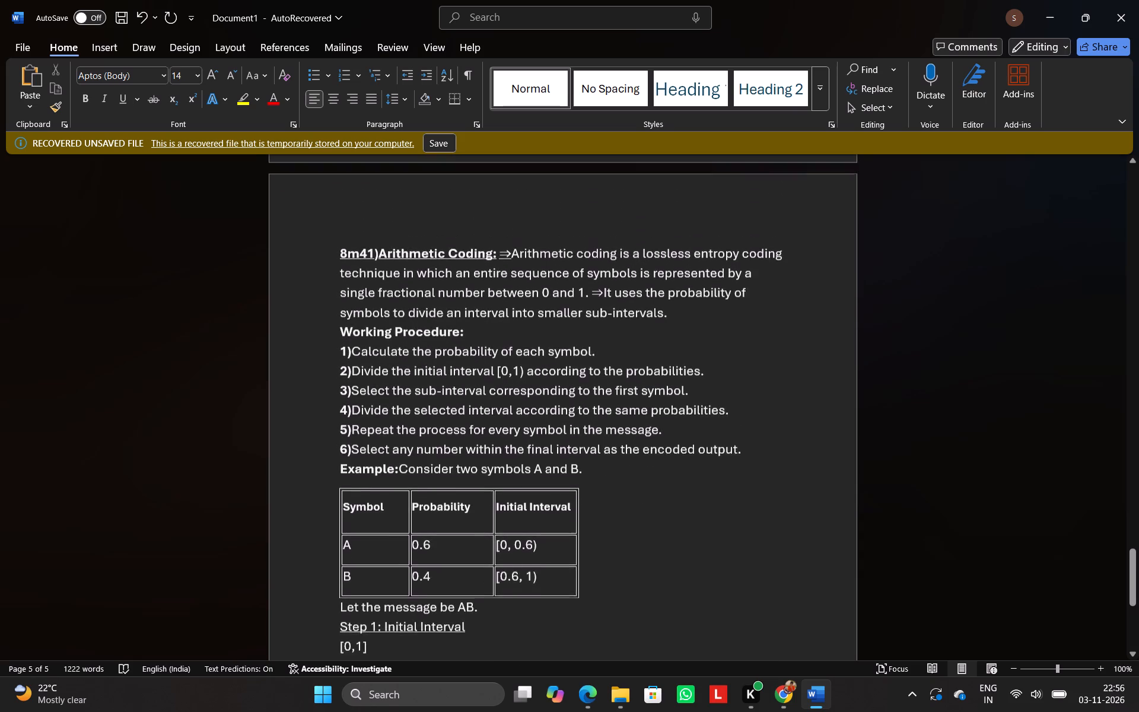
pyautogui.scroll(1, 638, 374)
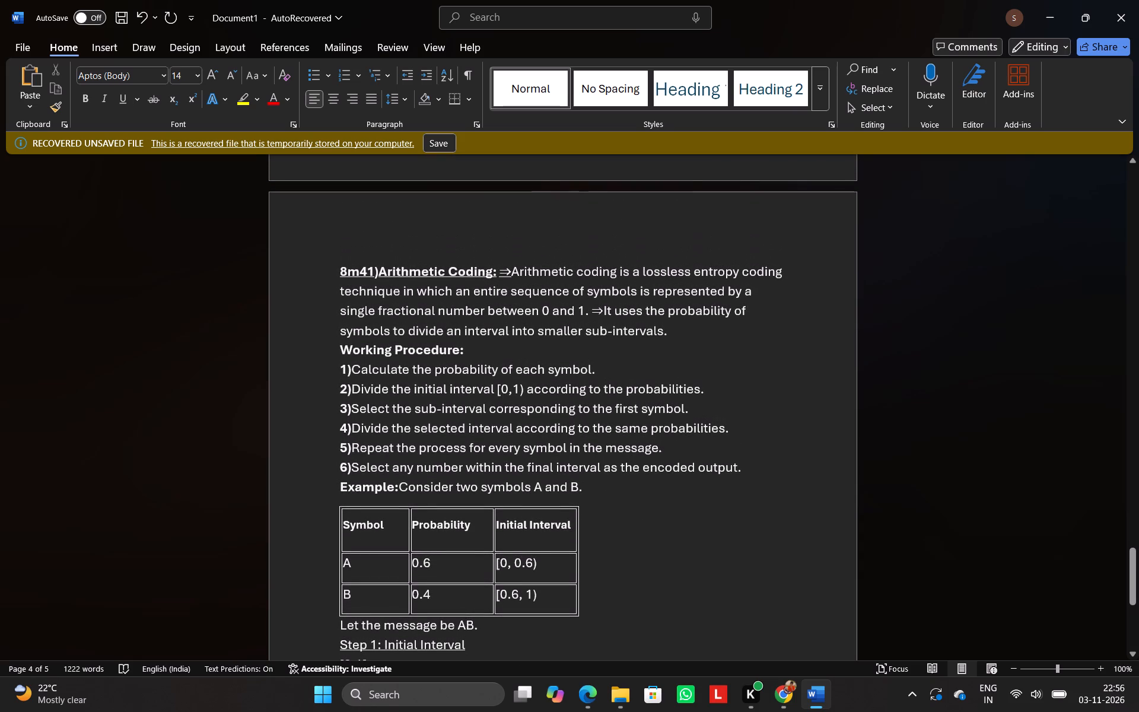
pyautogui.scroll(-2, 638, 374)
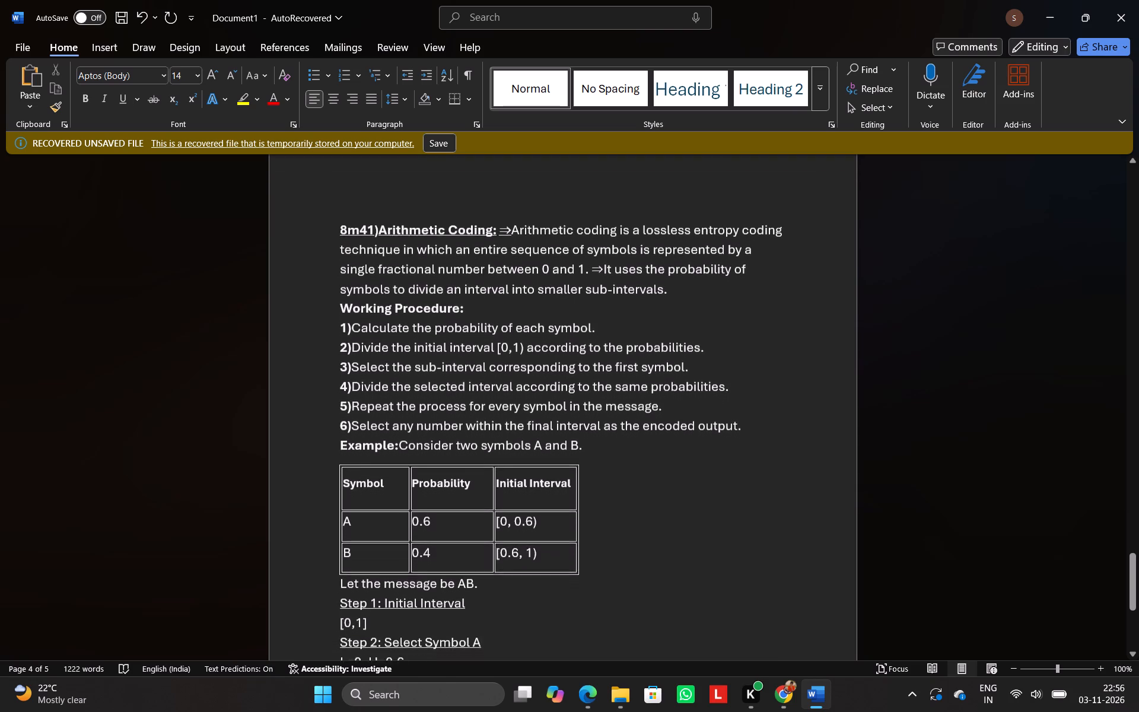
pyautogui.scroll(-3, 638, 374)
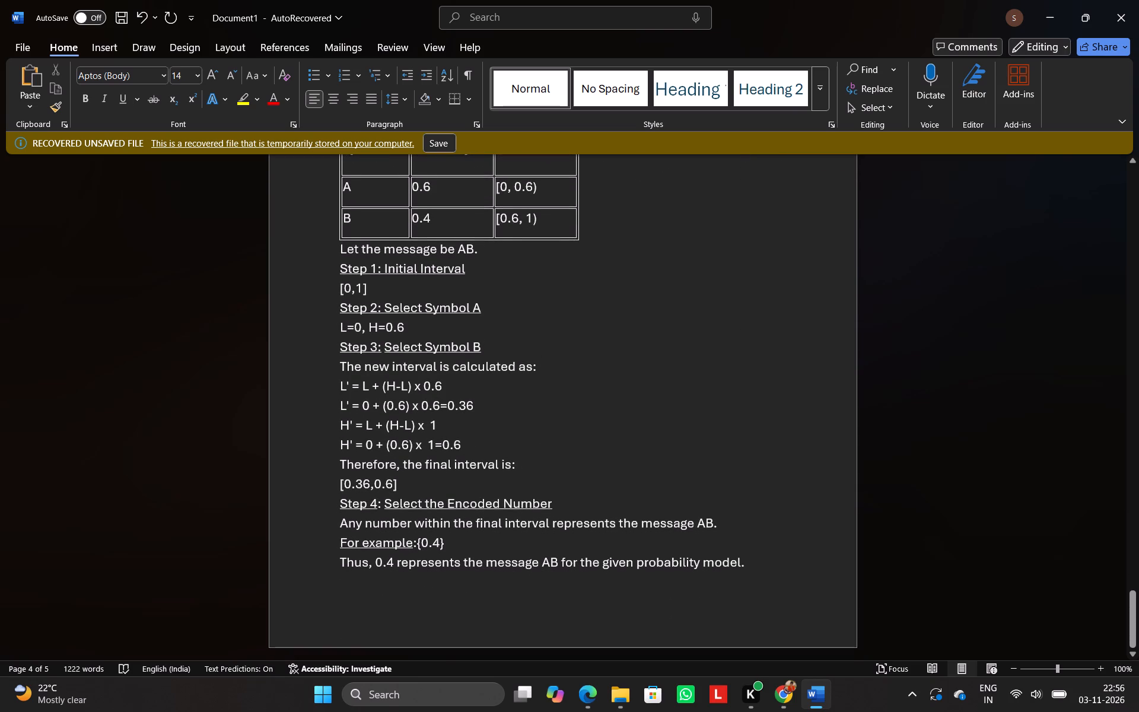
pyautogui.scroll(1, 638, 374)
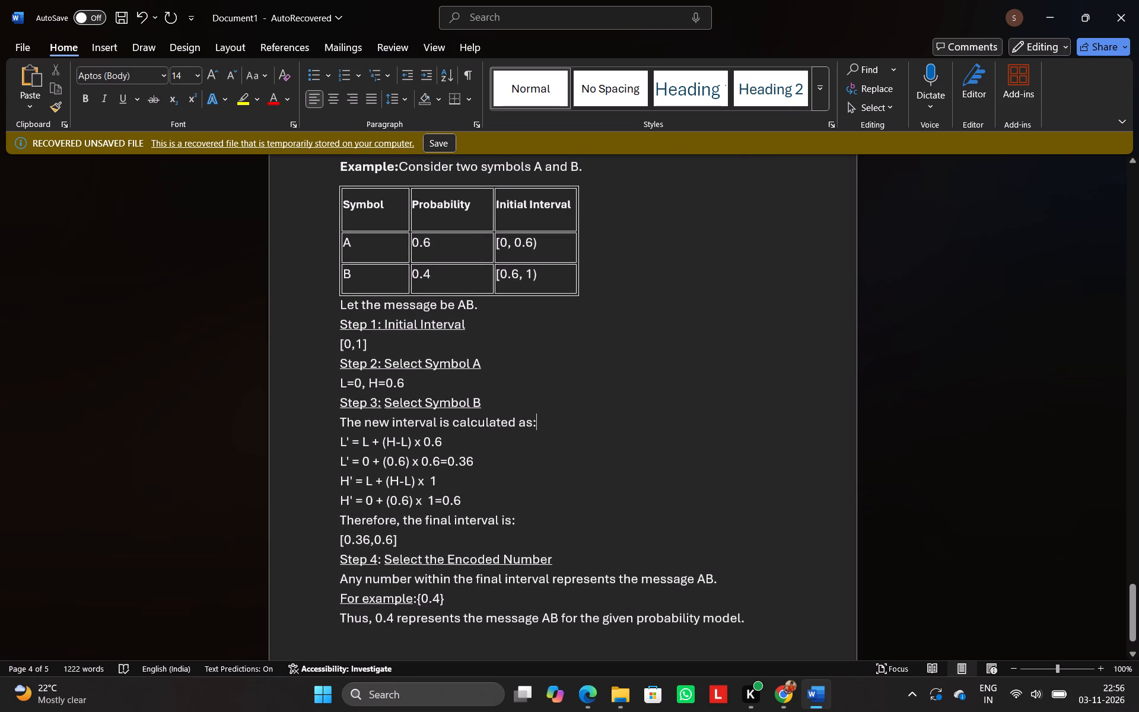
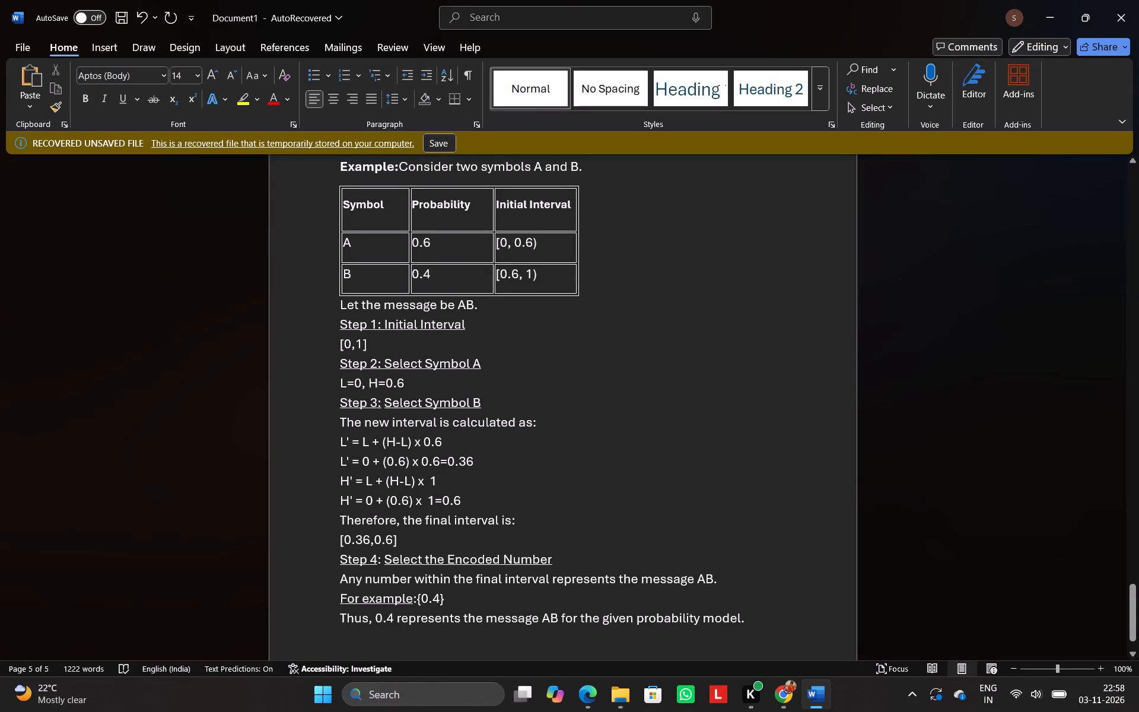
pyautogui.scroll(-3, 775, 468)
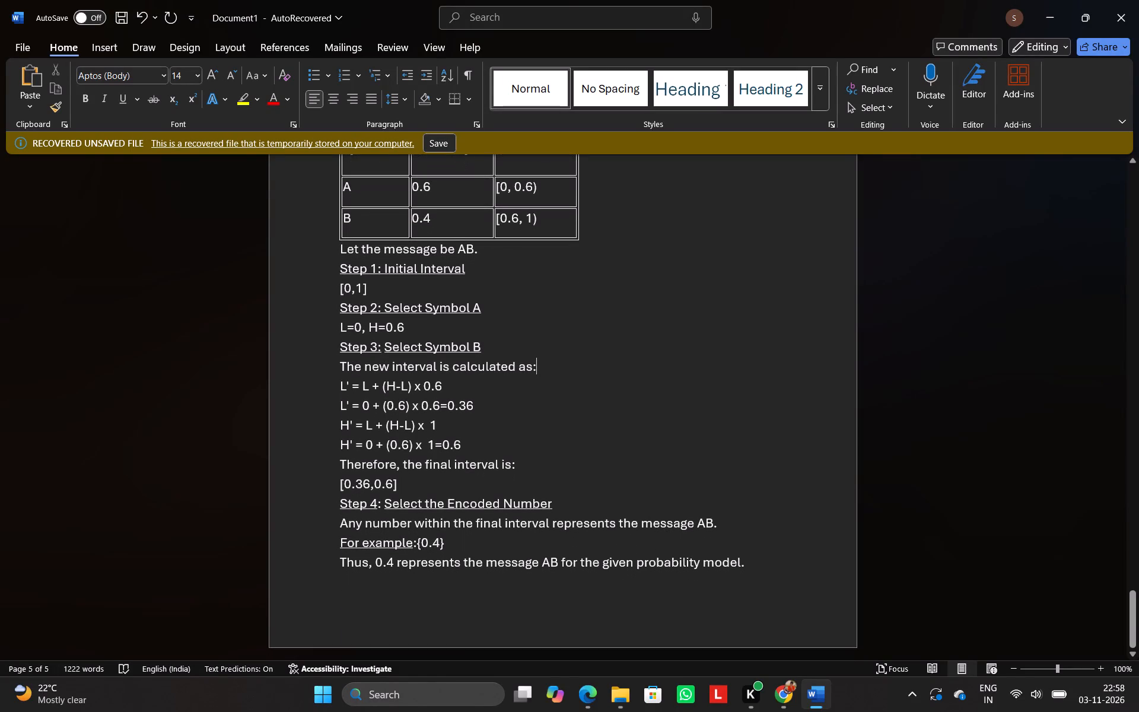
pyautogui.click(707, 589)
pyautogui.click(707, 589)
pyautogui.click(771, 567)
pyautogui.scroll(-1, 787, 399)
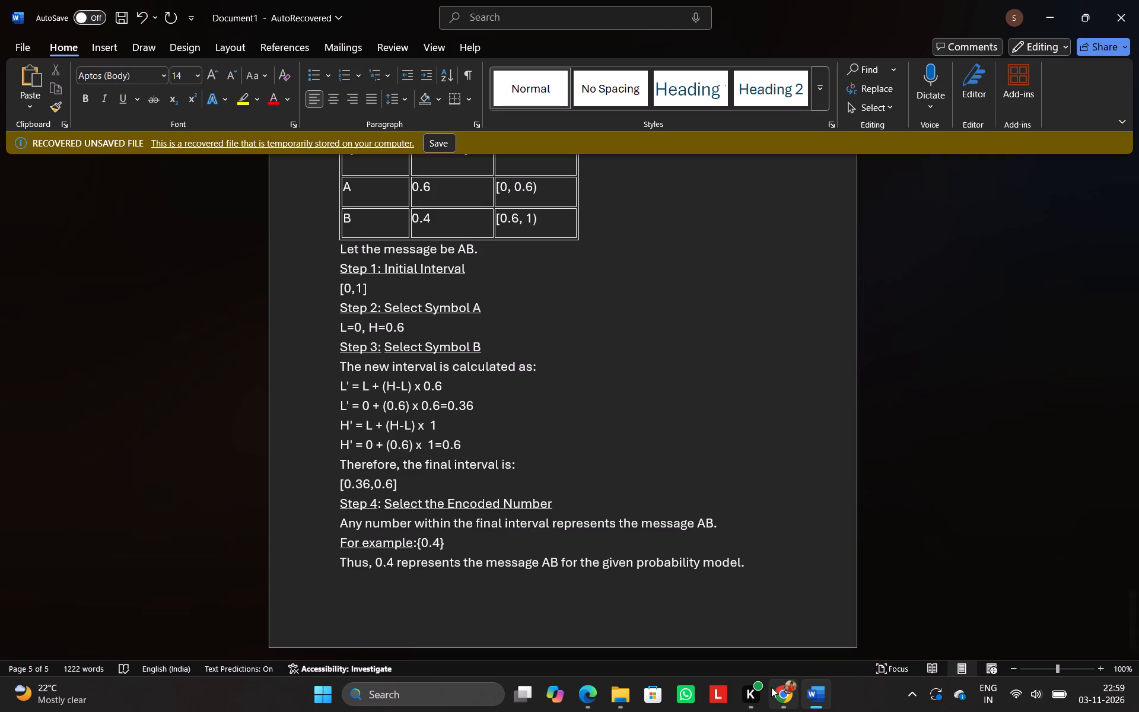
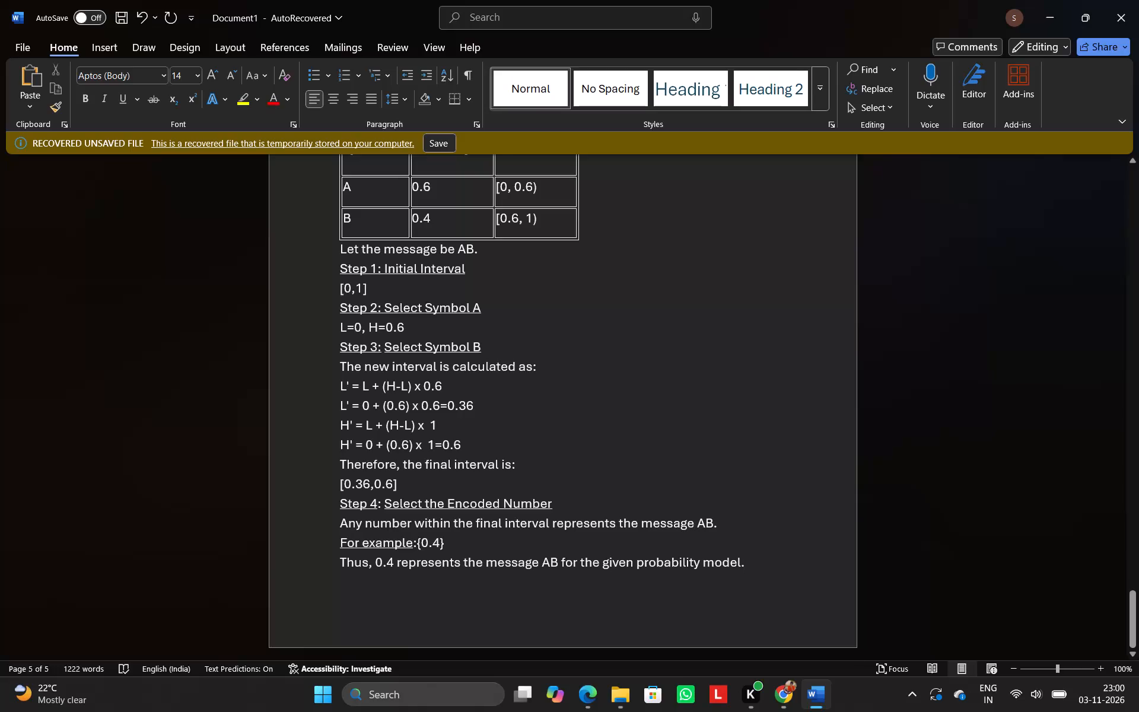
# Start a new blank paragraph after the concluding sentence about 0.4 representing the message AB, continuing onto a sixth page.
pyautogui.press('Return')
pyautogui.scroll(-3, 946, 531)
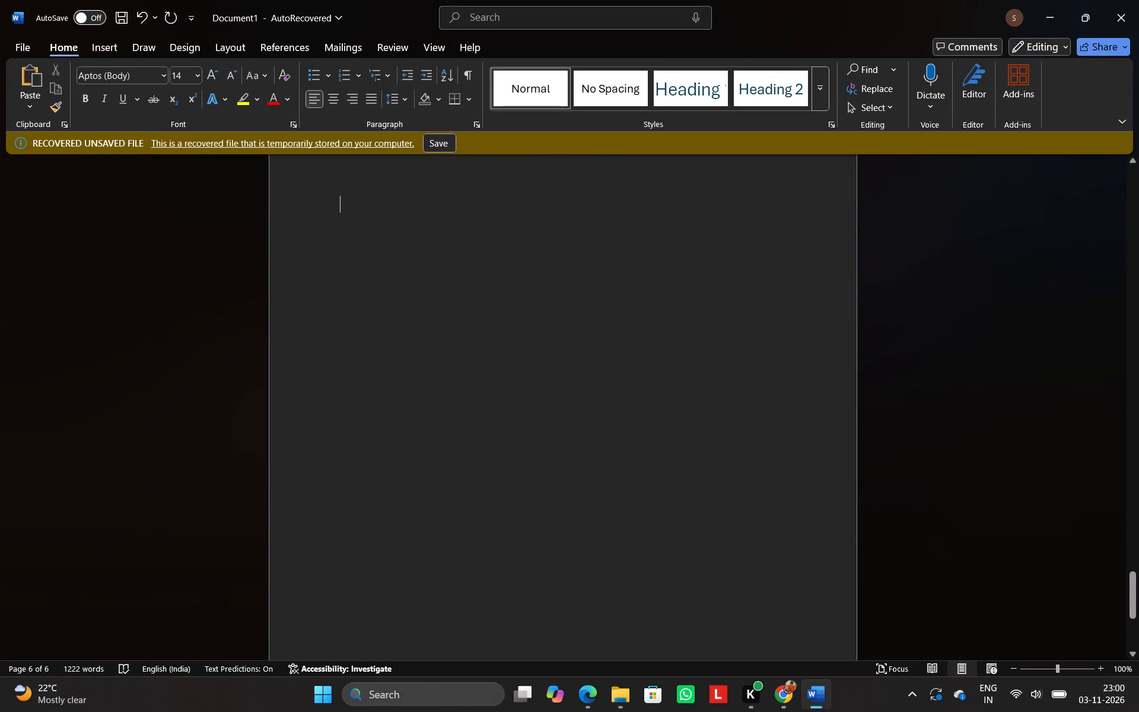
pyautogui.scroll(-4, 631, 495)
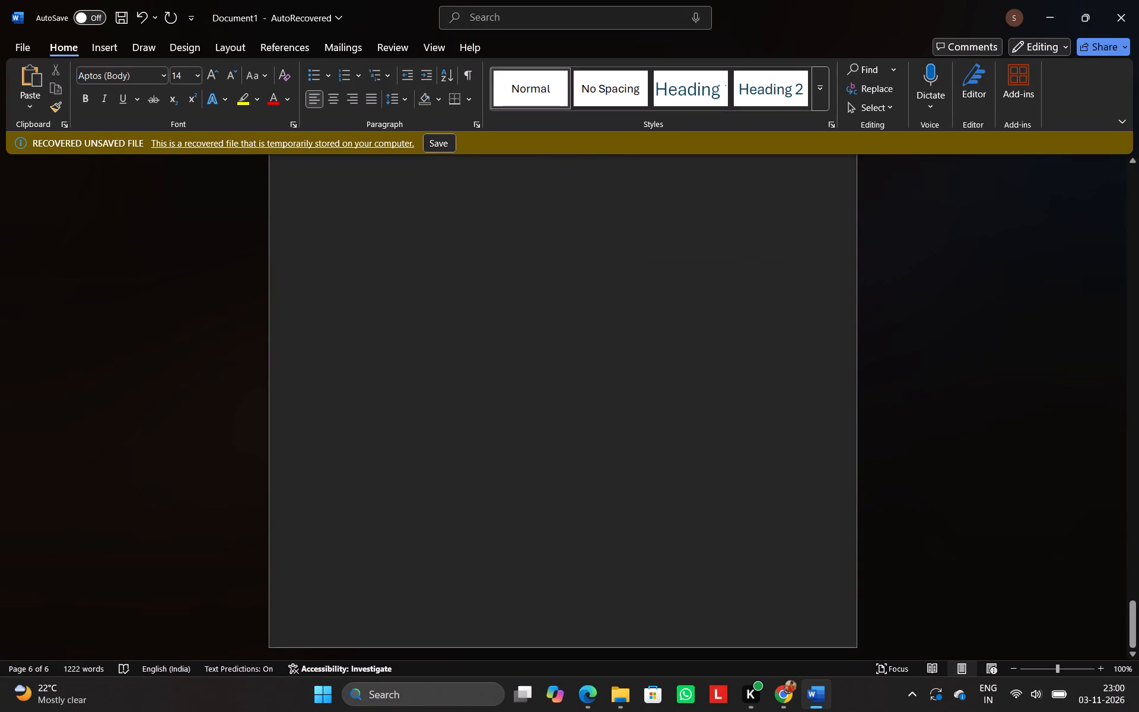
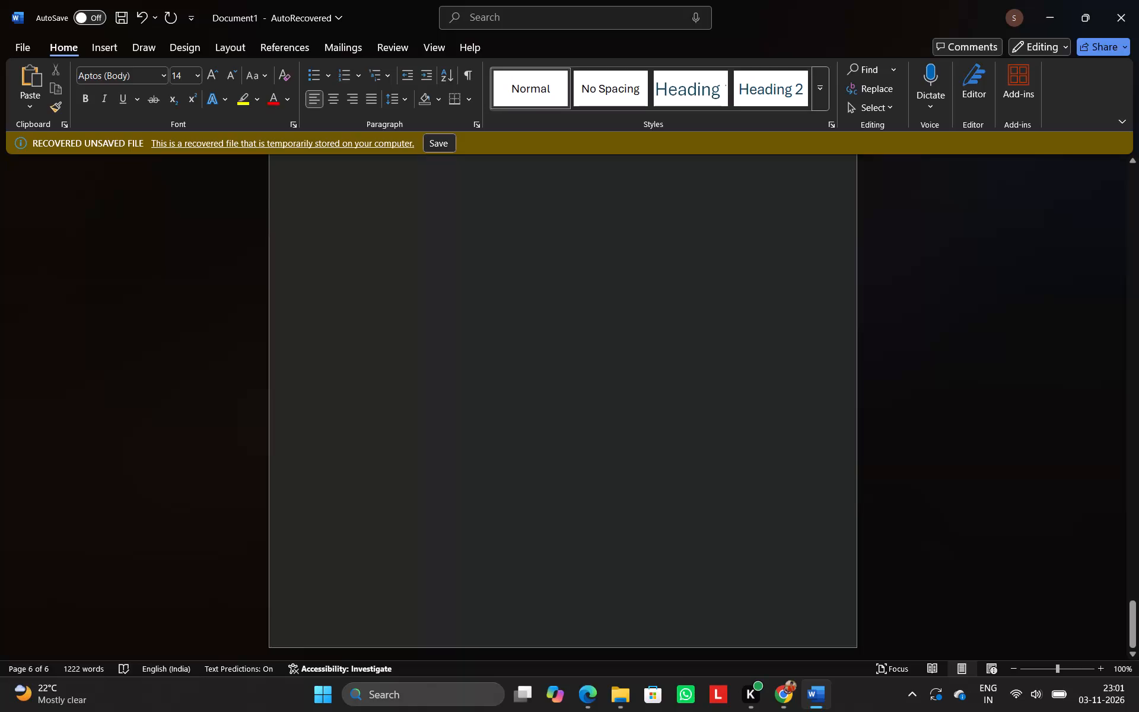
# Review the typed answers from the Wiener filter advantages on the first page through the JPEG encoder explanation.
pyautogui.scroll(11, 597, 549)
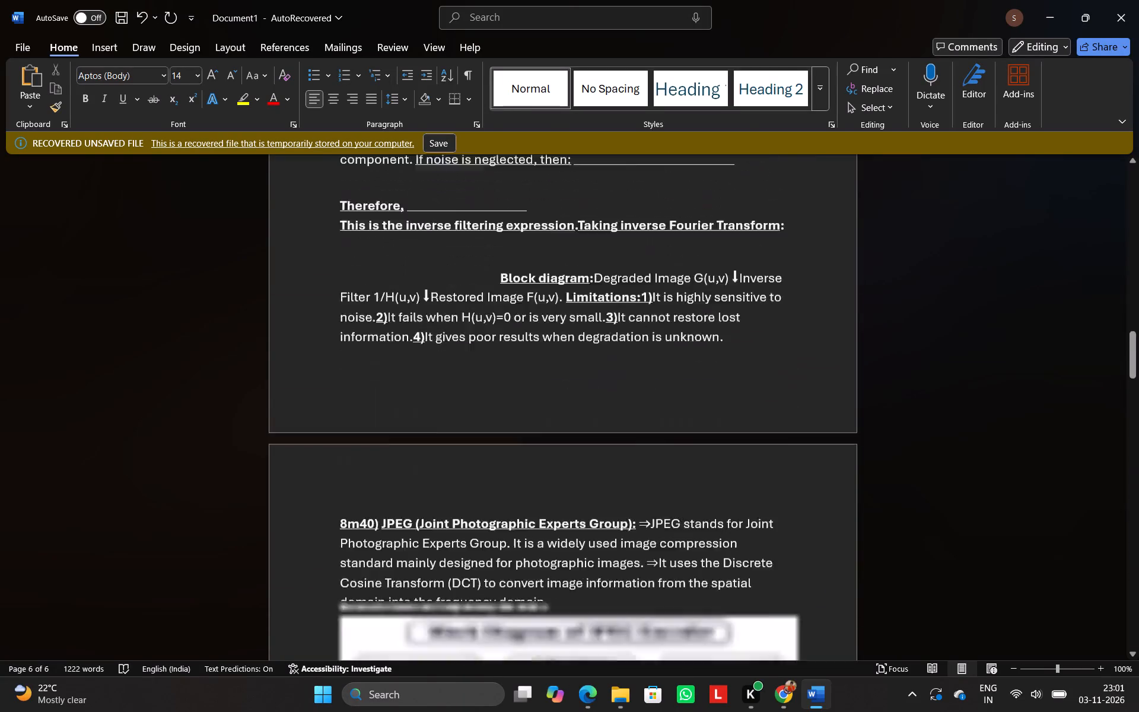
pyautogui.scroll(4, 597, 549)
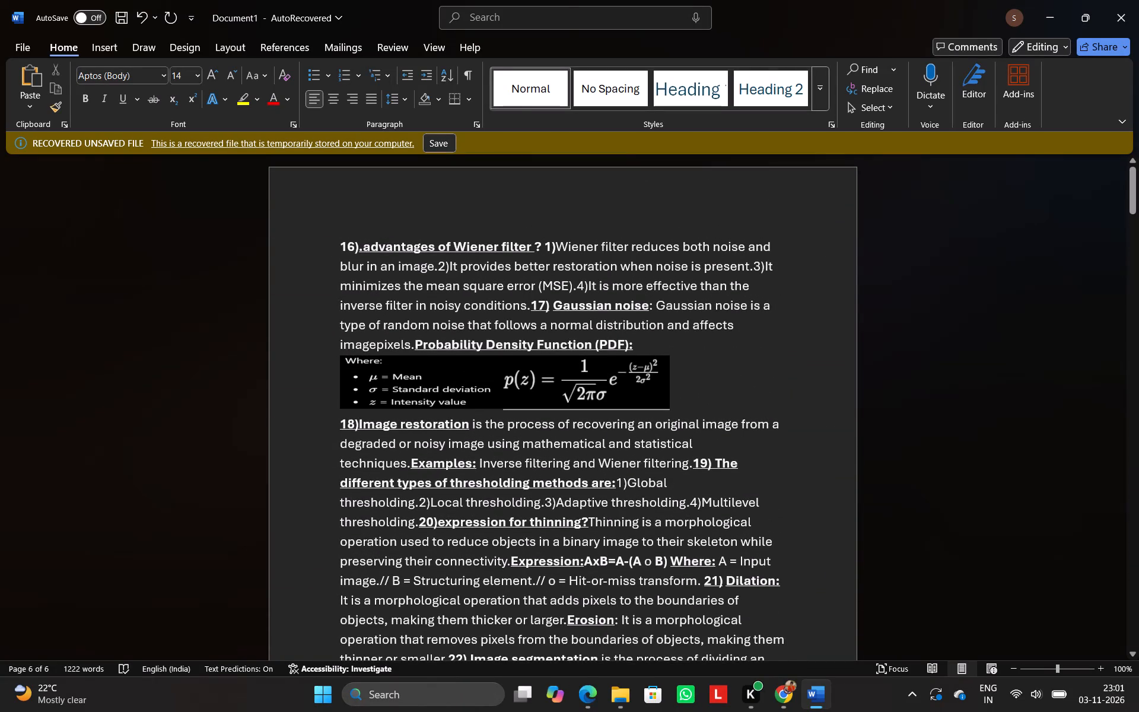
pyautogui.scroll(-1, 657, 478)
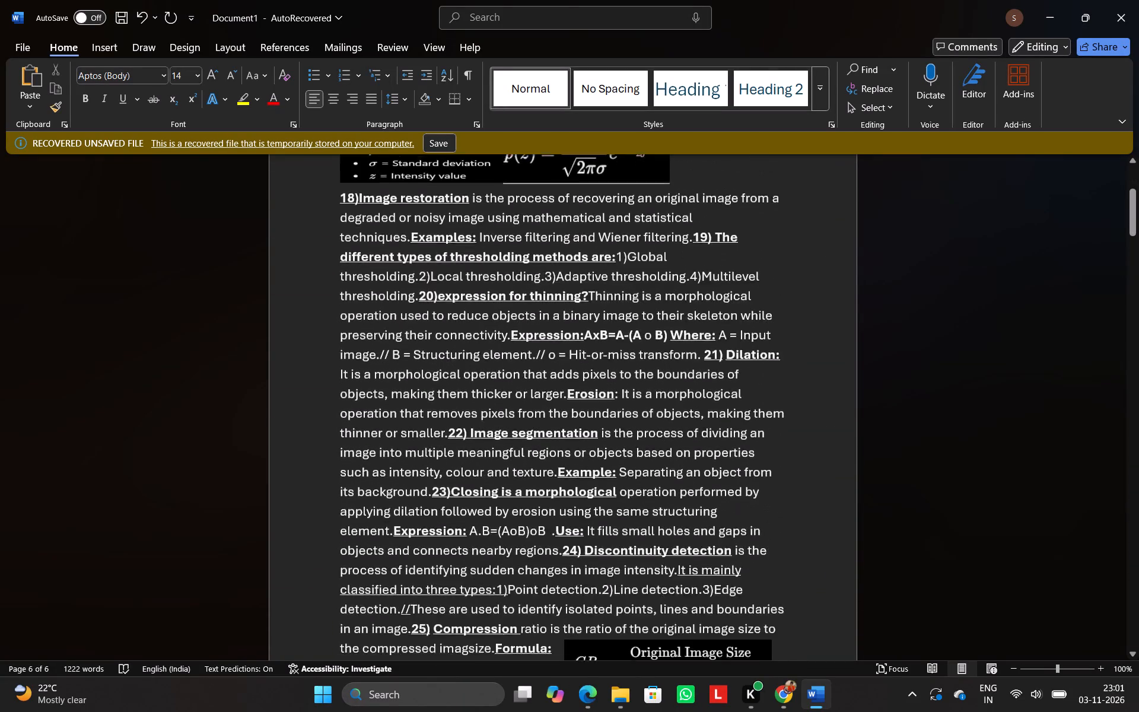
pyautogui.scroll(2, 657, 478)
pyautogui.hscroll(1, 657, 478)
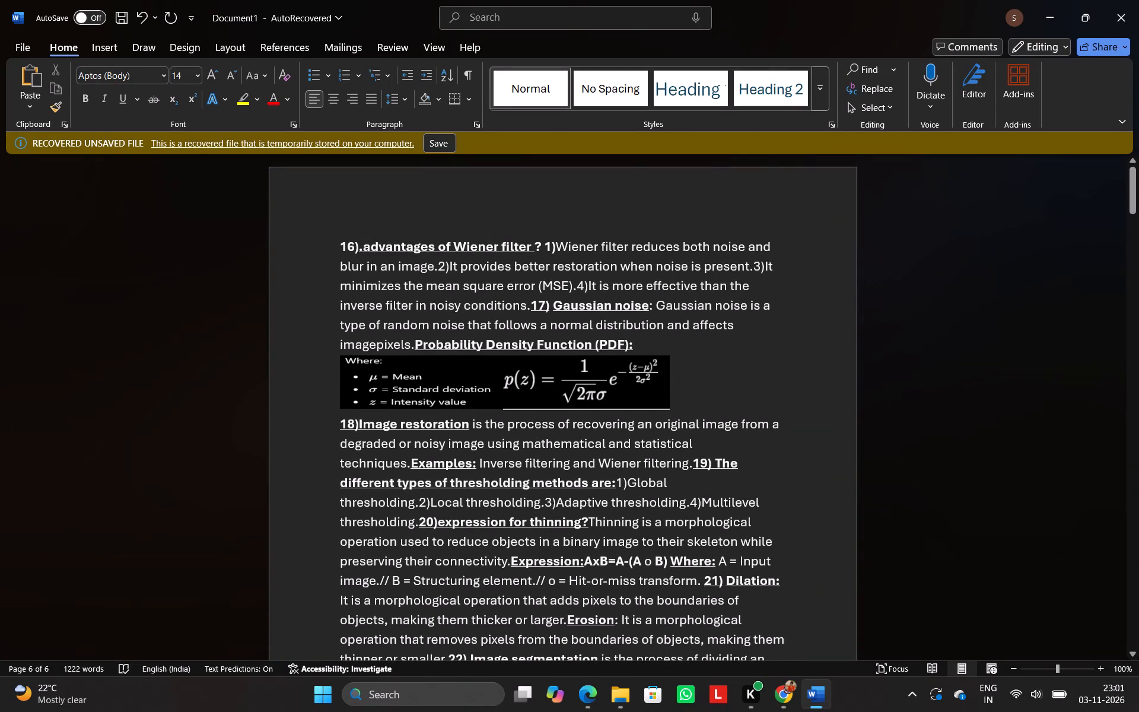
pyautogui.scroll(-4, 669, 421)
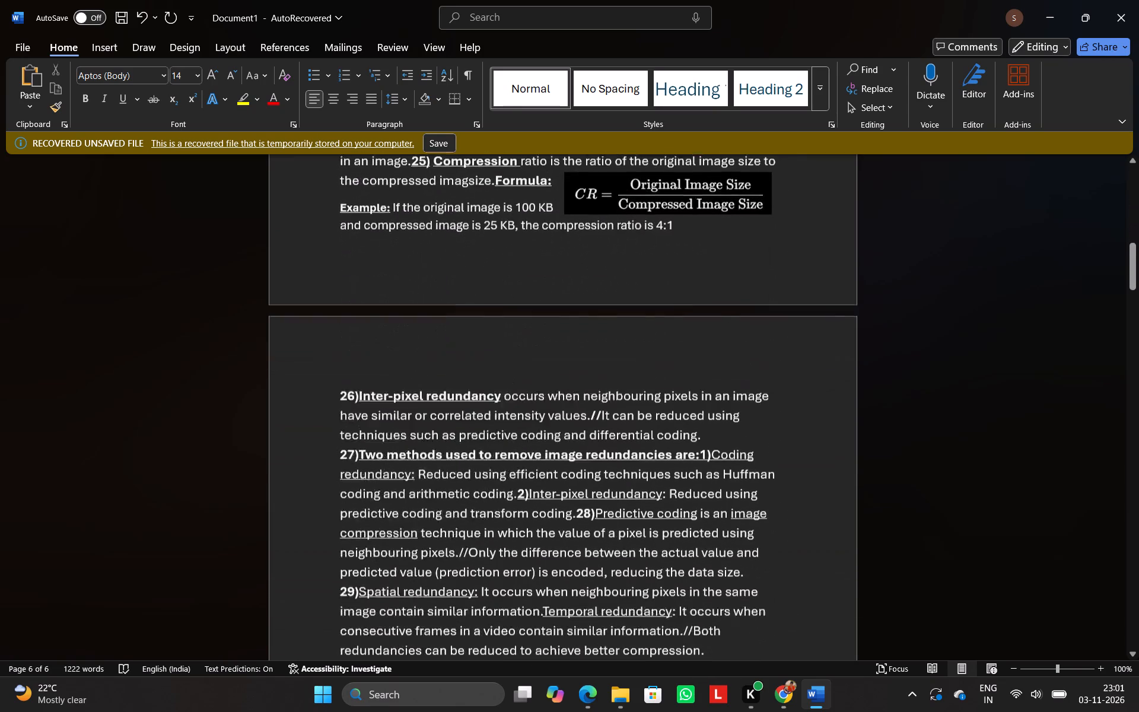
pyautogui.scroll(-4, 669, 421)
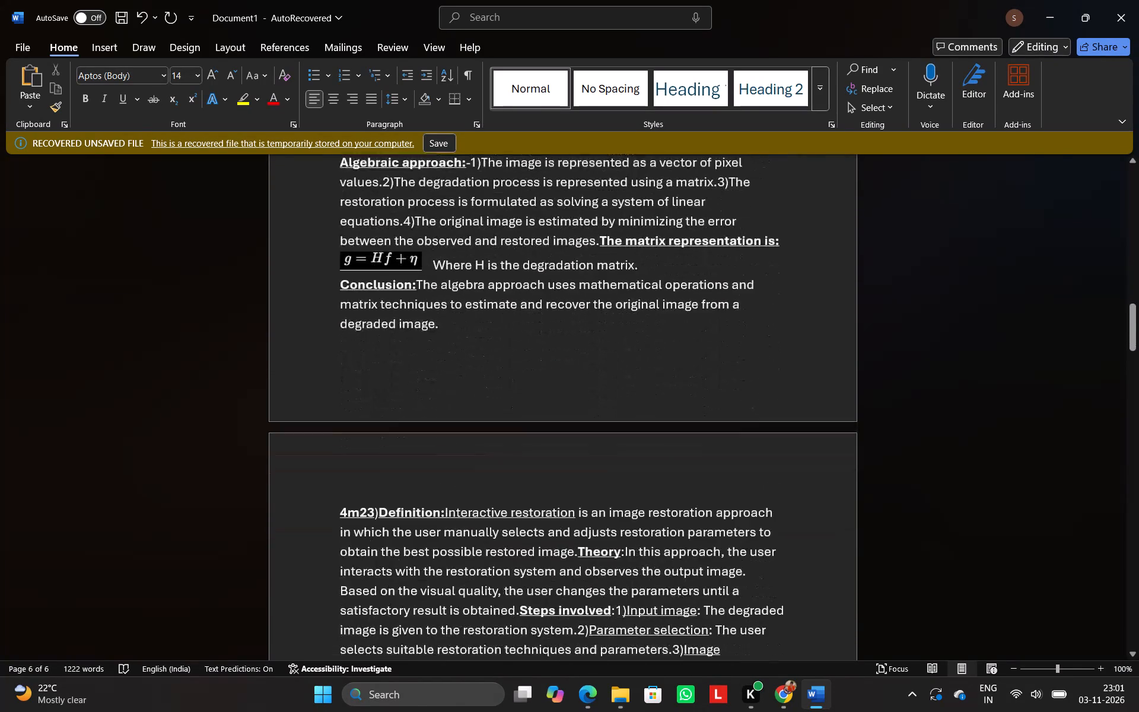
pyautogui.scroll(-4, 669, 421)
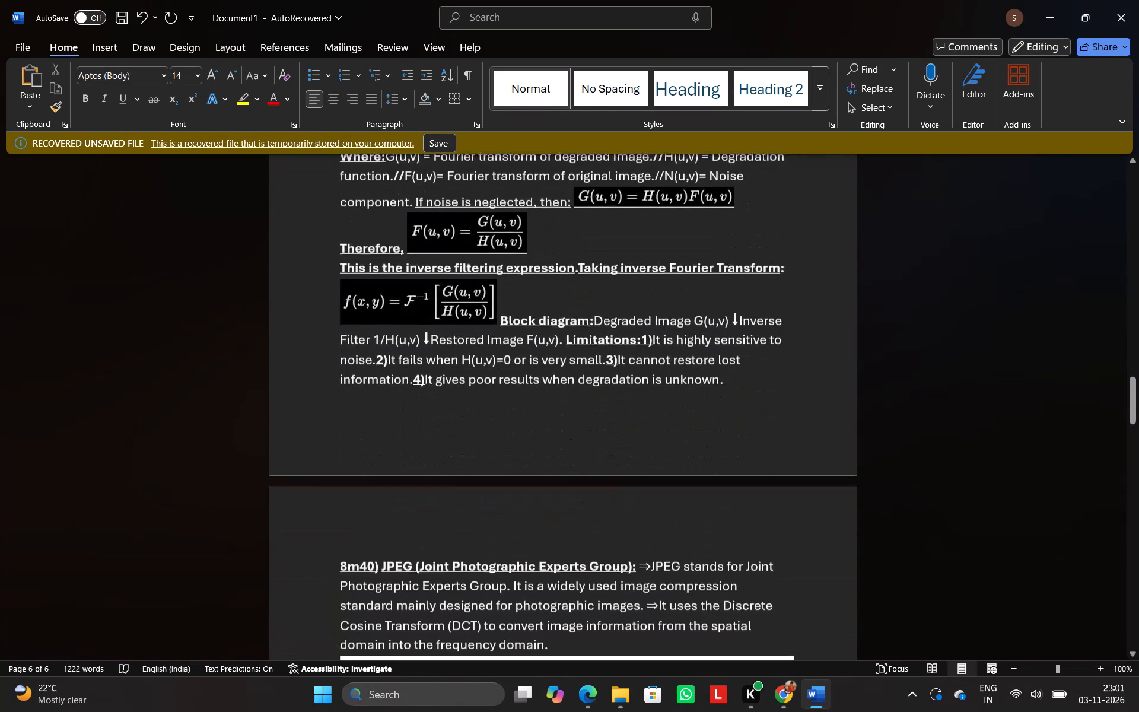
pyautogui.scroll(-3, 669, 421)
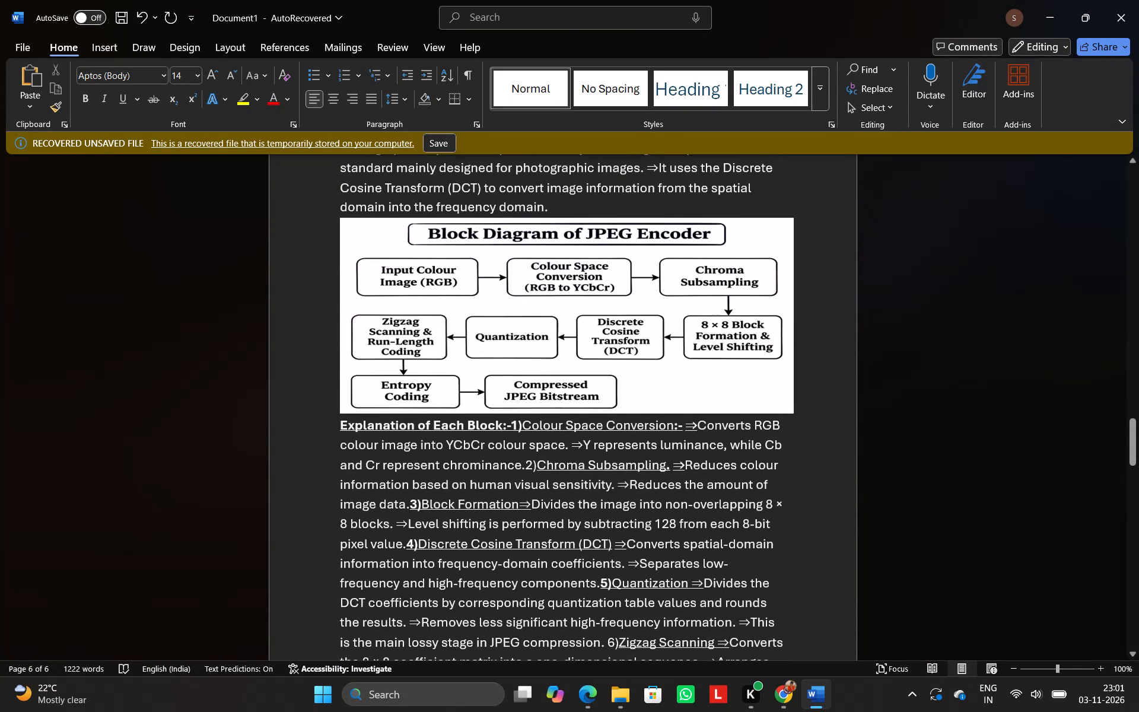
pyautogui.scroll(-1, 669, 421)
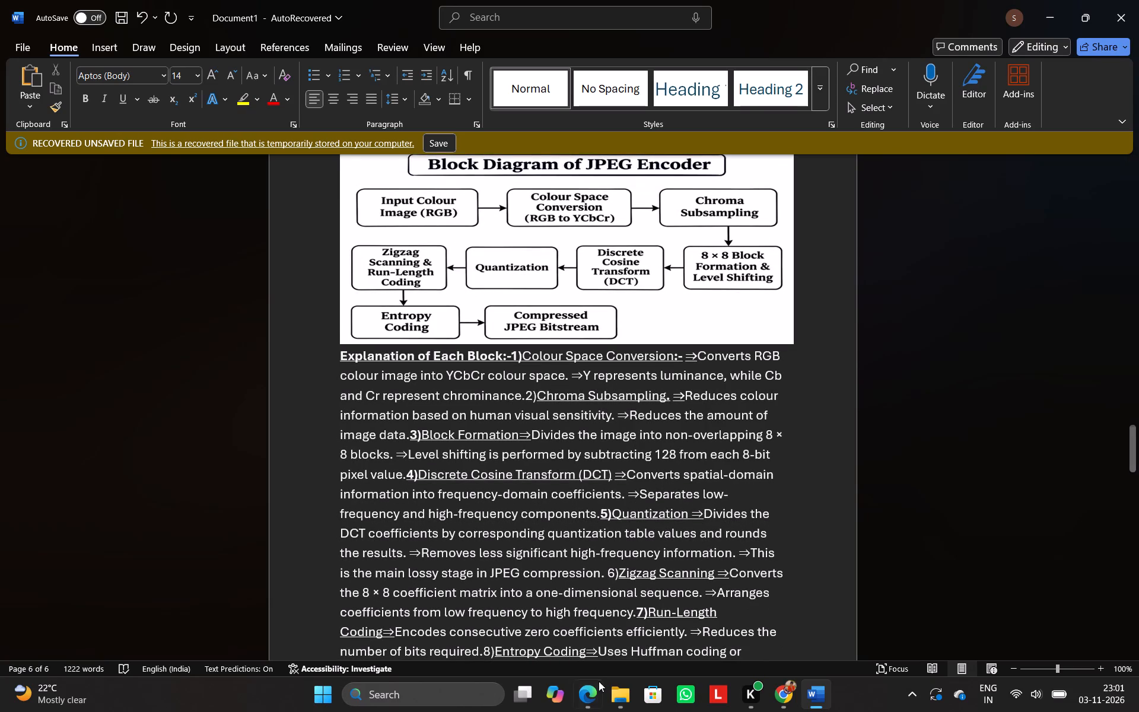
# Switch to Edge and examine the handwritten notes in dip.pdf, covering the arithmetic coding example, transform-based image coding and JPEG compression answers.
pyautogui.click(597, 691)
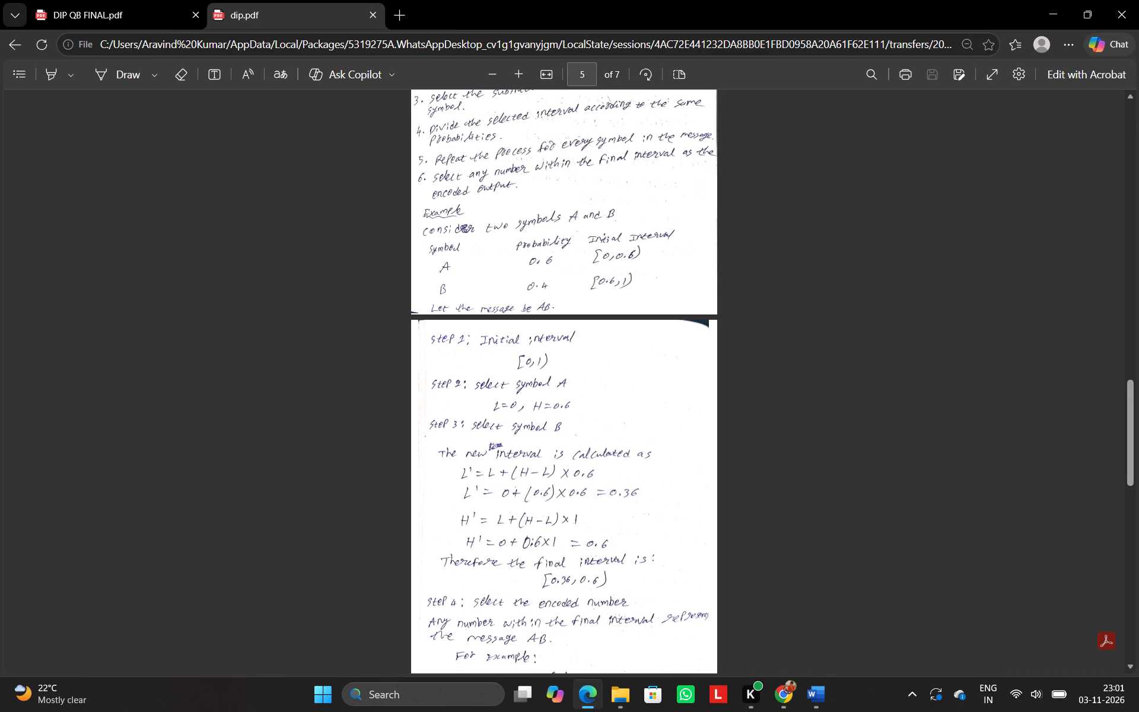
pyautogui.scroll(-2, 574, 460)
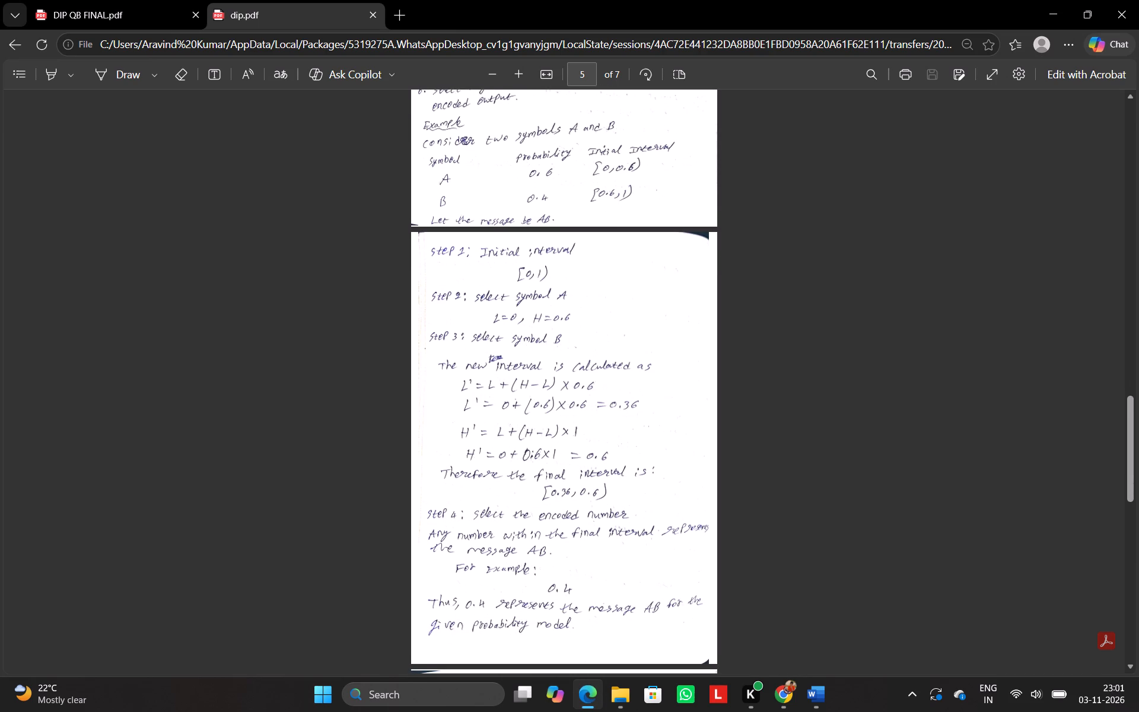
pyautogui.scroll(-3, 628, 419)
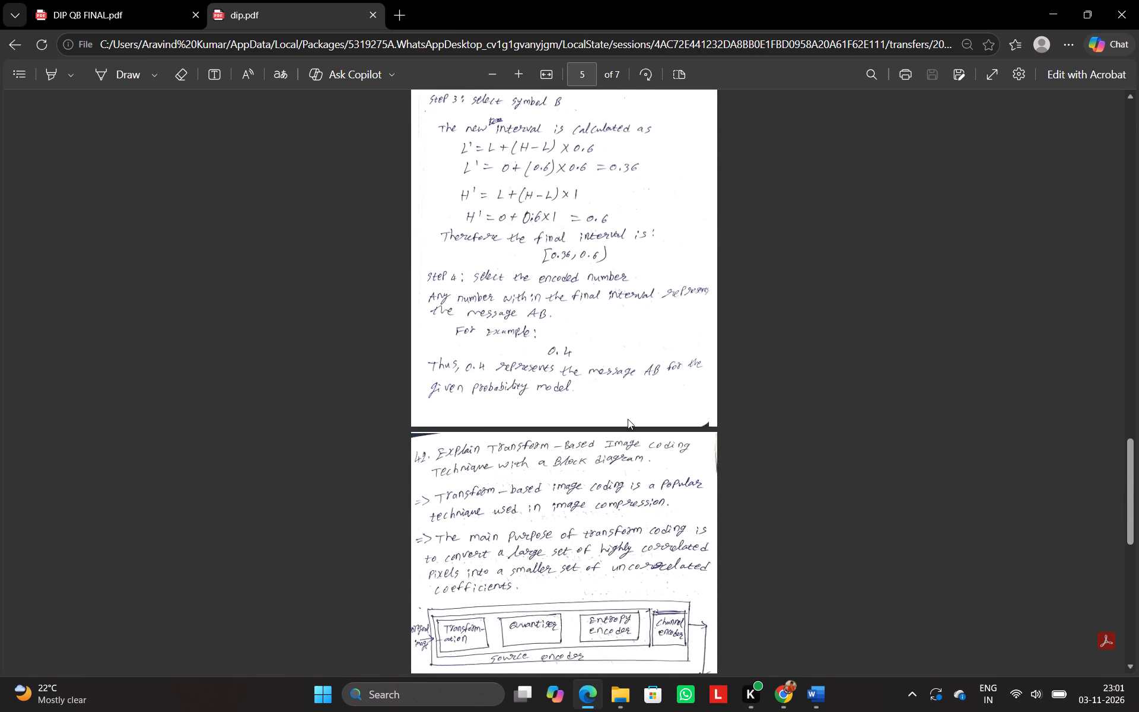
pyautogui.scroll(-9, 628, 419)
pyautogui.scroll(1, 701, 409)
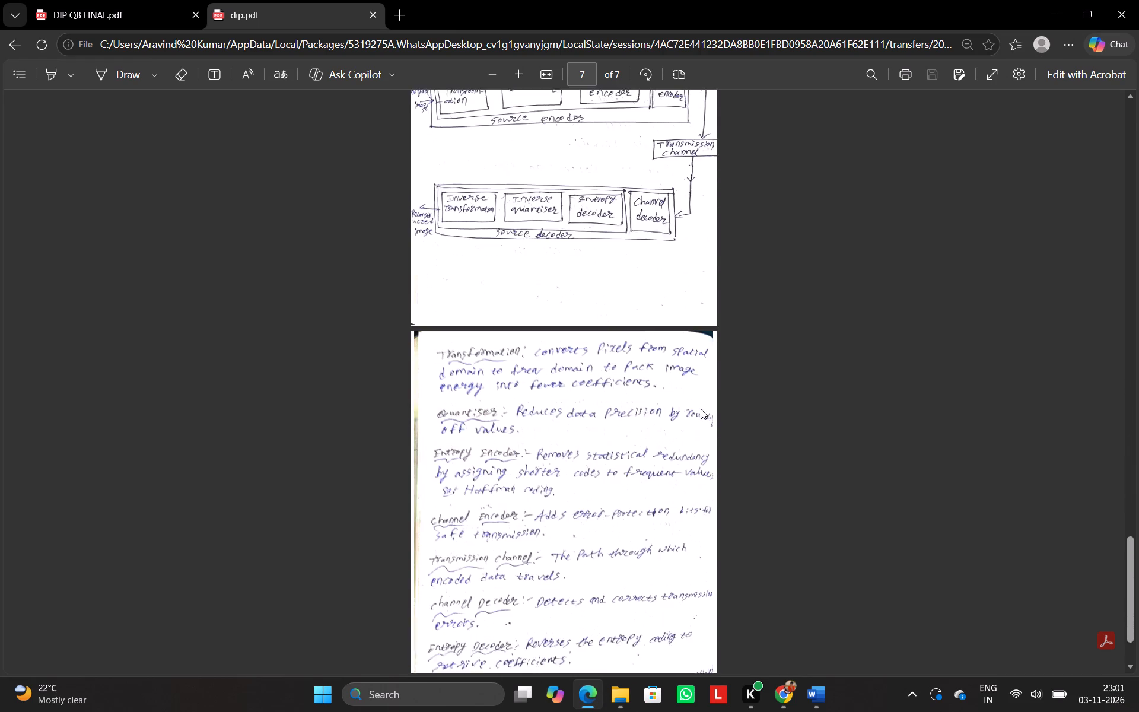
pyautogui.scroll(9, 701, 409)
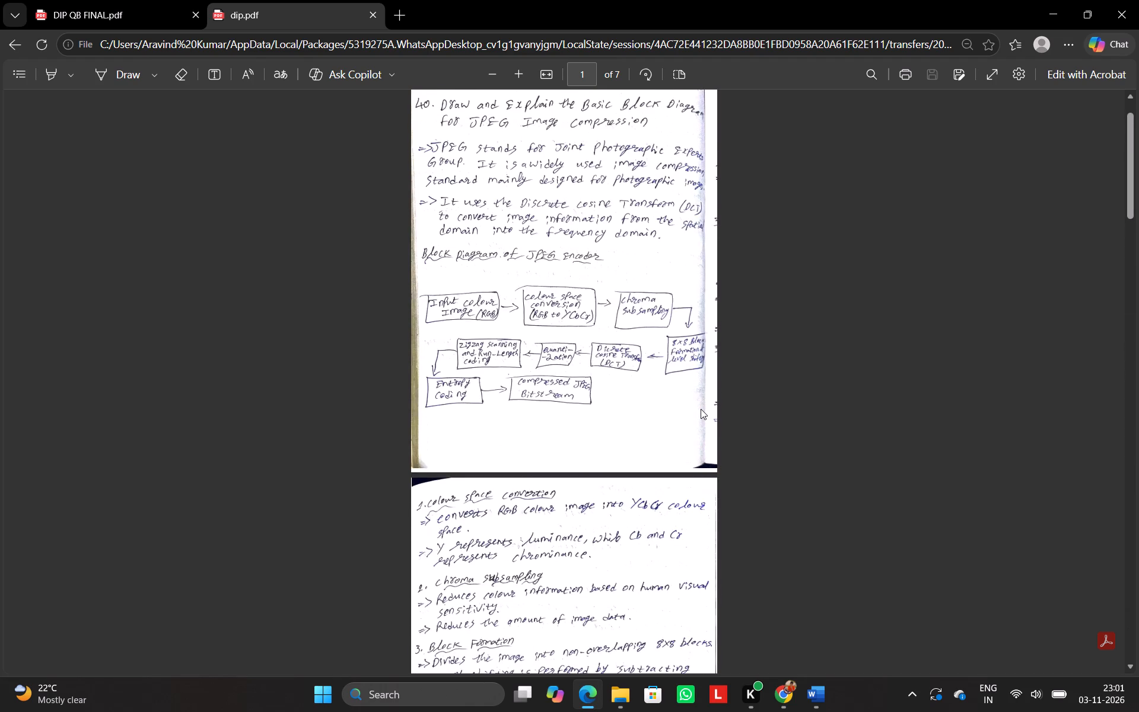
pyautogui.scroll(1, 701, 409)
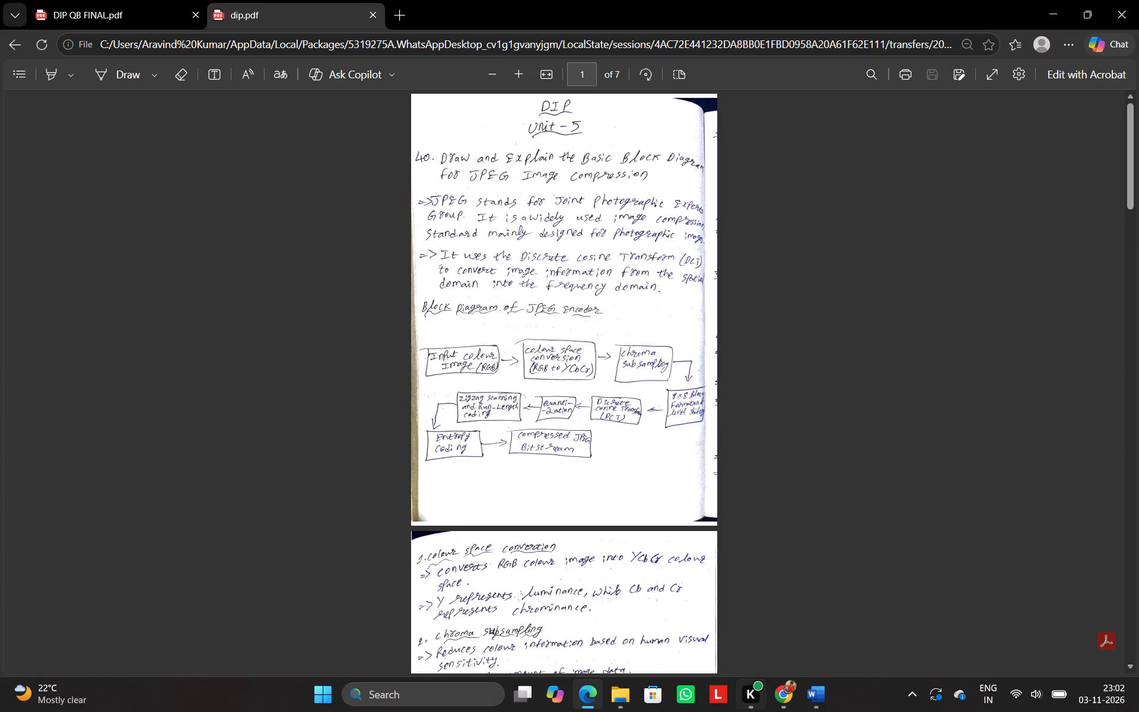
# Switch to Chrome and enter "insta" as a Google search in a new tab.
pyautogui.click(782, 694)
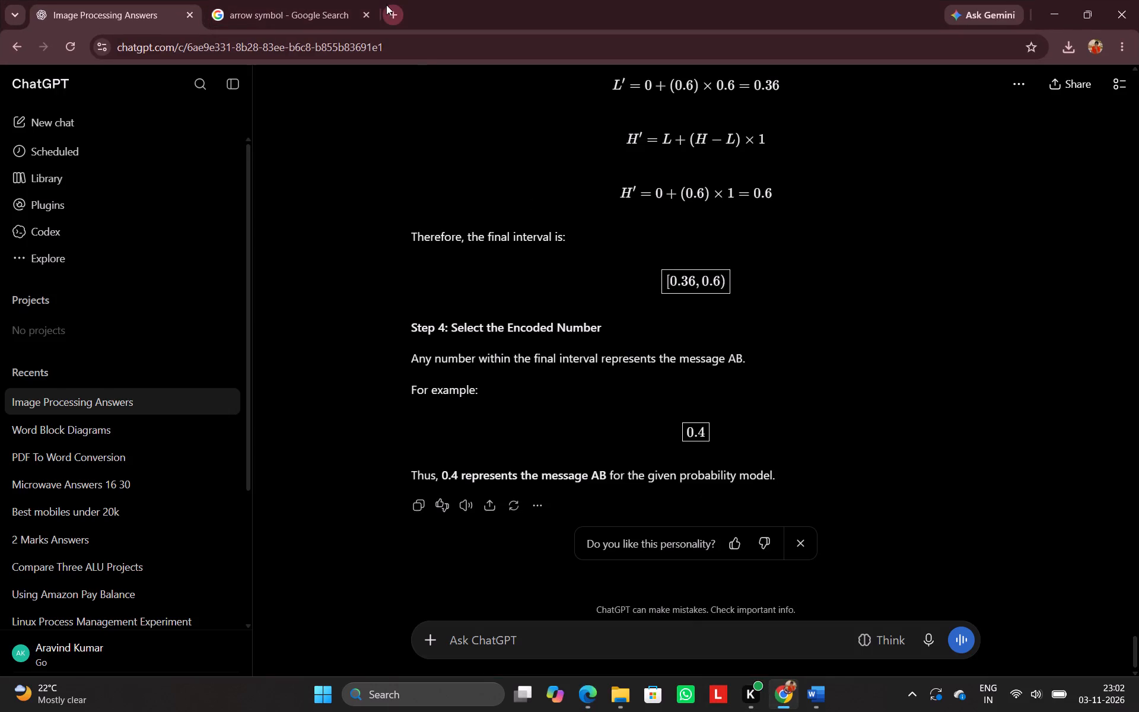
pyautogui.click(386, 5)
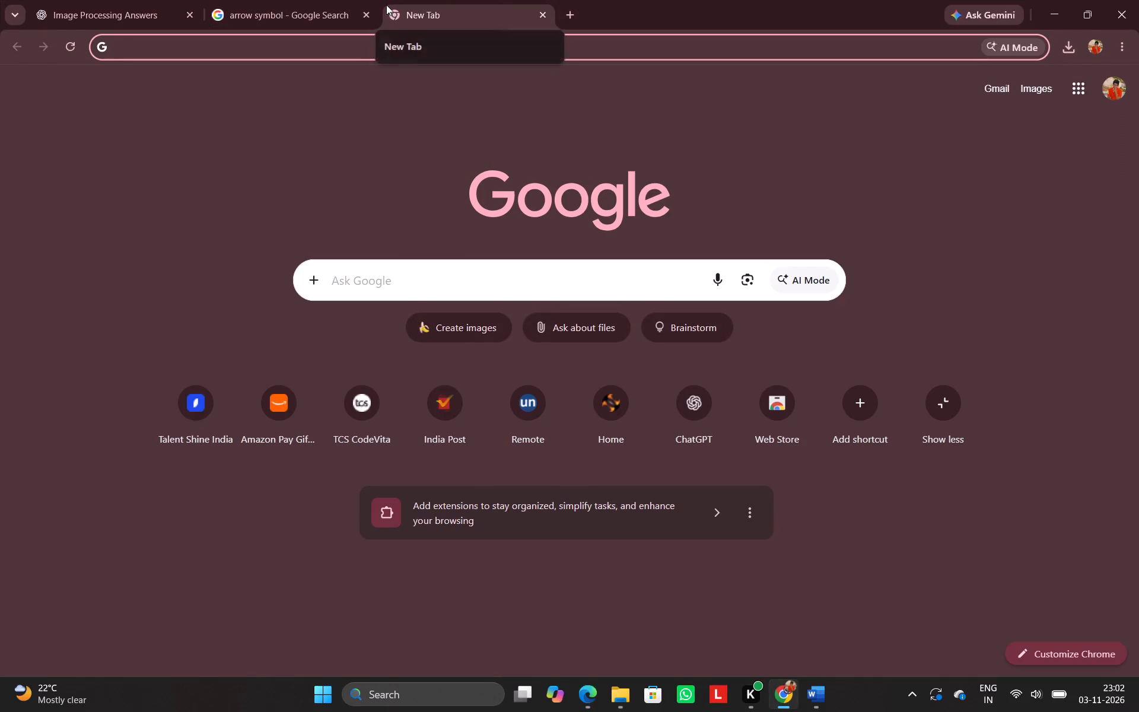
pyautogui.click(492, 279)
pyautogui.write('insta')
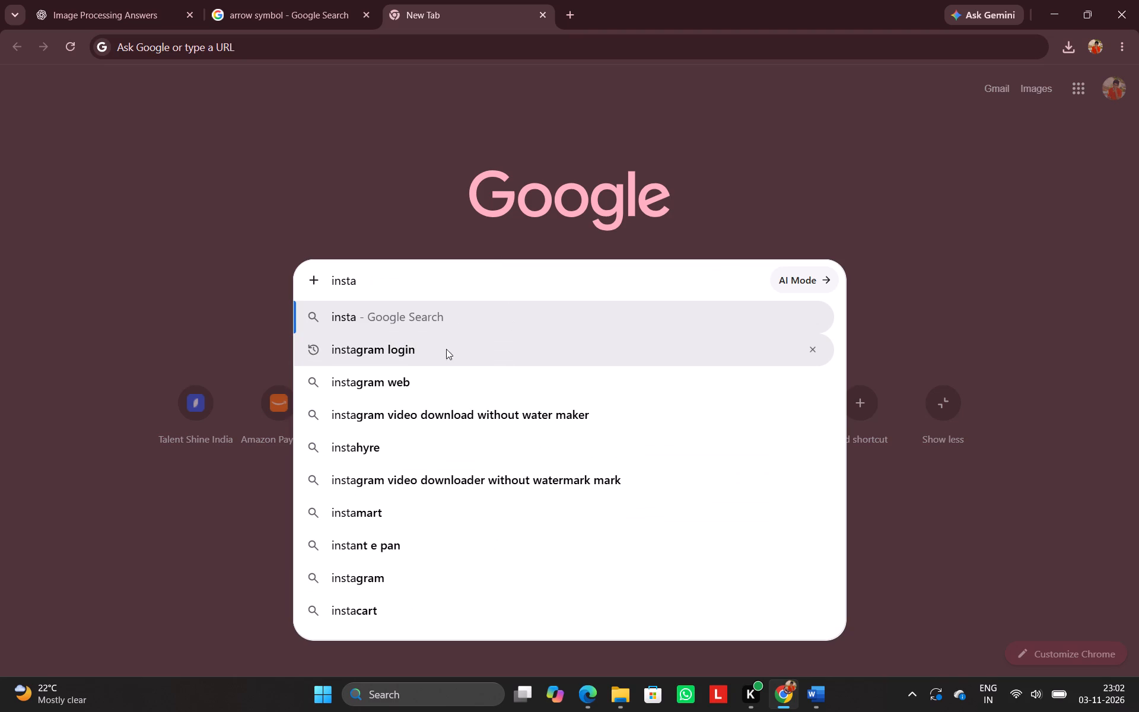